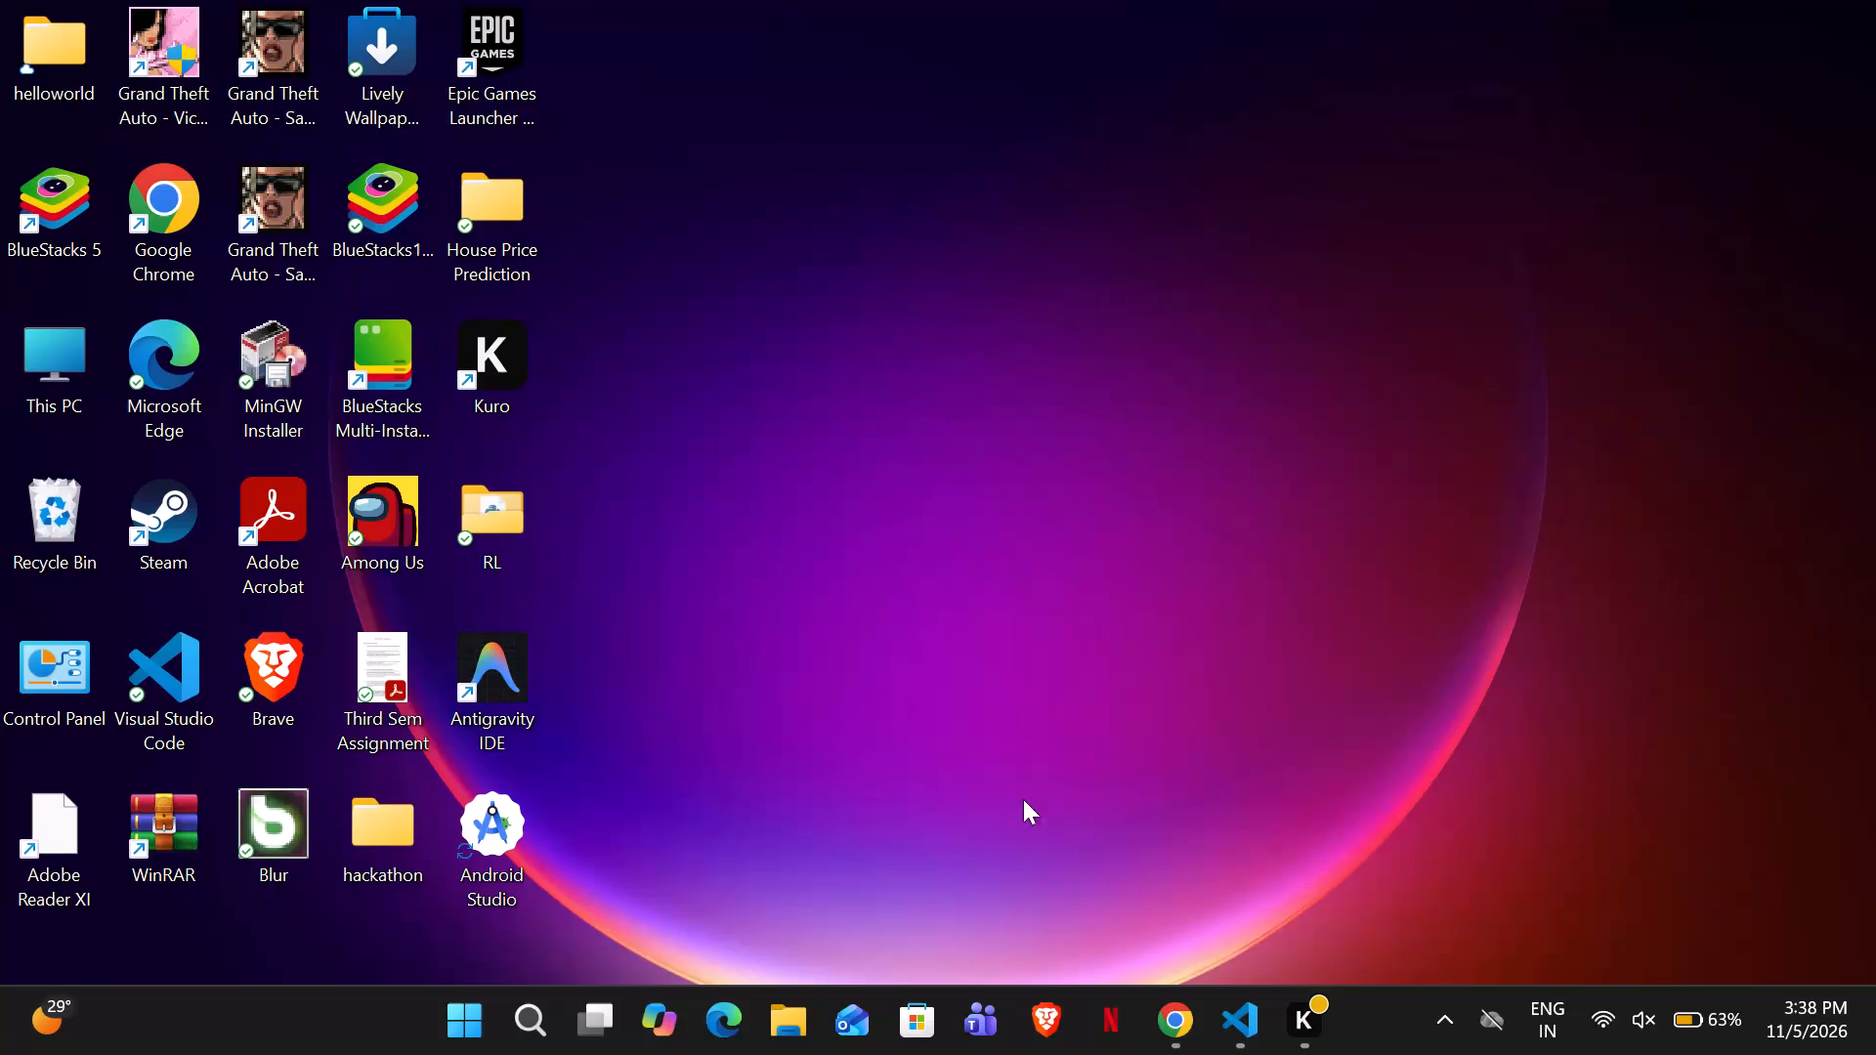
Search the computer for Excel and launch Excel 2016.
{"action": "left_click", "coordinate": [537, 1022]}
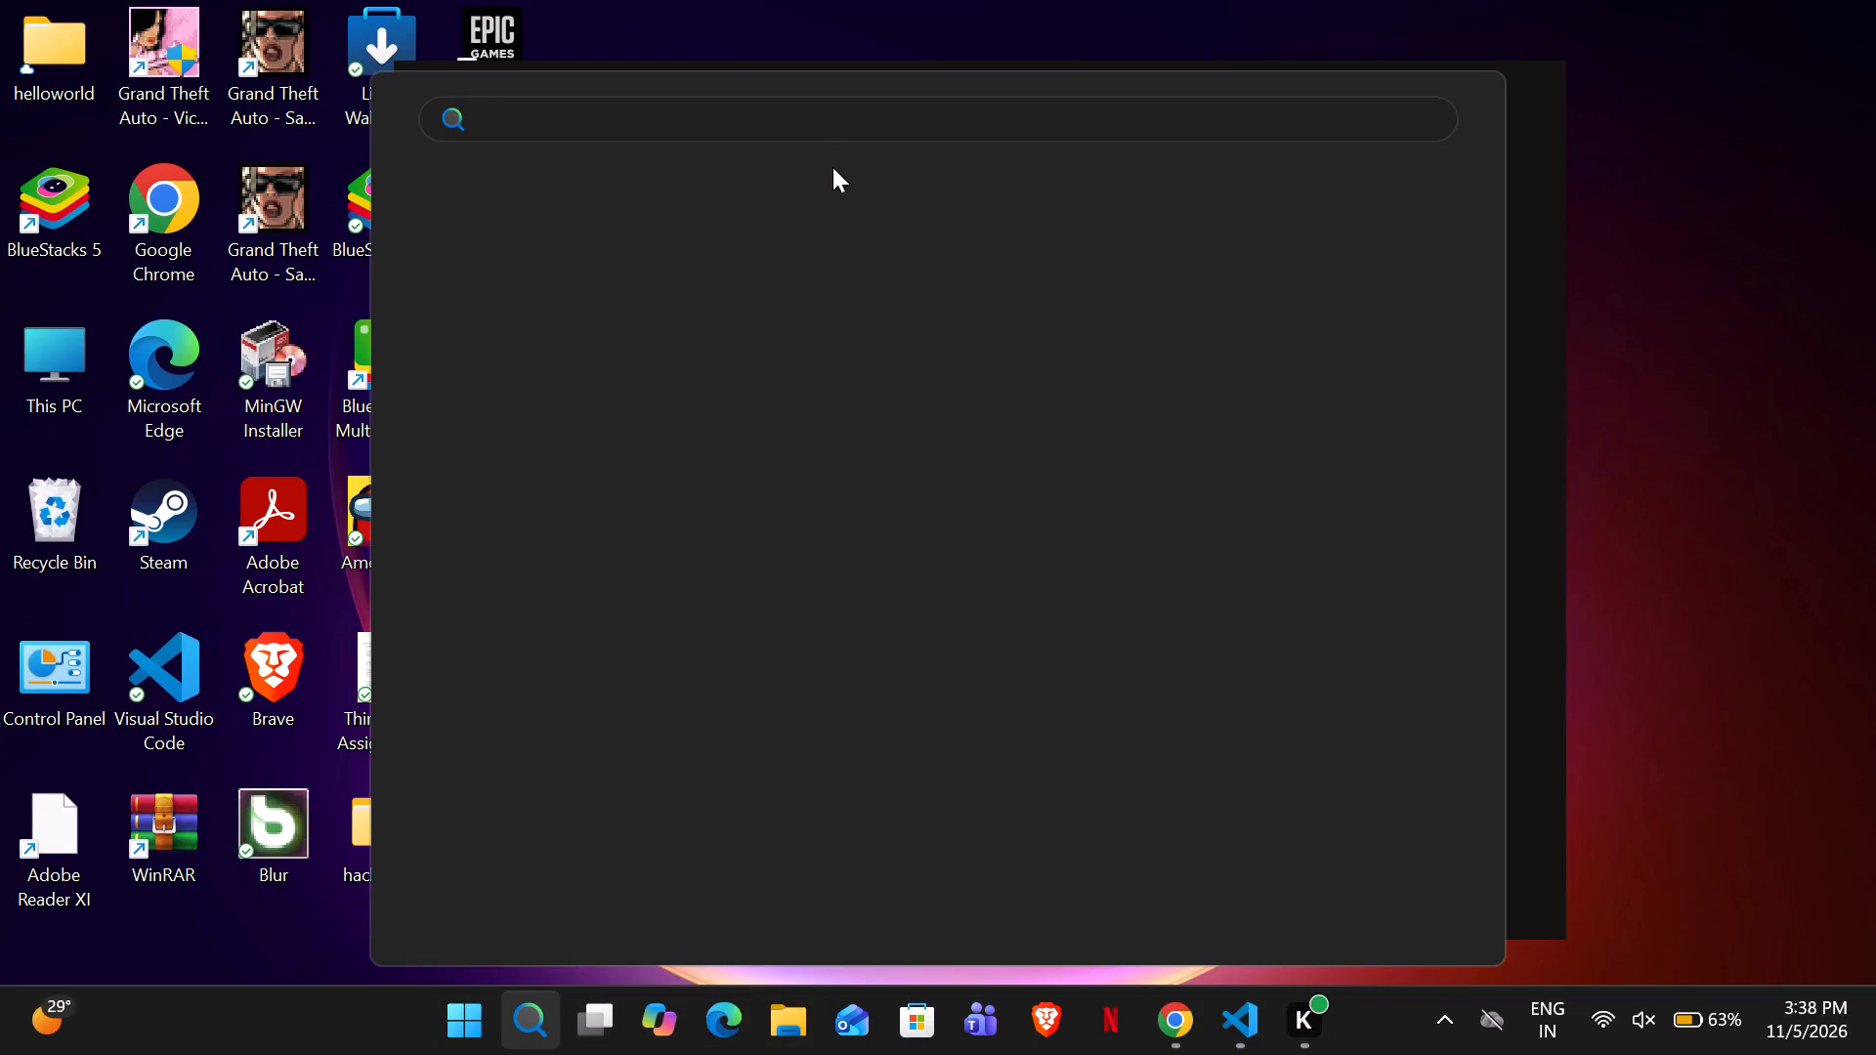
{"action": "type", "text": "exxel"}
{"action": "key", "text": "BackSpace"}
{"action": "key", "text": "BackSpace"}
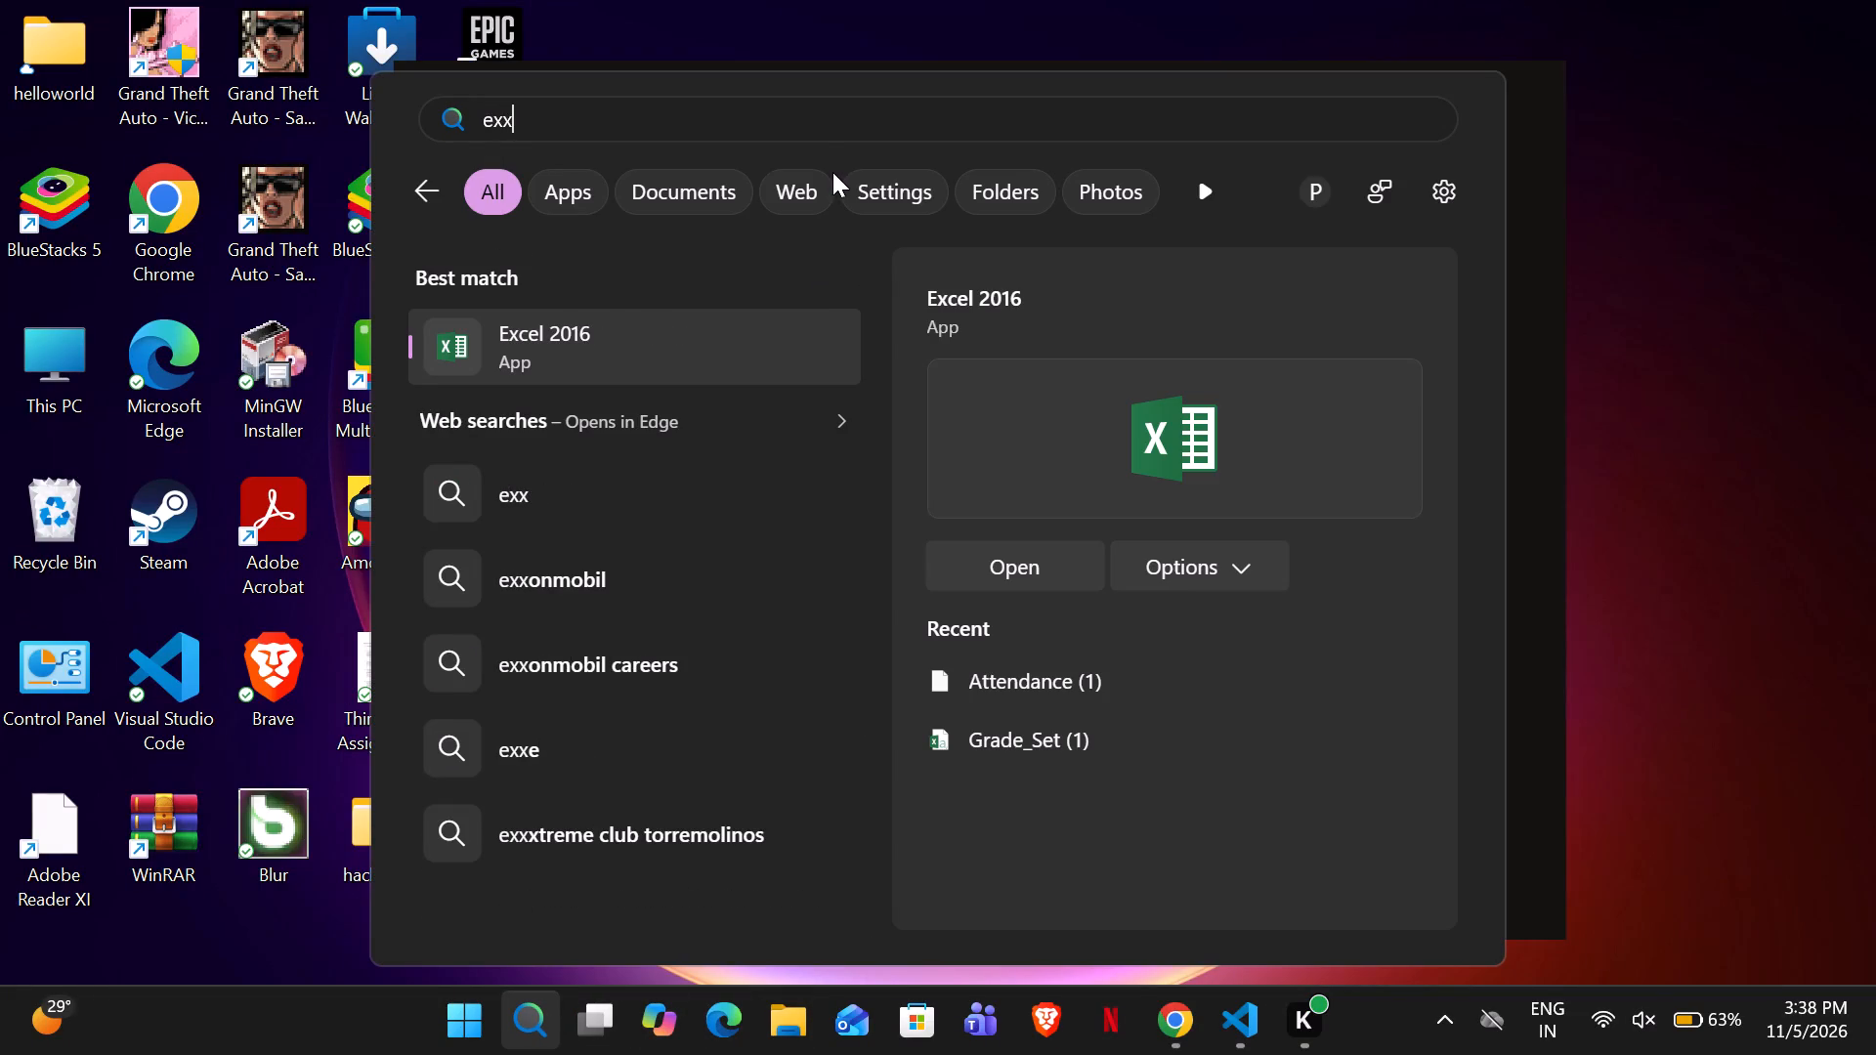
{"action": "key", "text": "BackSpace"}
{"action": "key", "text": "Return"}
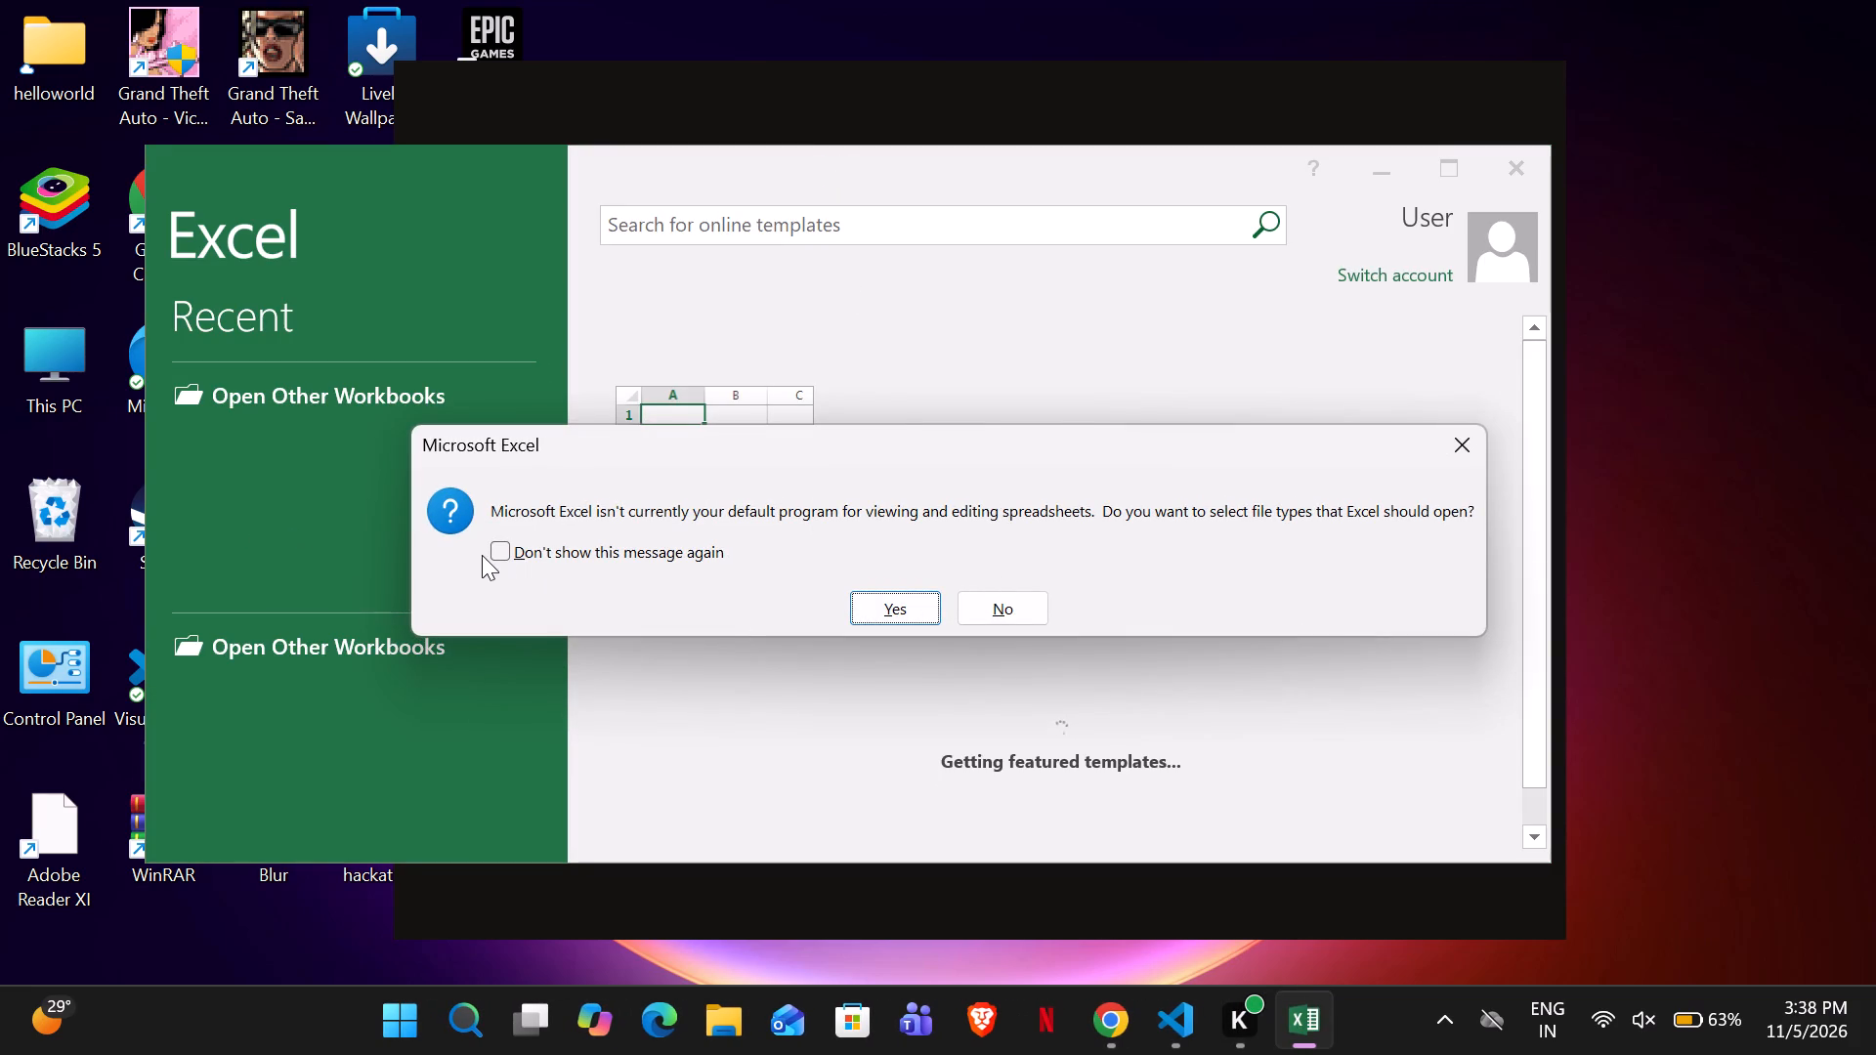
Stop the default-program message from showing again, agree to select file types, and acknowledge the default-apps notice.
{"action": "left_click", "coordinate": [510, 553]}
{"action": "left_click", "coordinate": [907, 601]}
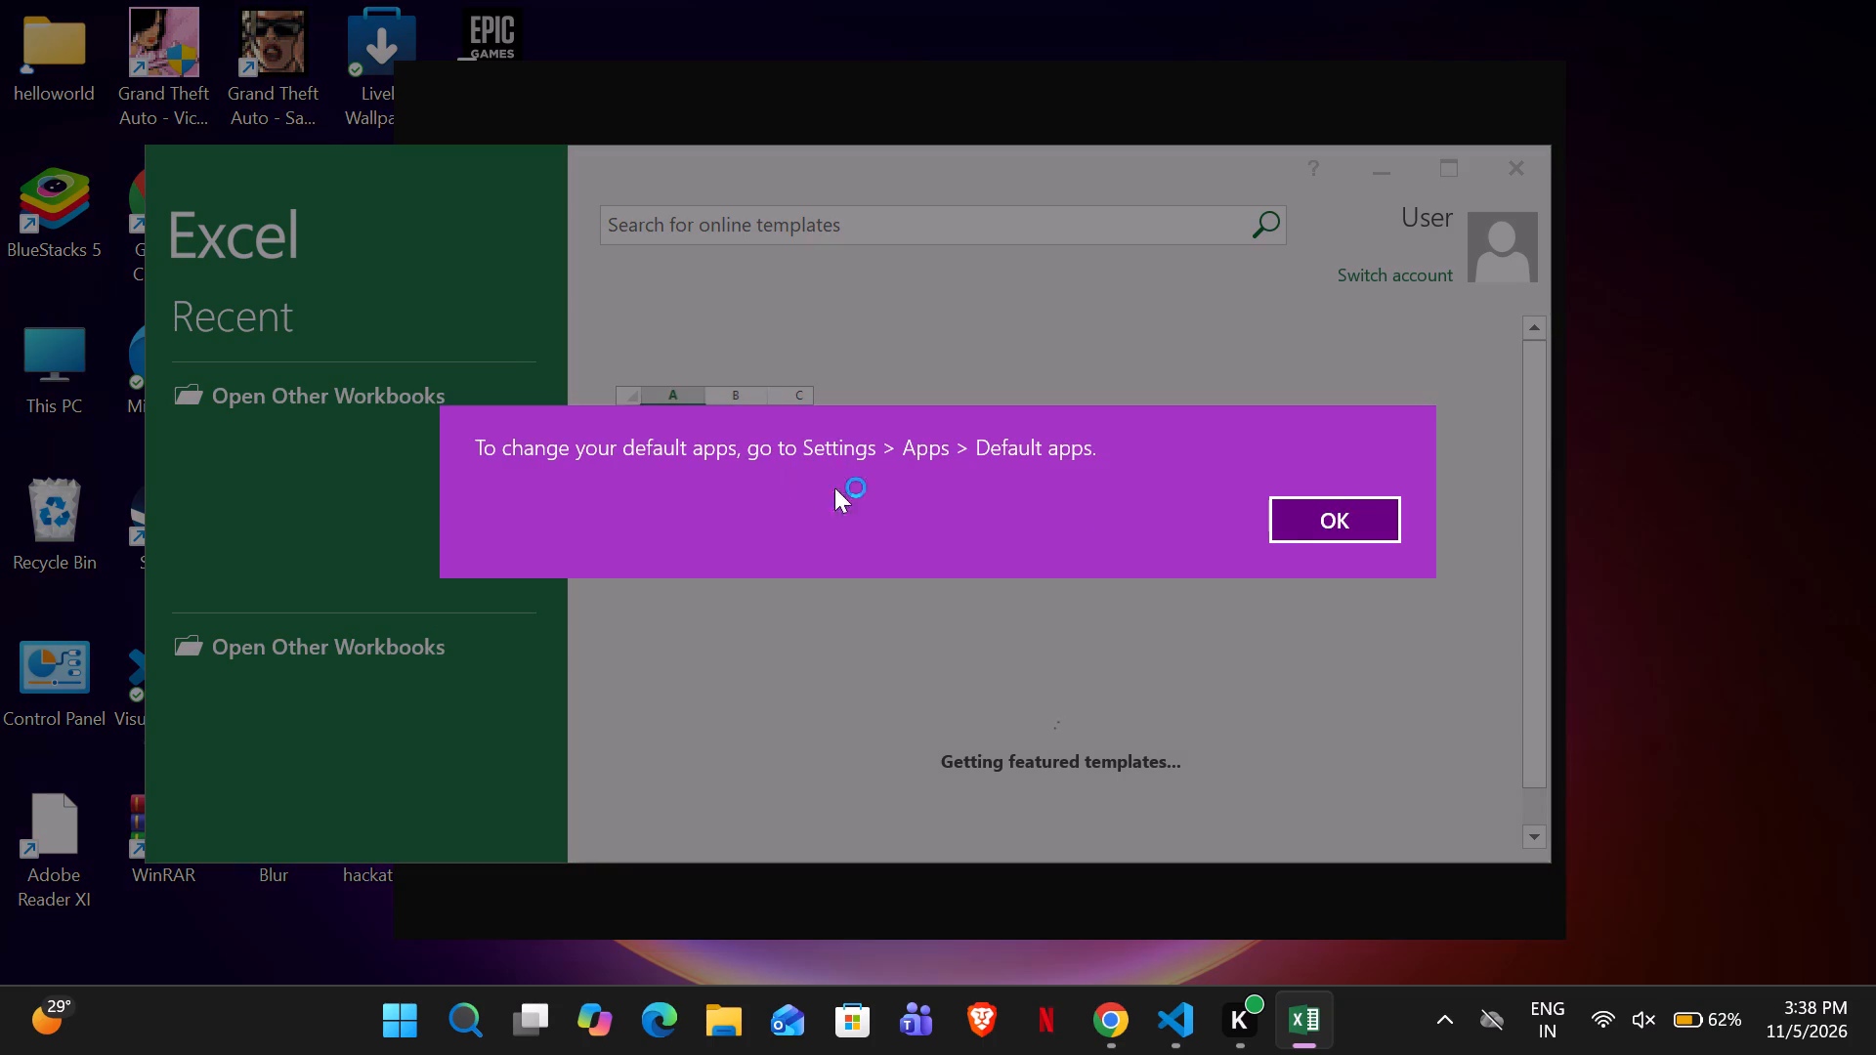
{"action": "left_click", "coordinate": [1321, 506]}
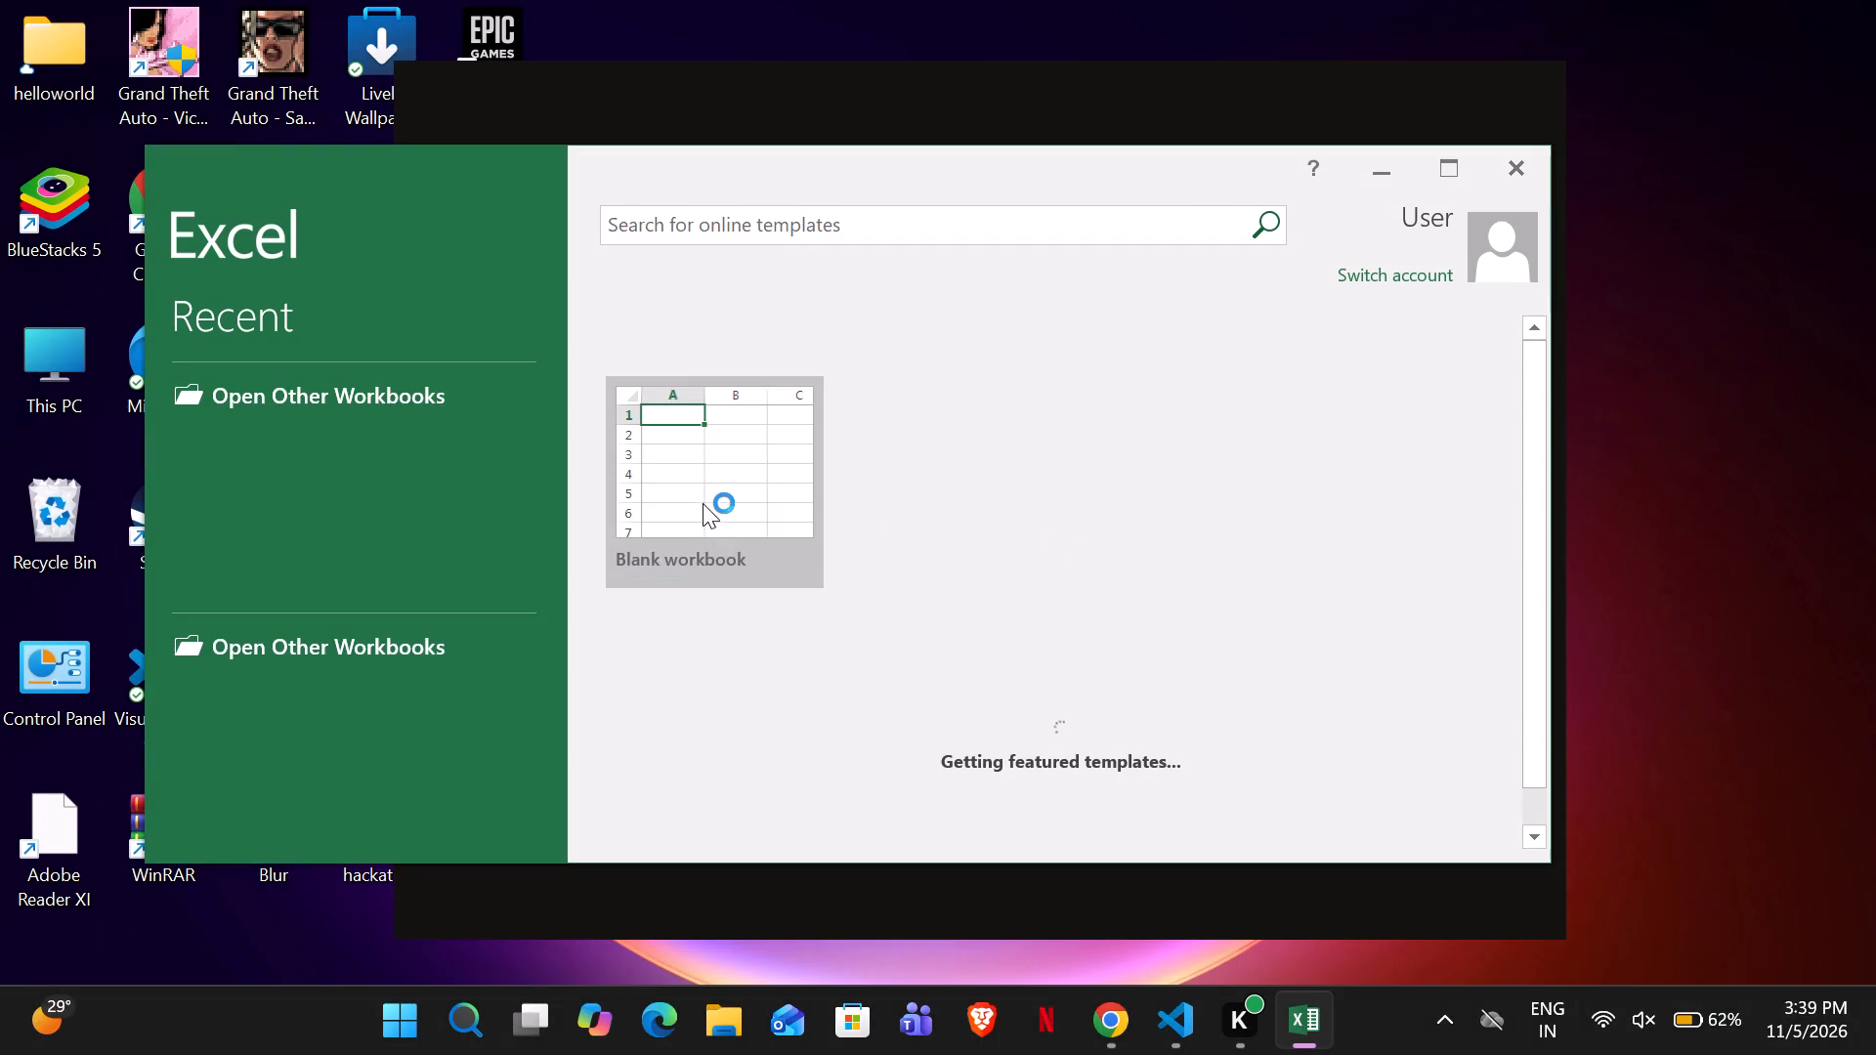
Create a blank workbook and maximize its window.
{"action": "left_click", "coordinate": [703, 502]}
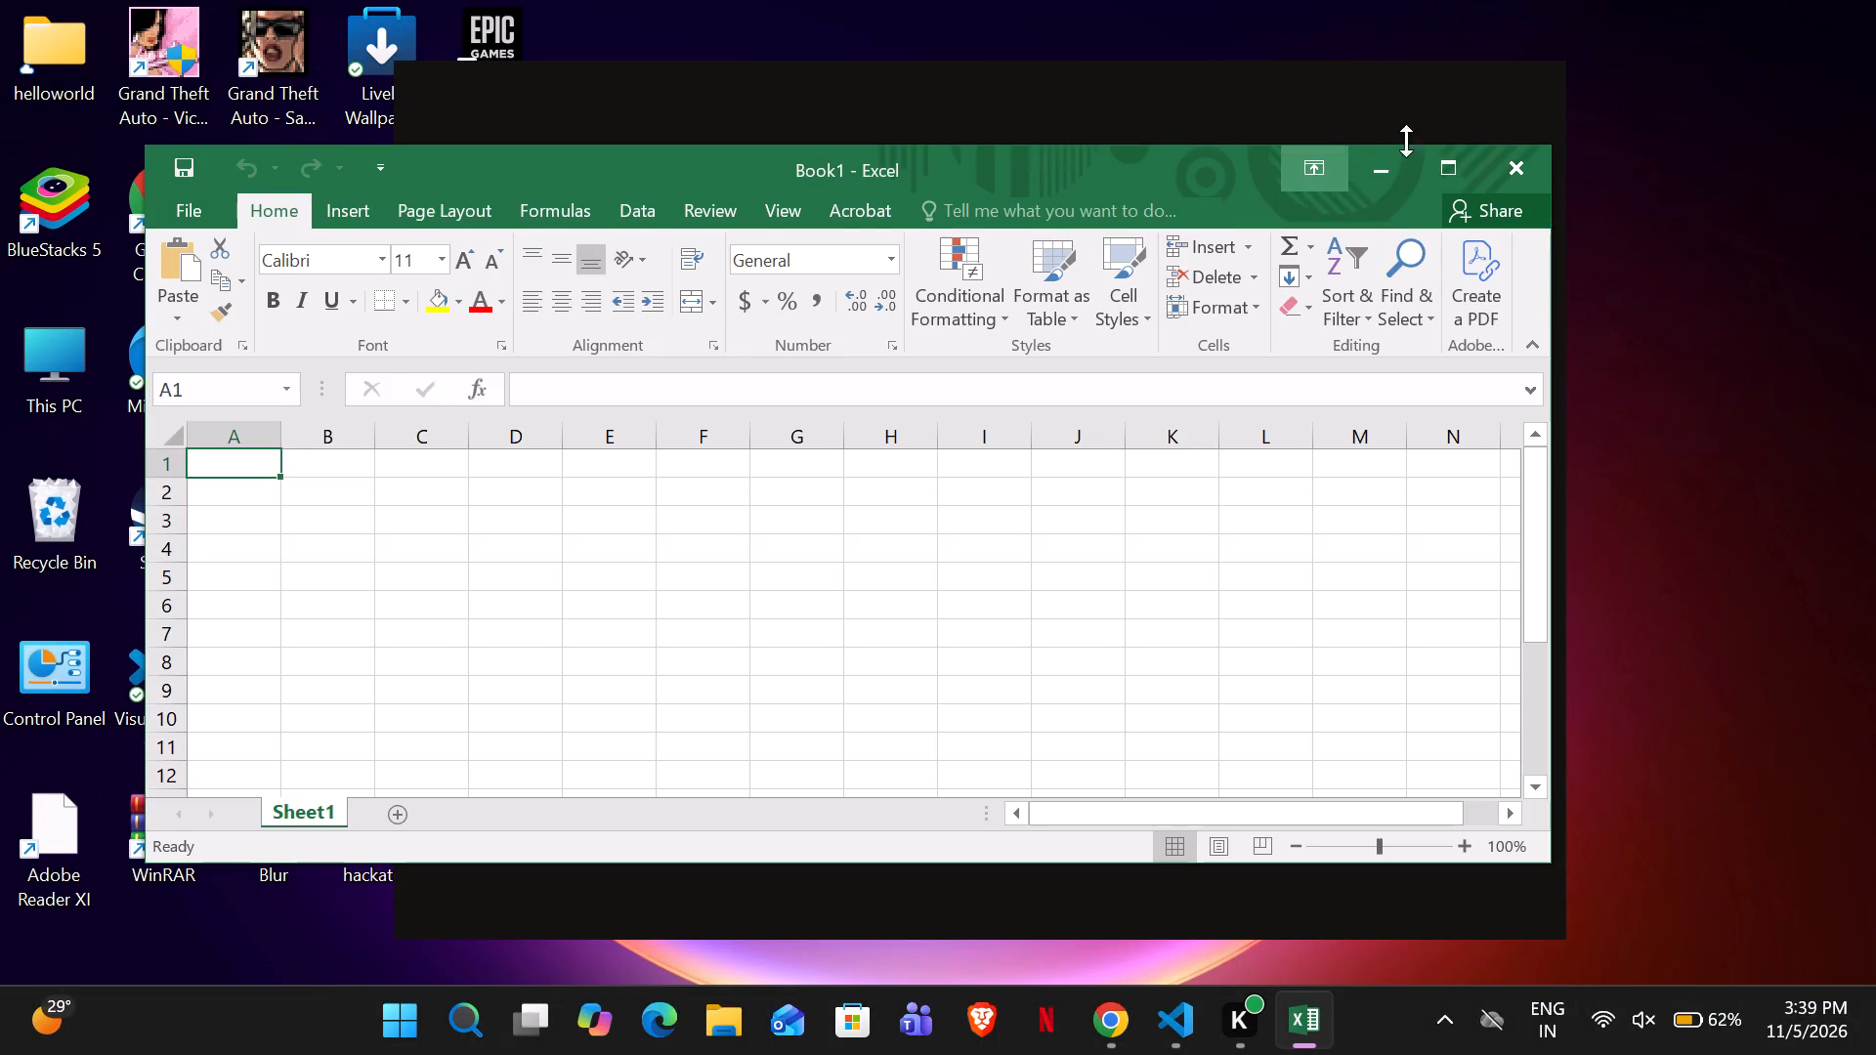
{"action": "left_click", "coordinate": [1427, 166]}
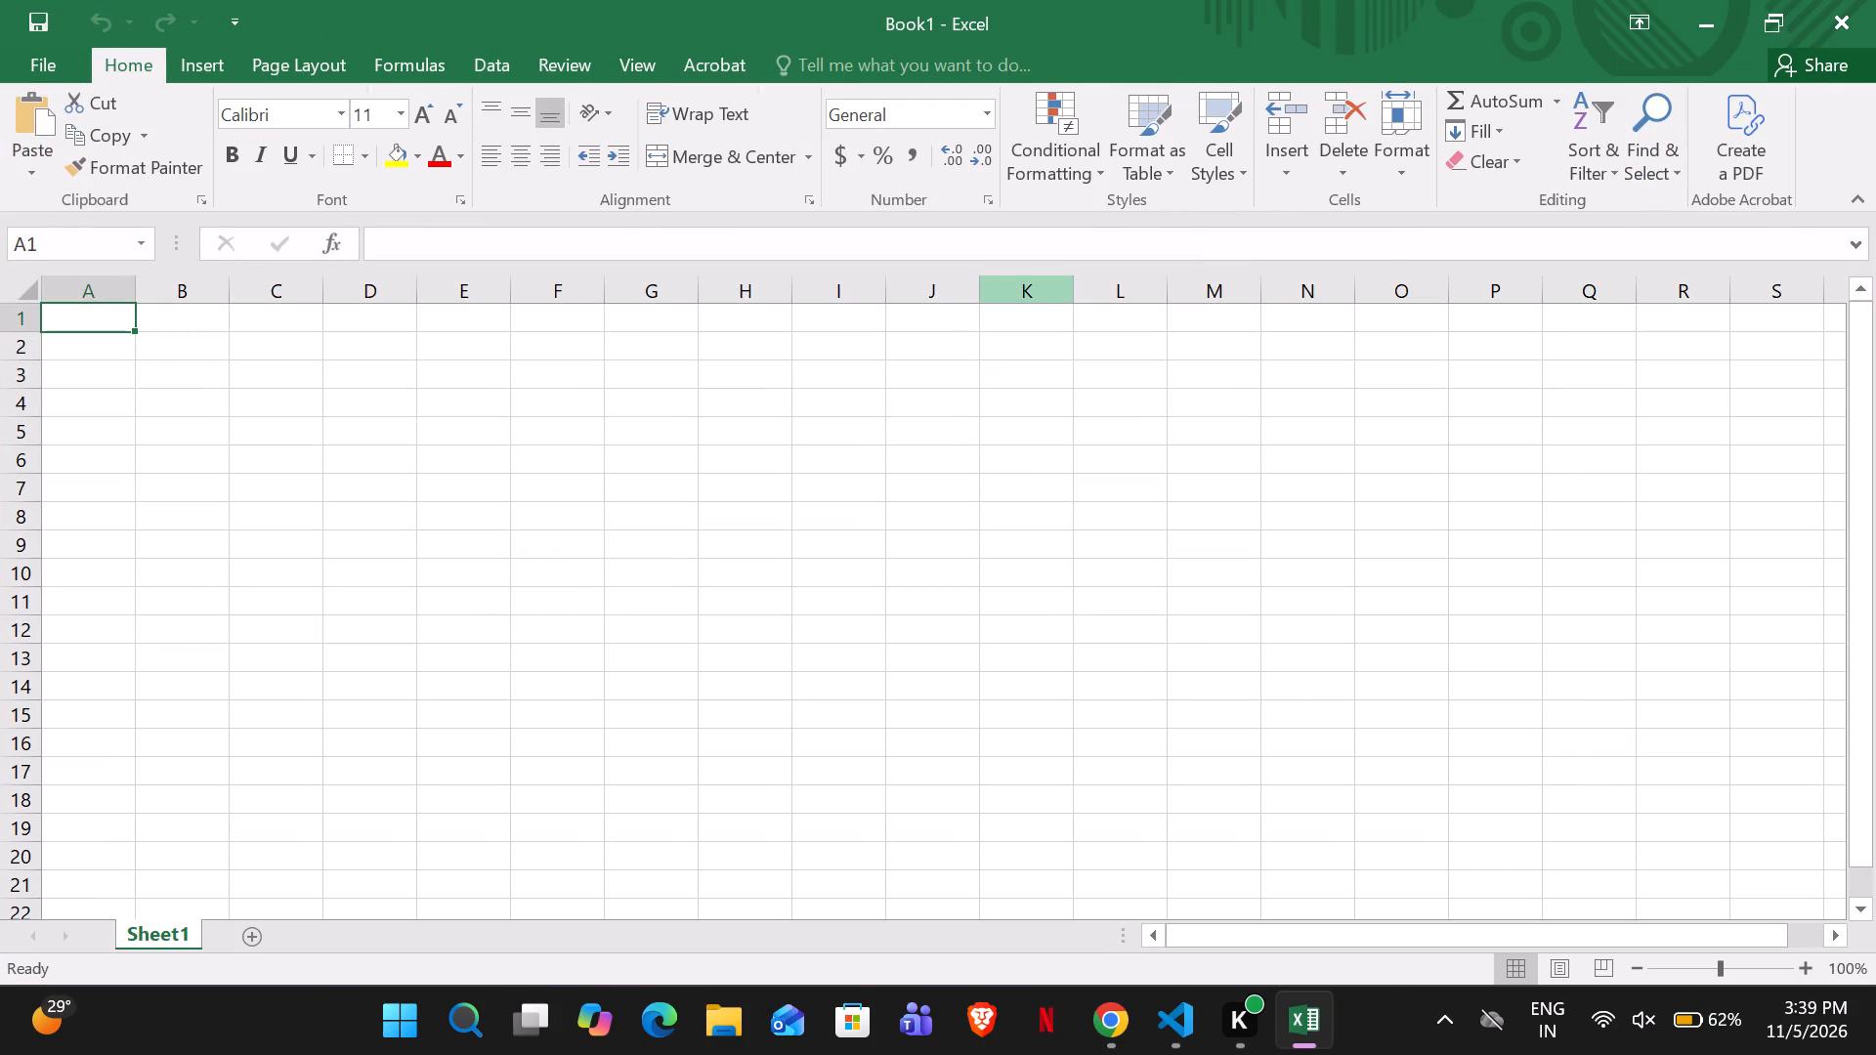
Enter the header "Enrollment no" in cell A1.
{"action": "left_click", "coordinate": [95, 325]}
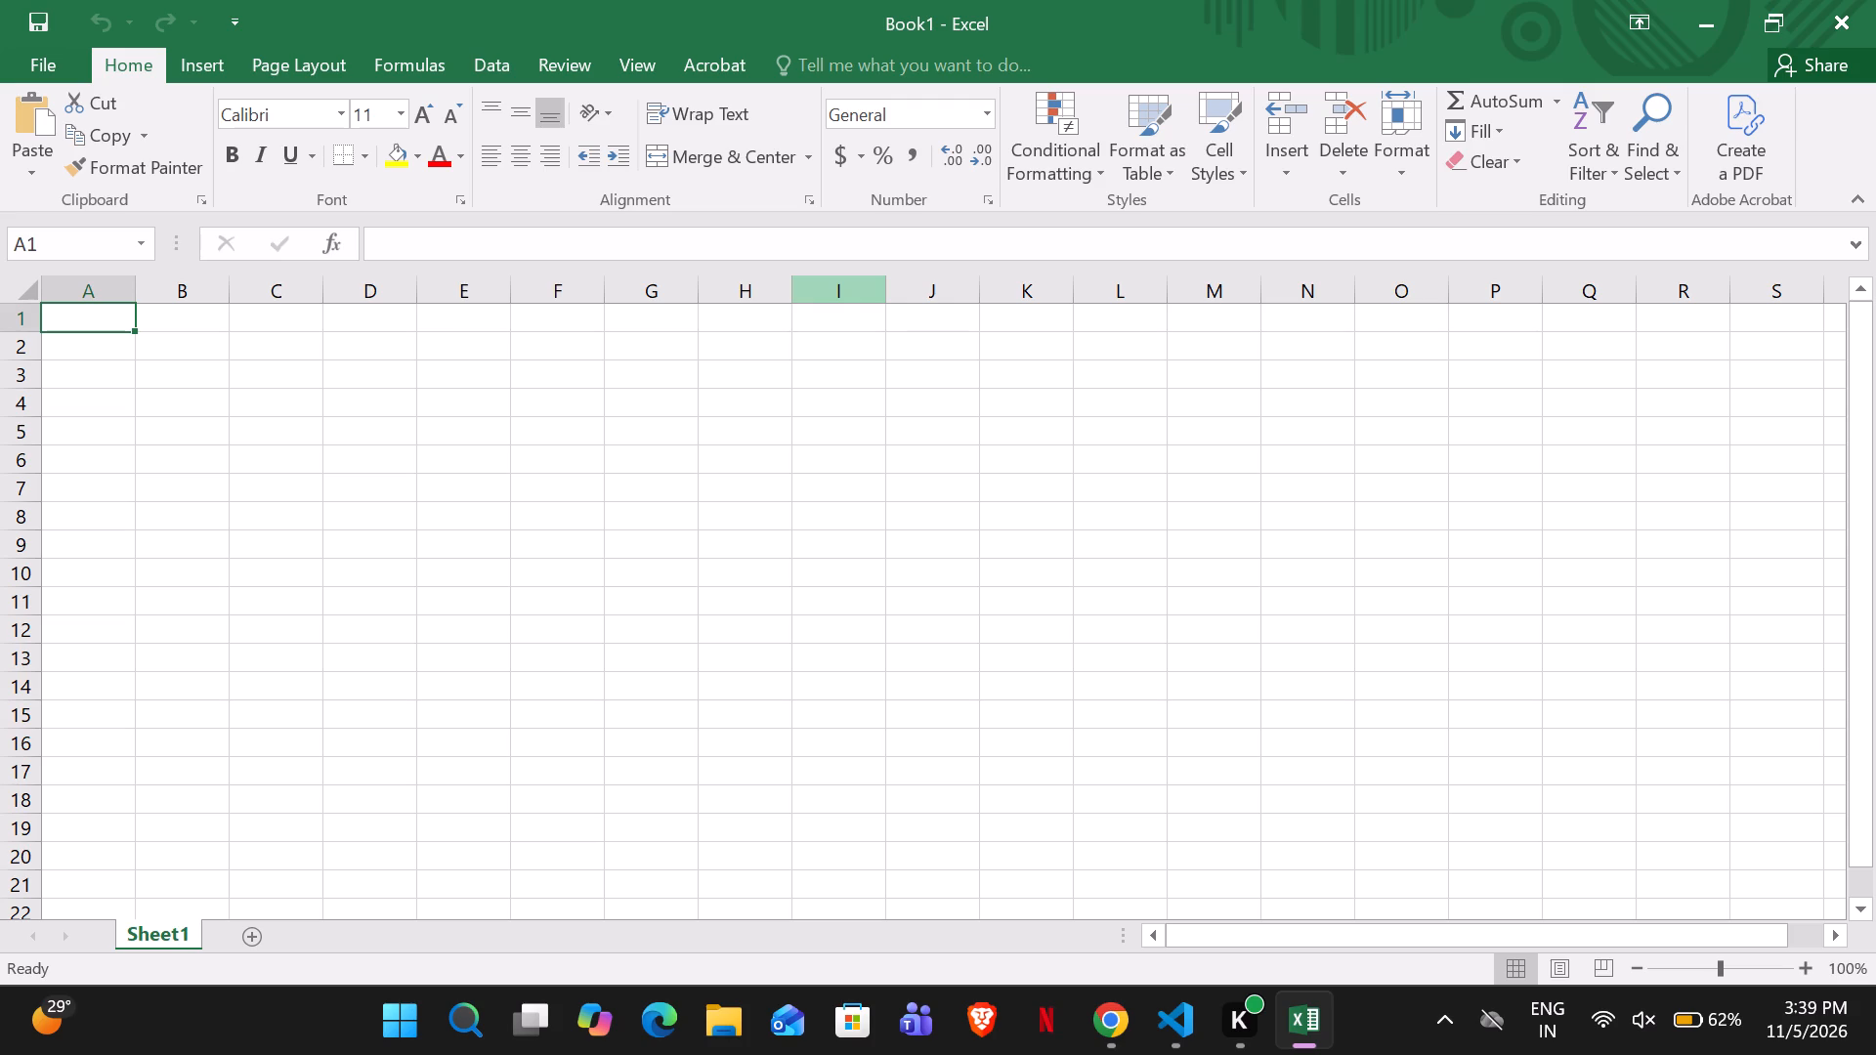
{"action": "key", "text": "e"}
{"action": "key", "text": "BackSpace"}
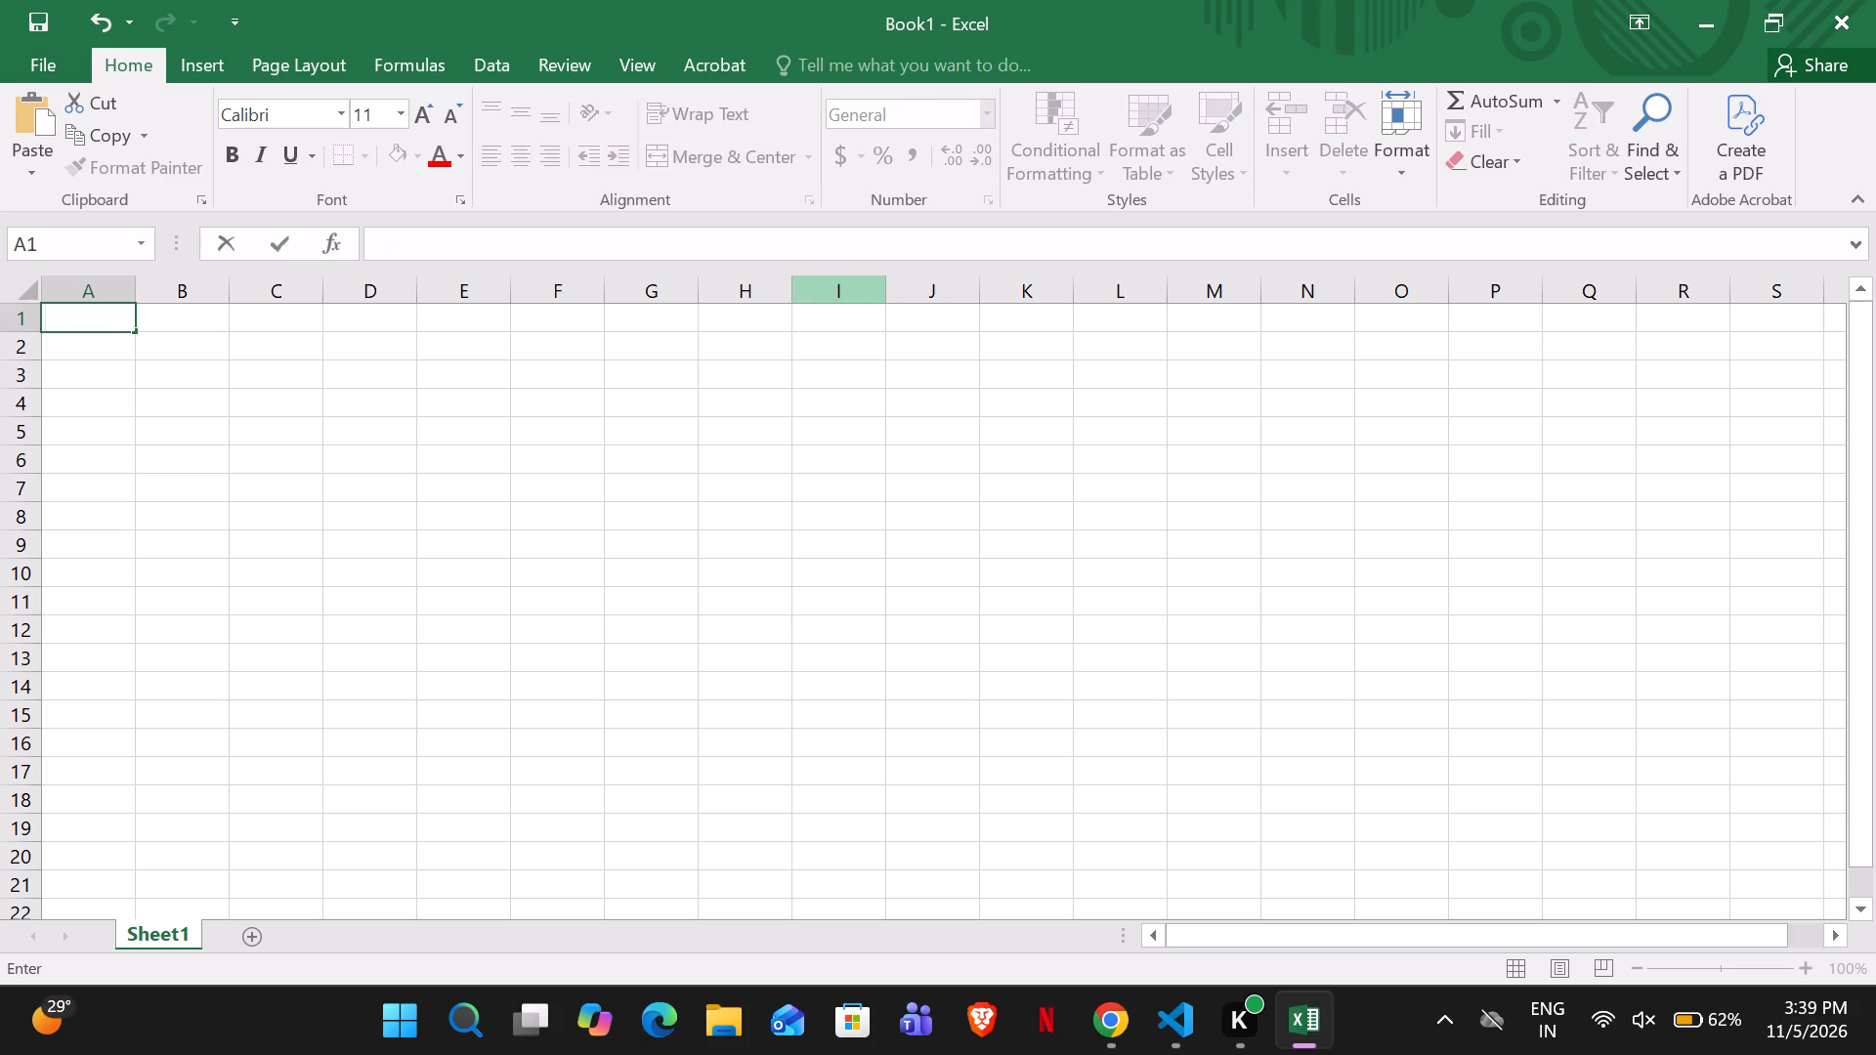
{"action": "key", "text": "e"}
{"action": "type", "text": "ment n"}
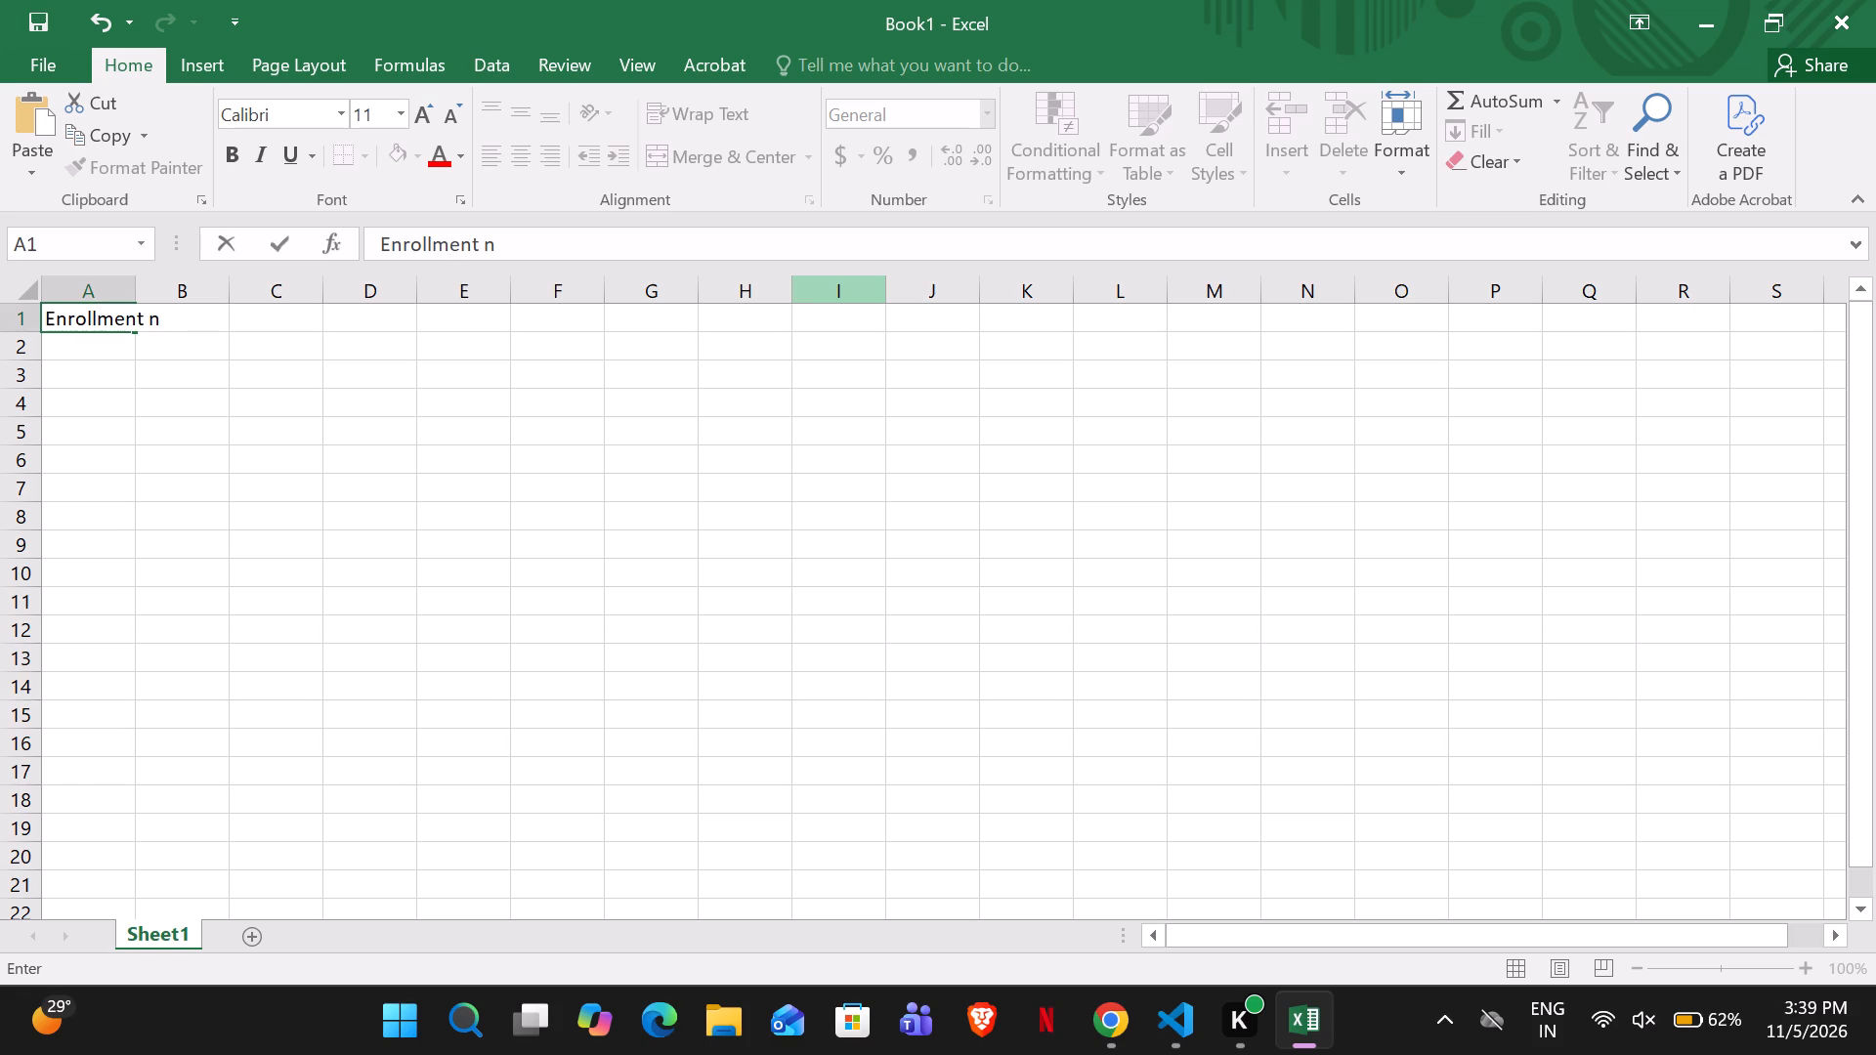
{"action": "key", "text": "o"}
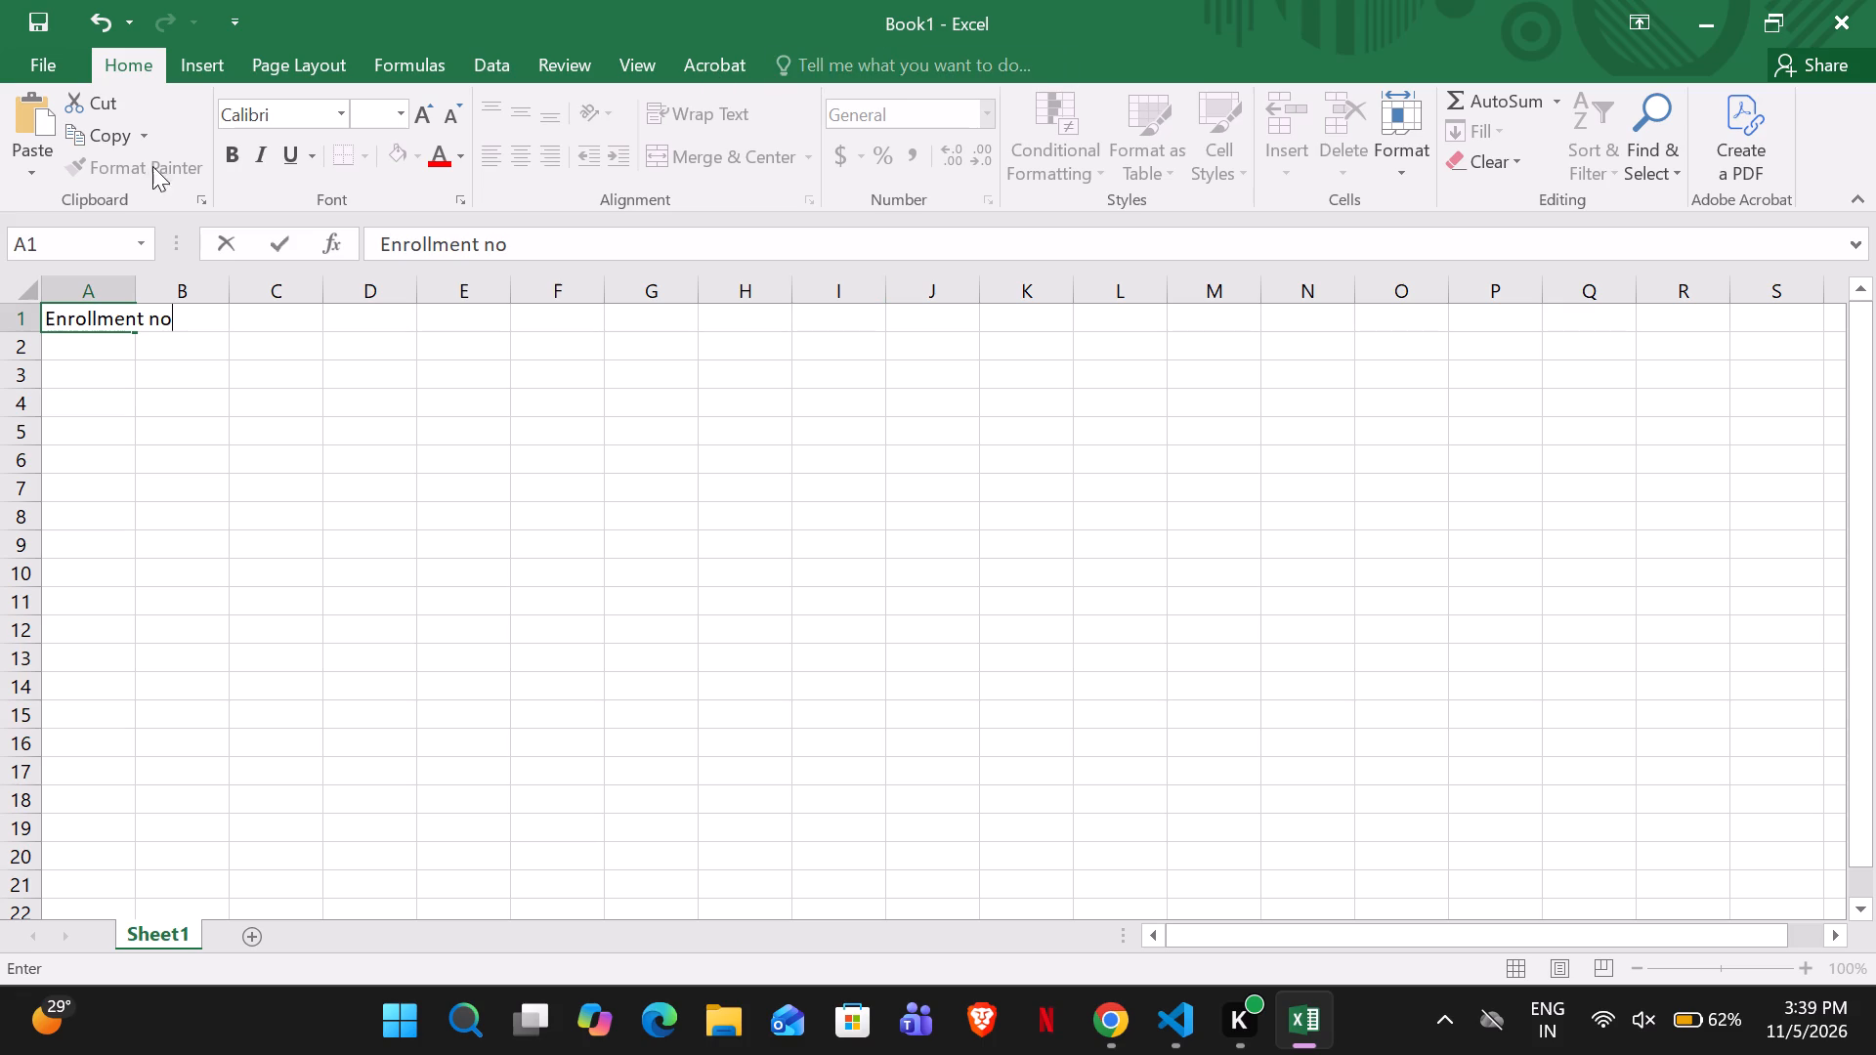
{"action": "left_click", "coordinate": [210, 305]}
{"action": "left_click", "coordinate": [201, 336]}
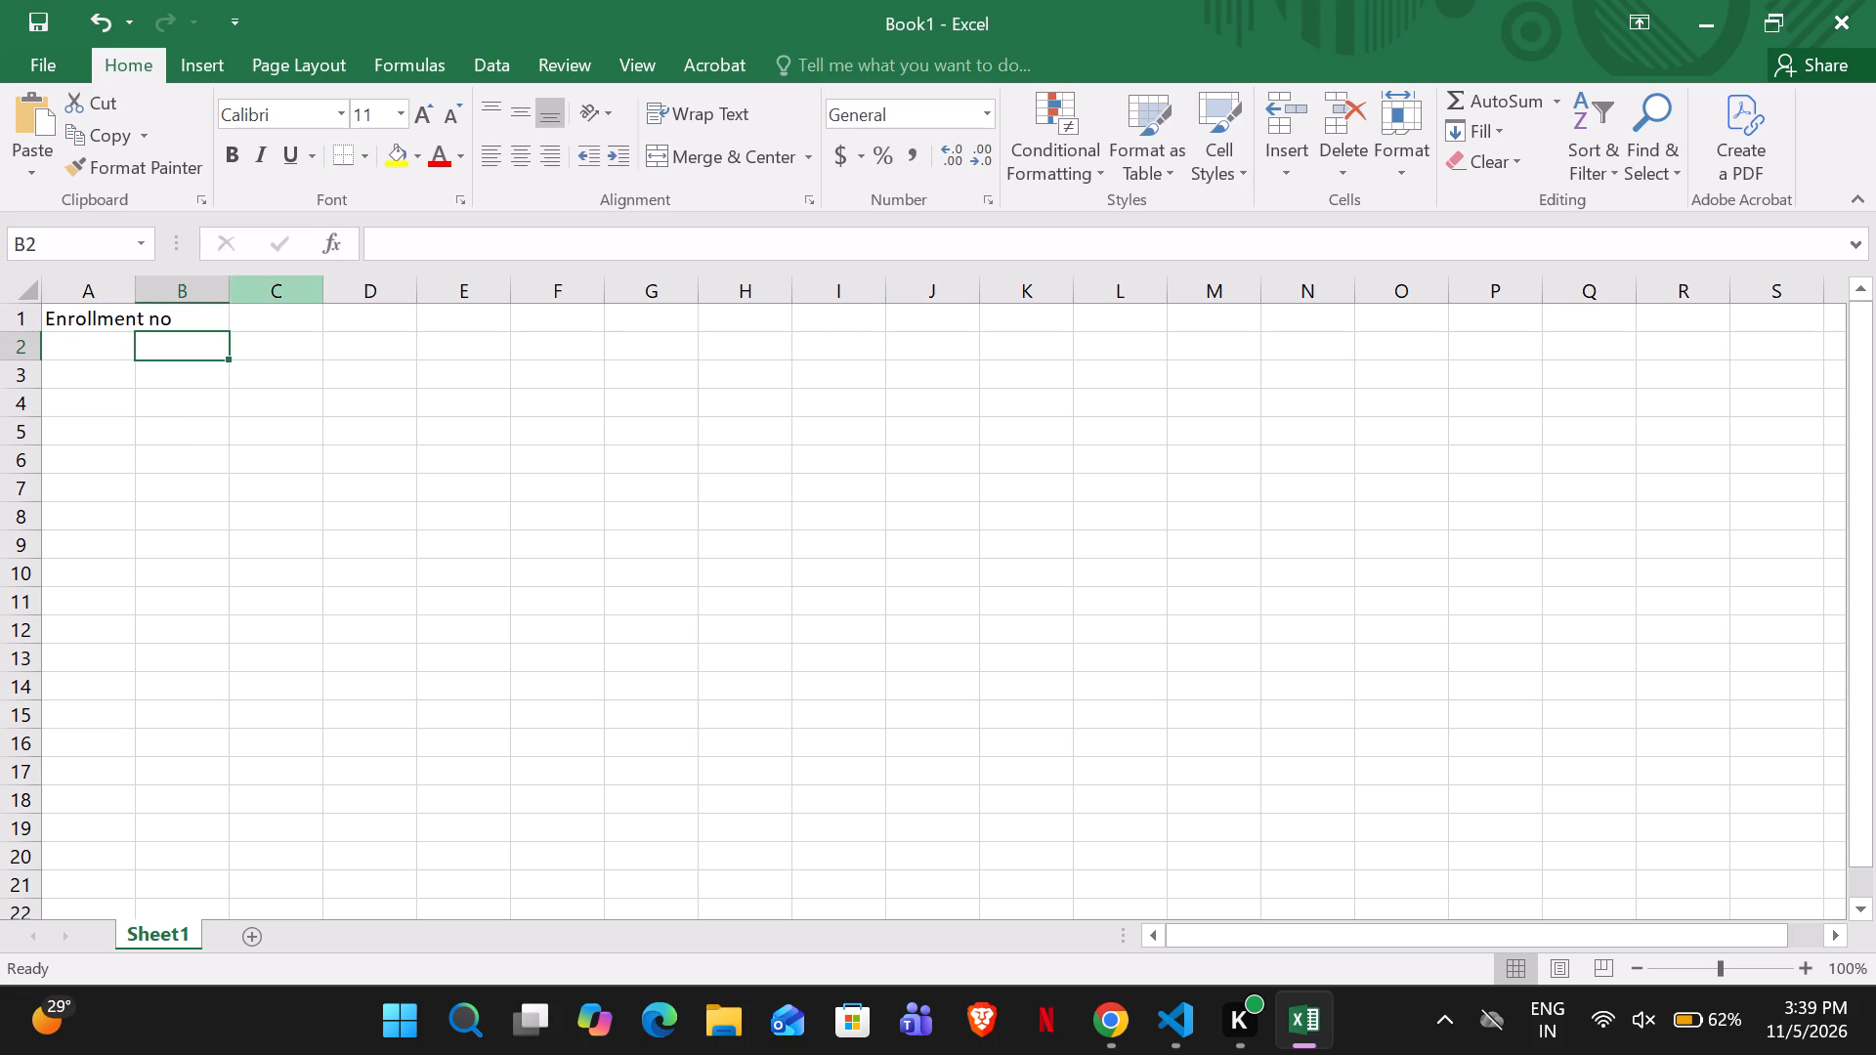
Widen column A until the "Enrollment no" header fits inside it with some room to spare.
{"action": "left_click", "coordinate": [108, 287]}
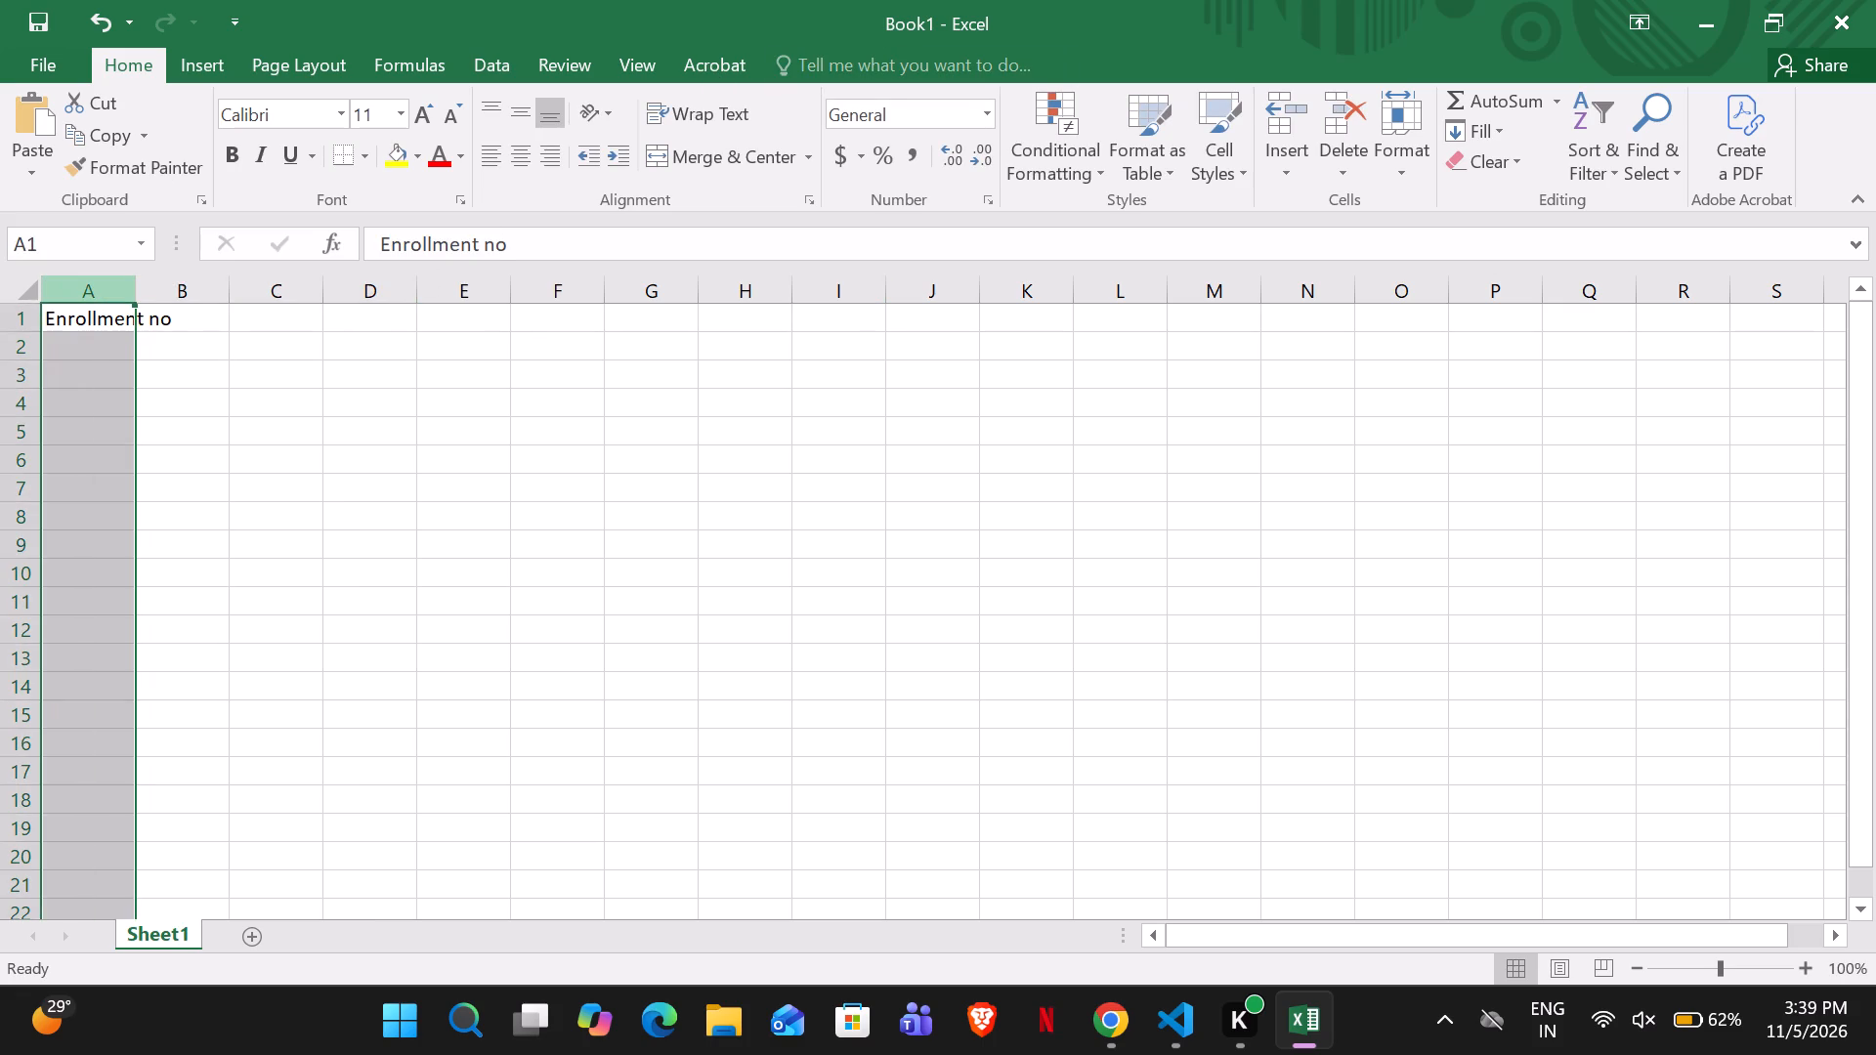
{"action": "left_click_drag", "start_coordinate": [137, 284], "coordinate": [159, 287]}
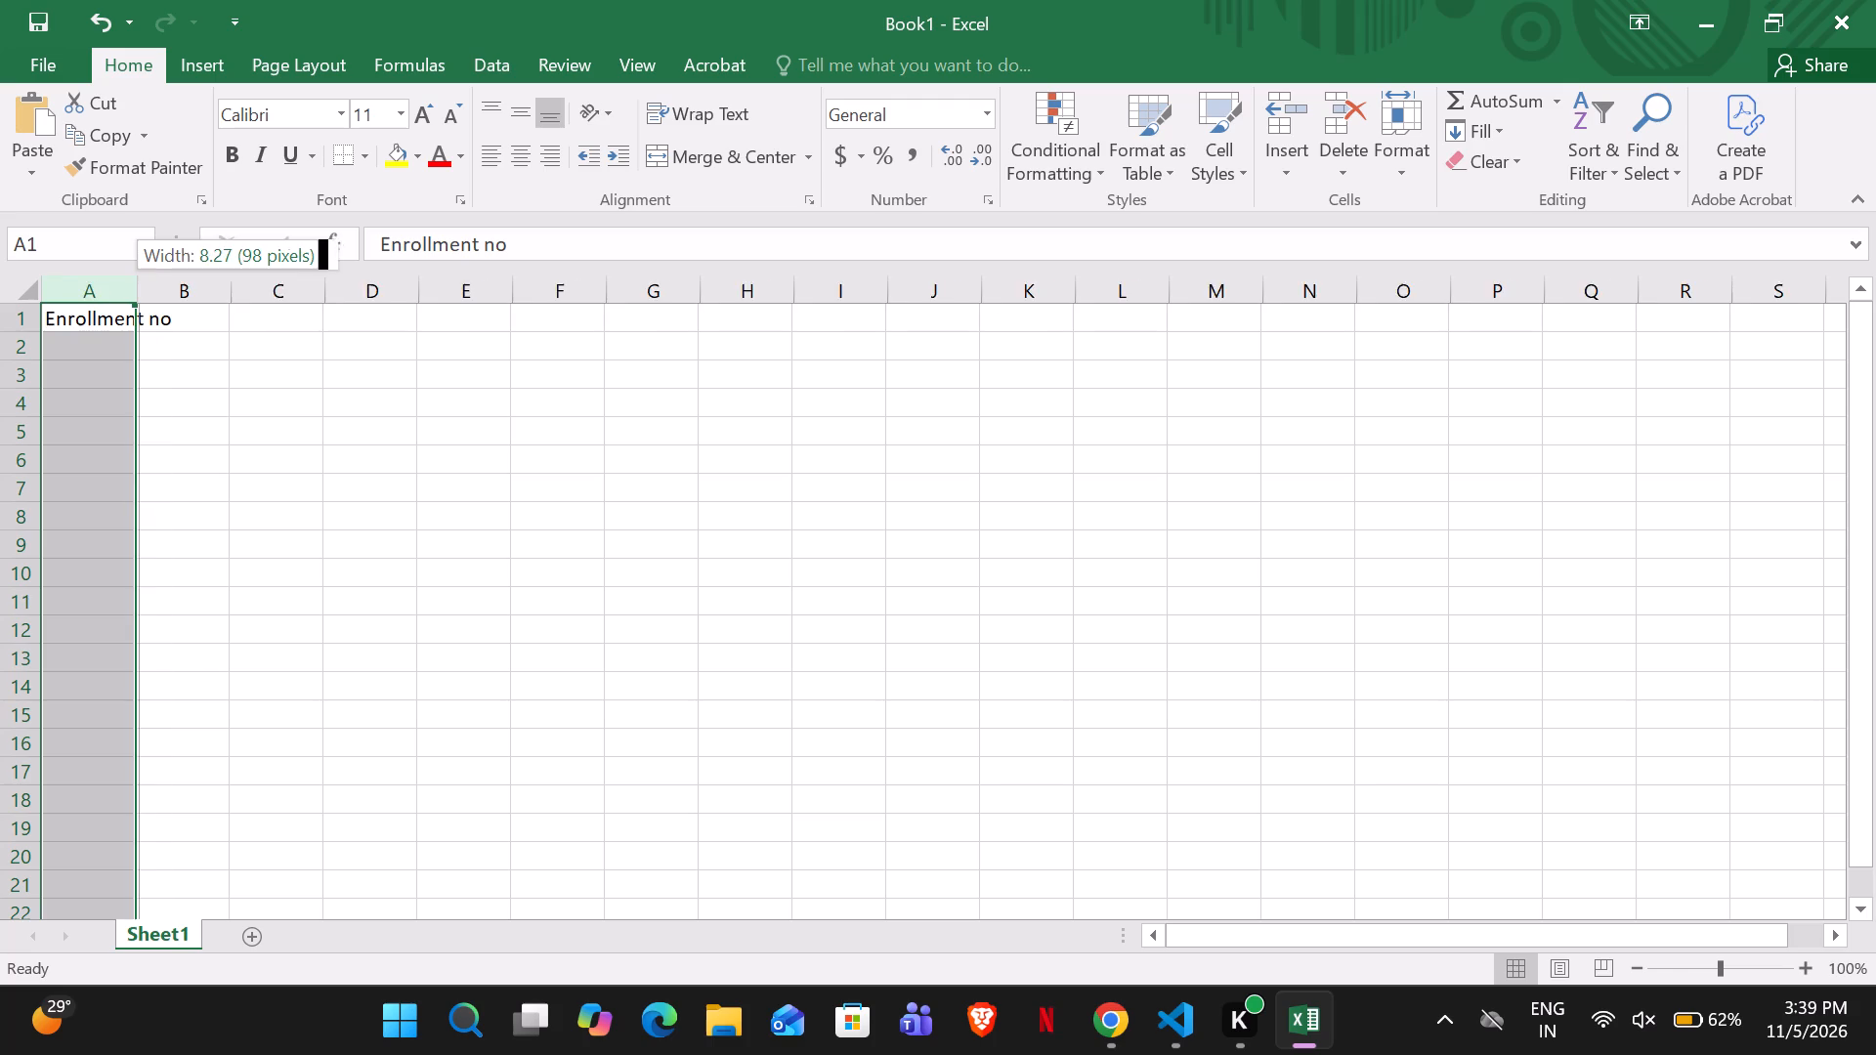
{"action": "left_click_drag", "start_coordinate": [159, 287], "coordinate": [185, 287]}
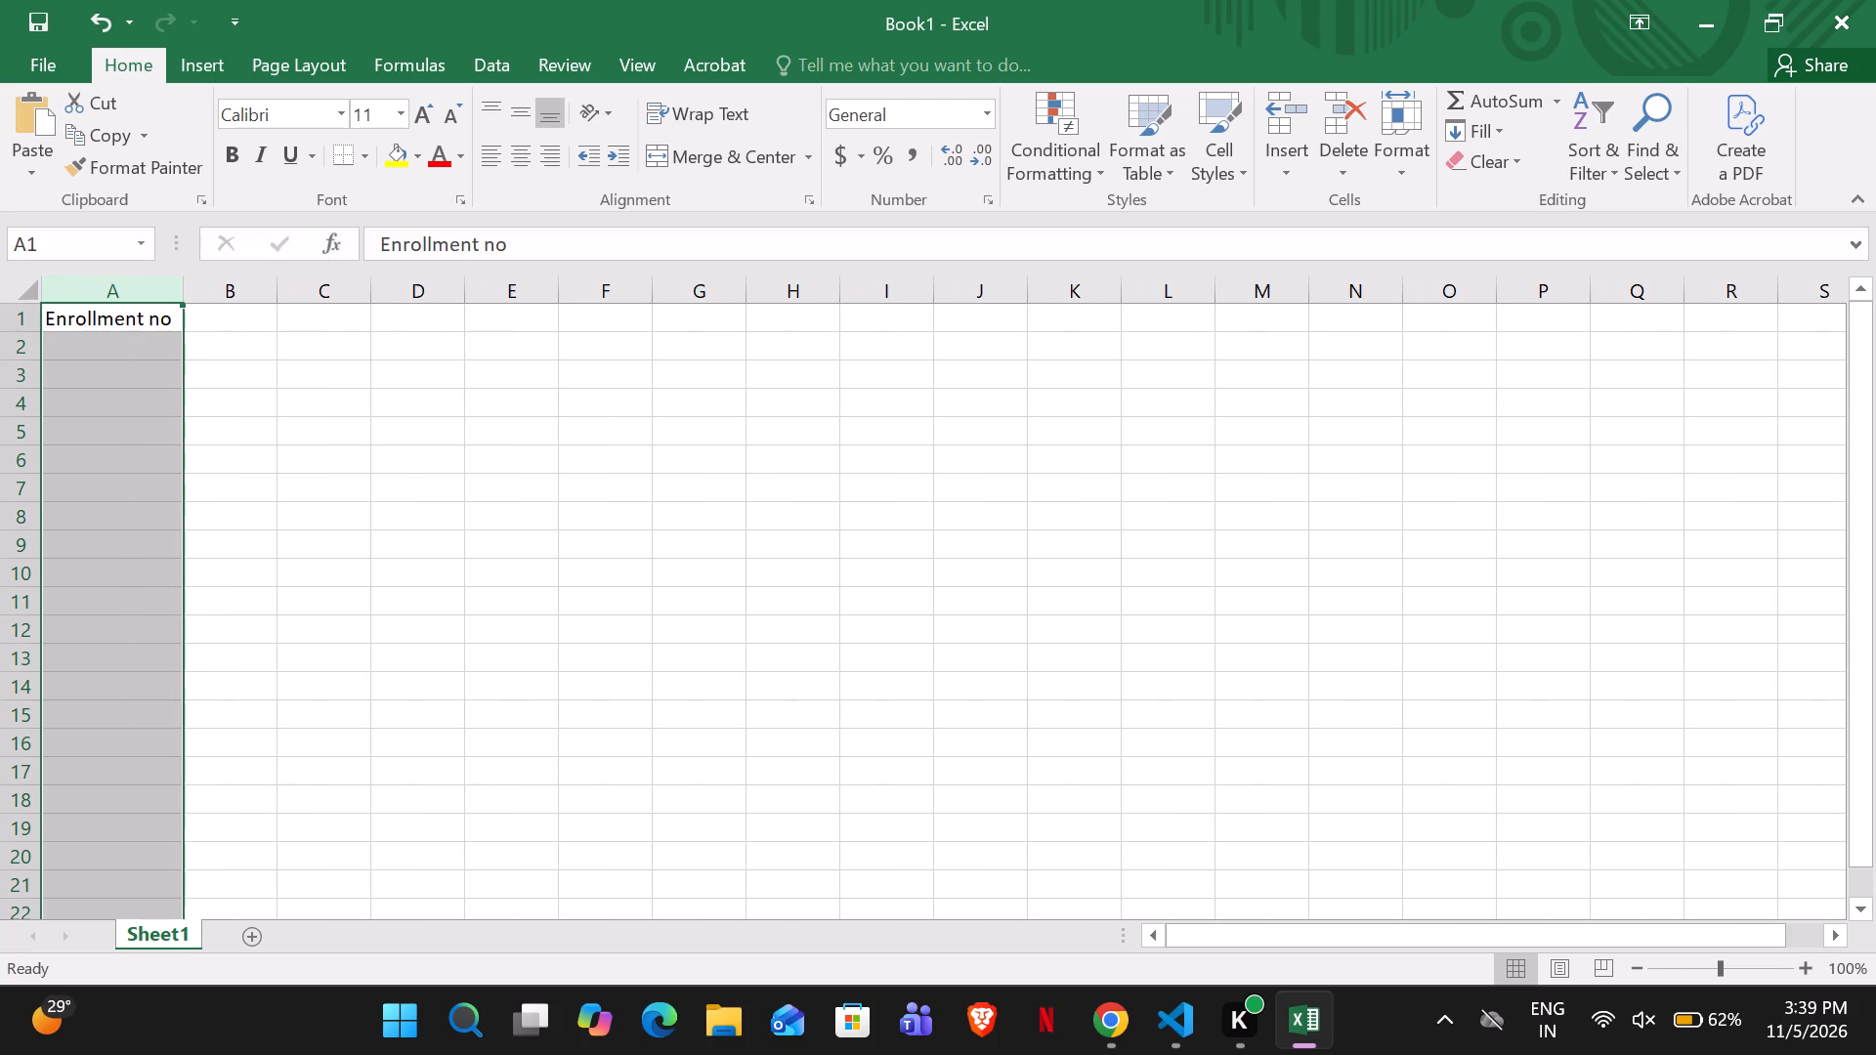
{"action": "left_click_drag", "start_coordinate": [185, 287], "coordinate": [223, 298]}
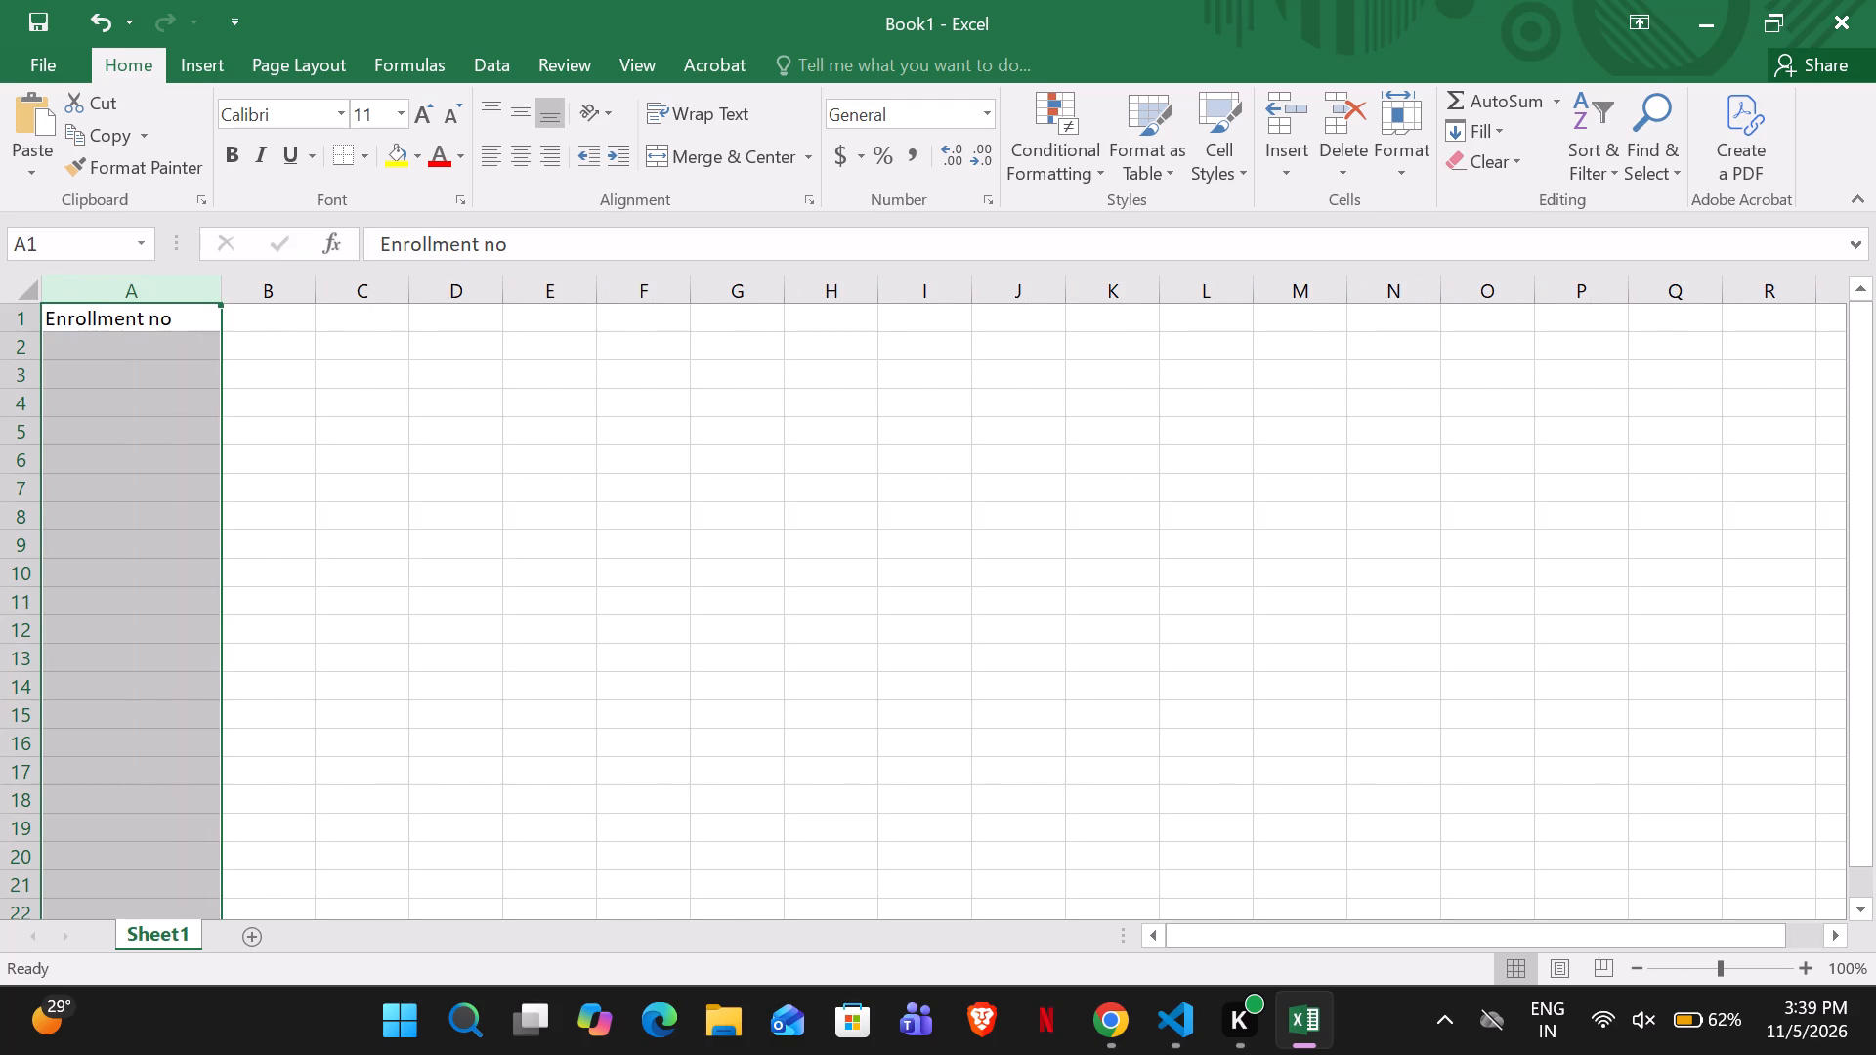
Enter the header "Name" in cell B1.
{"action": "left_click", "coordinate": [293, 292]}
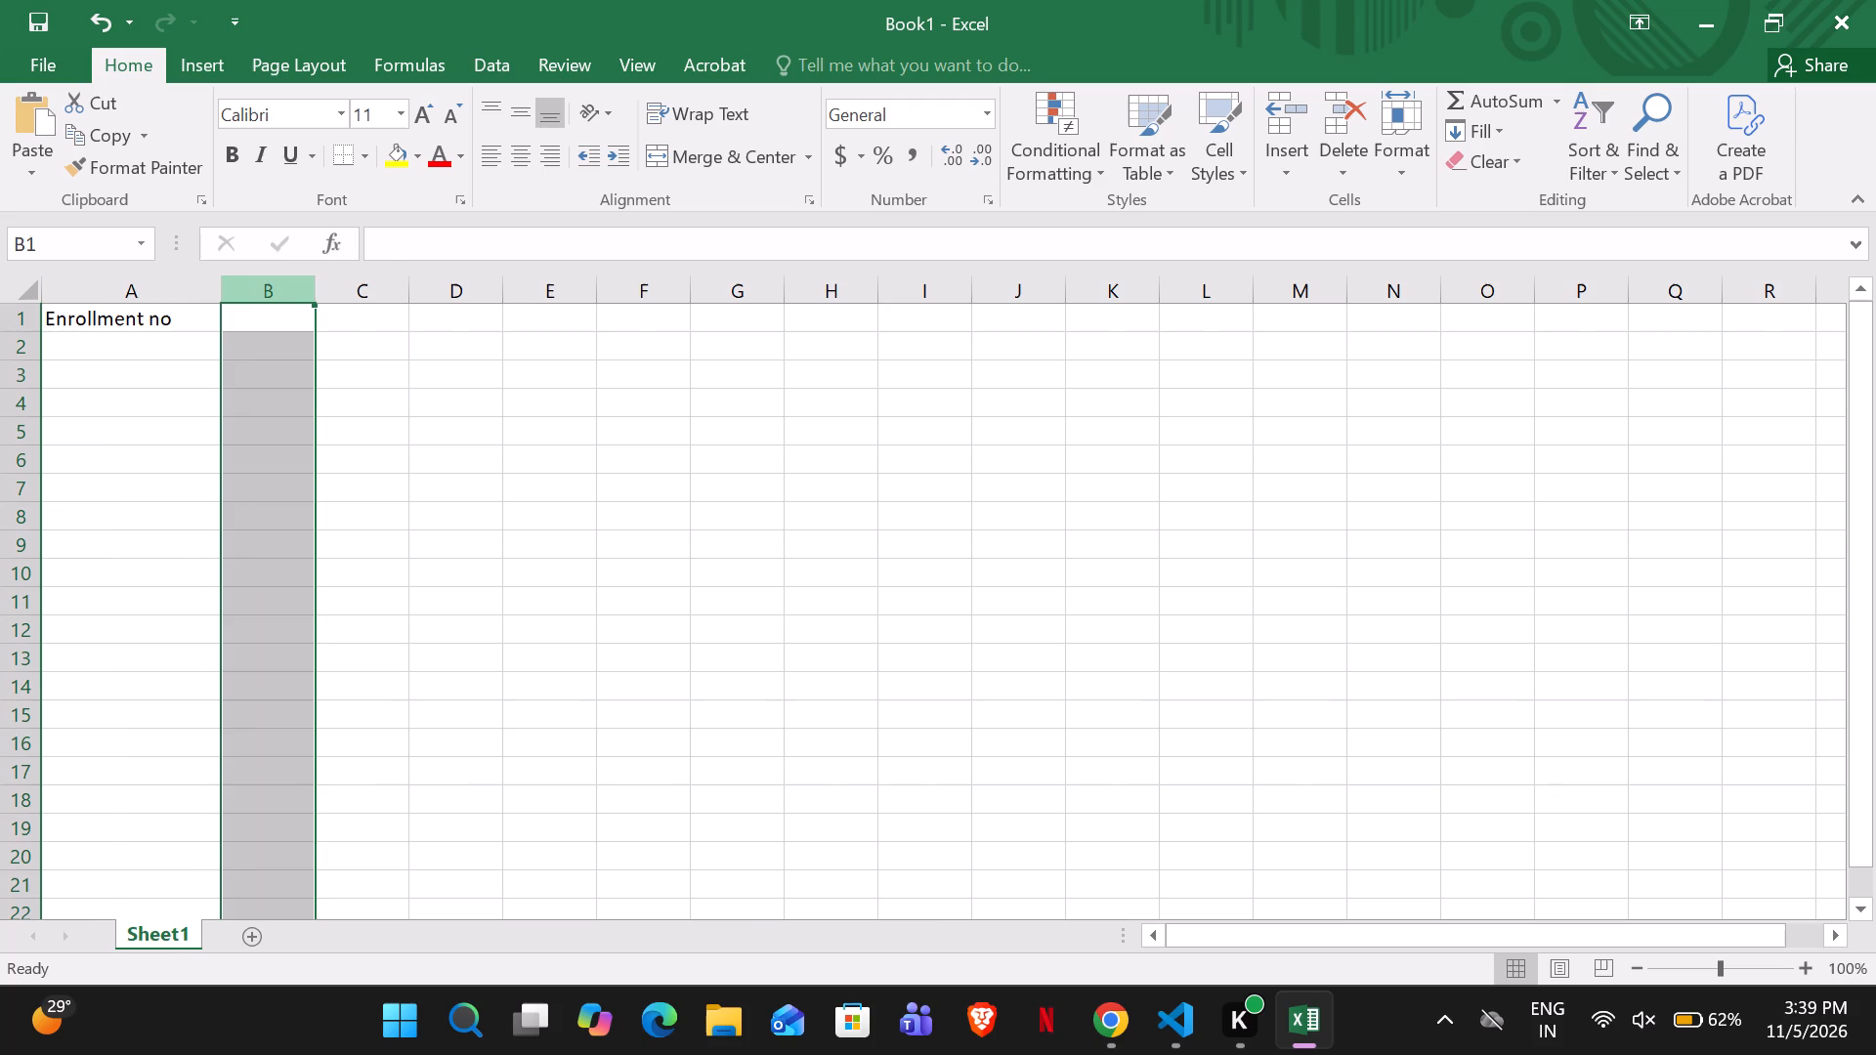
{"action": "key", "text": "n"}
{"action": "key", "text": "BackSpace"}
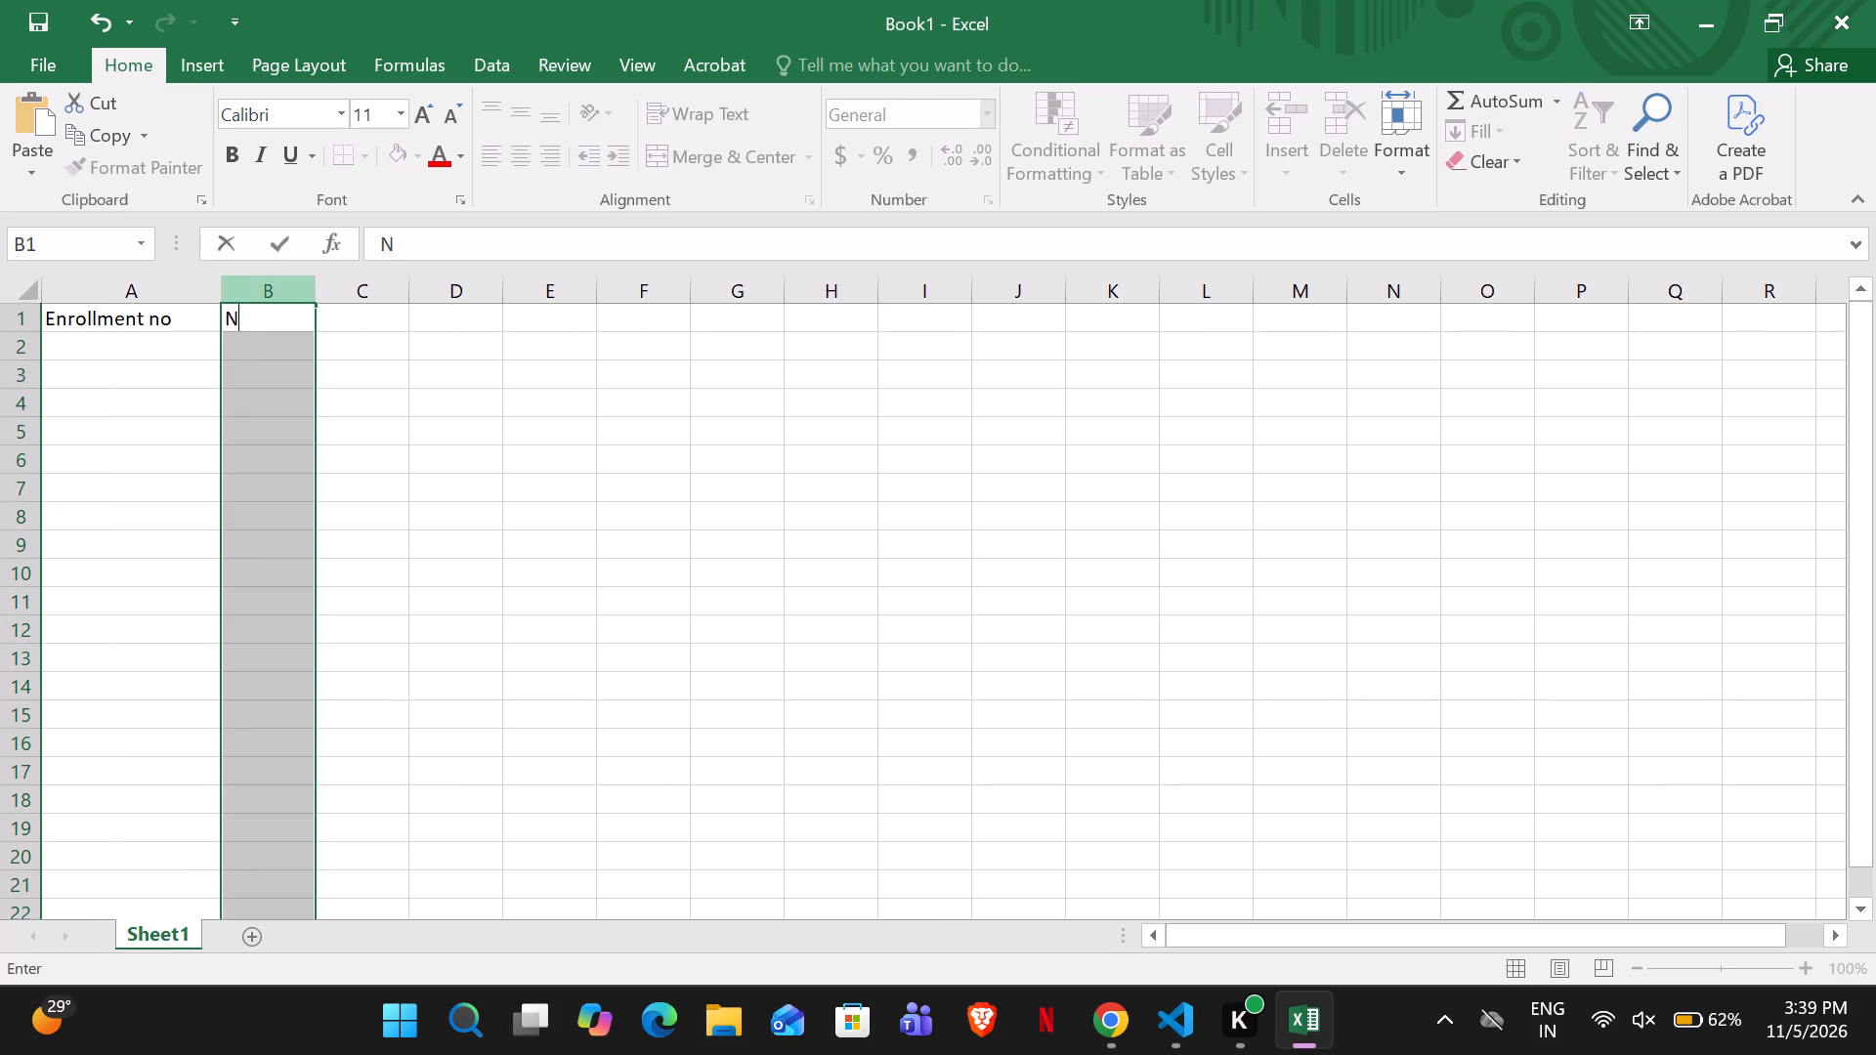
{"action": "type", "text": "ame"}
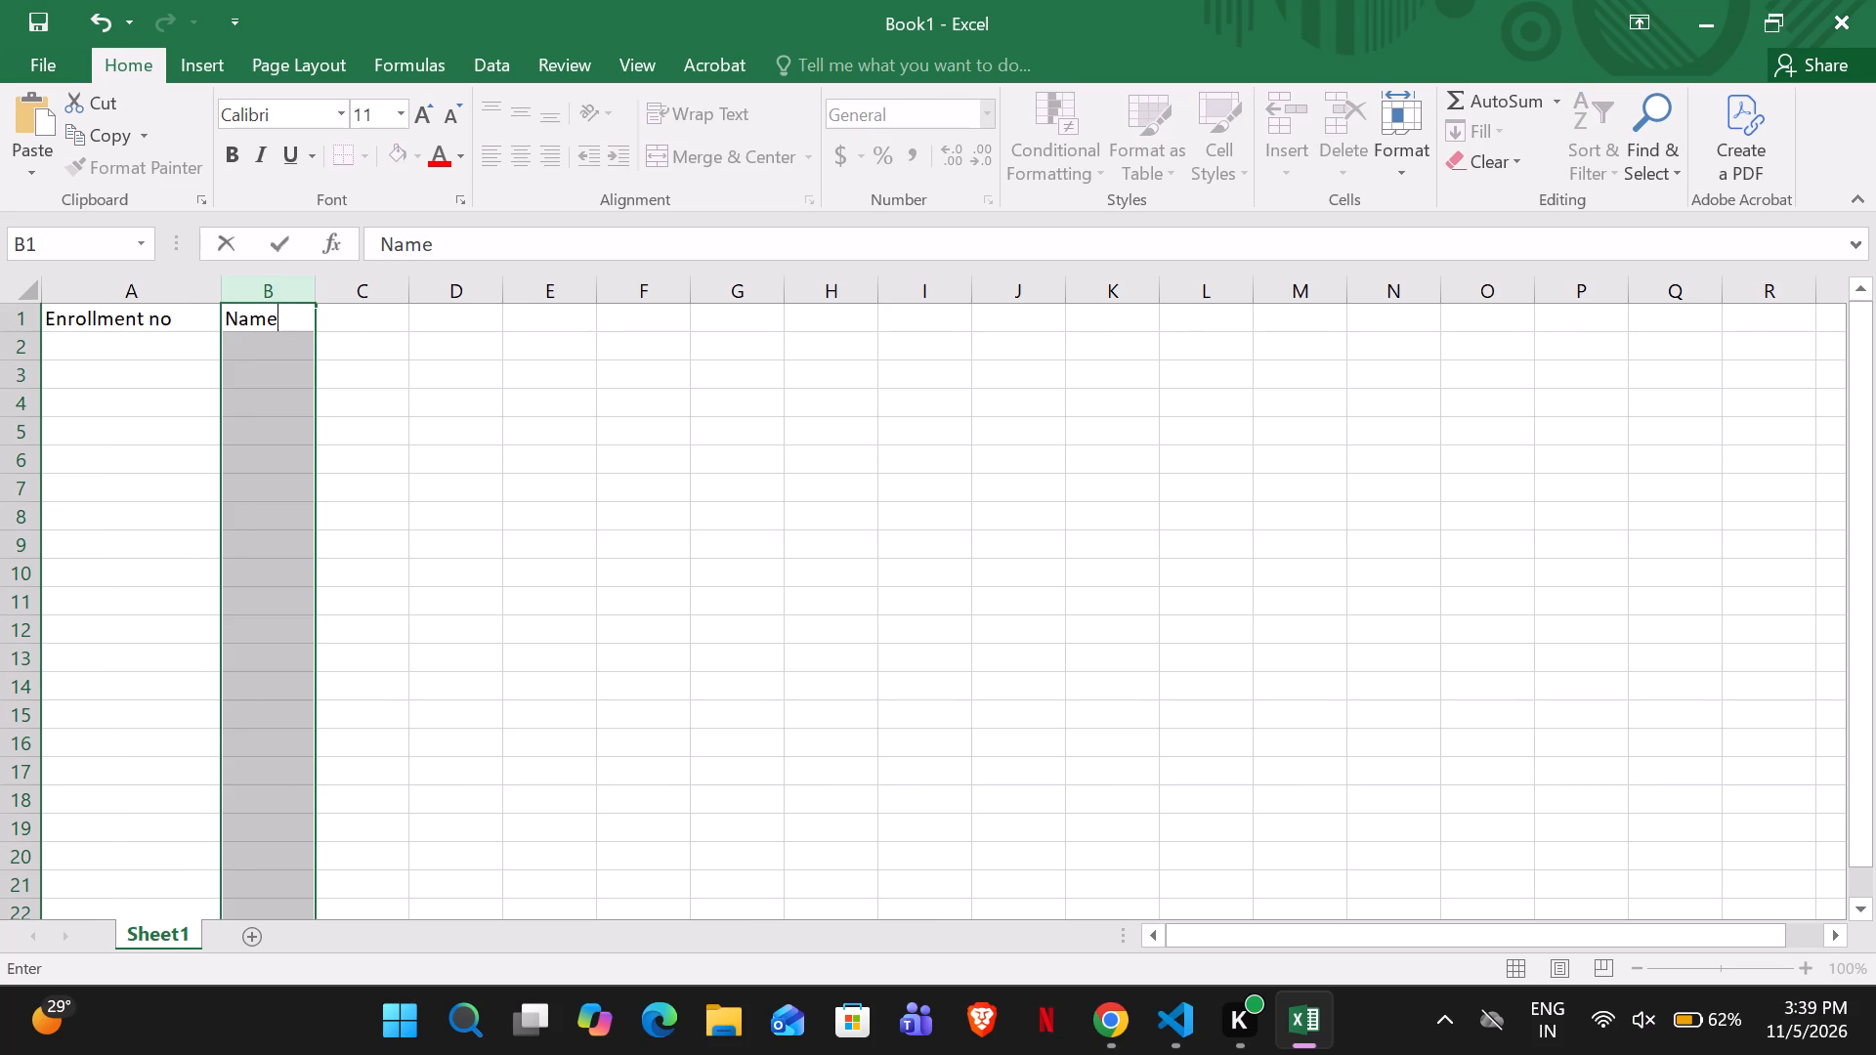
{"action": "left_click_drag", "start_coordinate": [317, 321], "coordinate": [319, 316]}
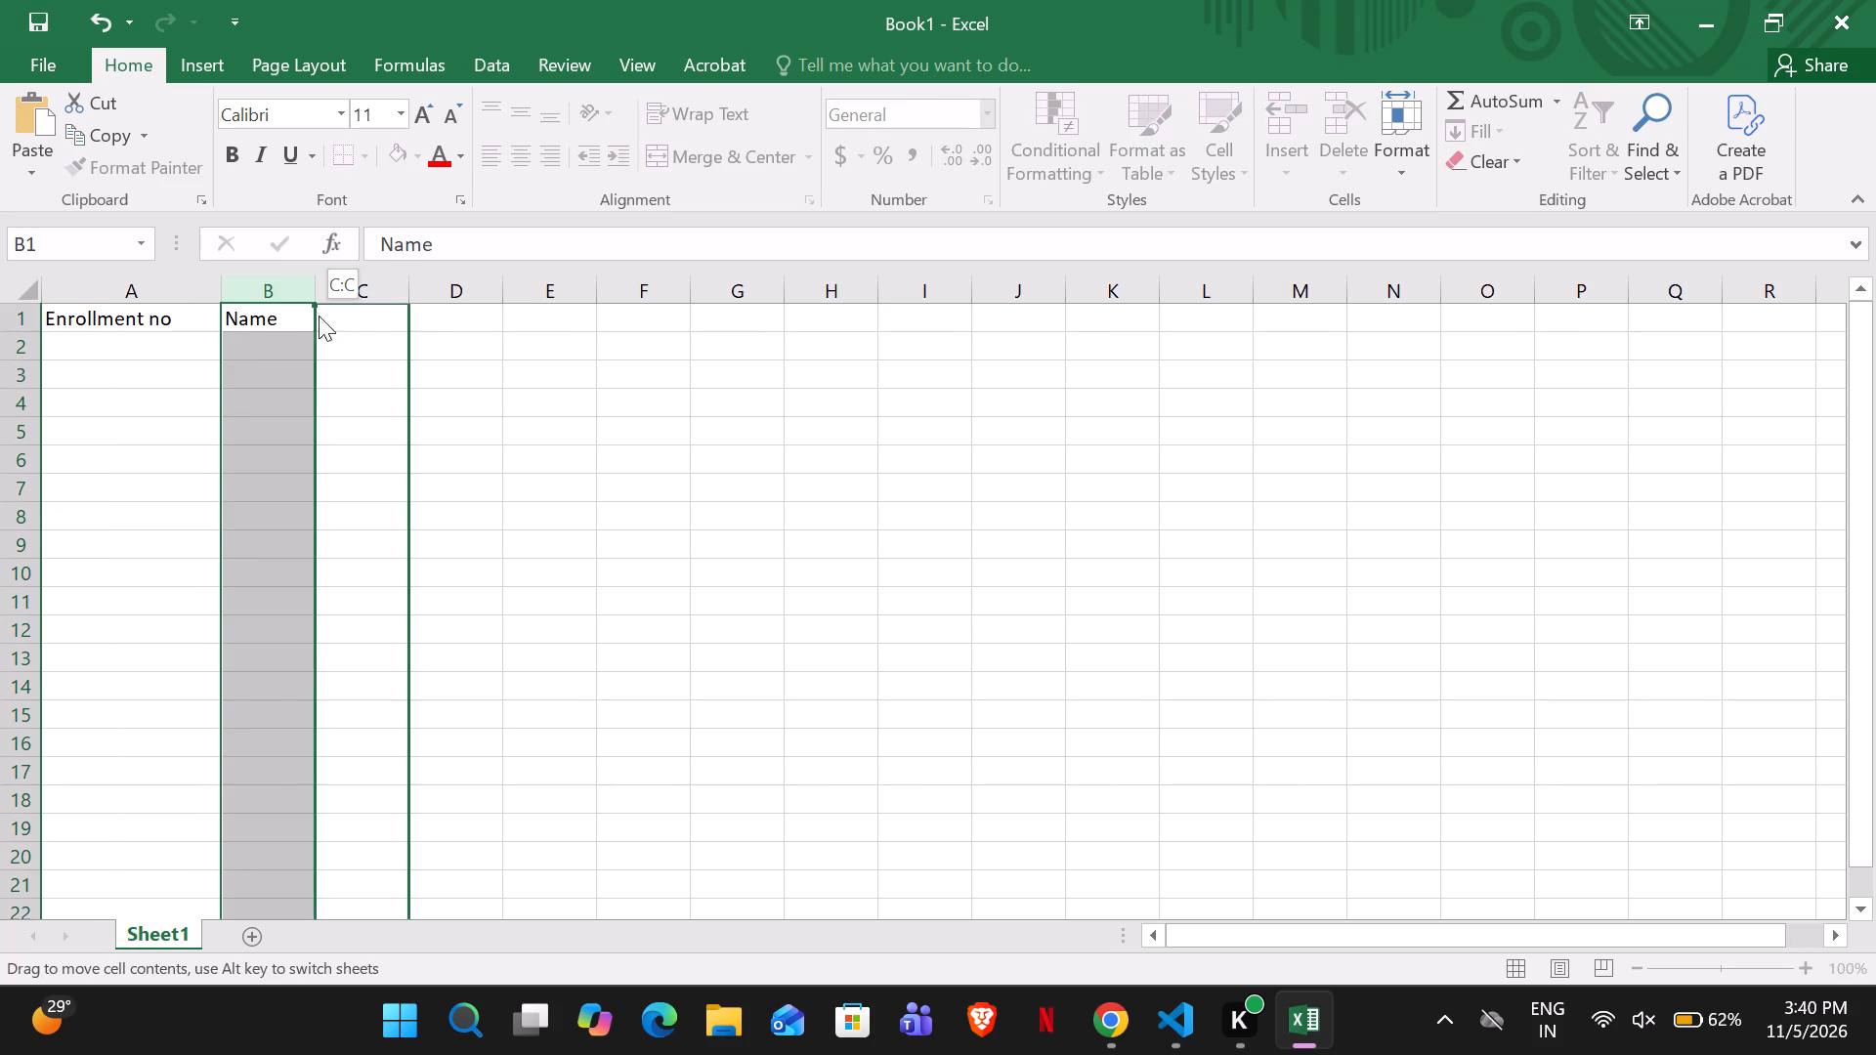
{"action": "left_click_drag", "start_coordinate": [319, 316], "coordinate": [296, 316]}
Enter the header "date of viva" in cell C1.
{"action": "left_click", "coordinate": [364, 313]}
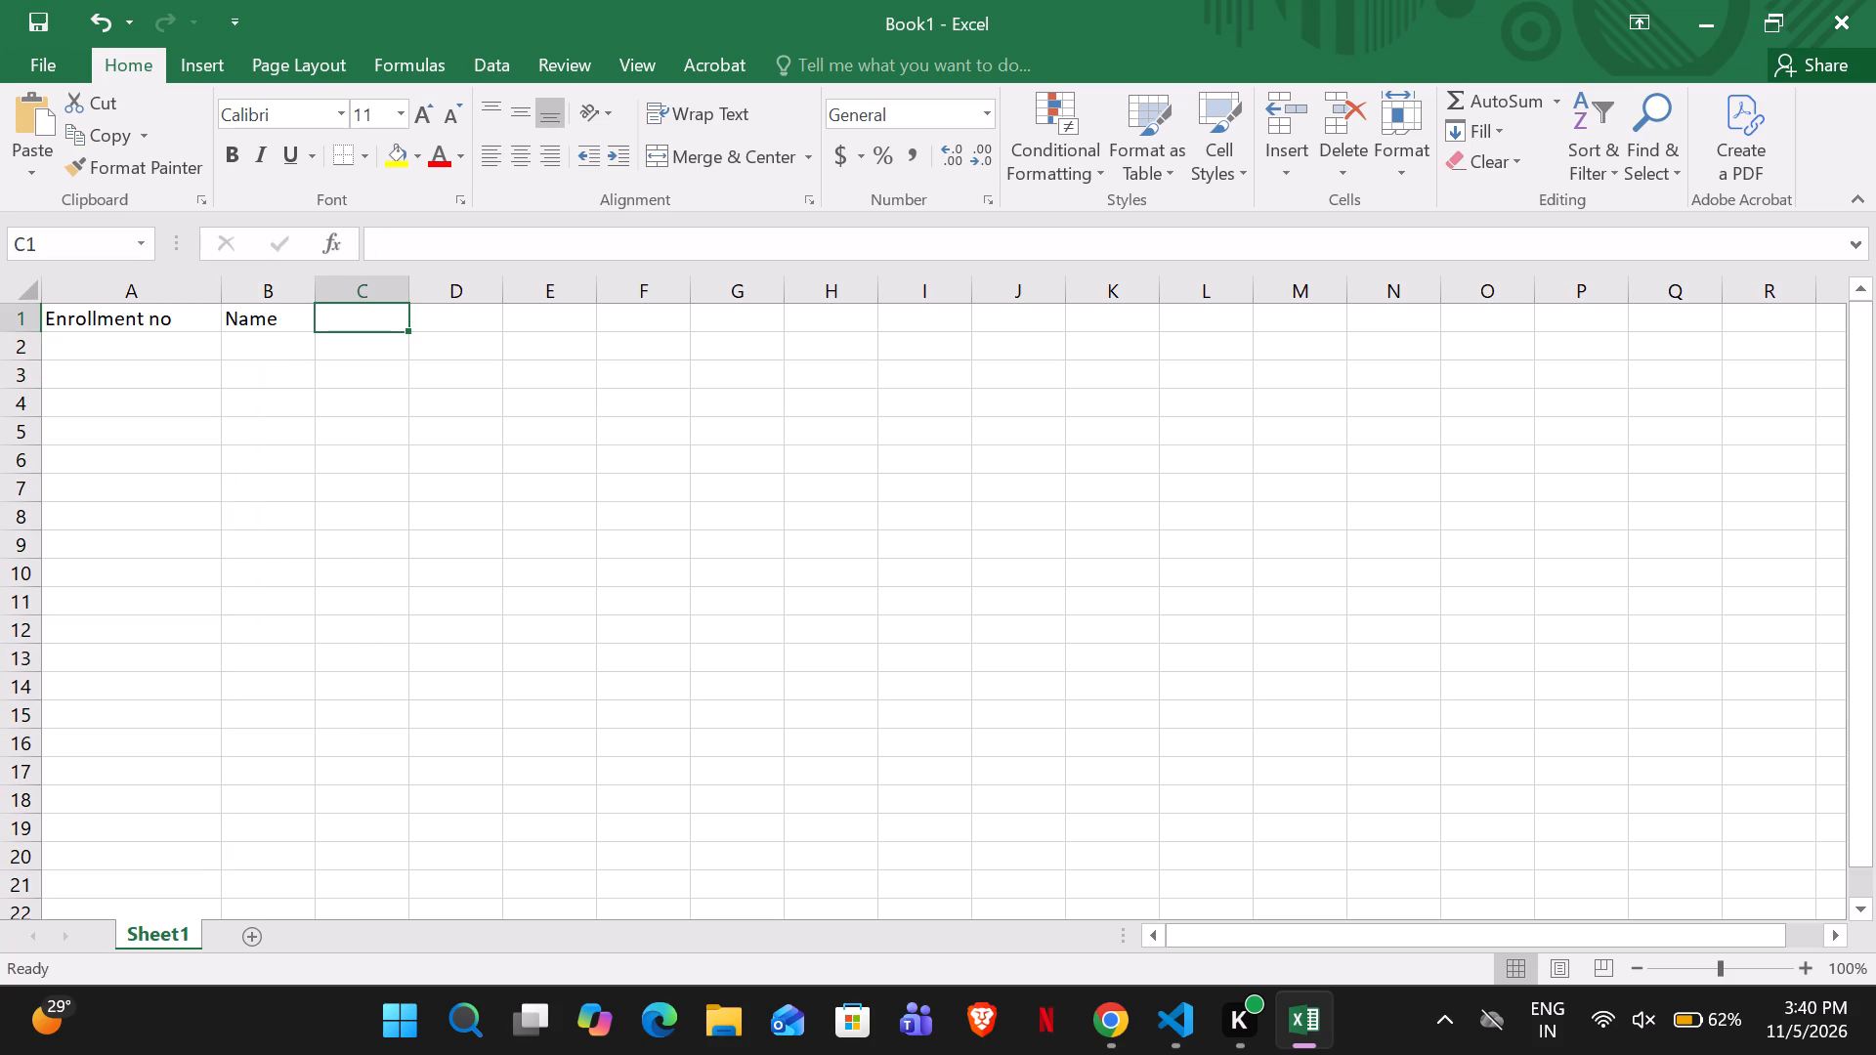
{"action": "left_click", "coordinate": [352, 322]}
{"action": "type", "text": "date"}
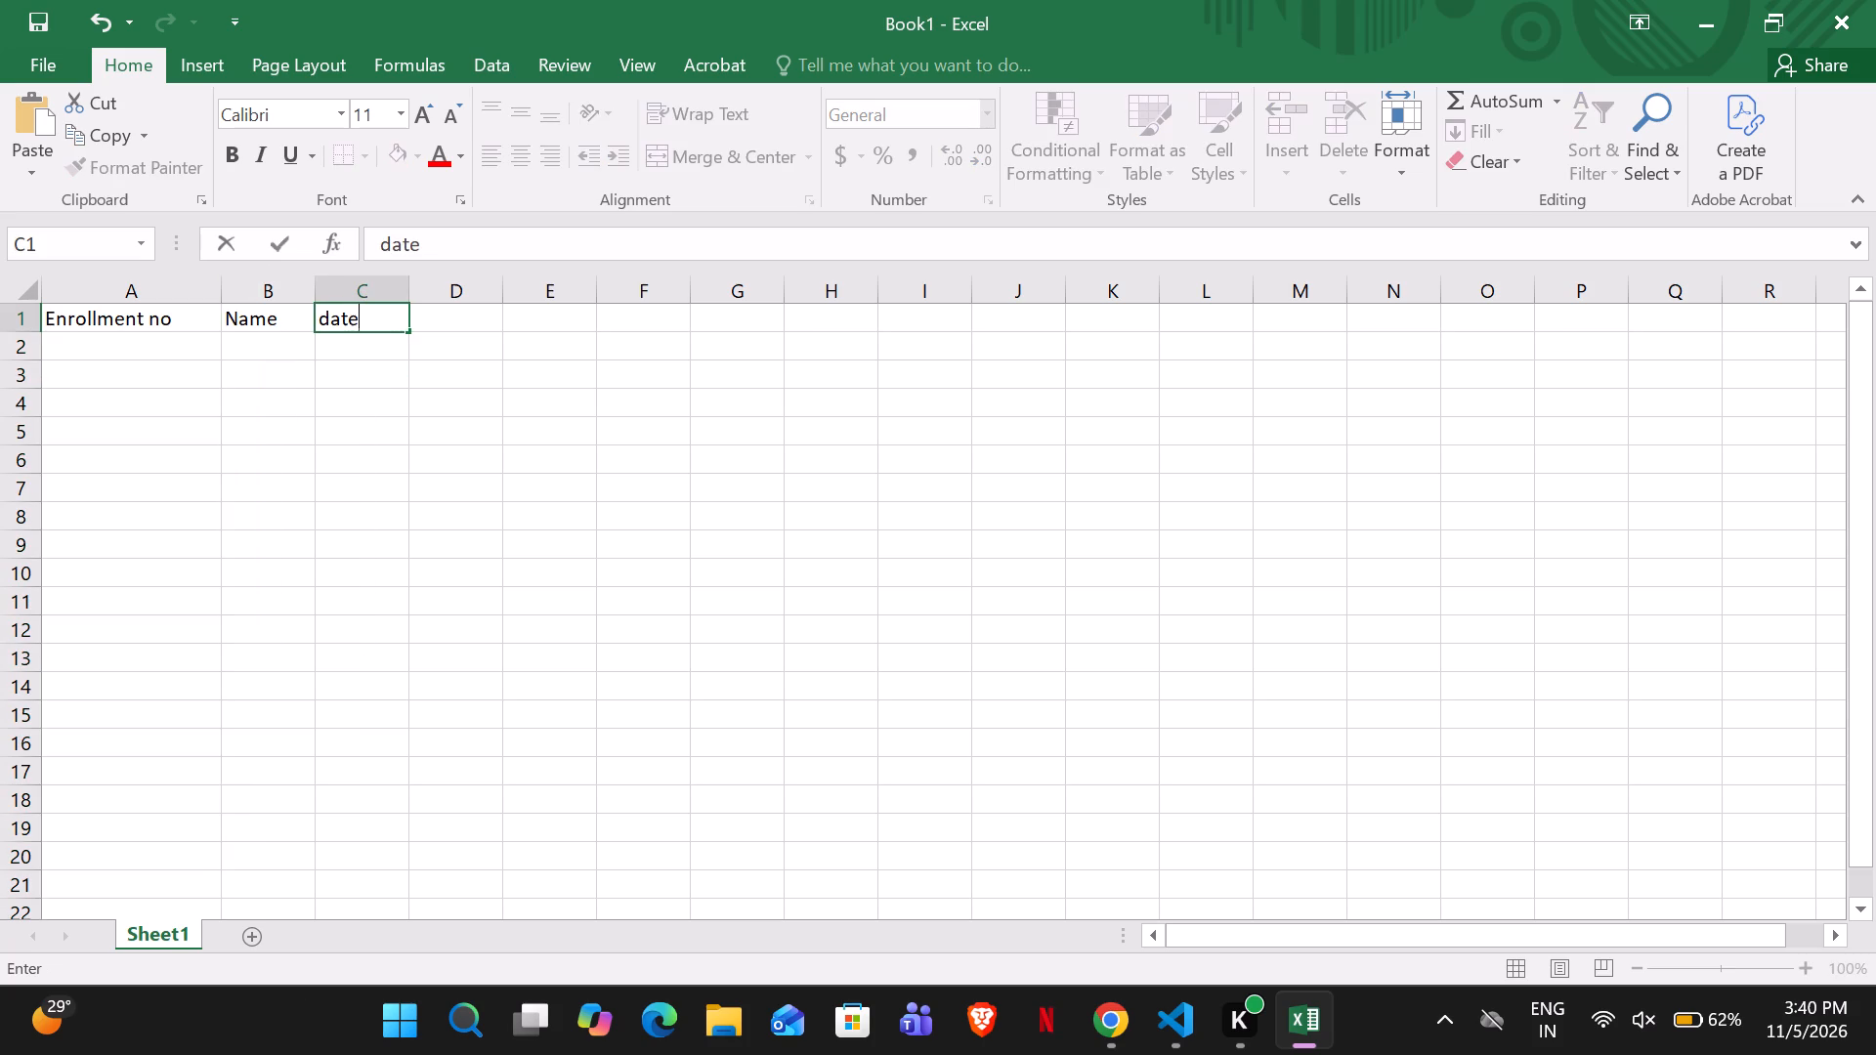
{"action": "key", "text": "space"}
{"action": "type", "text": "of viva"}
{"action": "key", "text": "Left"}
{"action": "key", "text": "Left"}
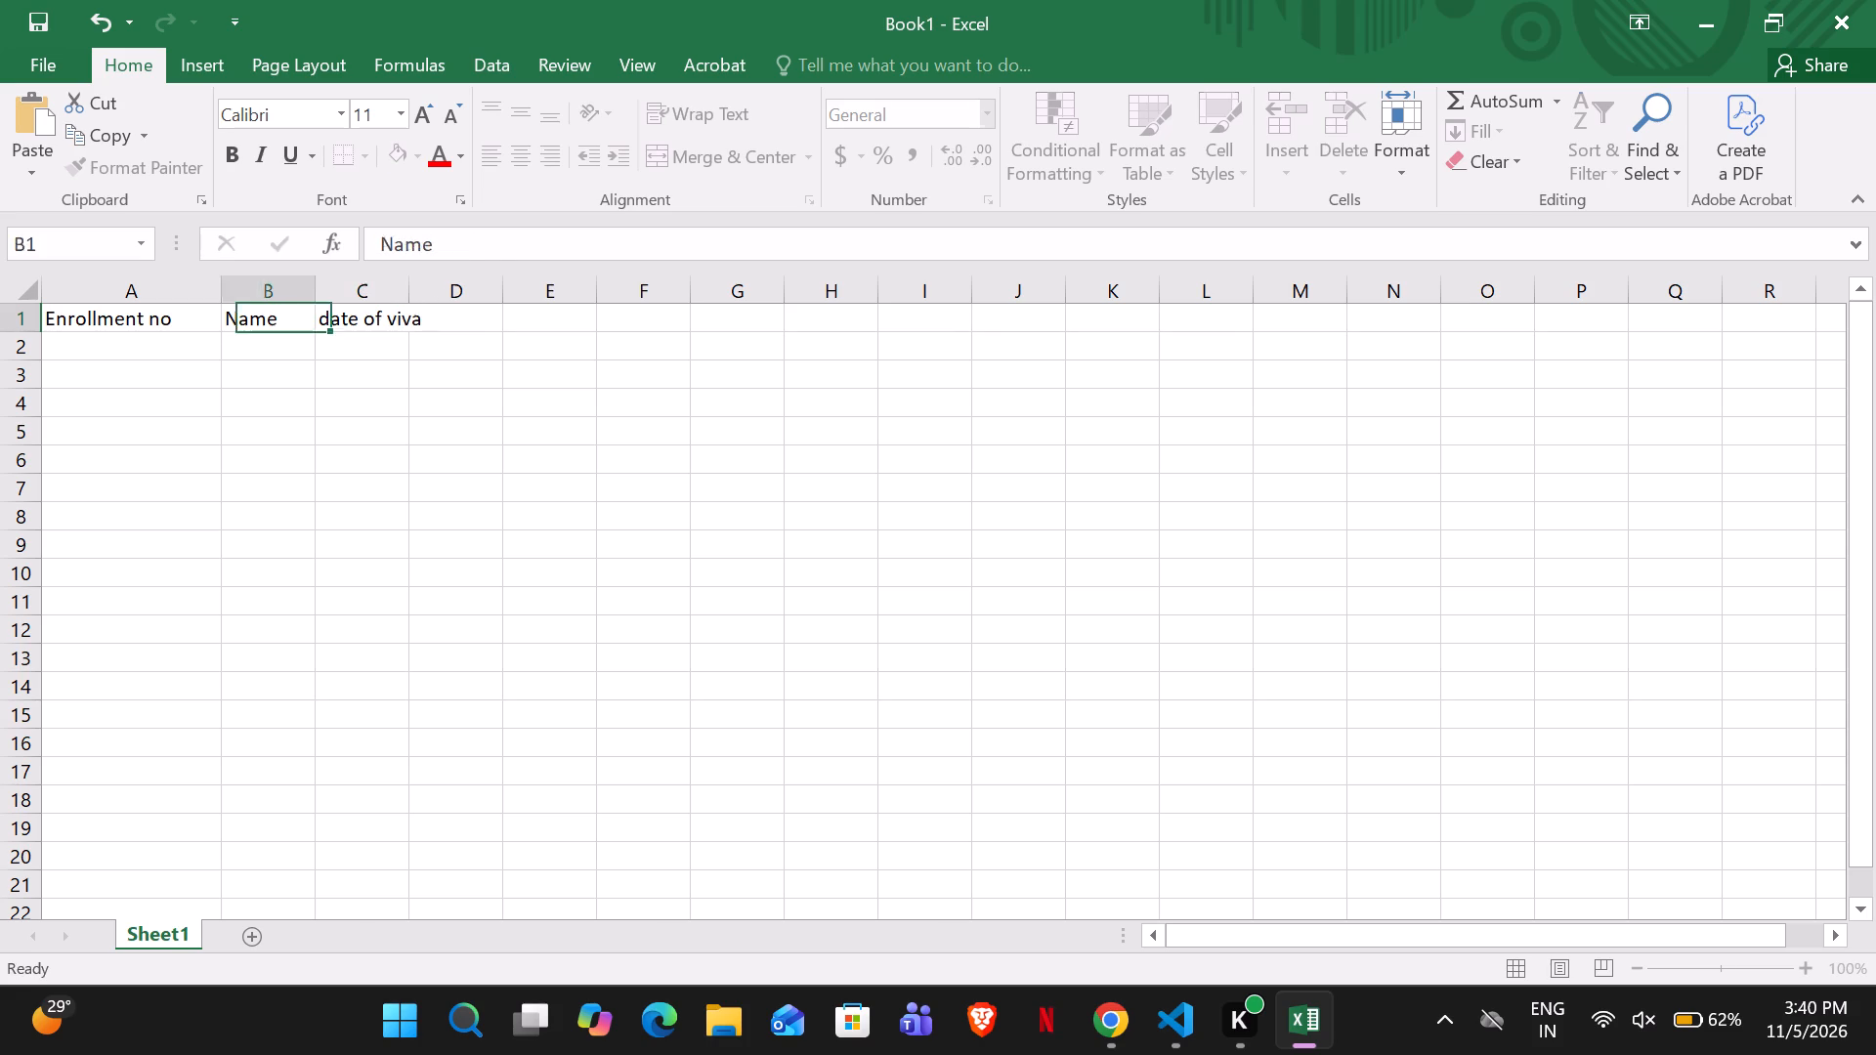
{"action": "key", "text": "Left"}
{"action": "key", "text": "Right"}
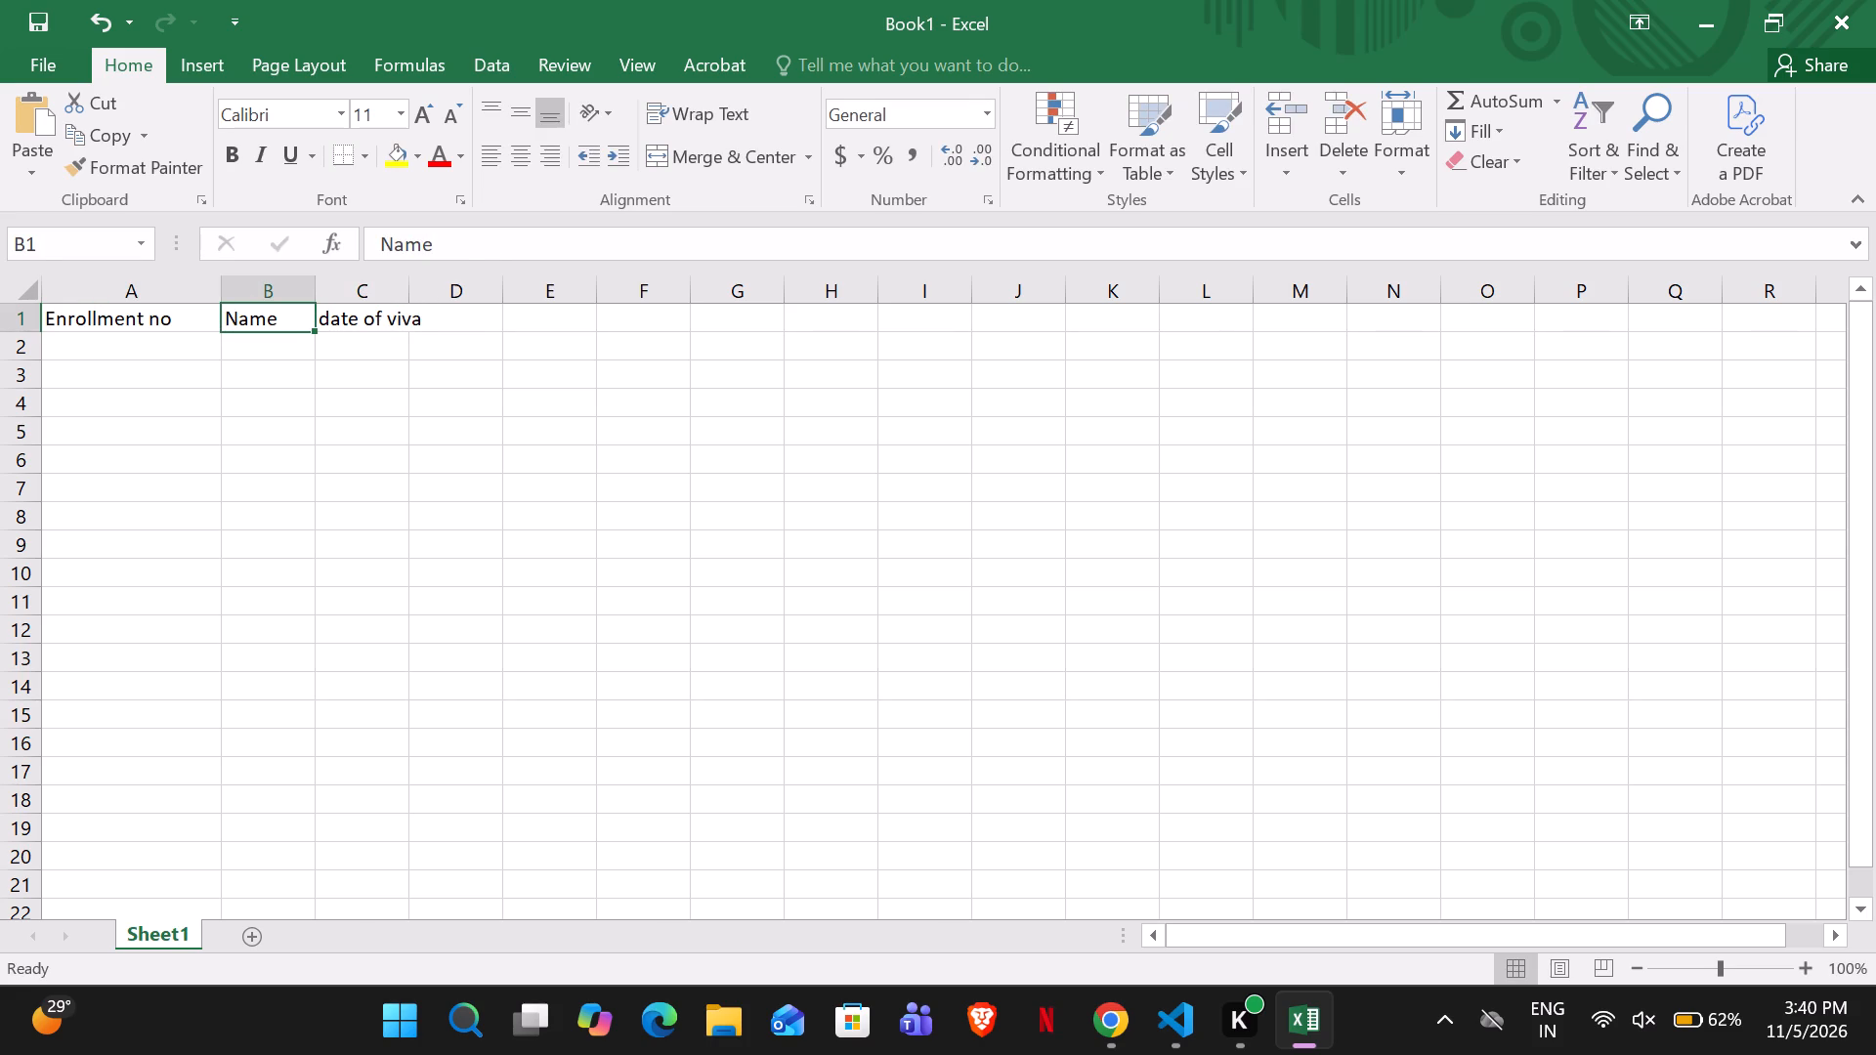
{"action": "left_click", "coordinate": [353, 329]}
{"action": "left_click", "coordinate": [378, 327]}
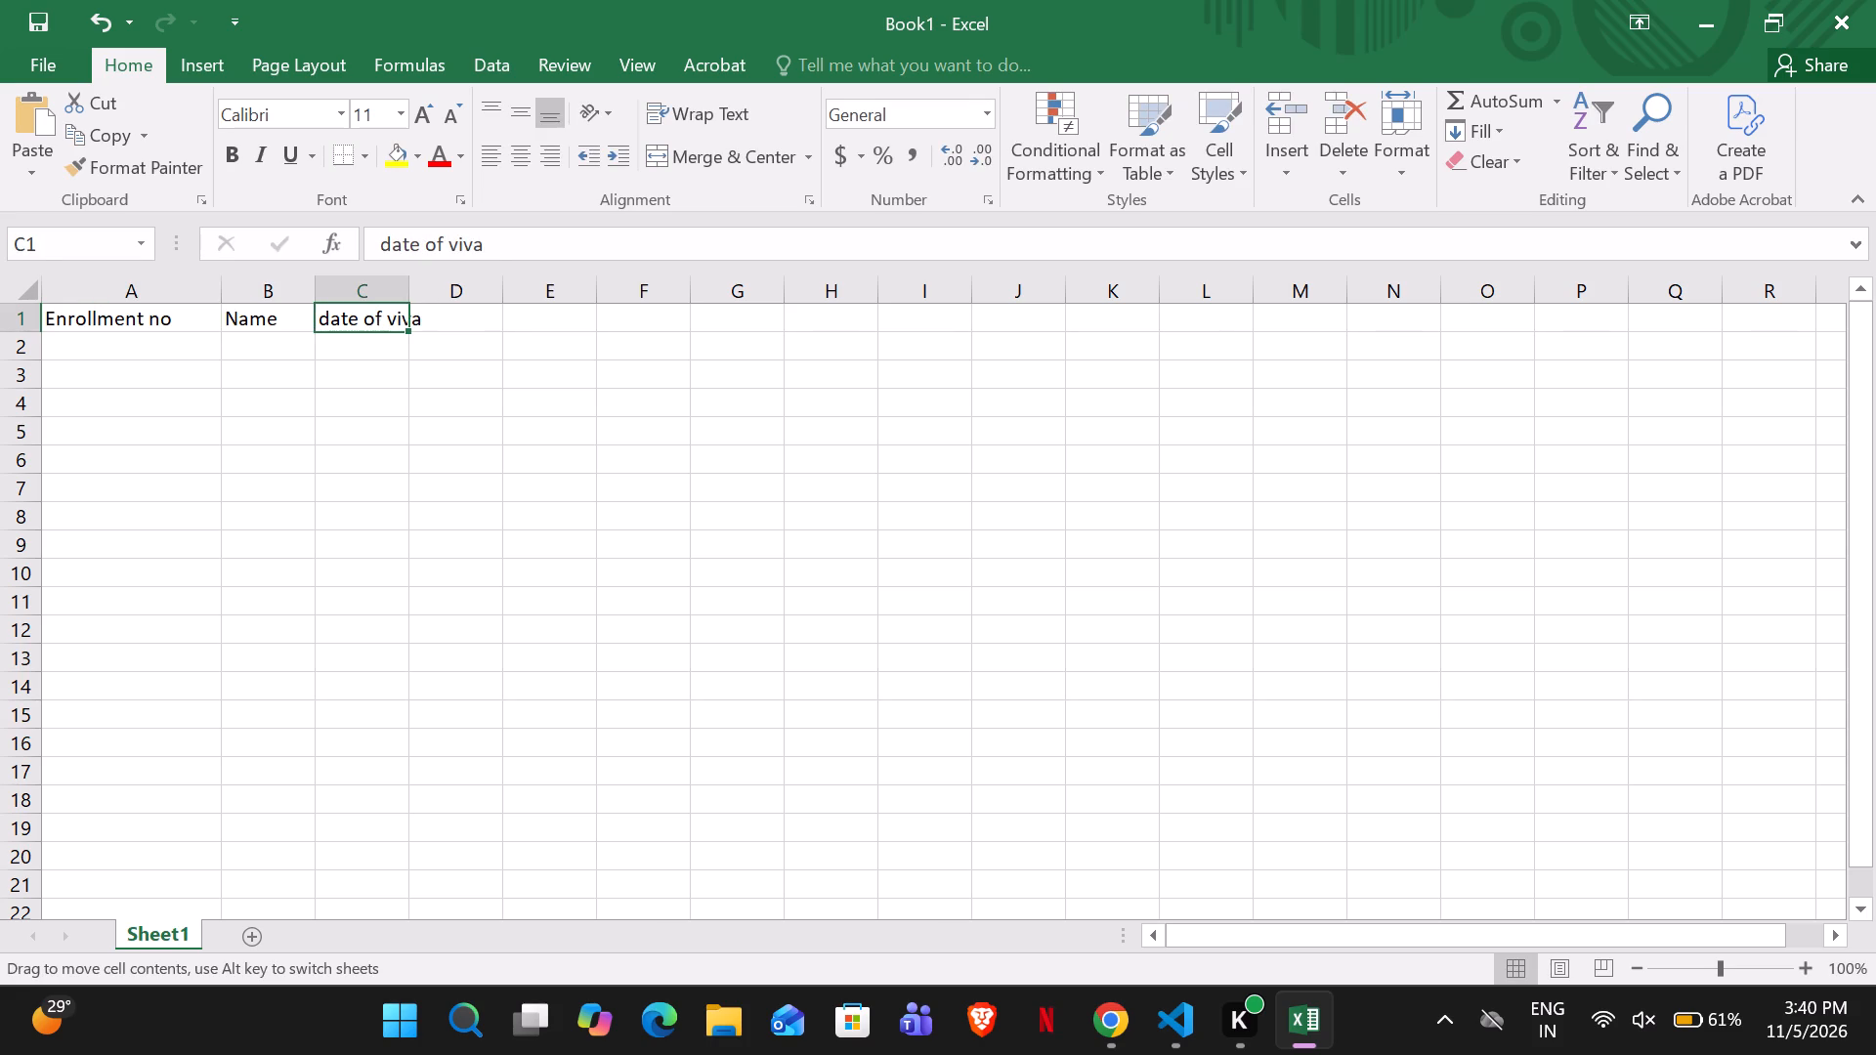
Enter the header "Marks" in cell D1.
{"action": "left_click", "coordinate": [456, 316]}
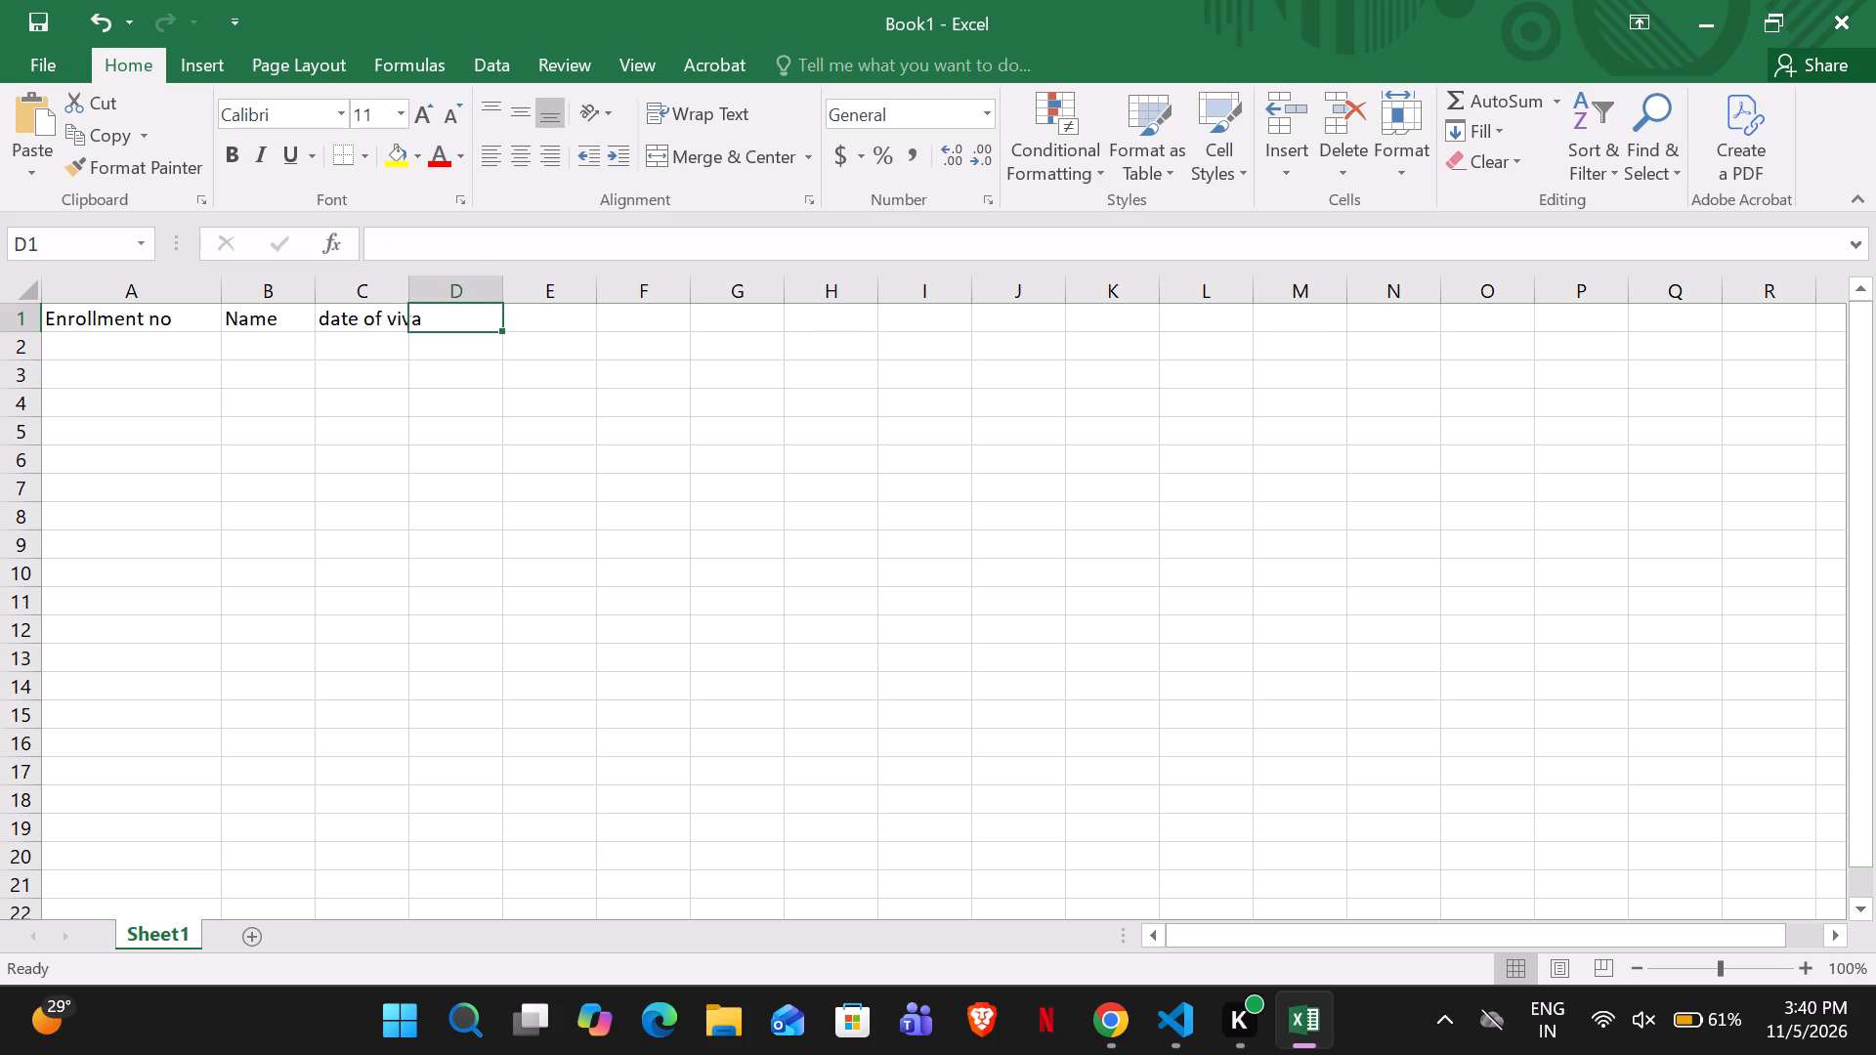
{"action": "type", "text": "ma"}
{"action": "key", "text": "BackSpace"}
{"action": "key", "text": "BackSpace"}
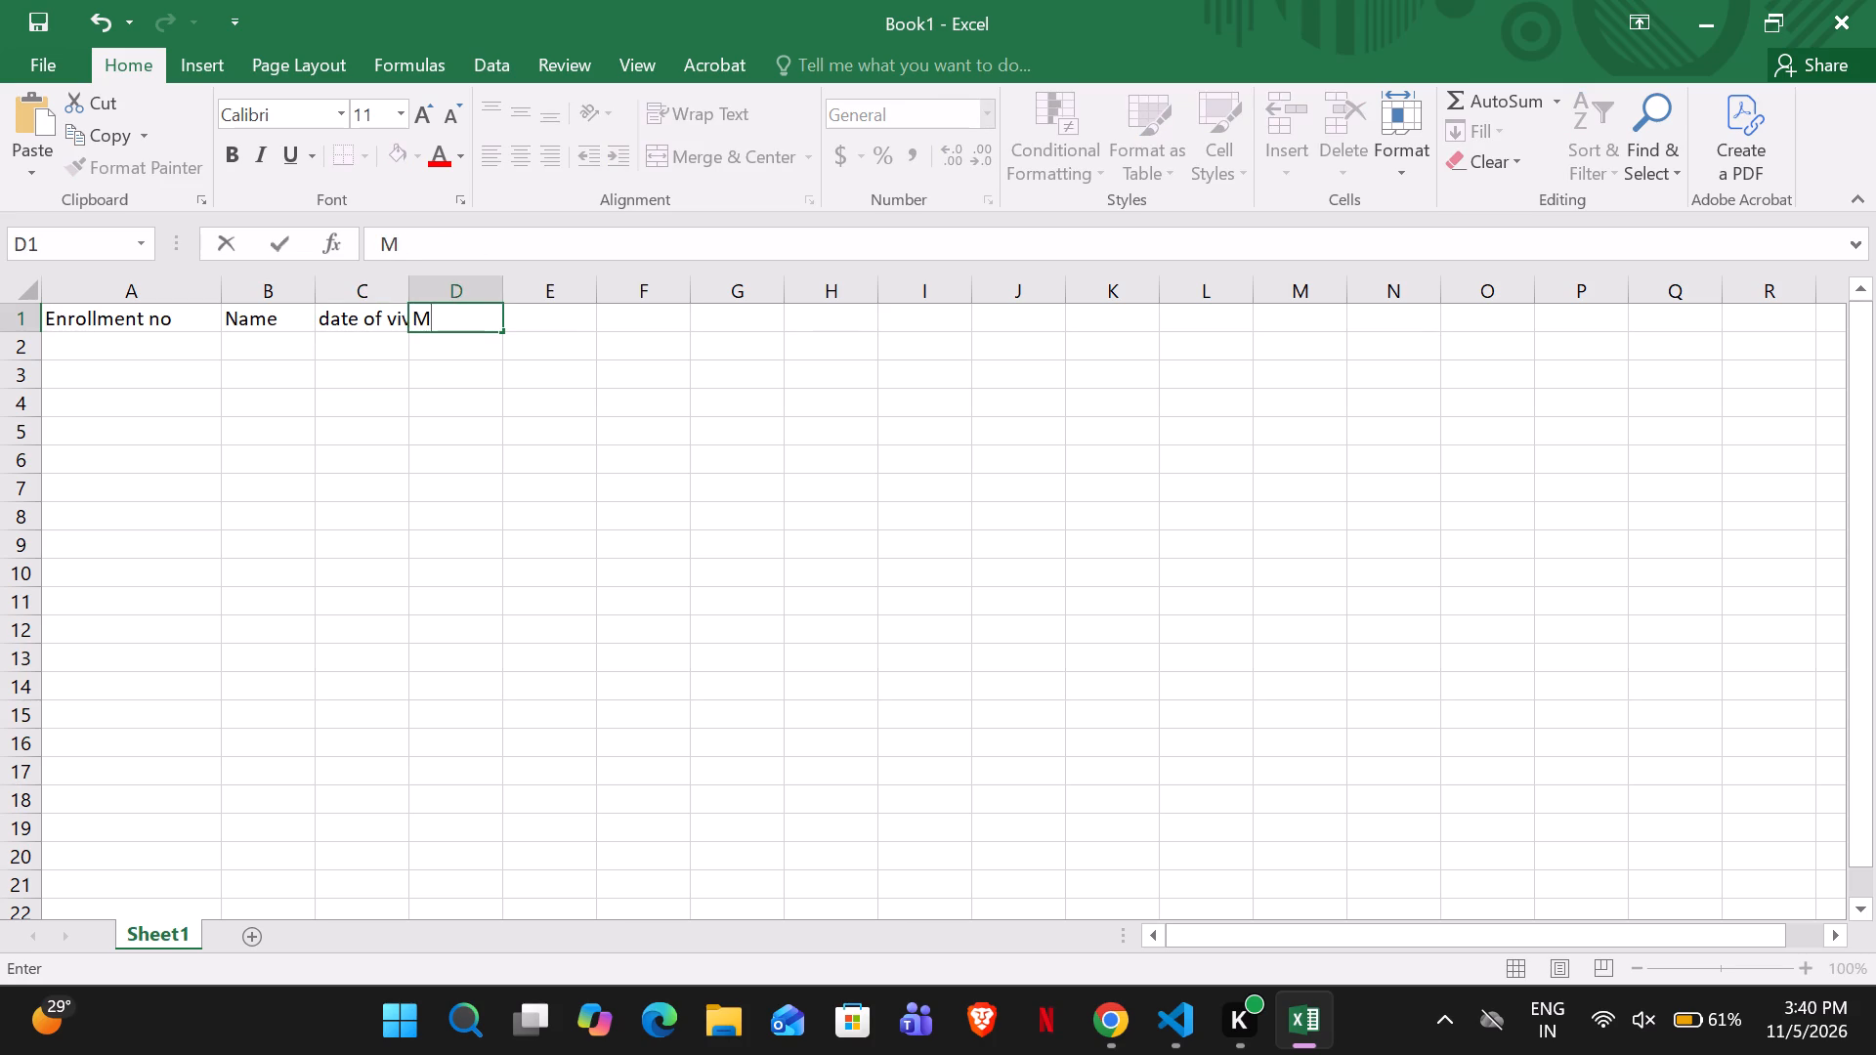
{"action": "type", "text": "arks"}
Widen column C to about 13.18 so the "date of viva" header fits.
{"action": "left_click", "coordinate": [401, 286]}
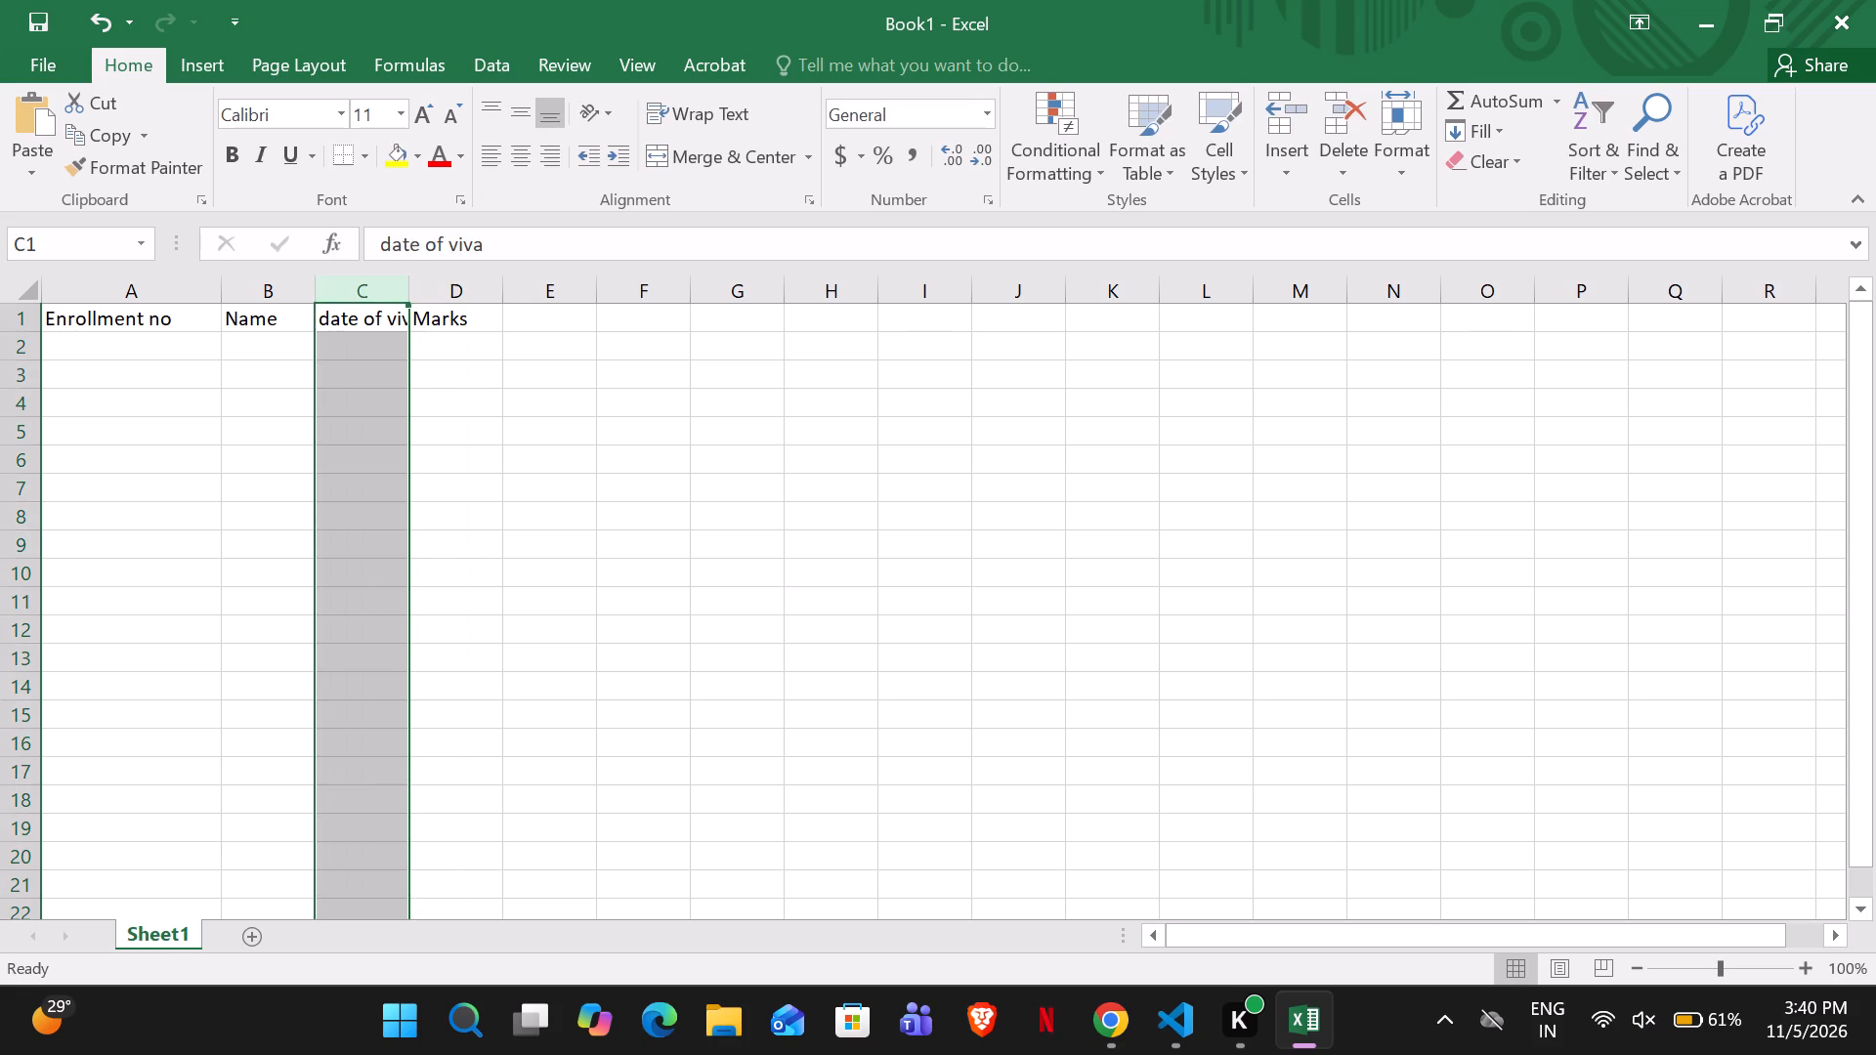
{"action": "left_click_drag", "start_coordinate": [407, 289], "coordinate": [462, 290]}
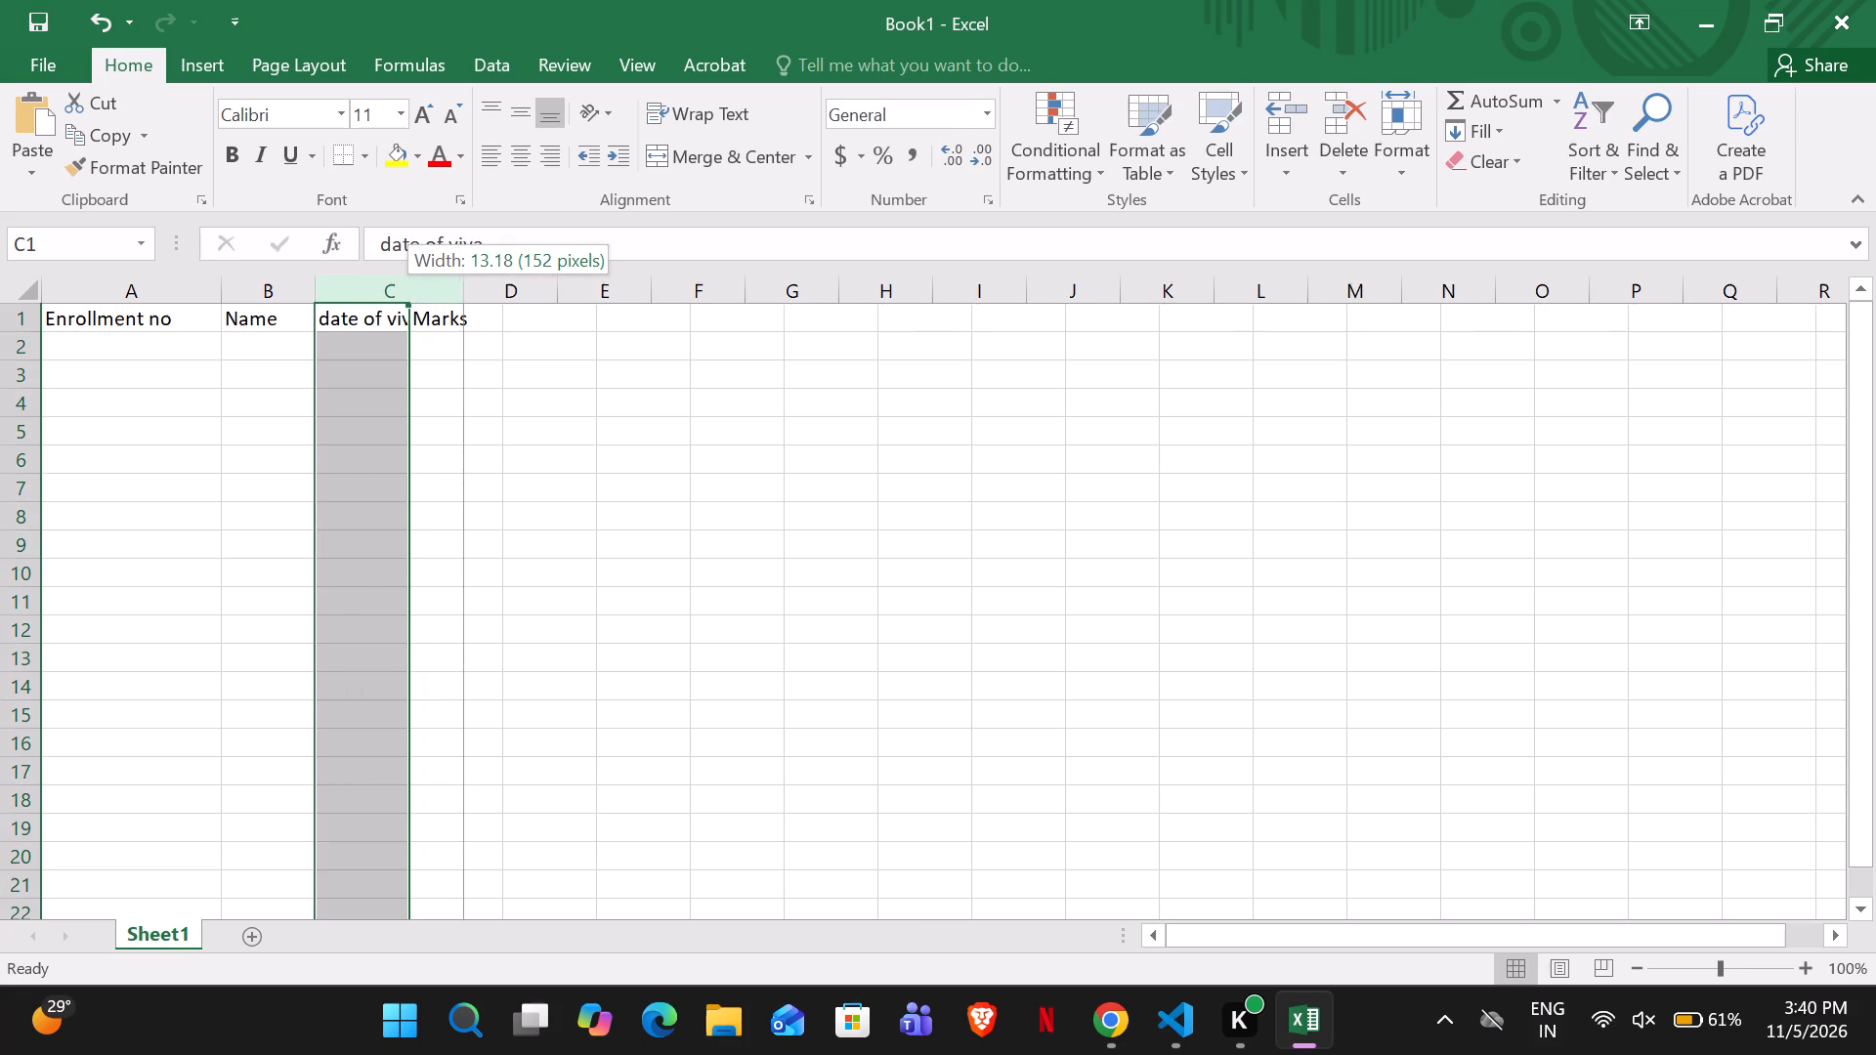
Adjust the width of column C so it fits the "date of viva" header.
{"action": "left_click_drag", "start_coordinate": [462, 290], "coordinate": [455, 291]}
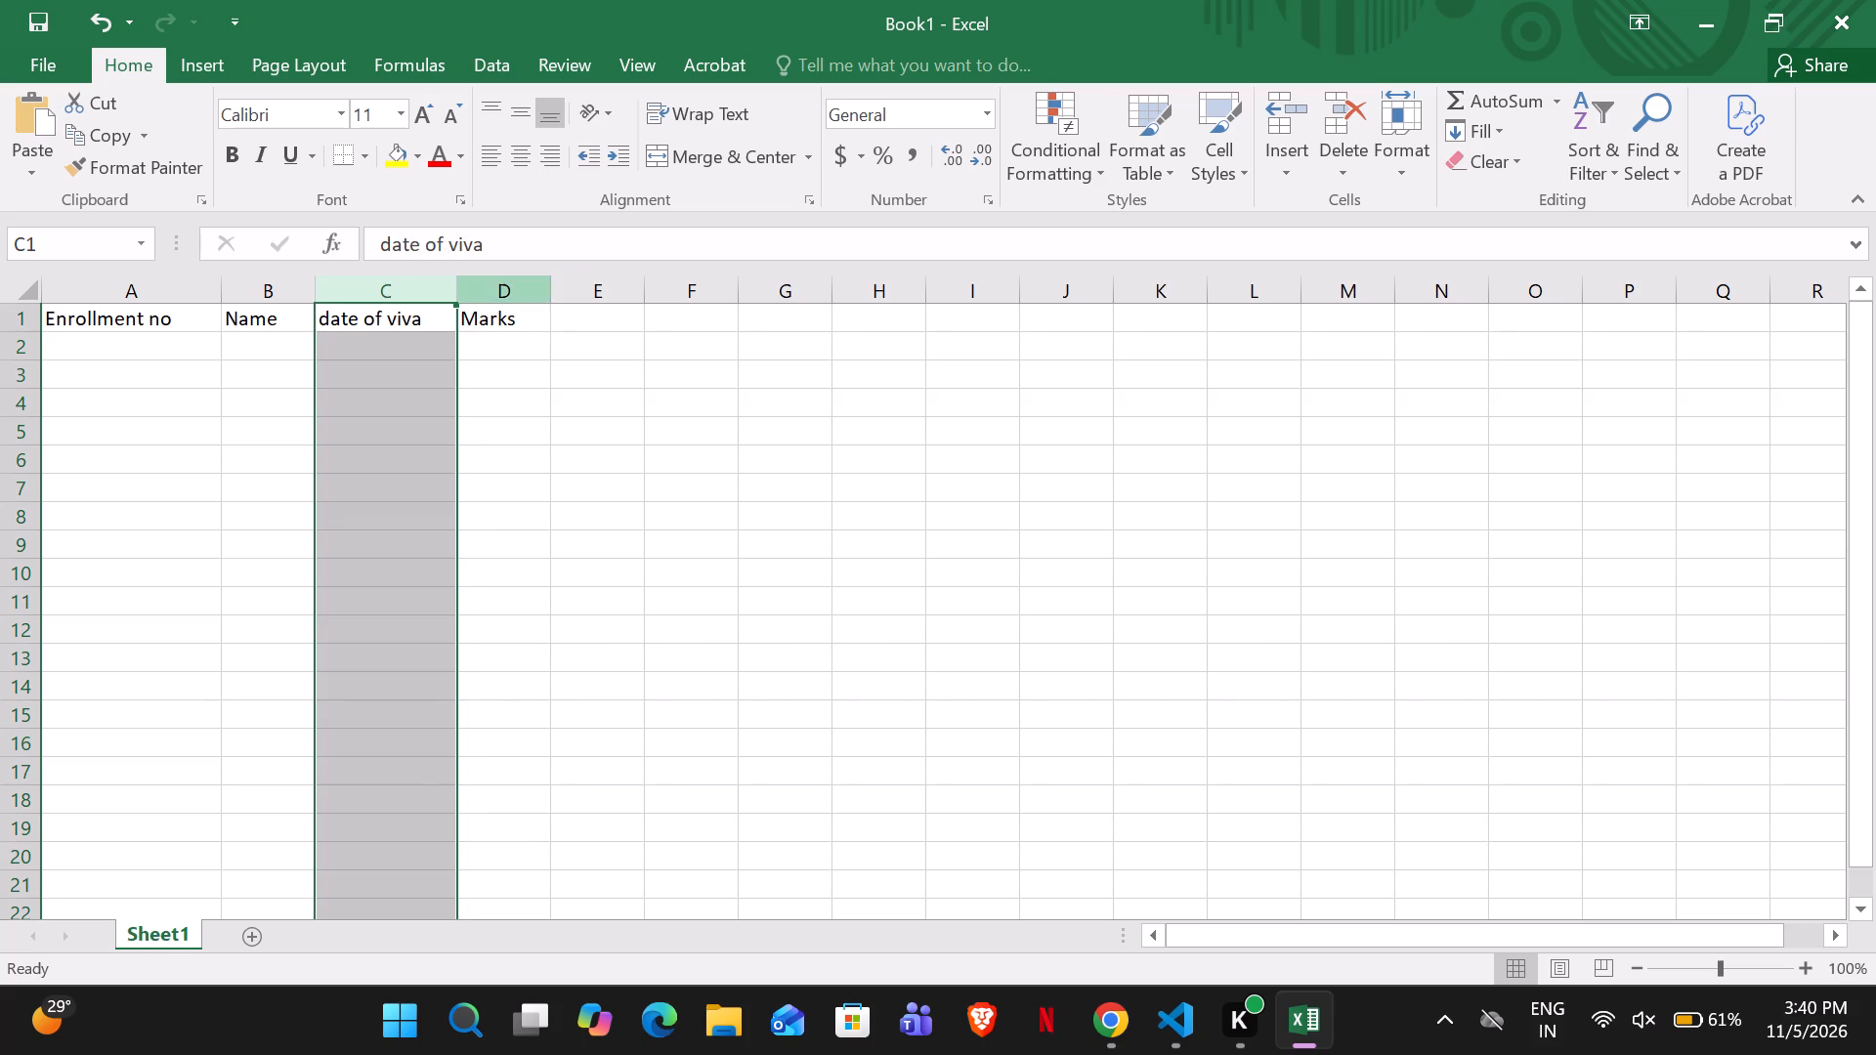
Widen the Name column (column B) to about 21.
{"action": "left_click", "coordinate": [303, 292]}
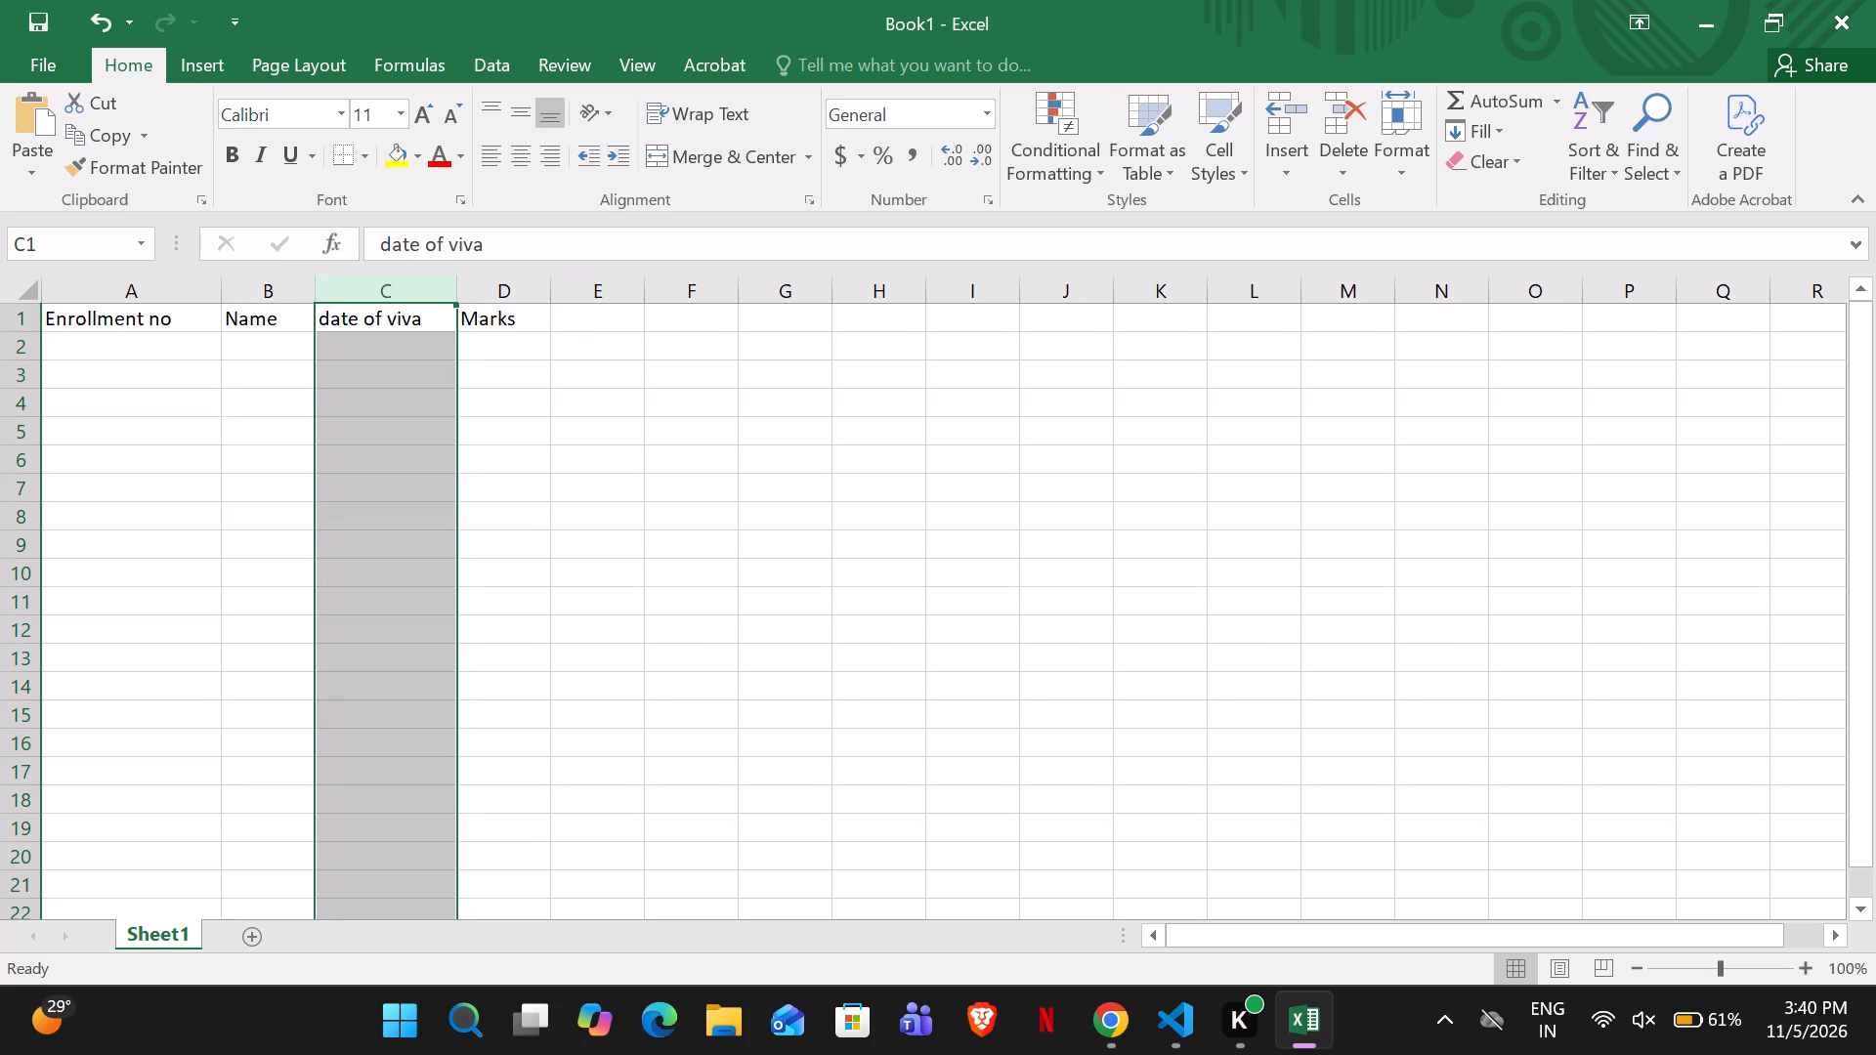
{"action": "left_click_drag", "start_coordinate": [317, 292], "coordinate": [375, 287]}
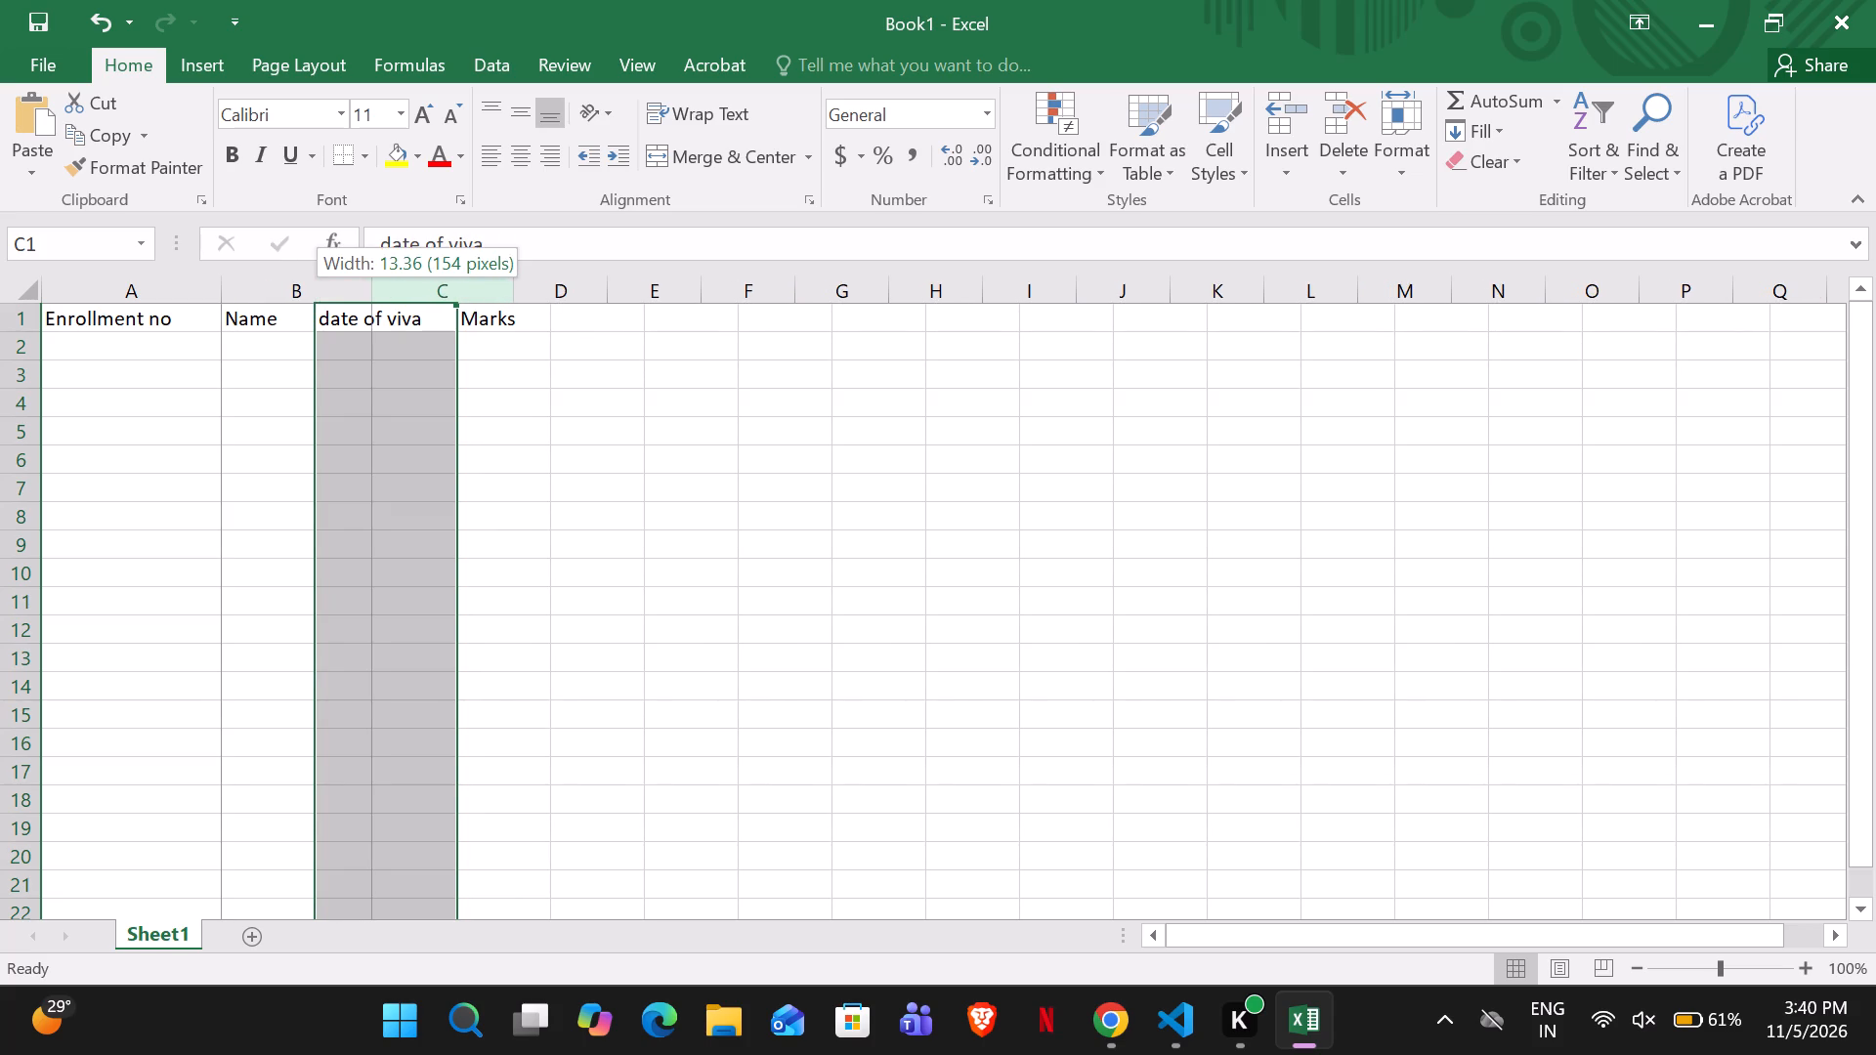
{"action": "left_click_drag", "start_coordinate": [375, 287], "coordinate": [443, 290]}
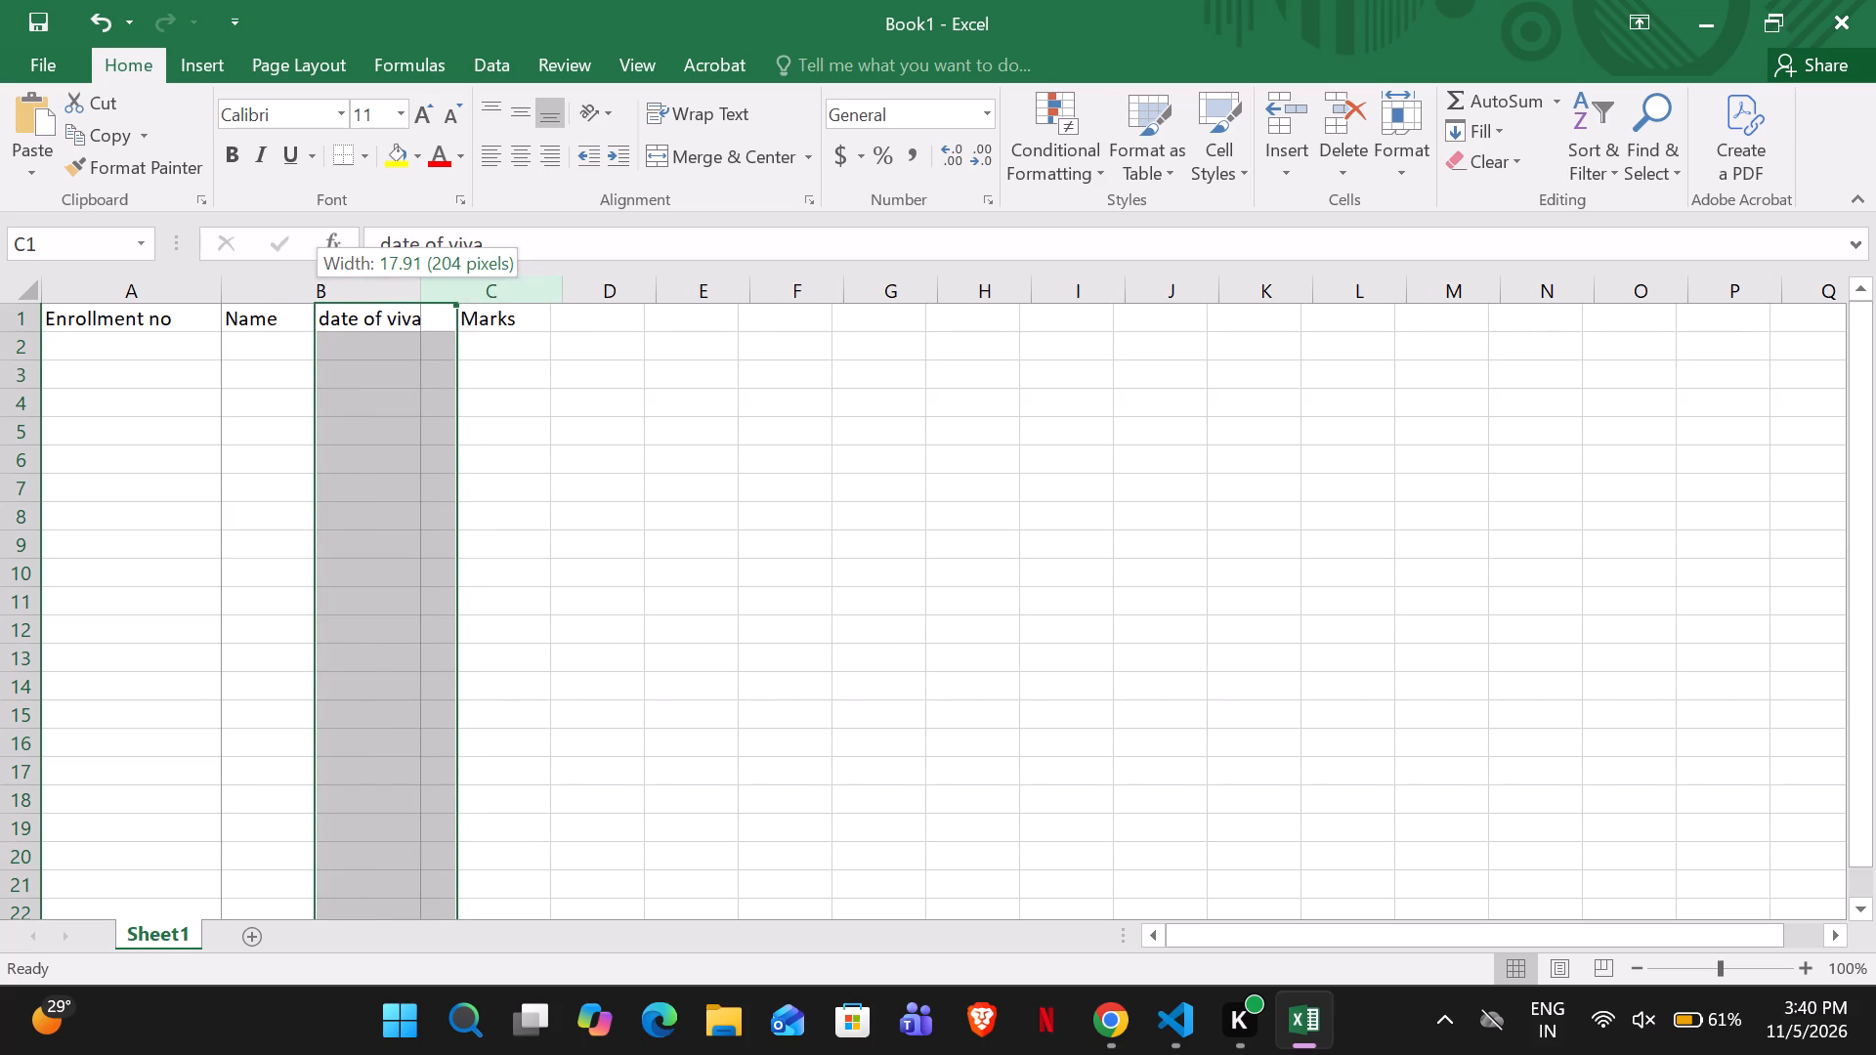
{"action": "left_click_drag", "start_coordinate": [443, 290], "coordinate": [462, 291]}
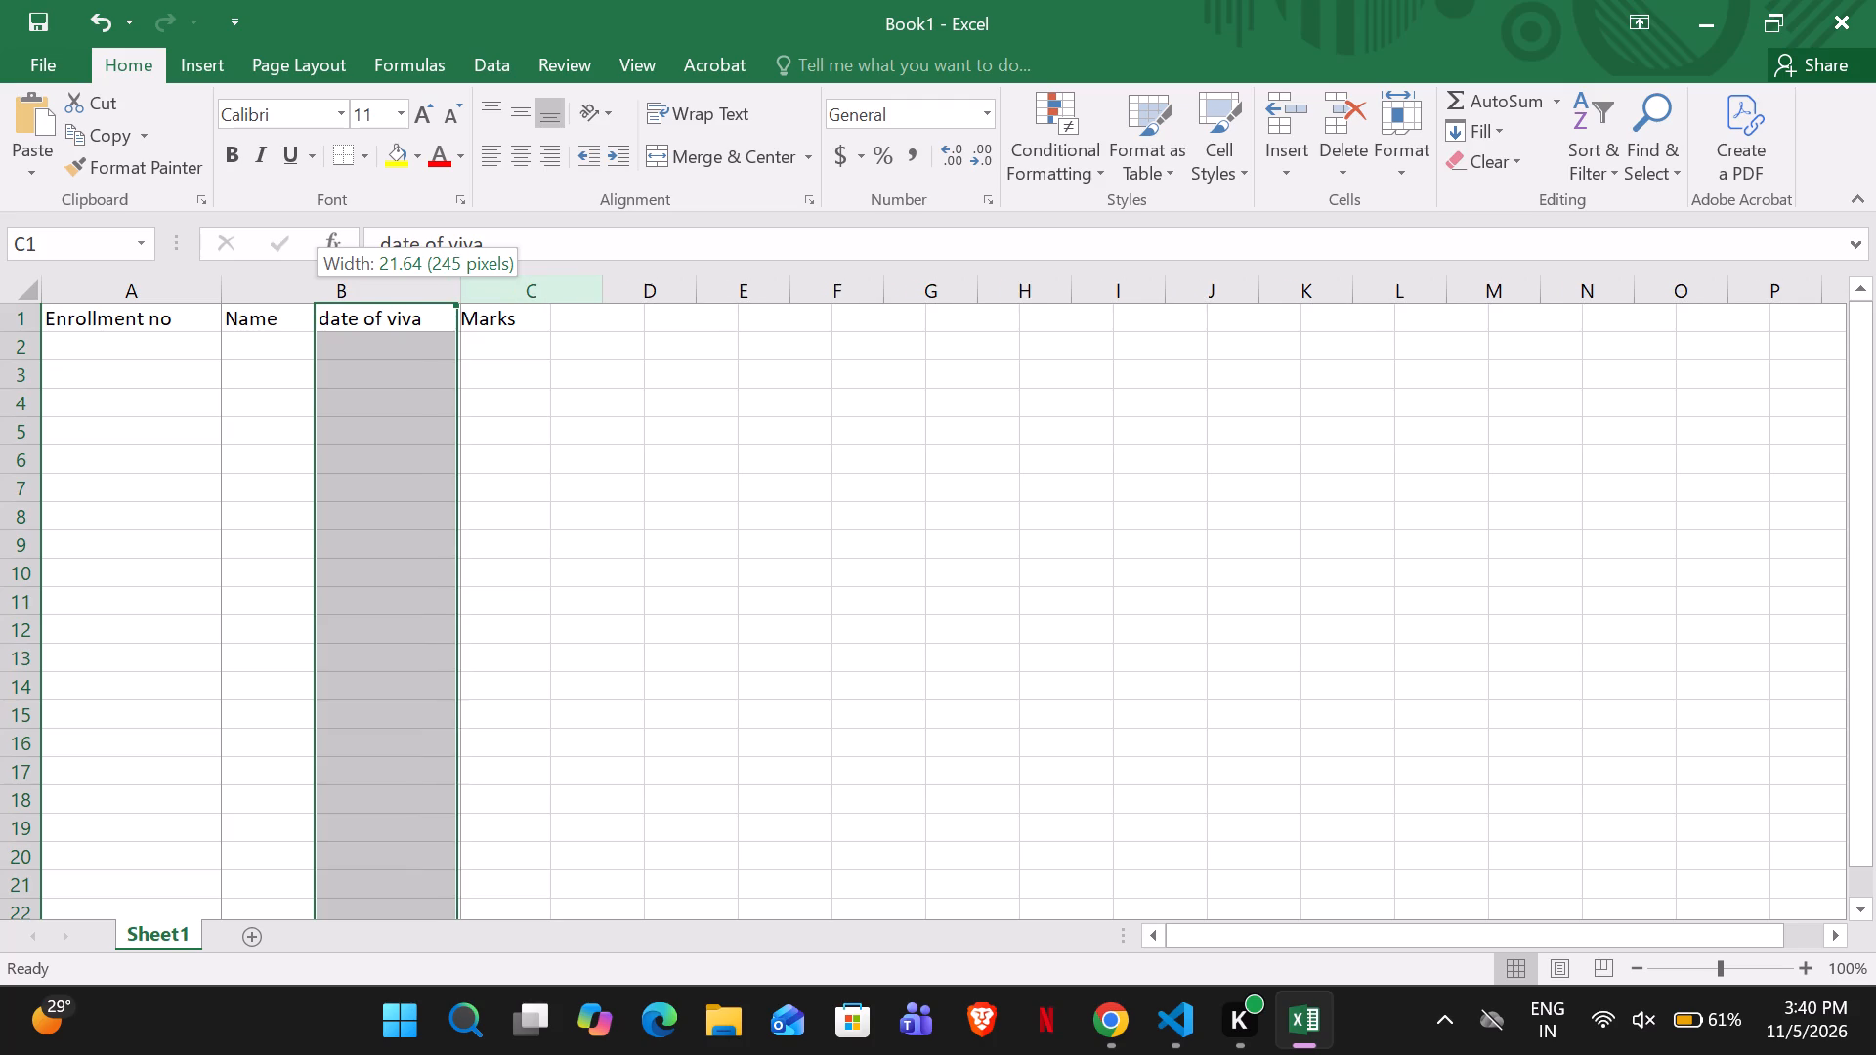
{"action": "left_click_drag", "start_coordinate": [462, 291], "coordinate": [460, 291]}
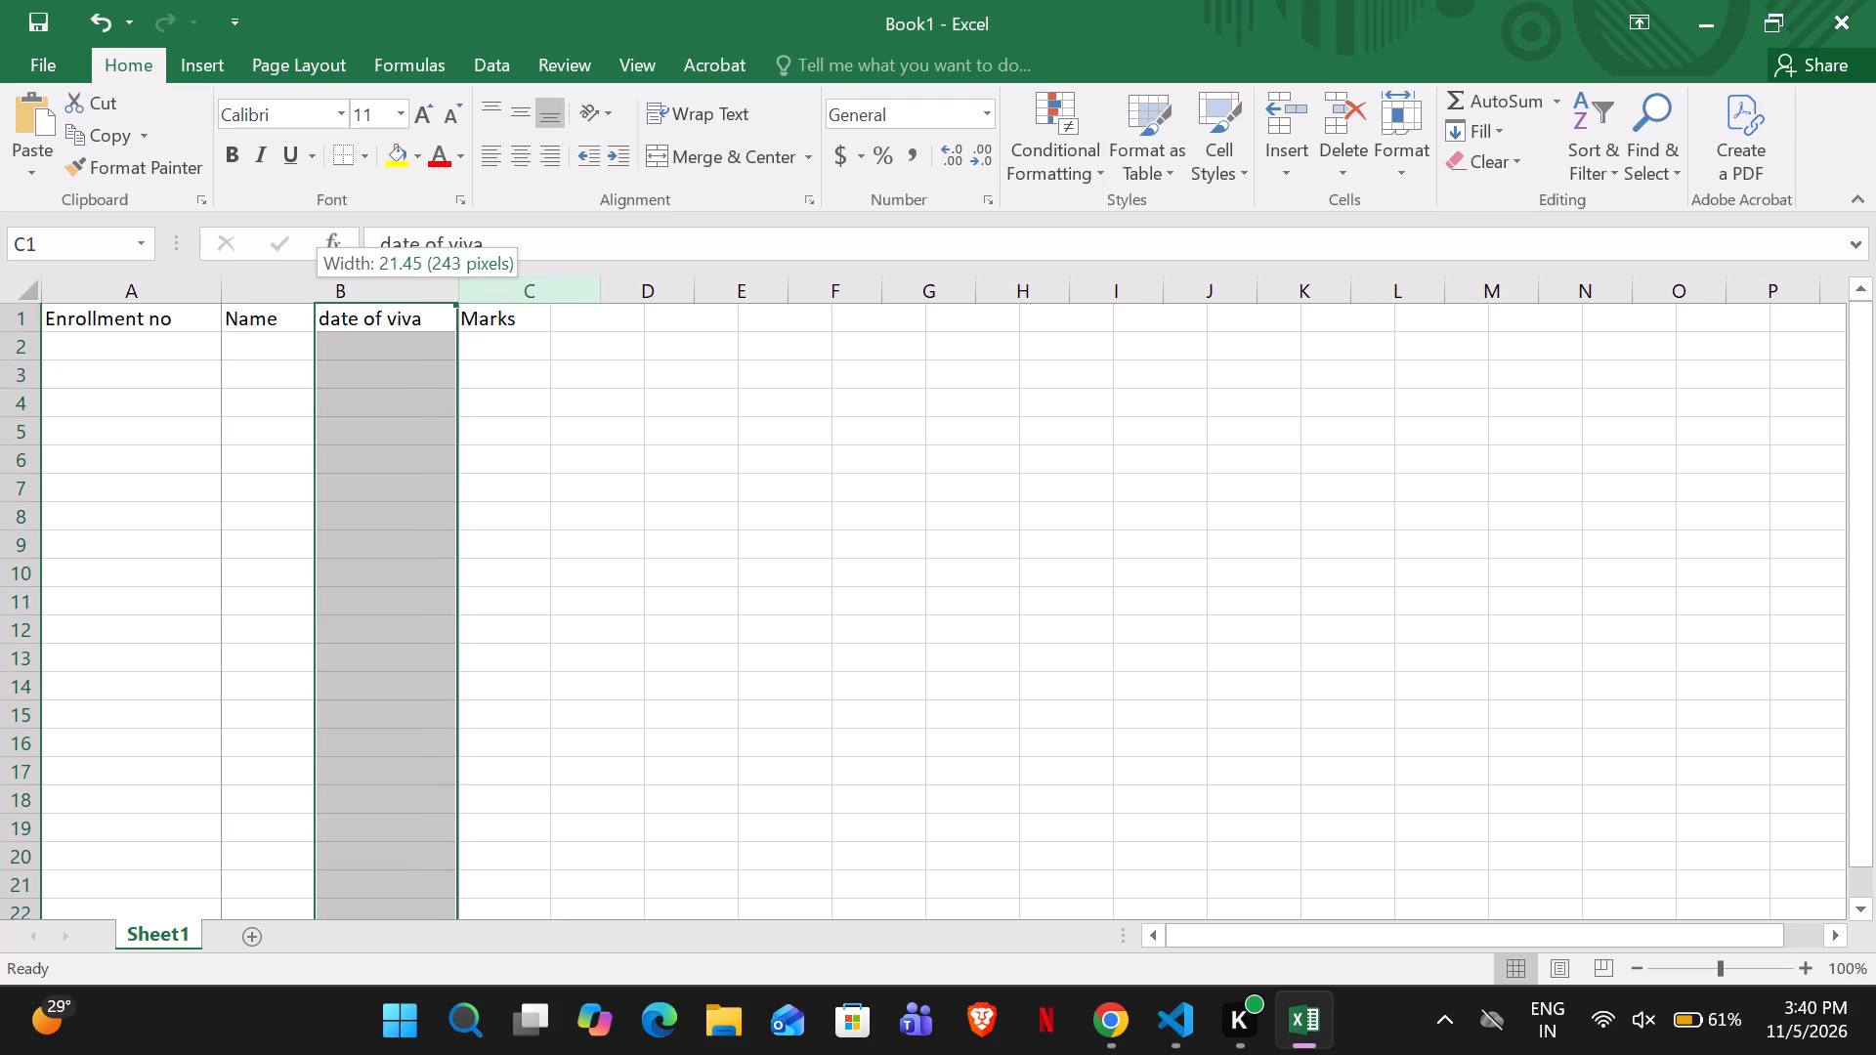
{"action": "left_click_drag", "start_coordinate": [460, 291], "coordinate": [456, 291]}
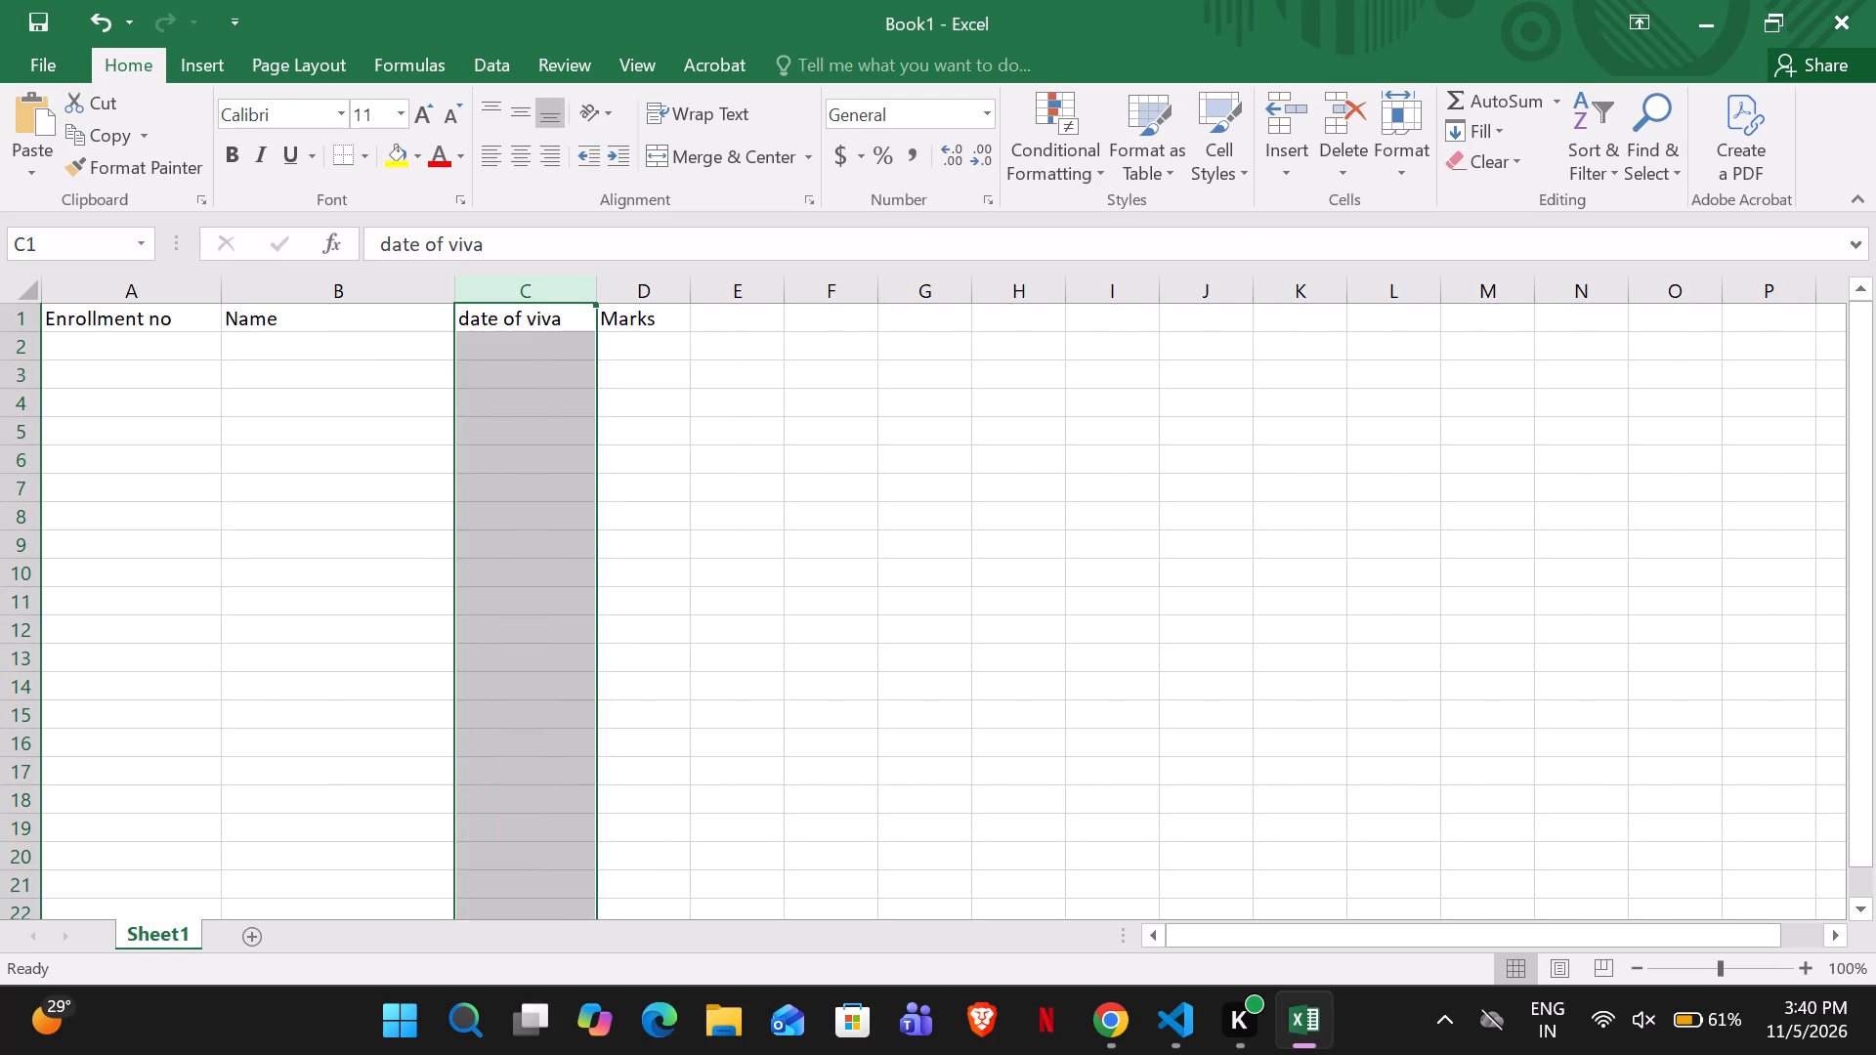
{"action": "left_click", "coordinate": [727, 420]}
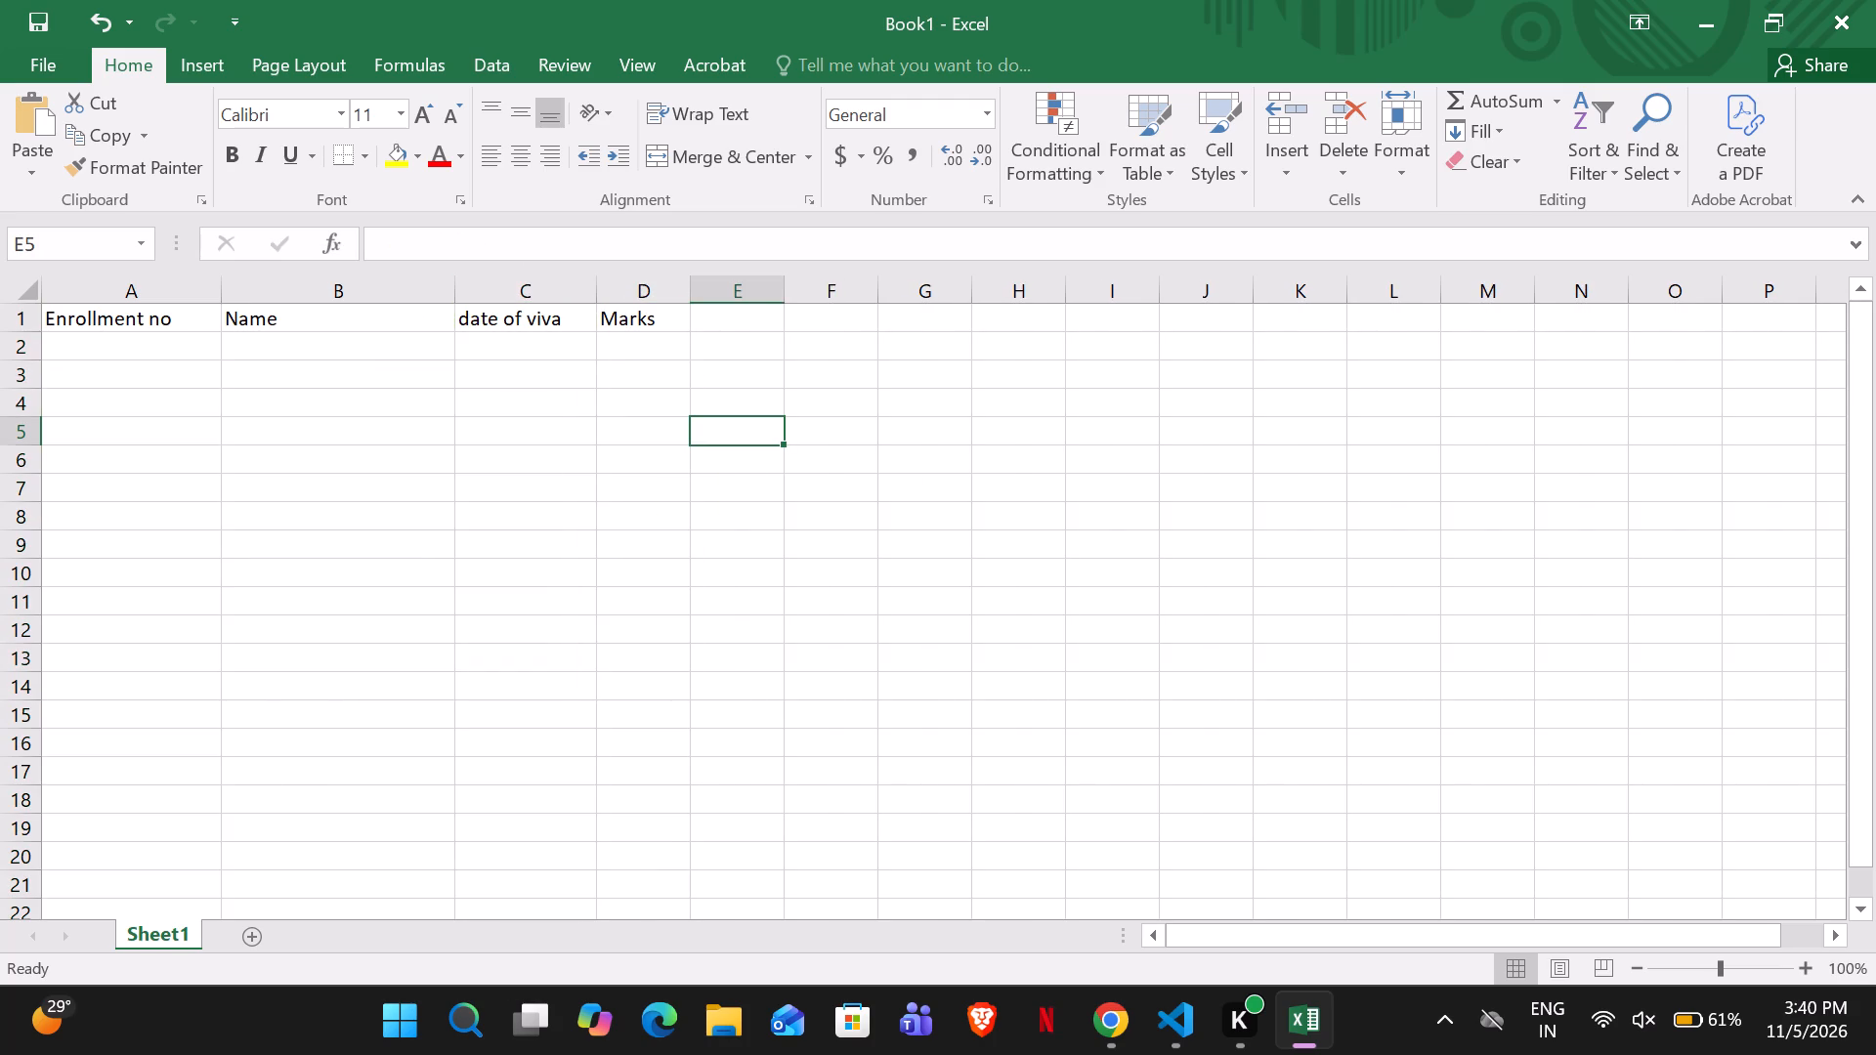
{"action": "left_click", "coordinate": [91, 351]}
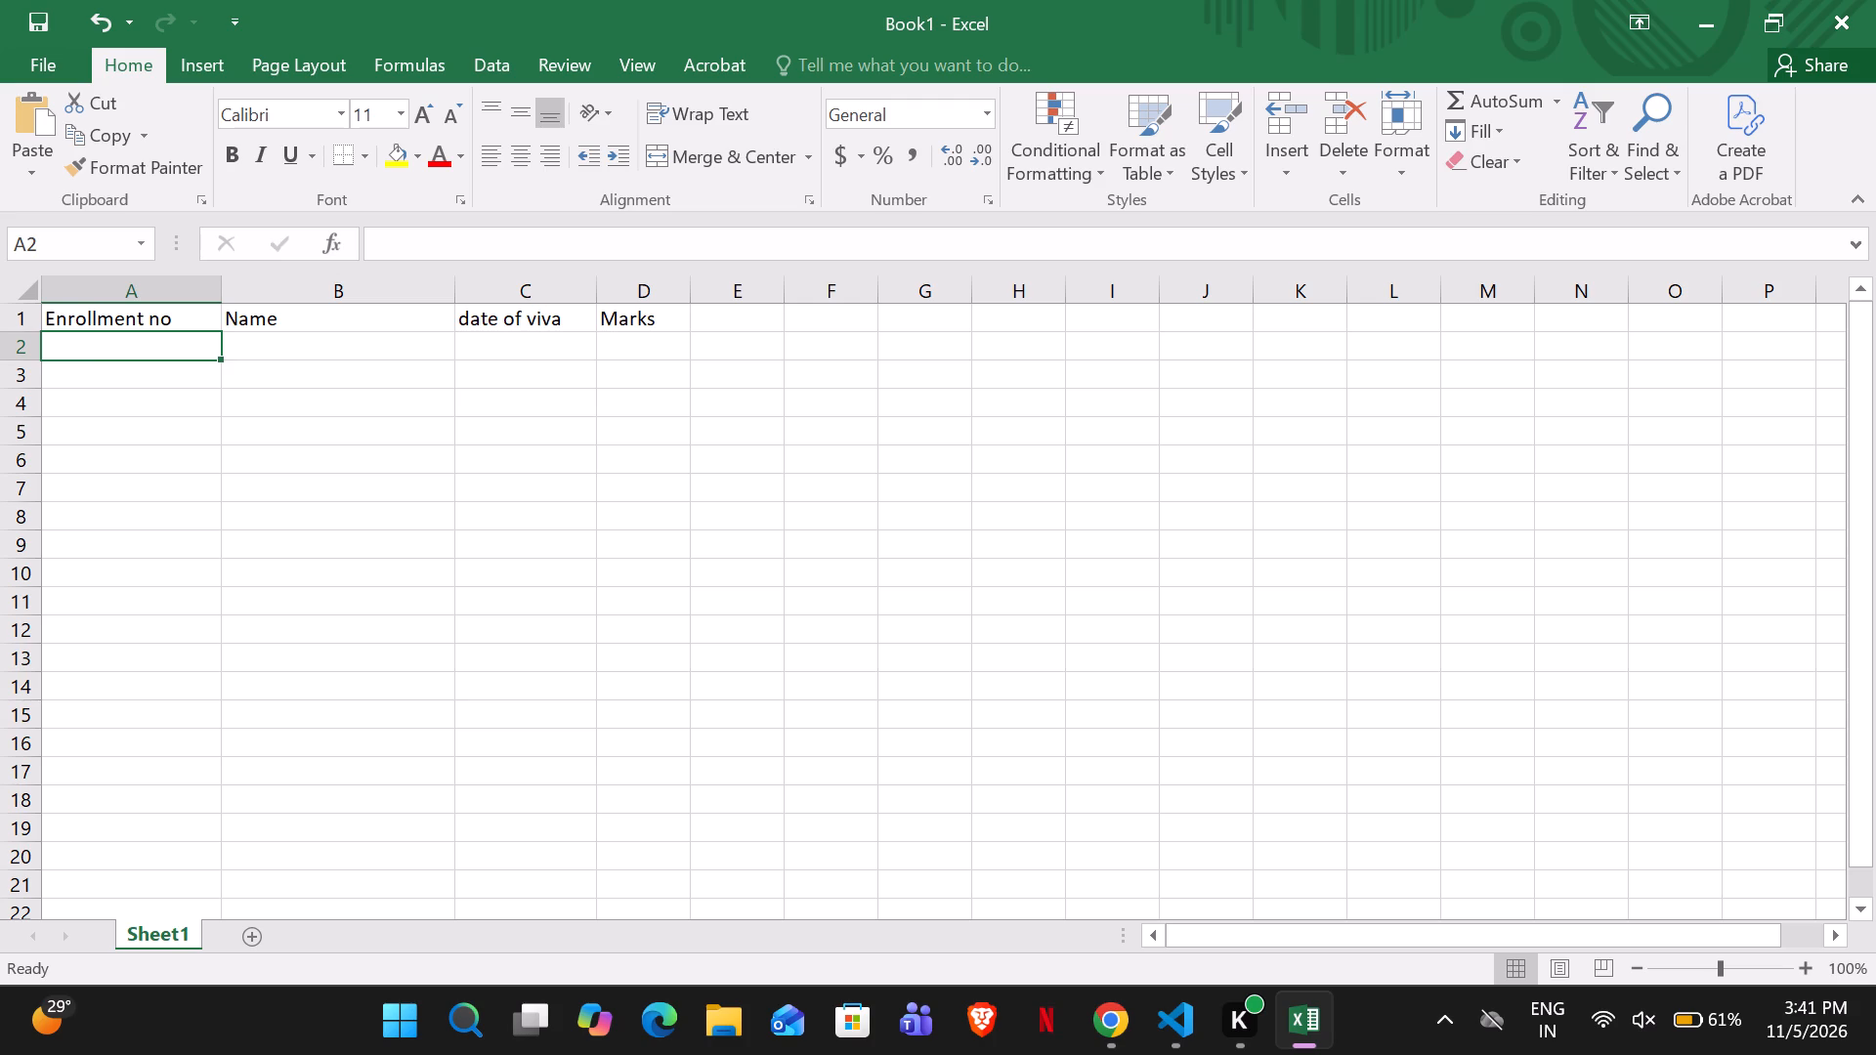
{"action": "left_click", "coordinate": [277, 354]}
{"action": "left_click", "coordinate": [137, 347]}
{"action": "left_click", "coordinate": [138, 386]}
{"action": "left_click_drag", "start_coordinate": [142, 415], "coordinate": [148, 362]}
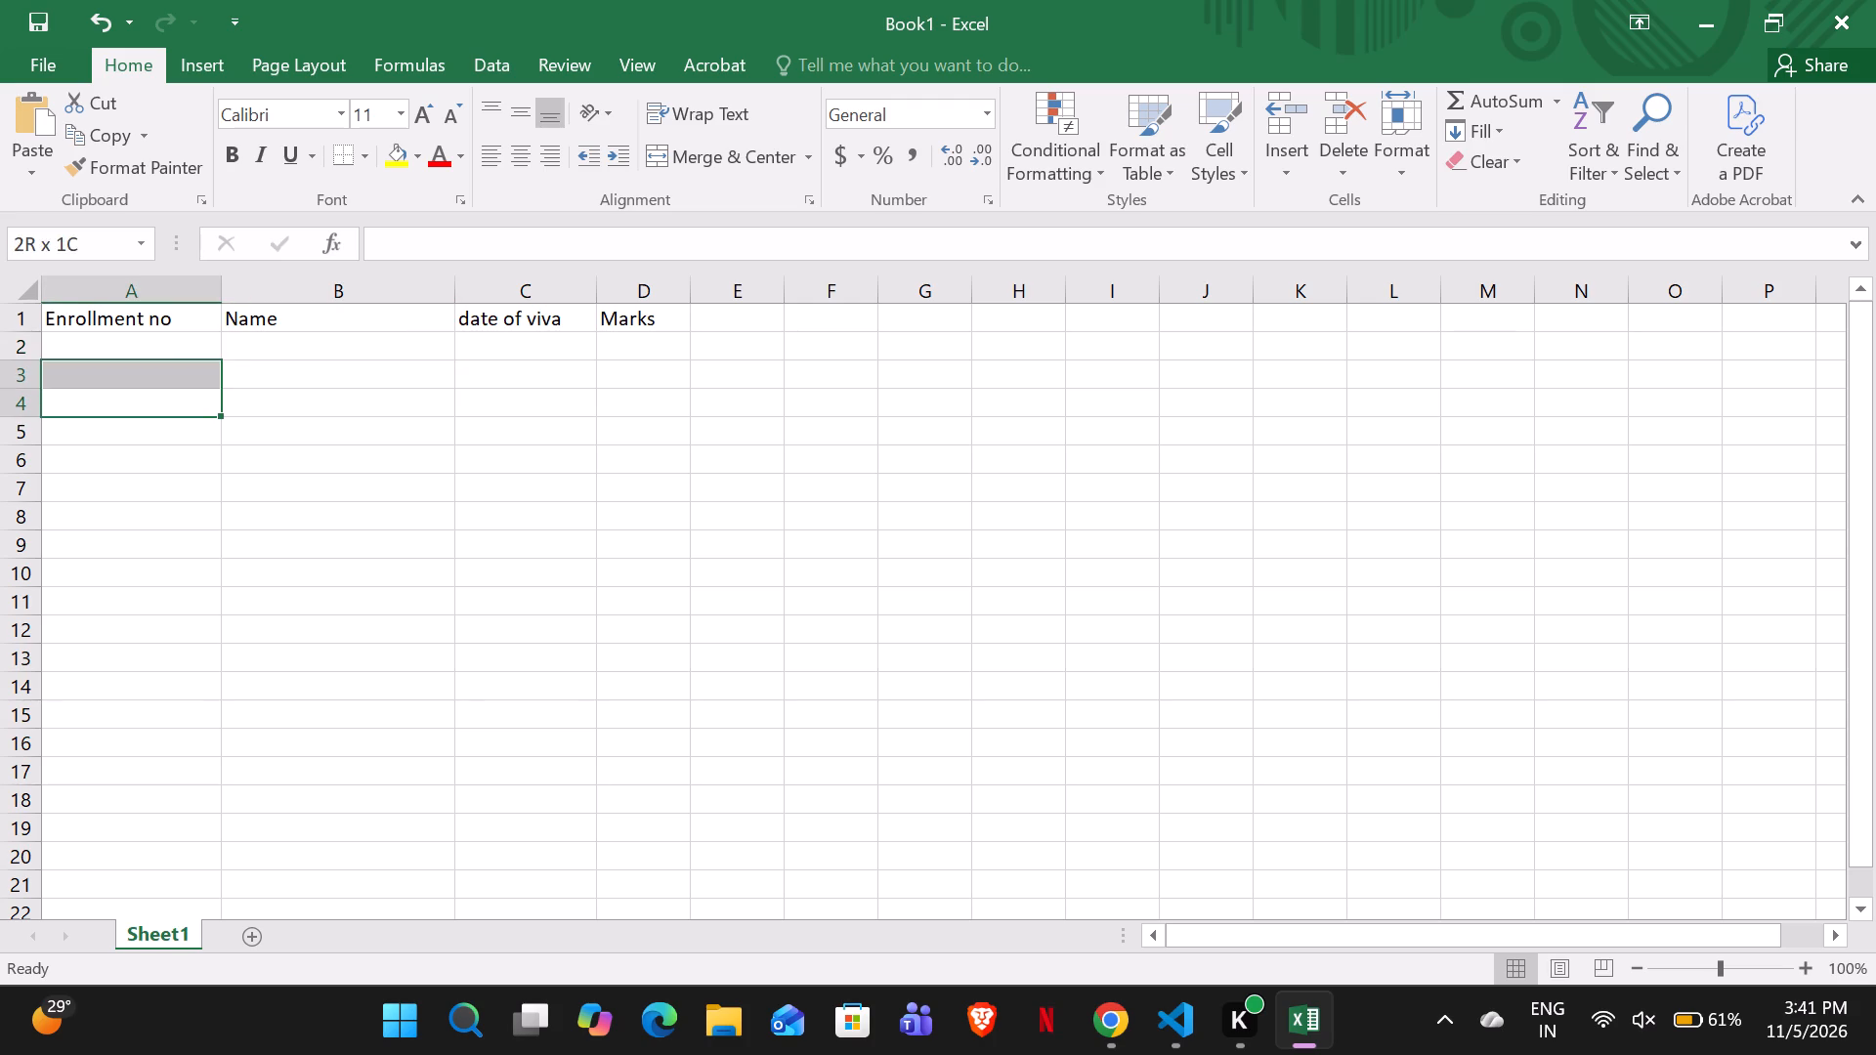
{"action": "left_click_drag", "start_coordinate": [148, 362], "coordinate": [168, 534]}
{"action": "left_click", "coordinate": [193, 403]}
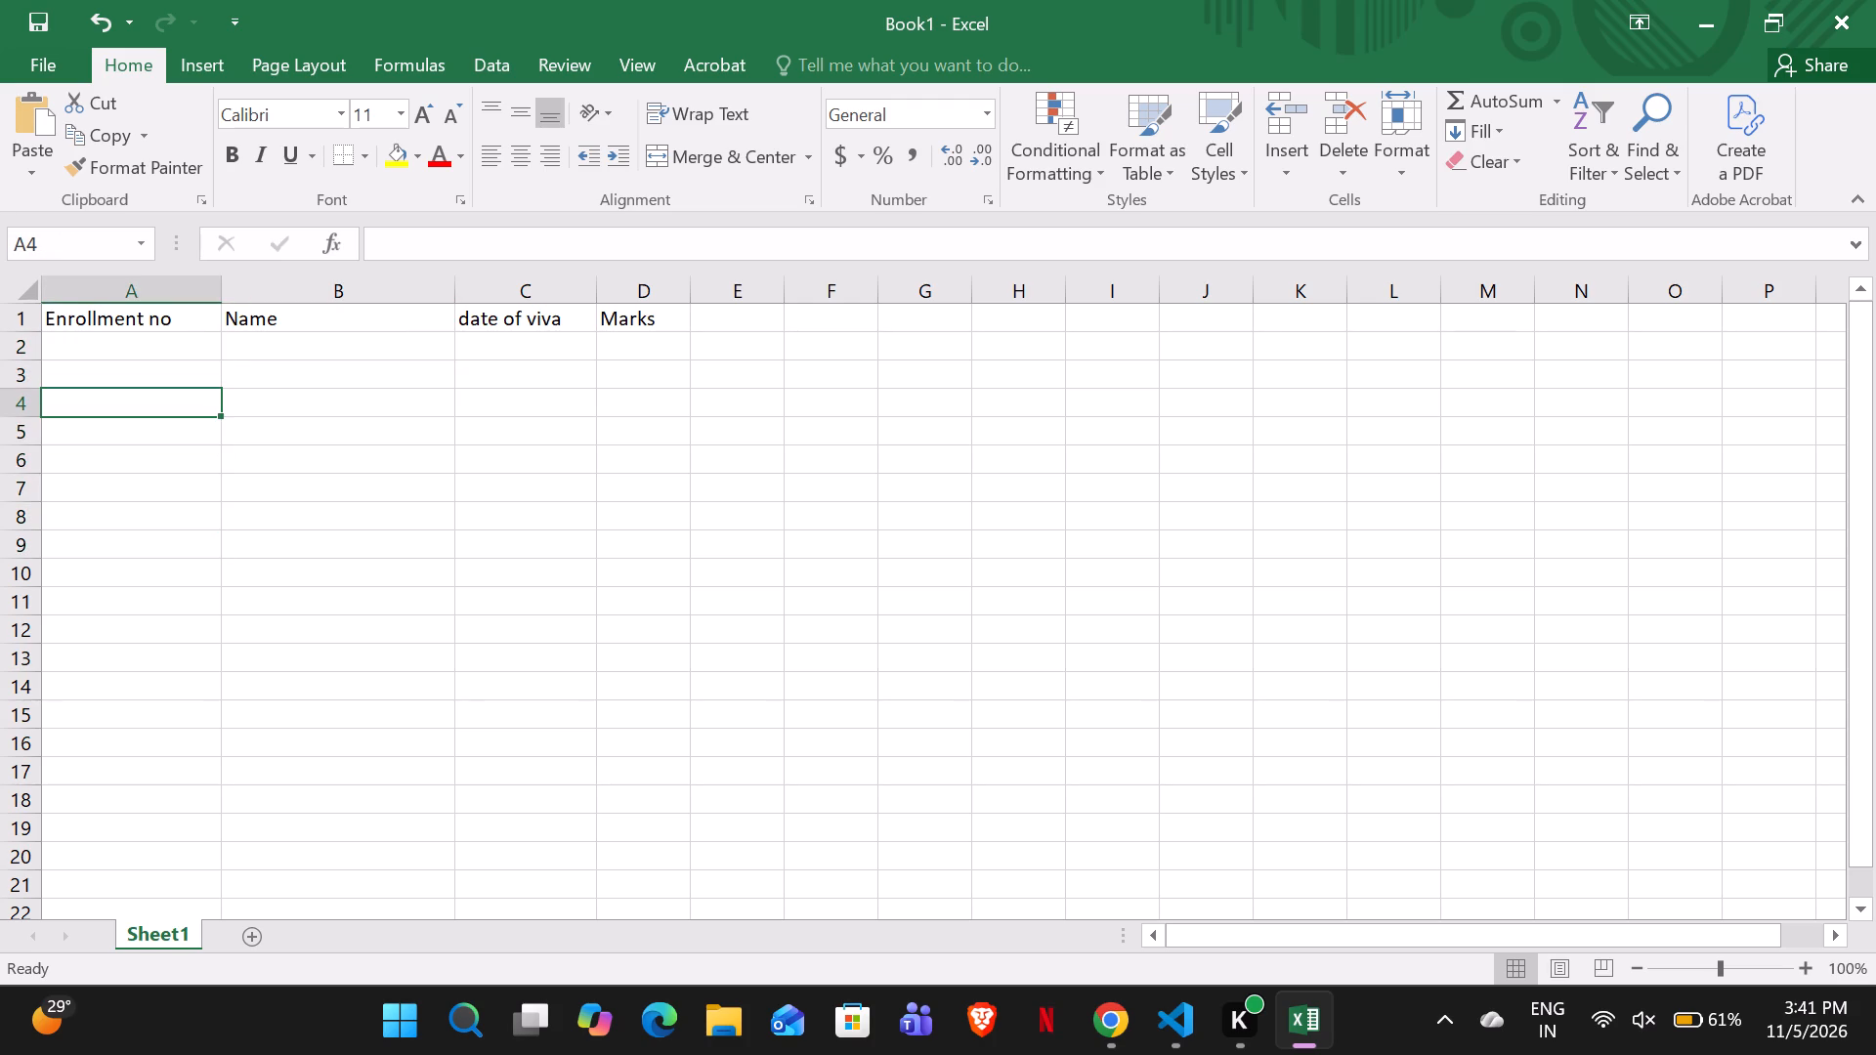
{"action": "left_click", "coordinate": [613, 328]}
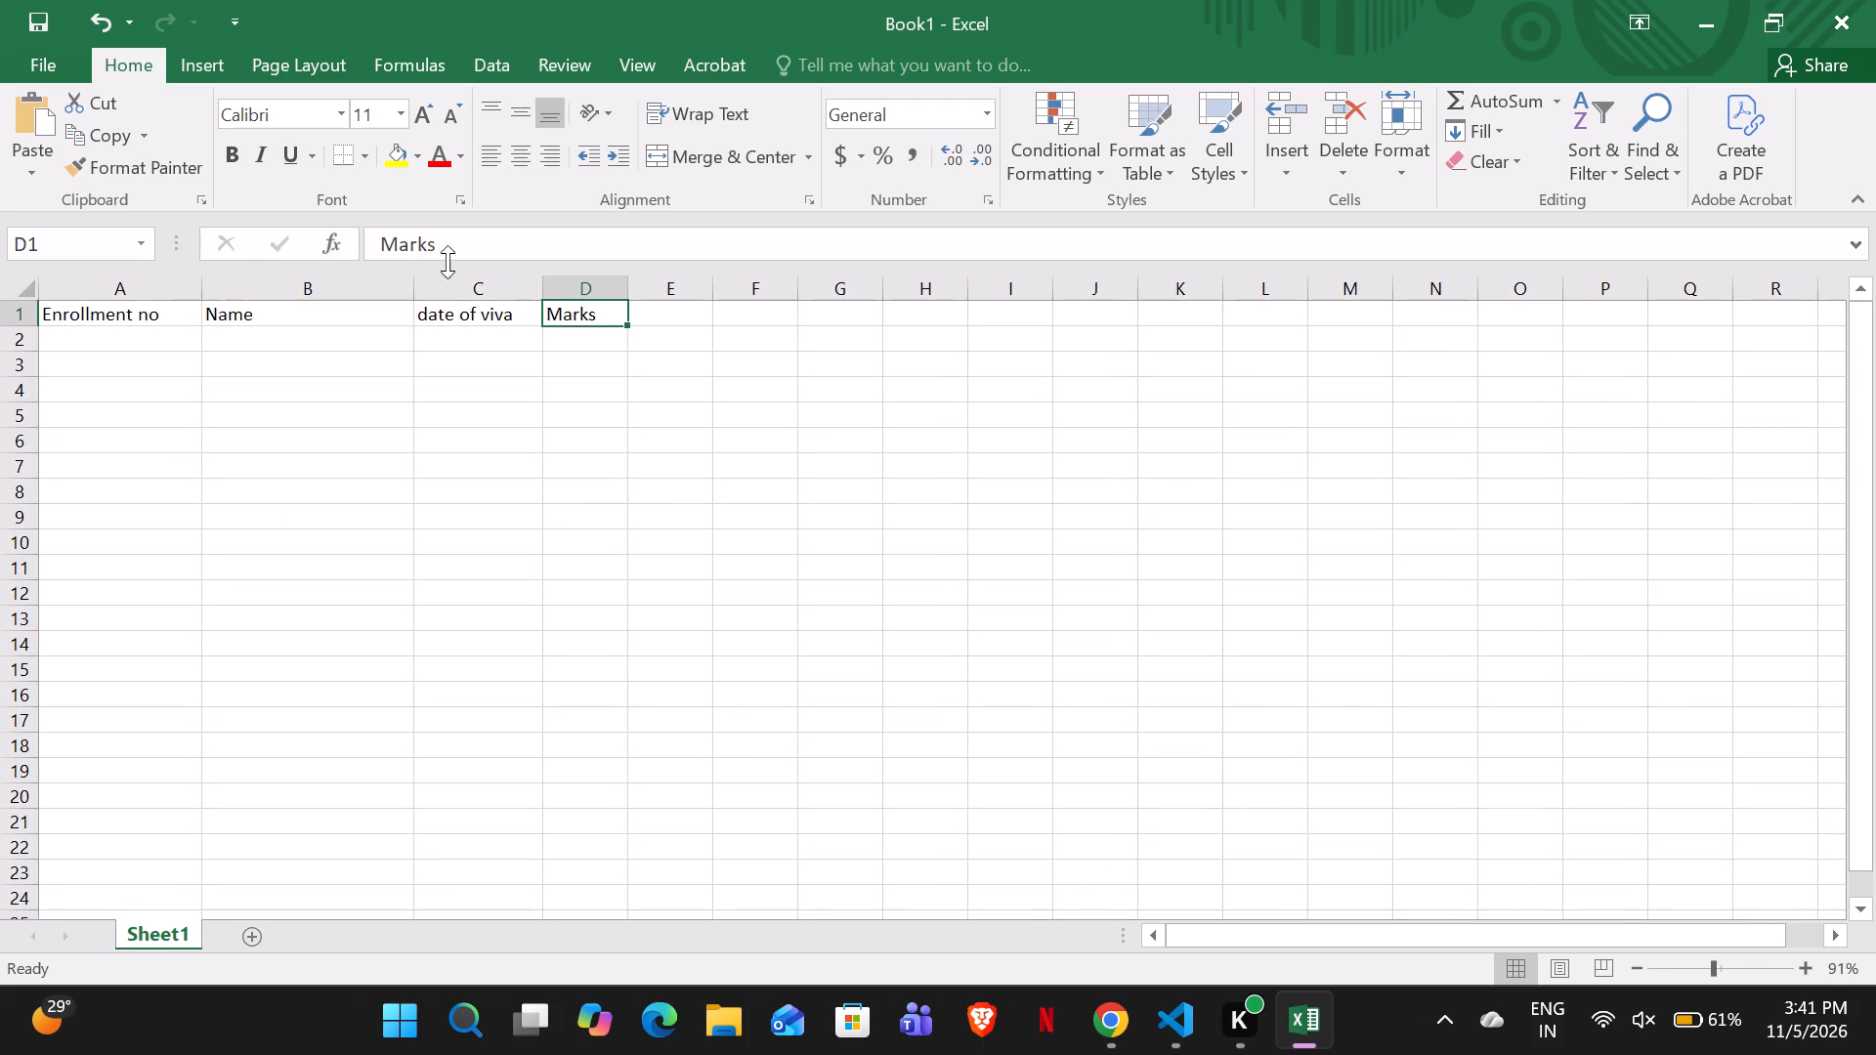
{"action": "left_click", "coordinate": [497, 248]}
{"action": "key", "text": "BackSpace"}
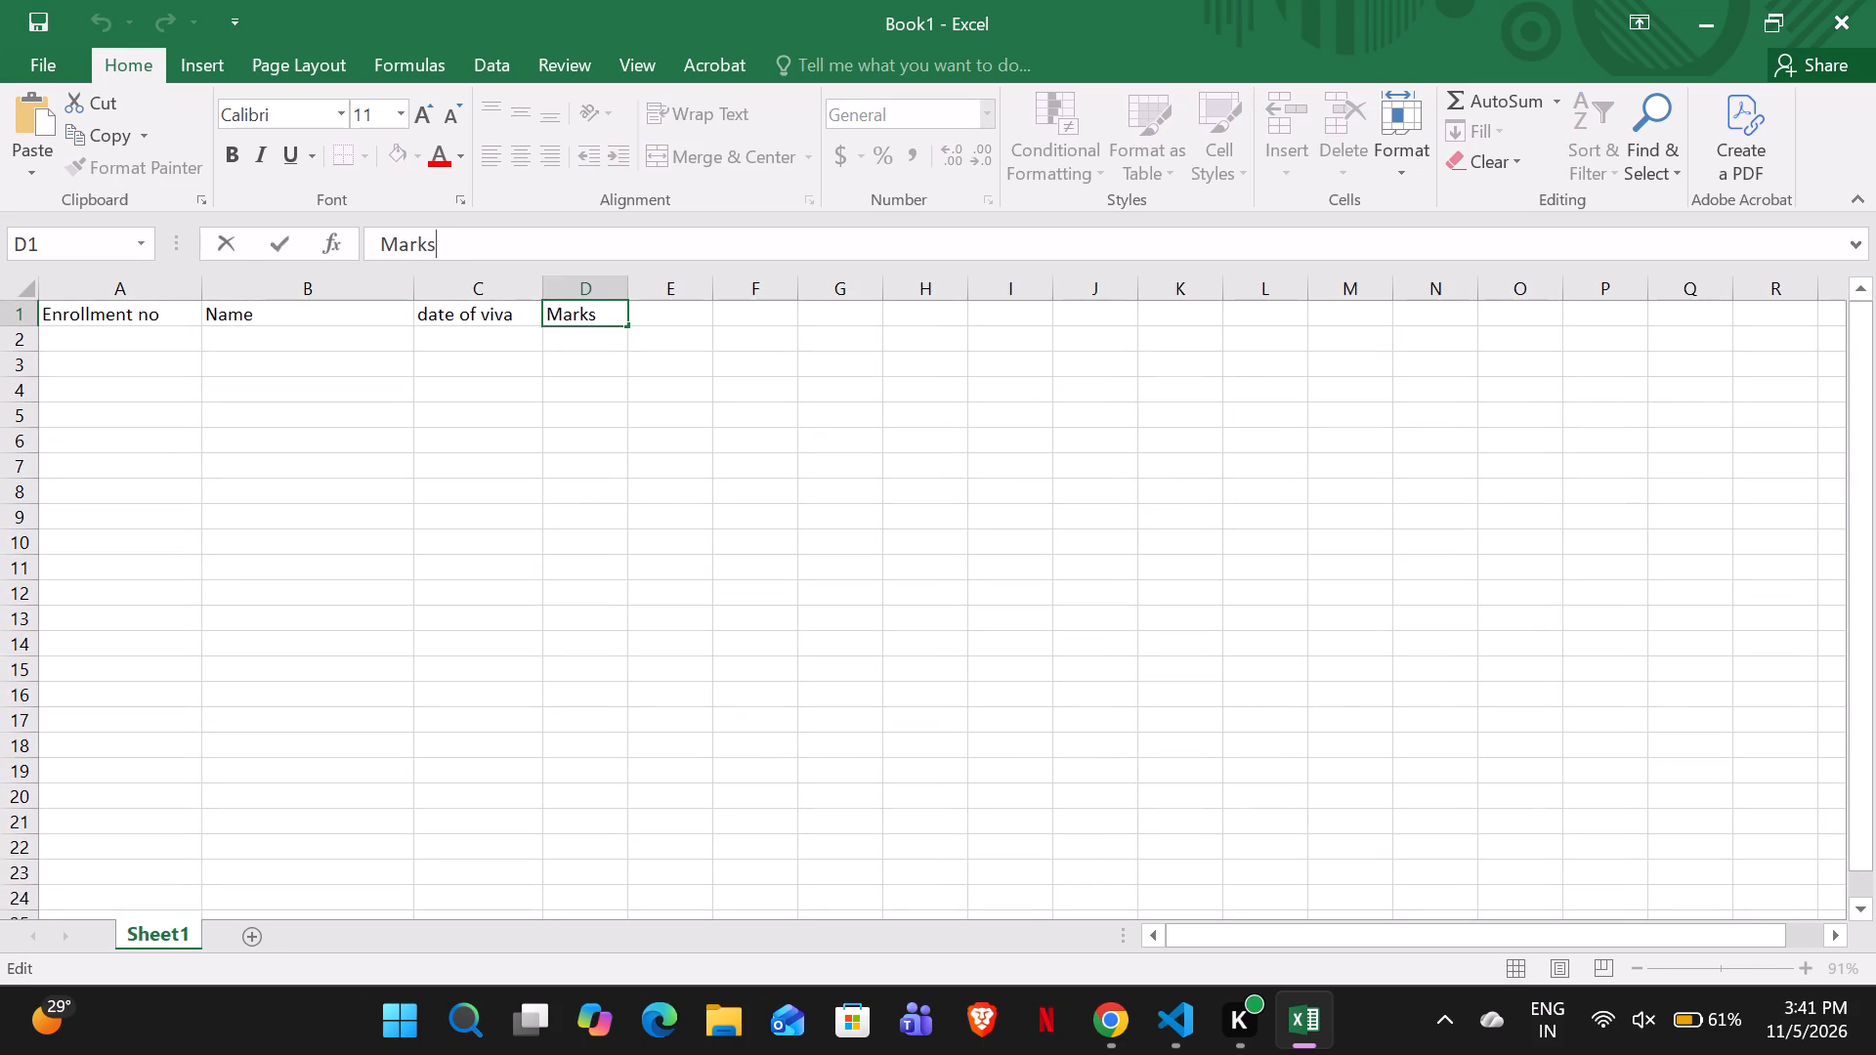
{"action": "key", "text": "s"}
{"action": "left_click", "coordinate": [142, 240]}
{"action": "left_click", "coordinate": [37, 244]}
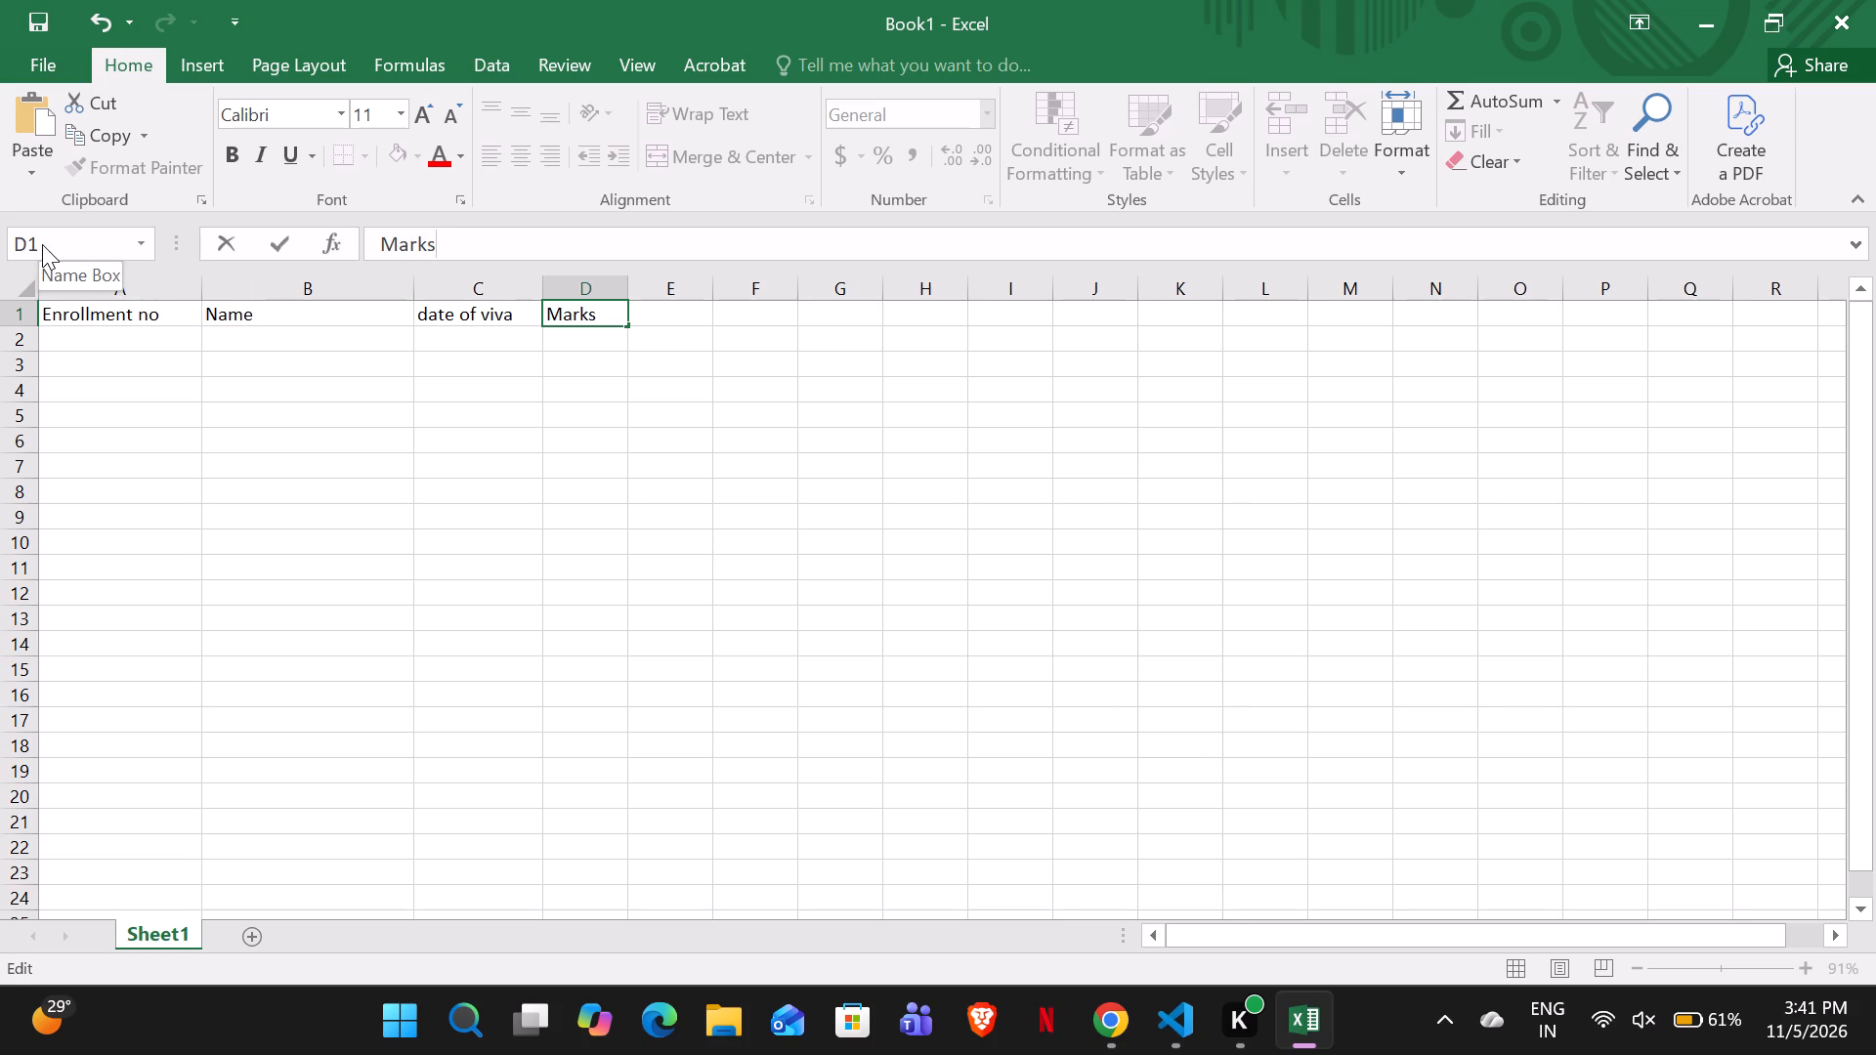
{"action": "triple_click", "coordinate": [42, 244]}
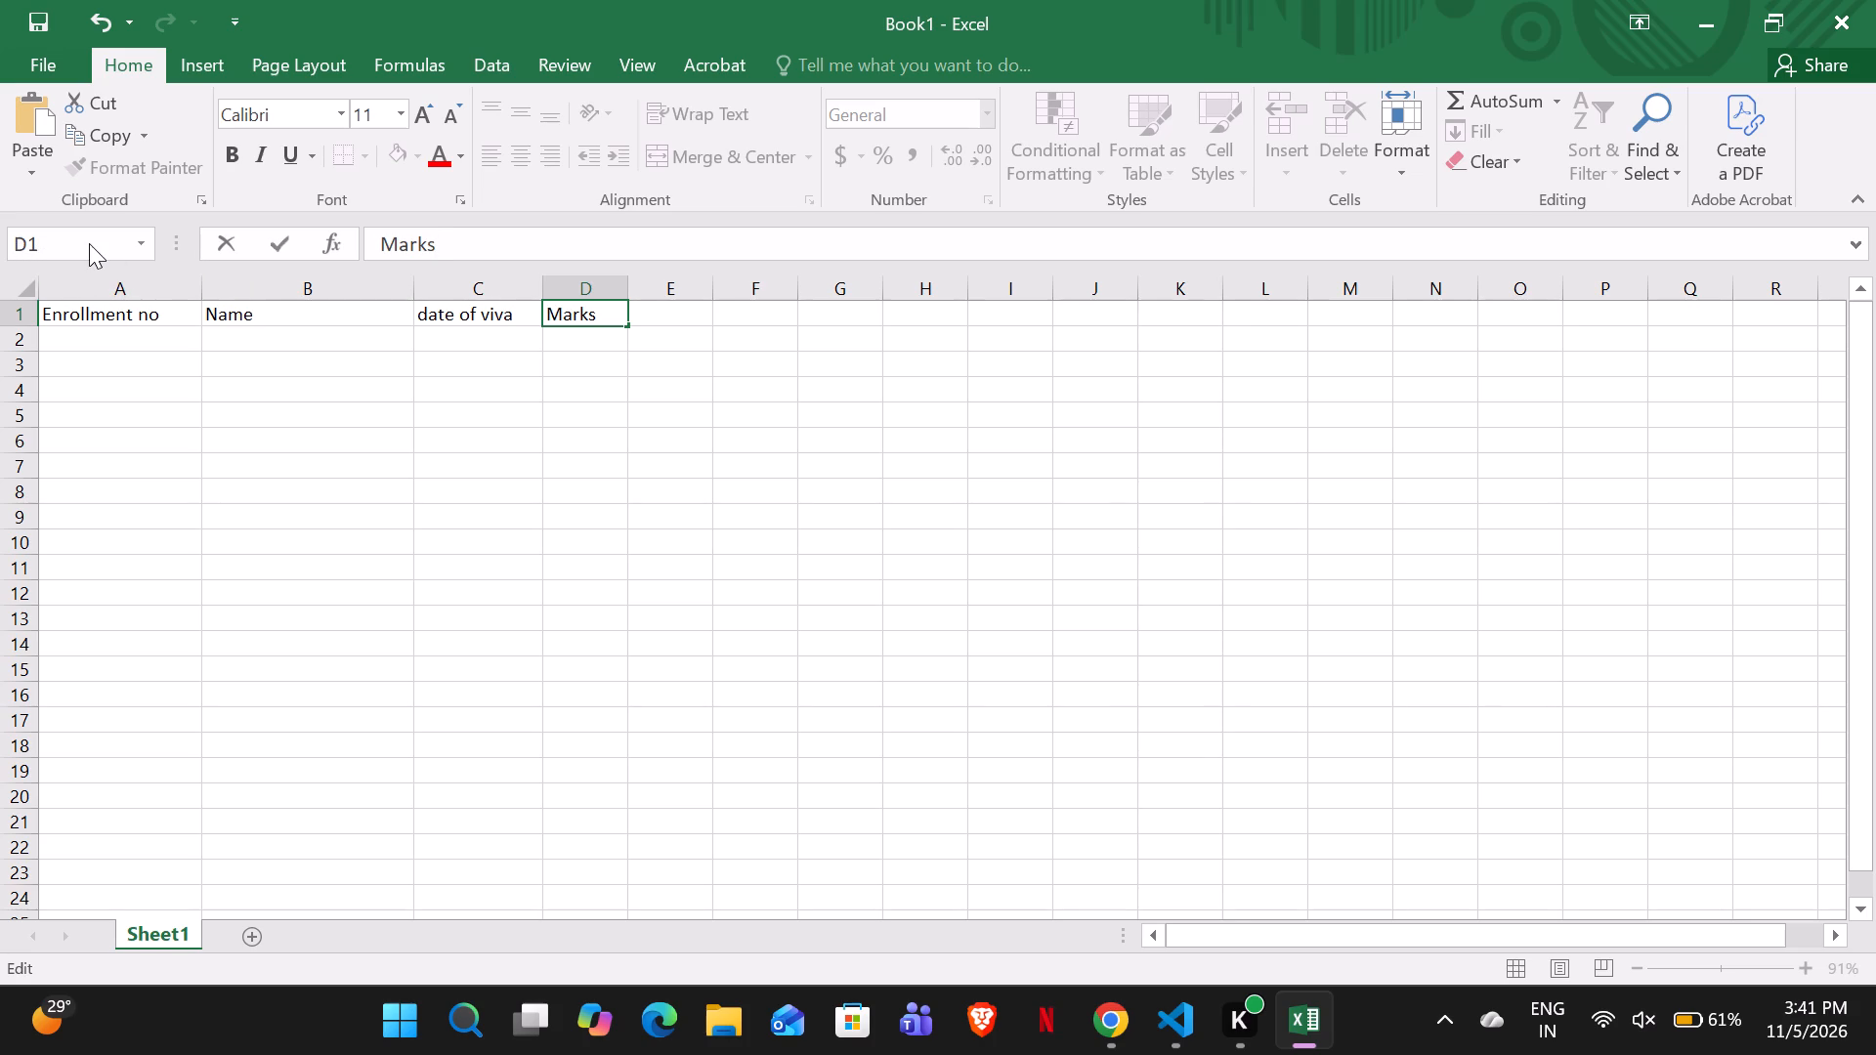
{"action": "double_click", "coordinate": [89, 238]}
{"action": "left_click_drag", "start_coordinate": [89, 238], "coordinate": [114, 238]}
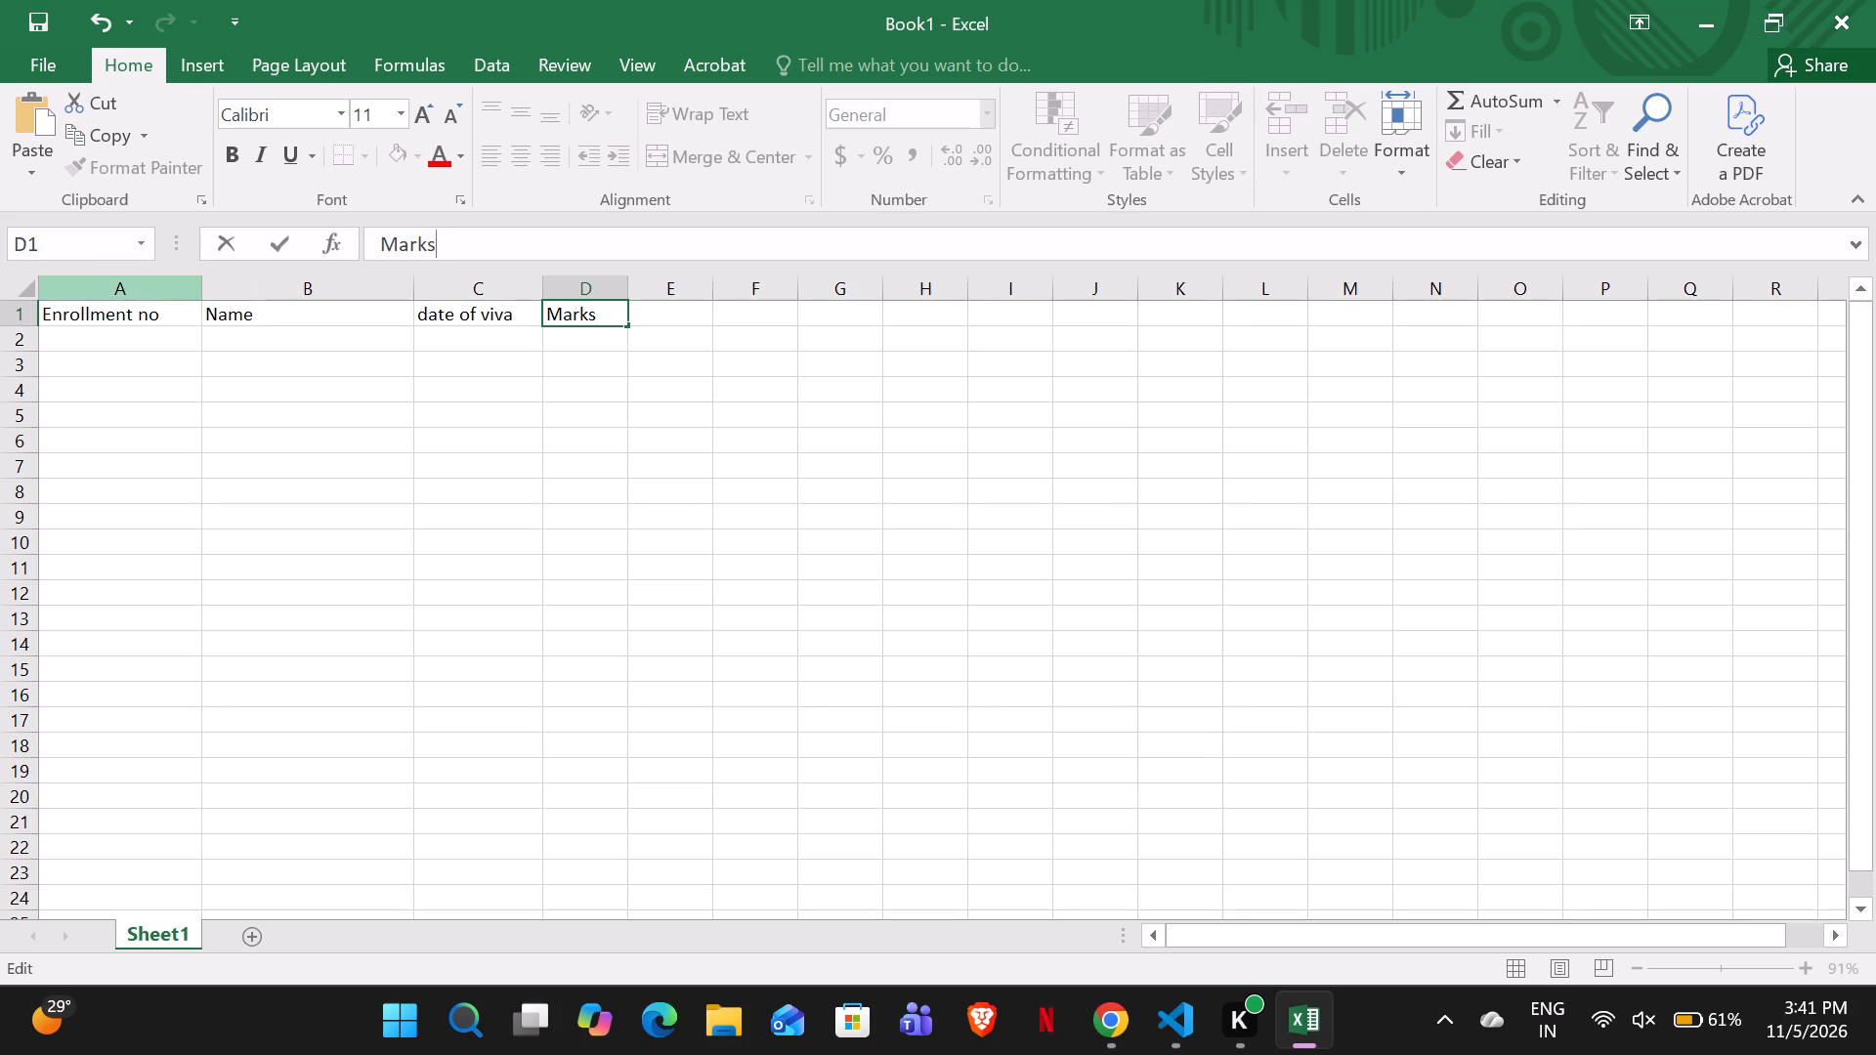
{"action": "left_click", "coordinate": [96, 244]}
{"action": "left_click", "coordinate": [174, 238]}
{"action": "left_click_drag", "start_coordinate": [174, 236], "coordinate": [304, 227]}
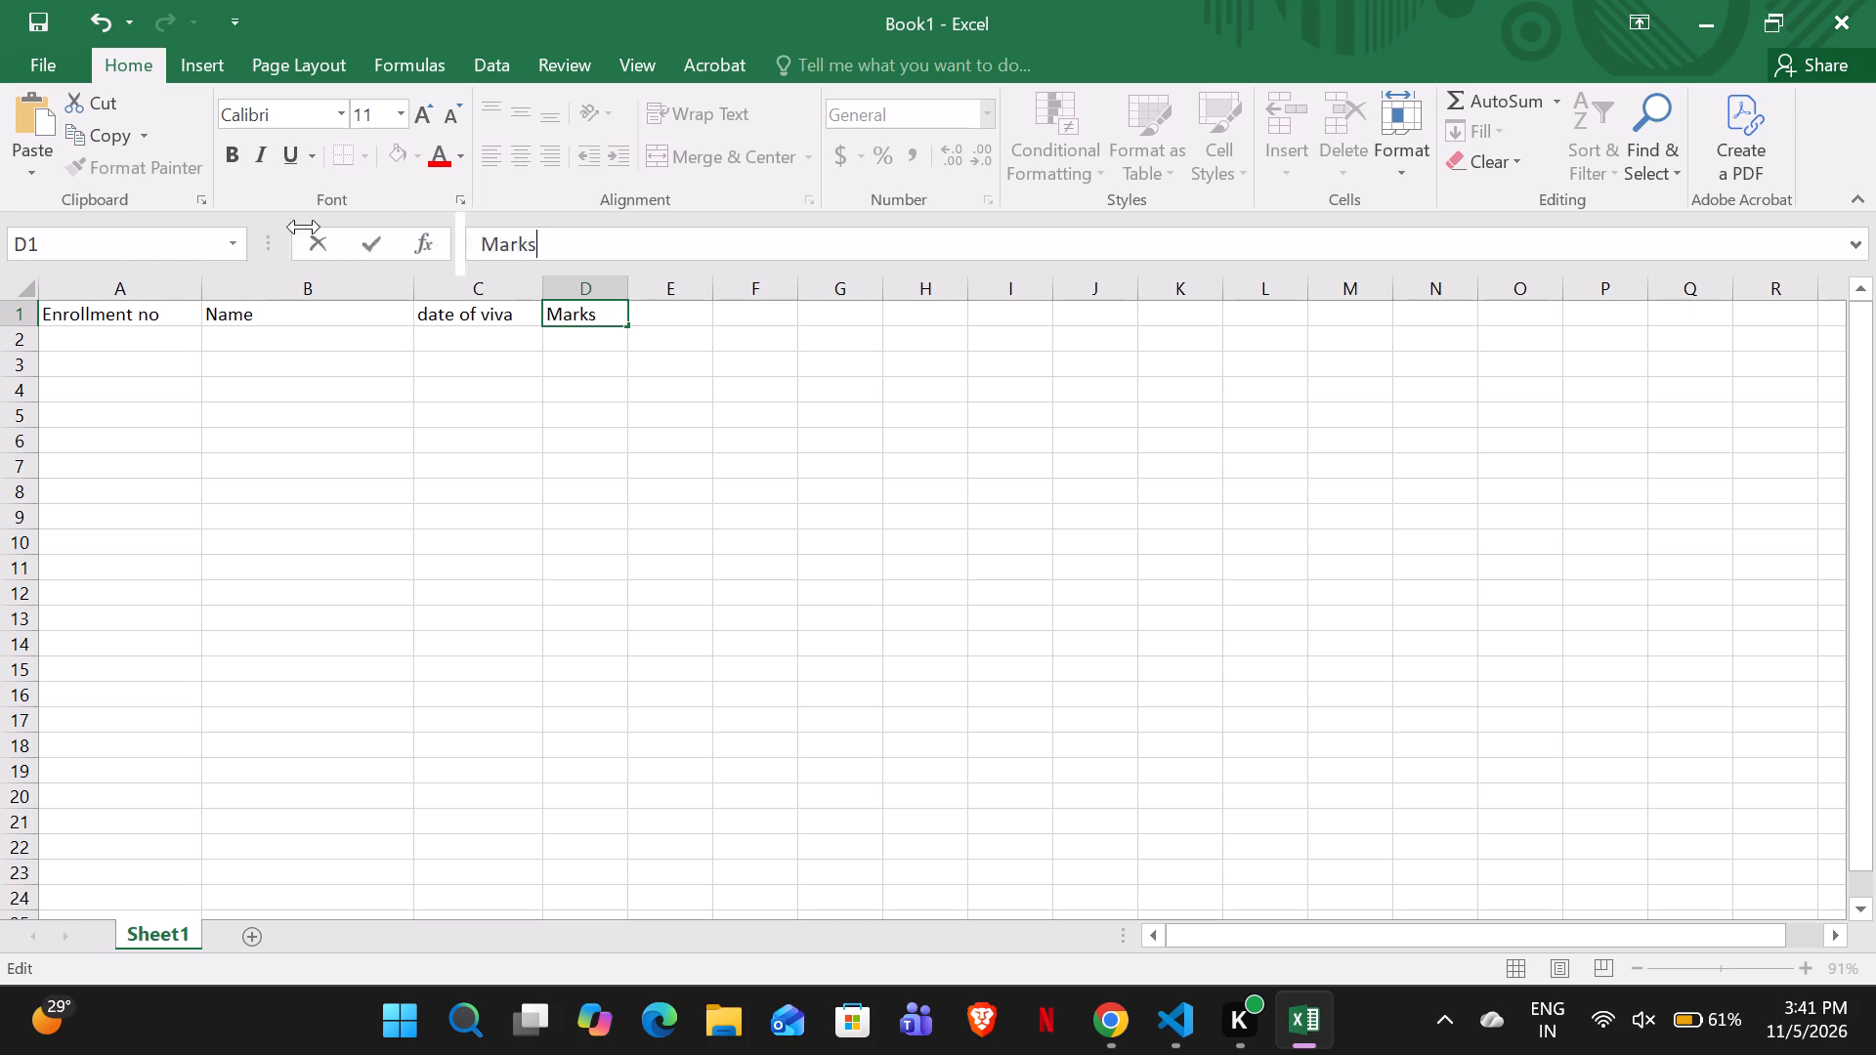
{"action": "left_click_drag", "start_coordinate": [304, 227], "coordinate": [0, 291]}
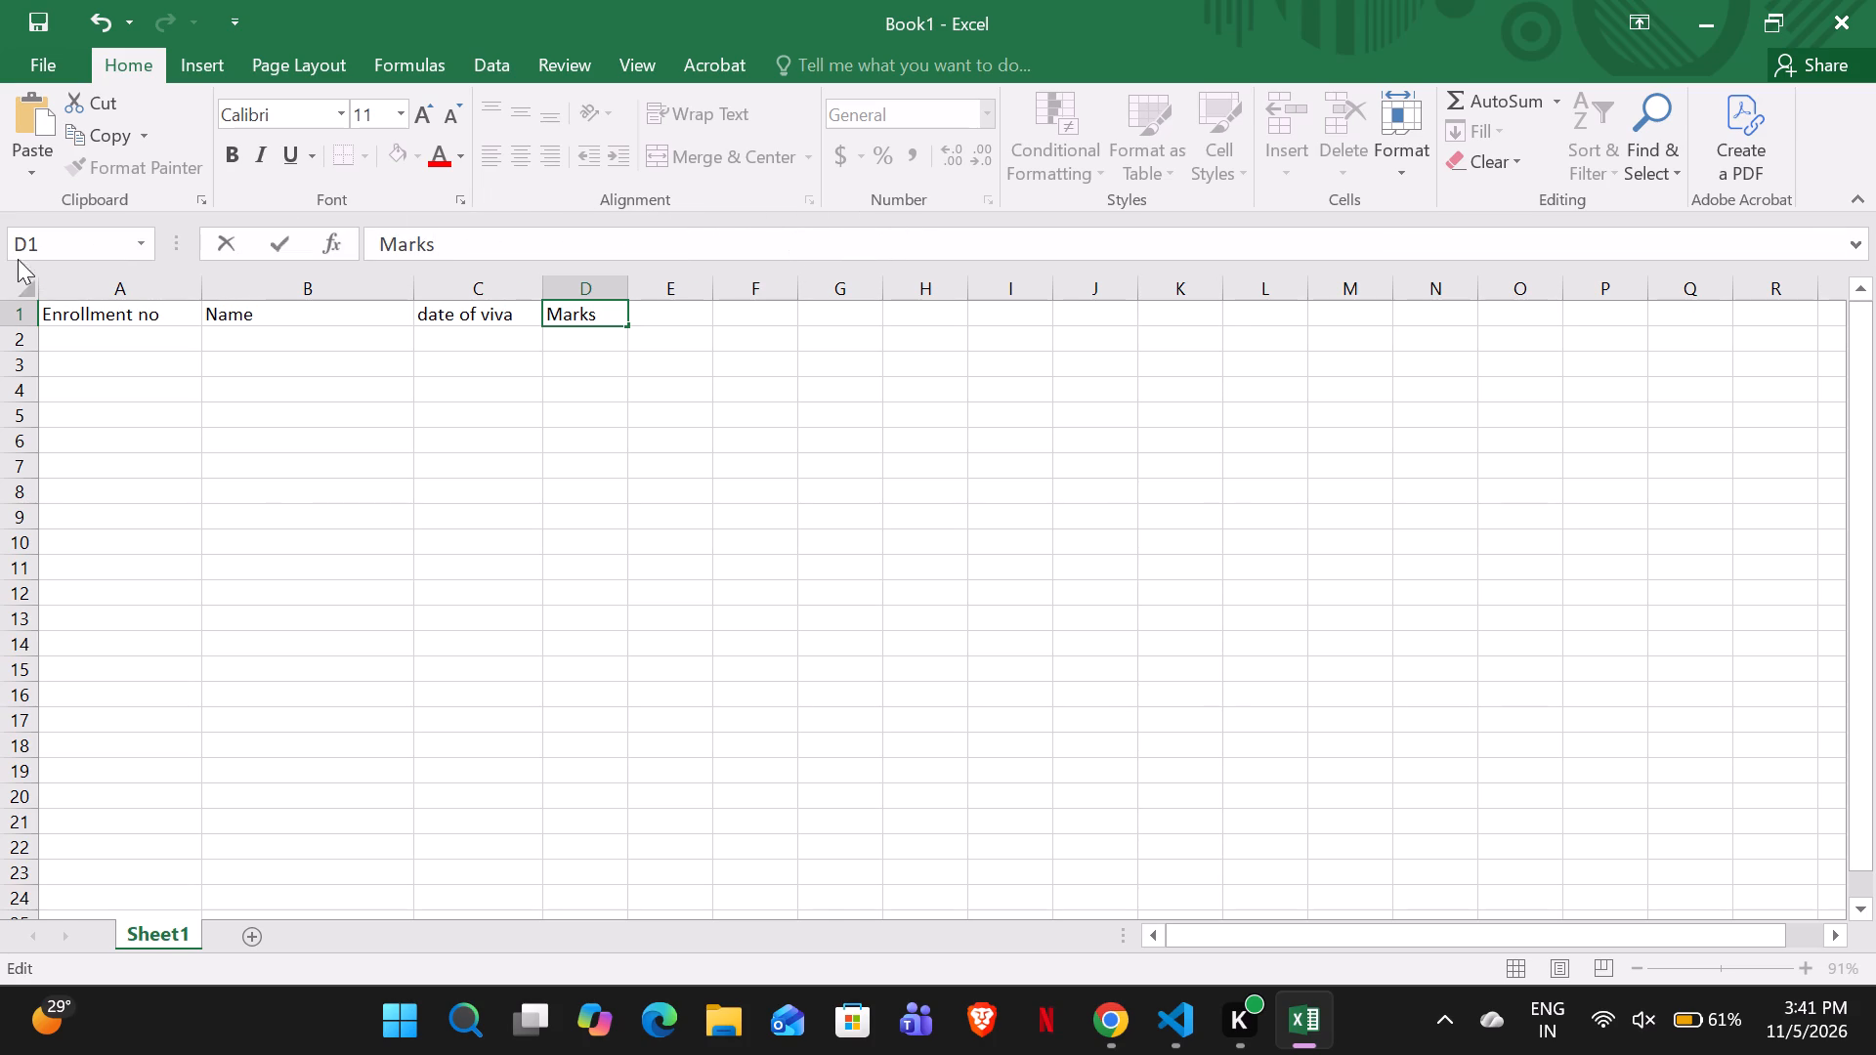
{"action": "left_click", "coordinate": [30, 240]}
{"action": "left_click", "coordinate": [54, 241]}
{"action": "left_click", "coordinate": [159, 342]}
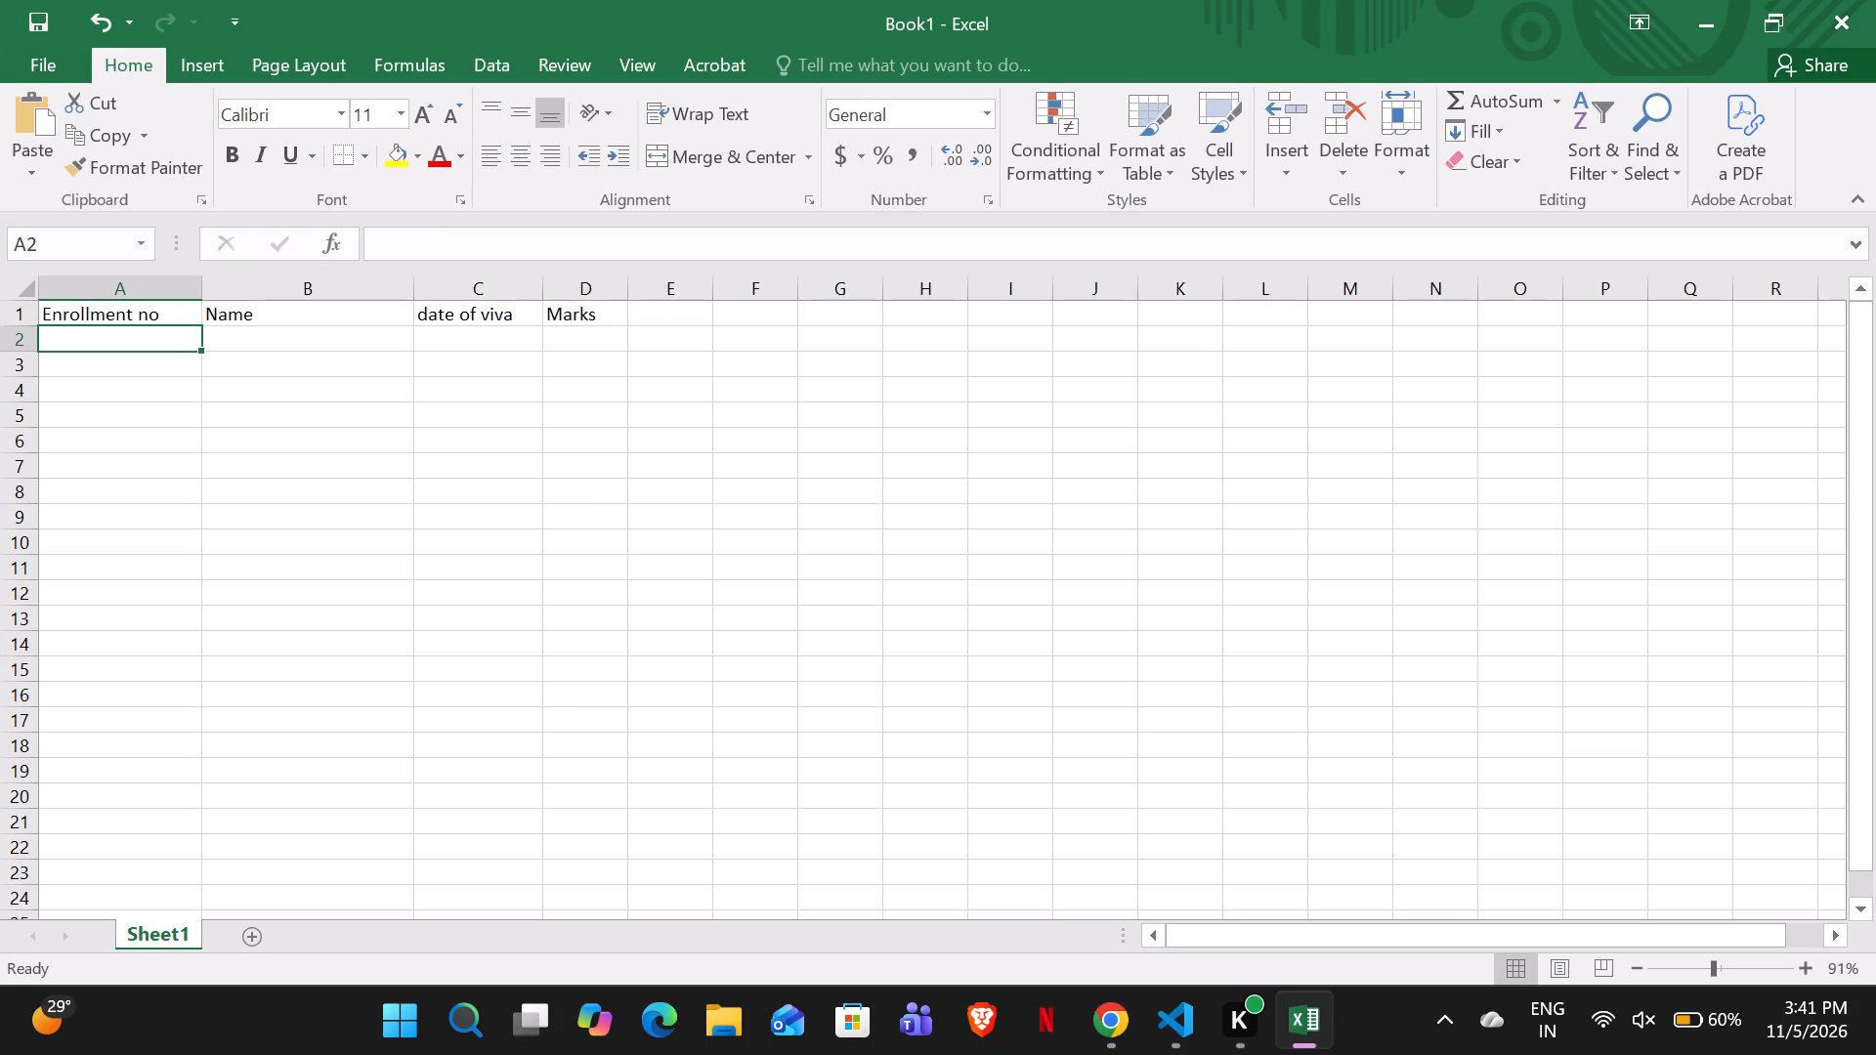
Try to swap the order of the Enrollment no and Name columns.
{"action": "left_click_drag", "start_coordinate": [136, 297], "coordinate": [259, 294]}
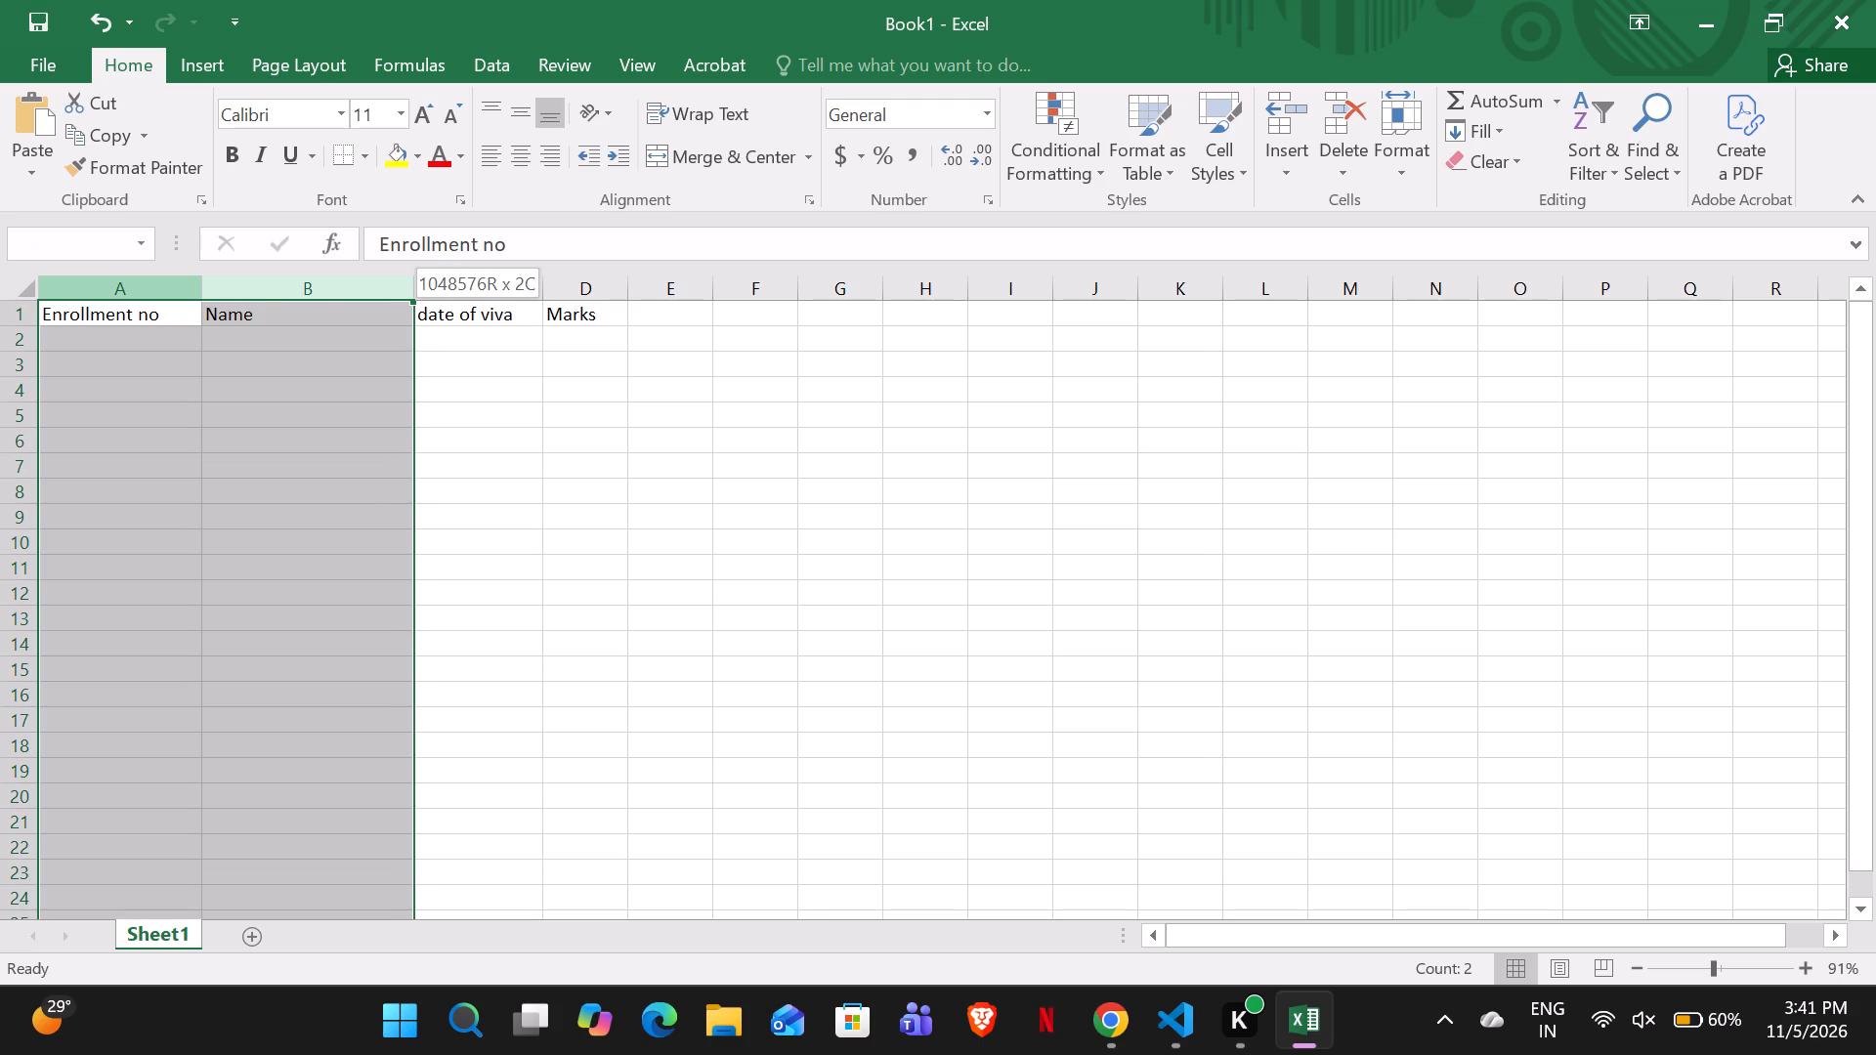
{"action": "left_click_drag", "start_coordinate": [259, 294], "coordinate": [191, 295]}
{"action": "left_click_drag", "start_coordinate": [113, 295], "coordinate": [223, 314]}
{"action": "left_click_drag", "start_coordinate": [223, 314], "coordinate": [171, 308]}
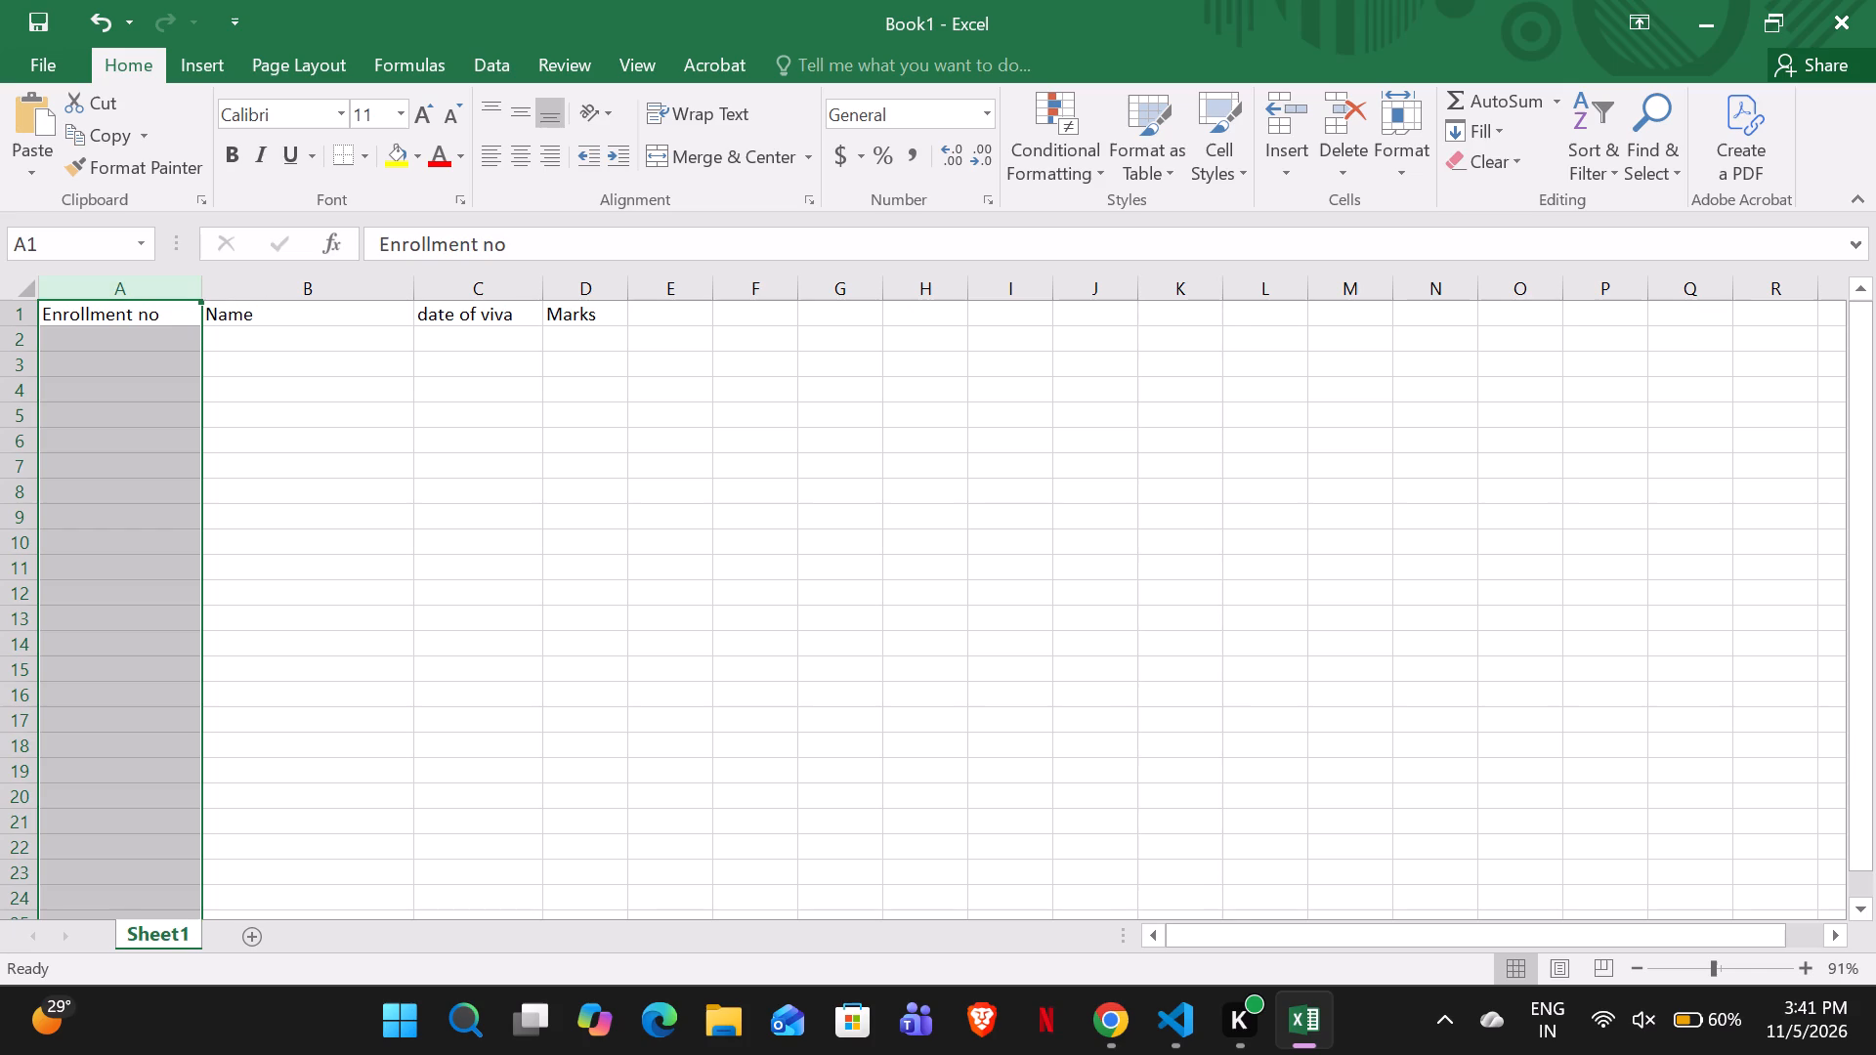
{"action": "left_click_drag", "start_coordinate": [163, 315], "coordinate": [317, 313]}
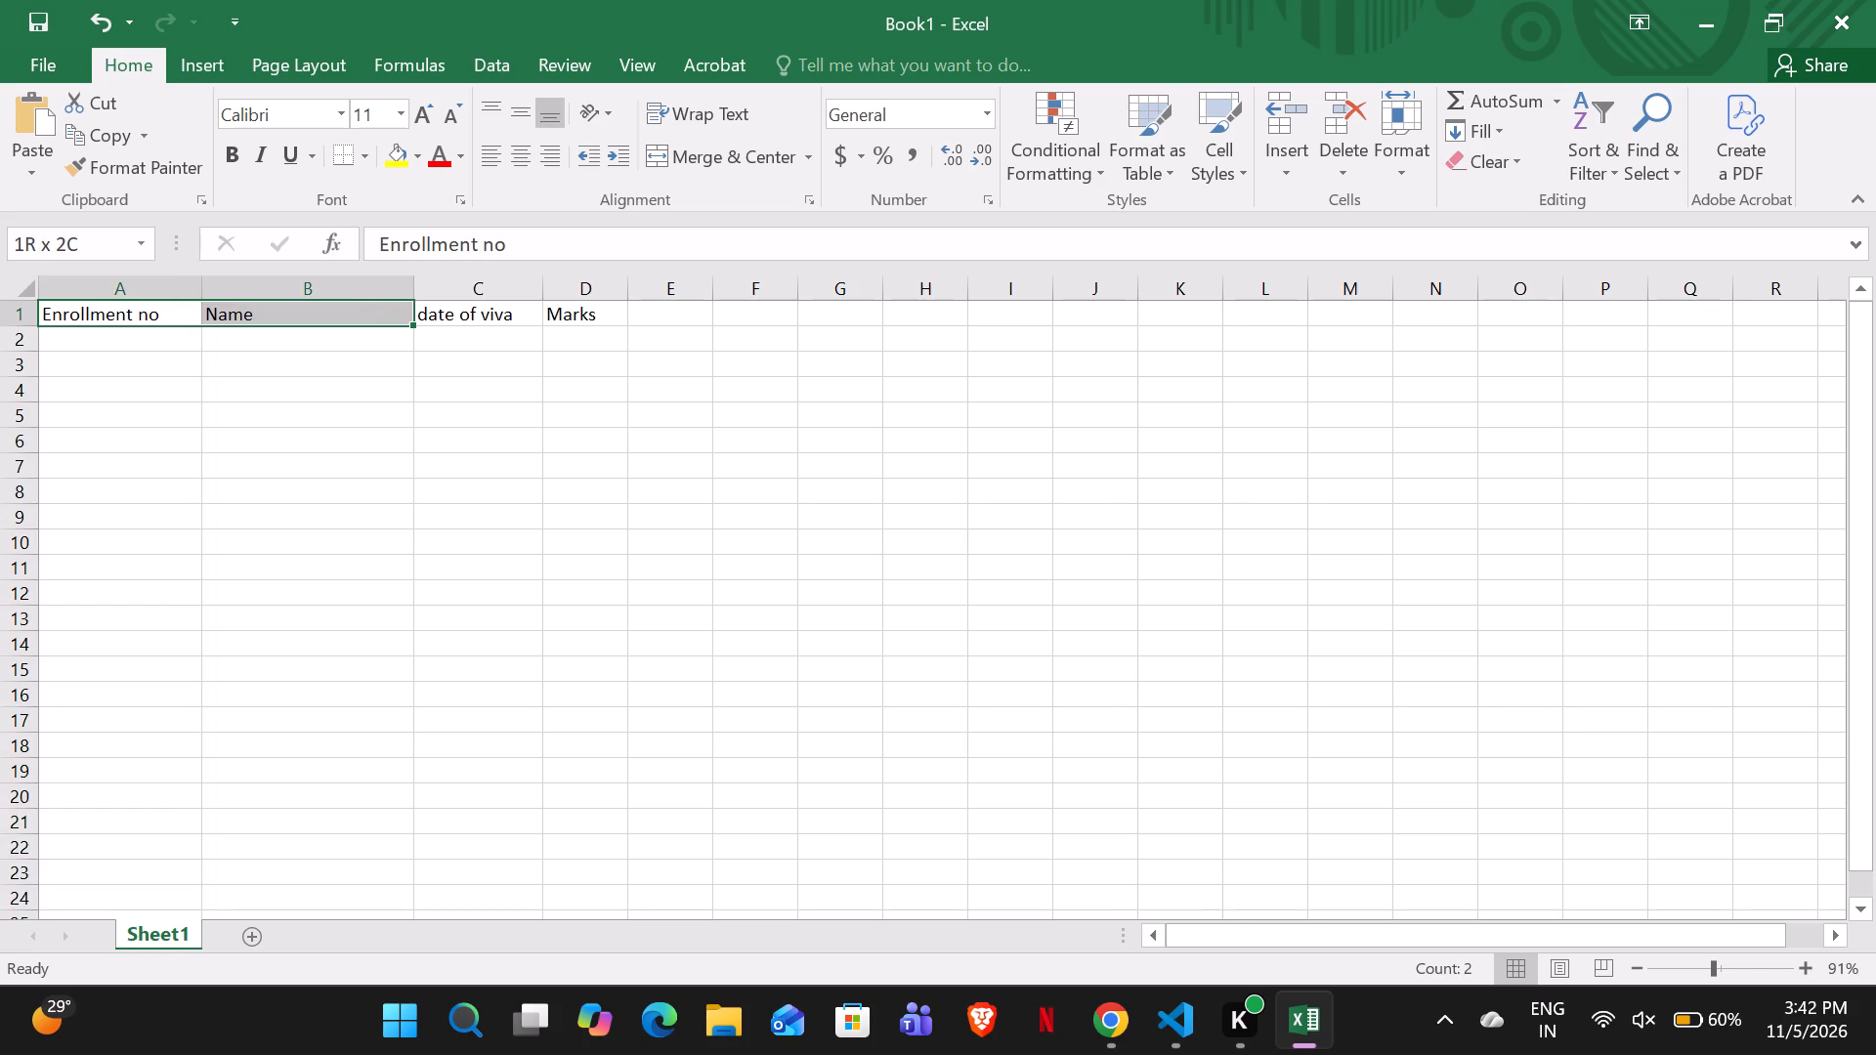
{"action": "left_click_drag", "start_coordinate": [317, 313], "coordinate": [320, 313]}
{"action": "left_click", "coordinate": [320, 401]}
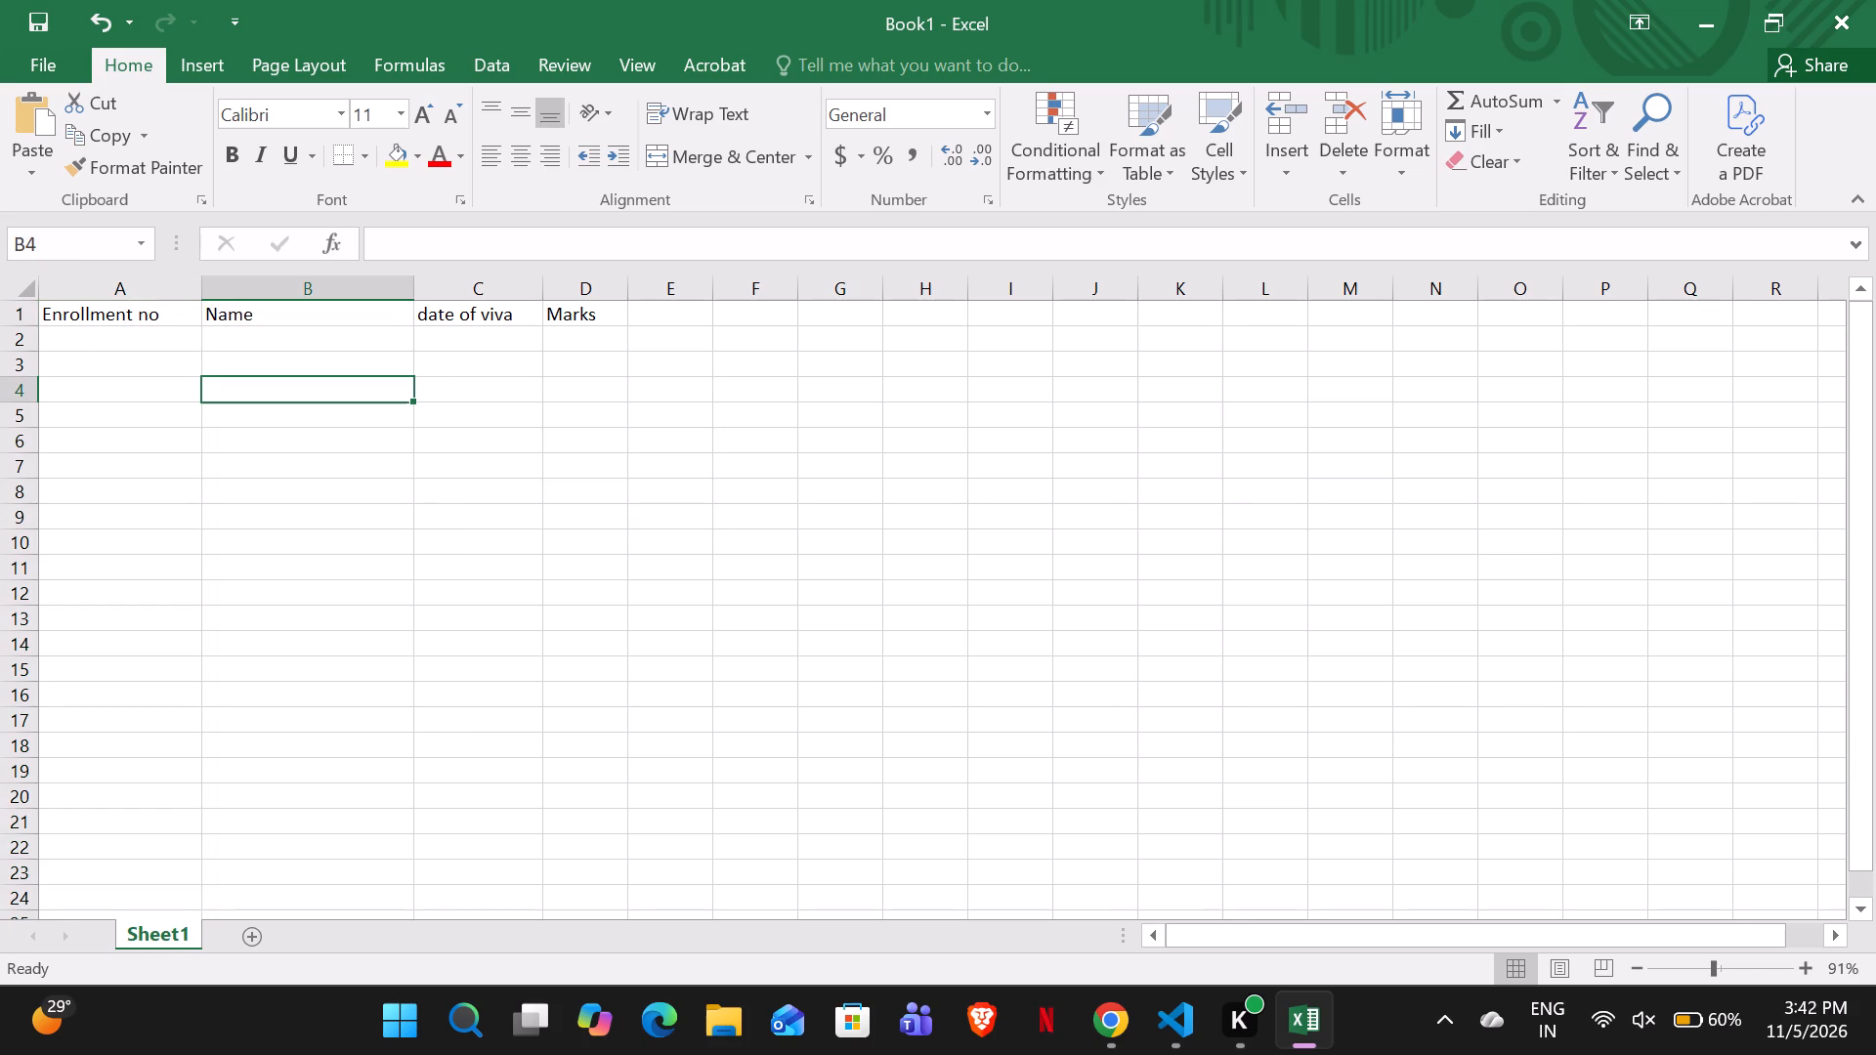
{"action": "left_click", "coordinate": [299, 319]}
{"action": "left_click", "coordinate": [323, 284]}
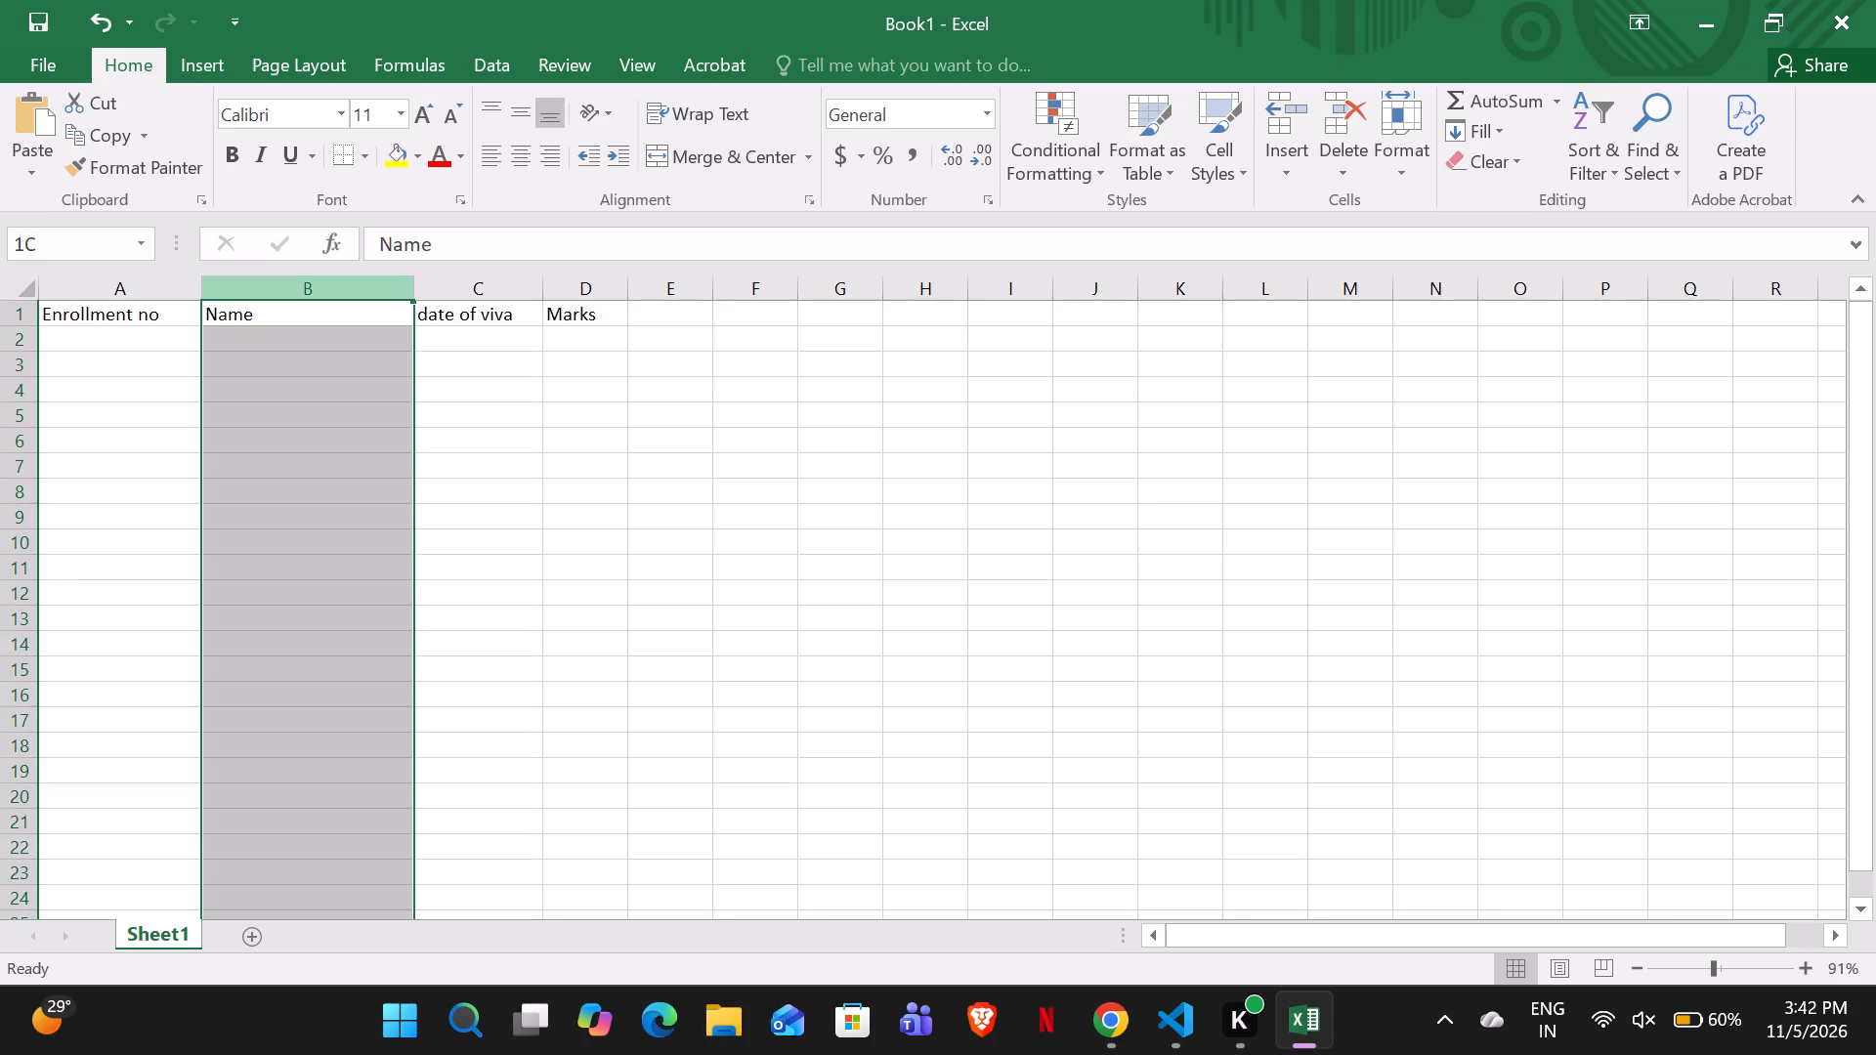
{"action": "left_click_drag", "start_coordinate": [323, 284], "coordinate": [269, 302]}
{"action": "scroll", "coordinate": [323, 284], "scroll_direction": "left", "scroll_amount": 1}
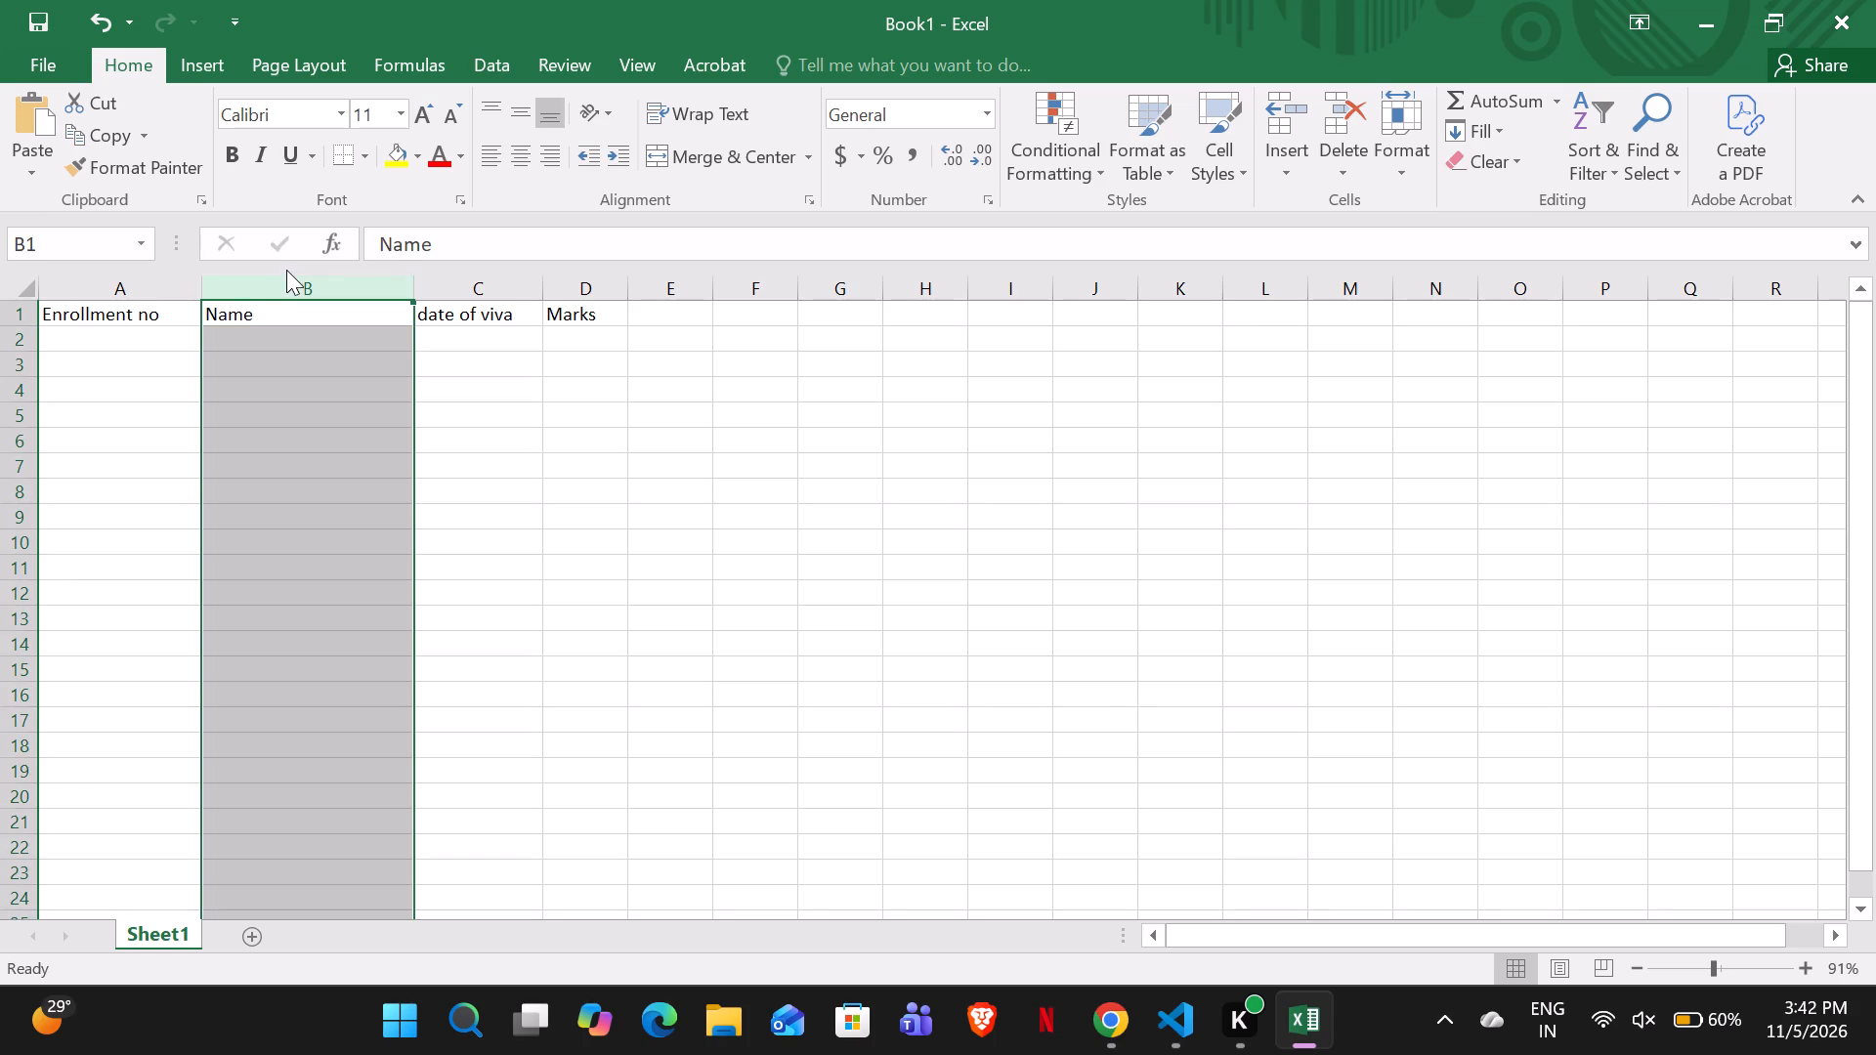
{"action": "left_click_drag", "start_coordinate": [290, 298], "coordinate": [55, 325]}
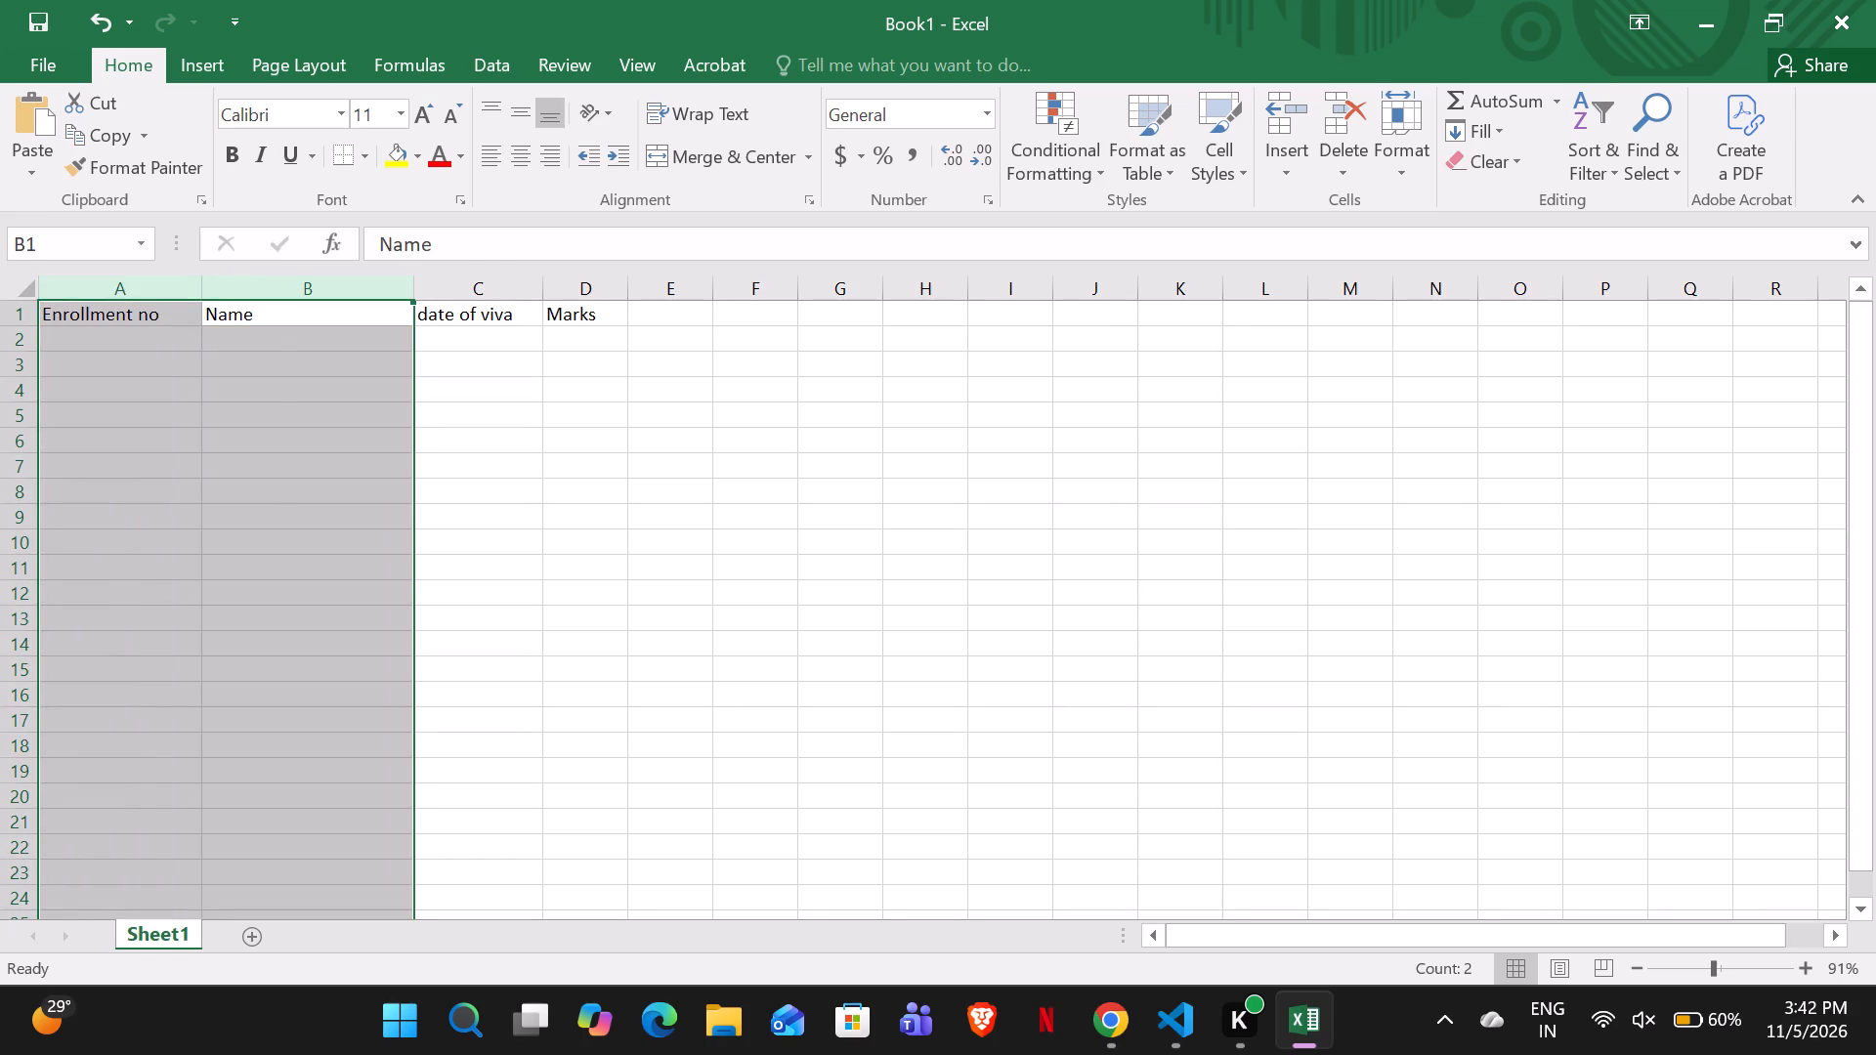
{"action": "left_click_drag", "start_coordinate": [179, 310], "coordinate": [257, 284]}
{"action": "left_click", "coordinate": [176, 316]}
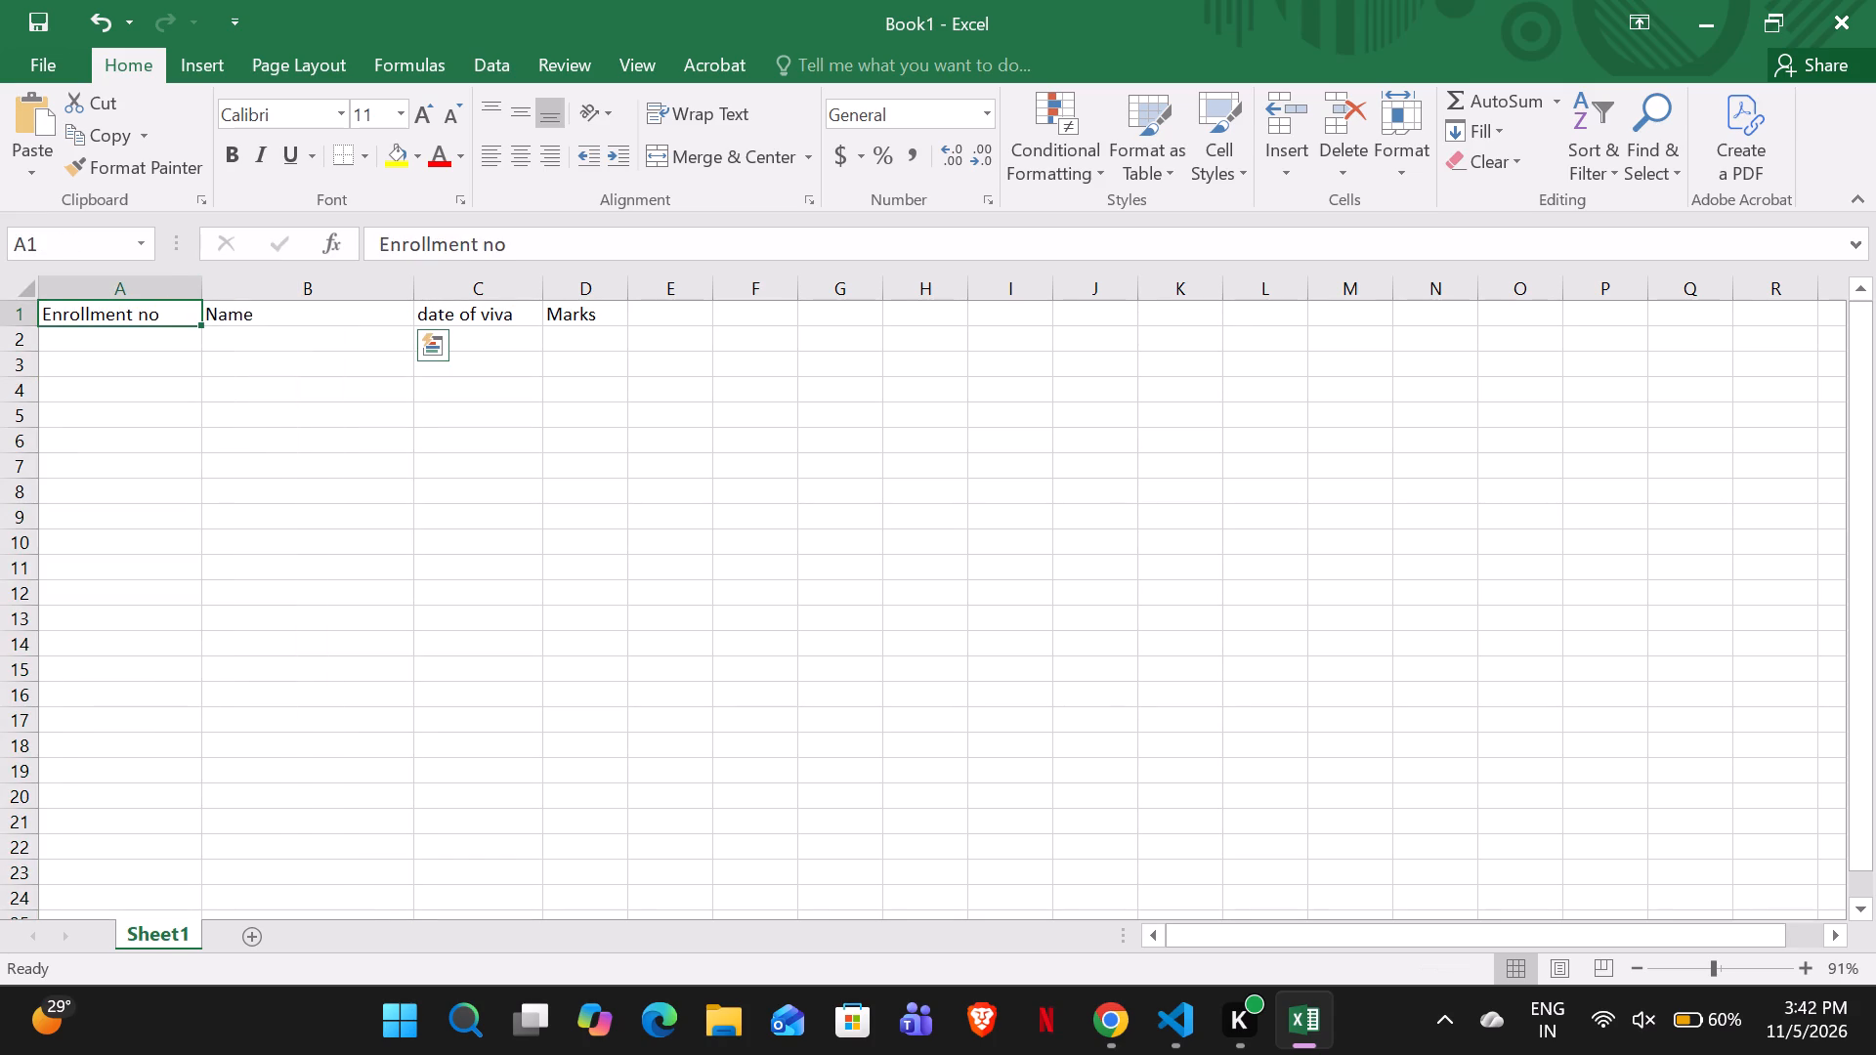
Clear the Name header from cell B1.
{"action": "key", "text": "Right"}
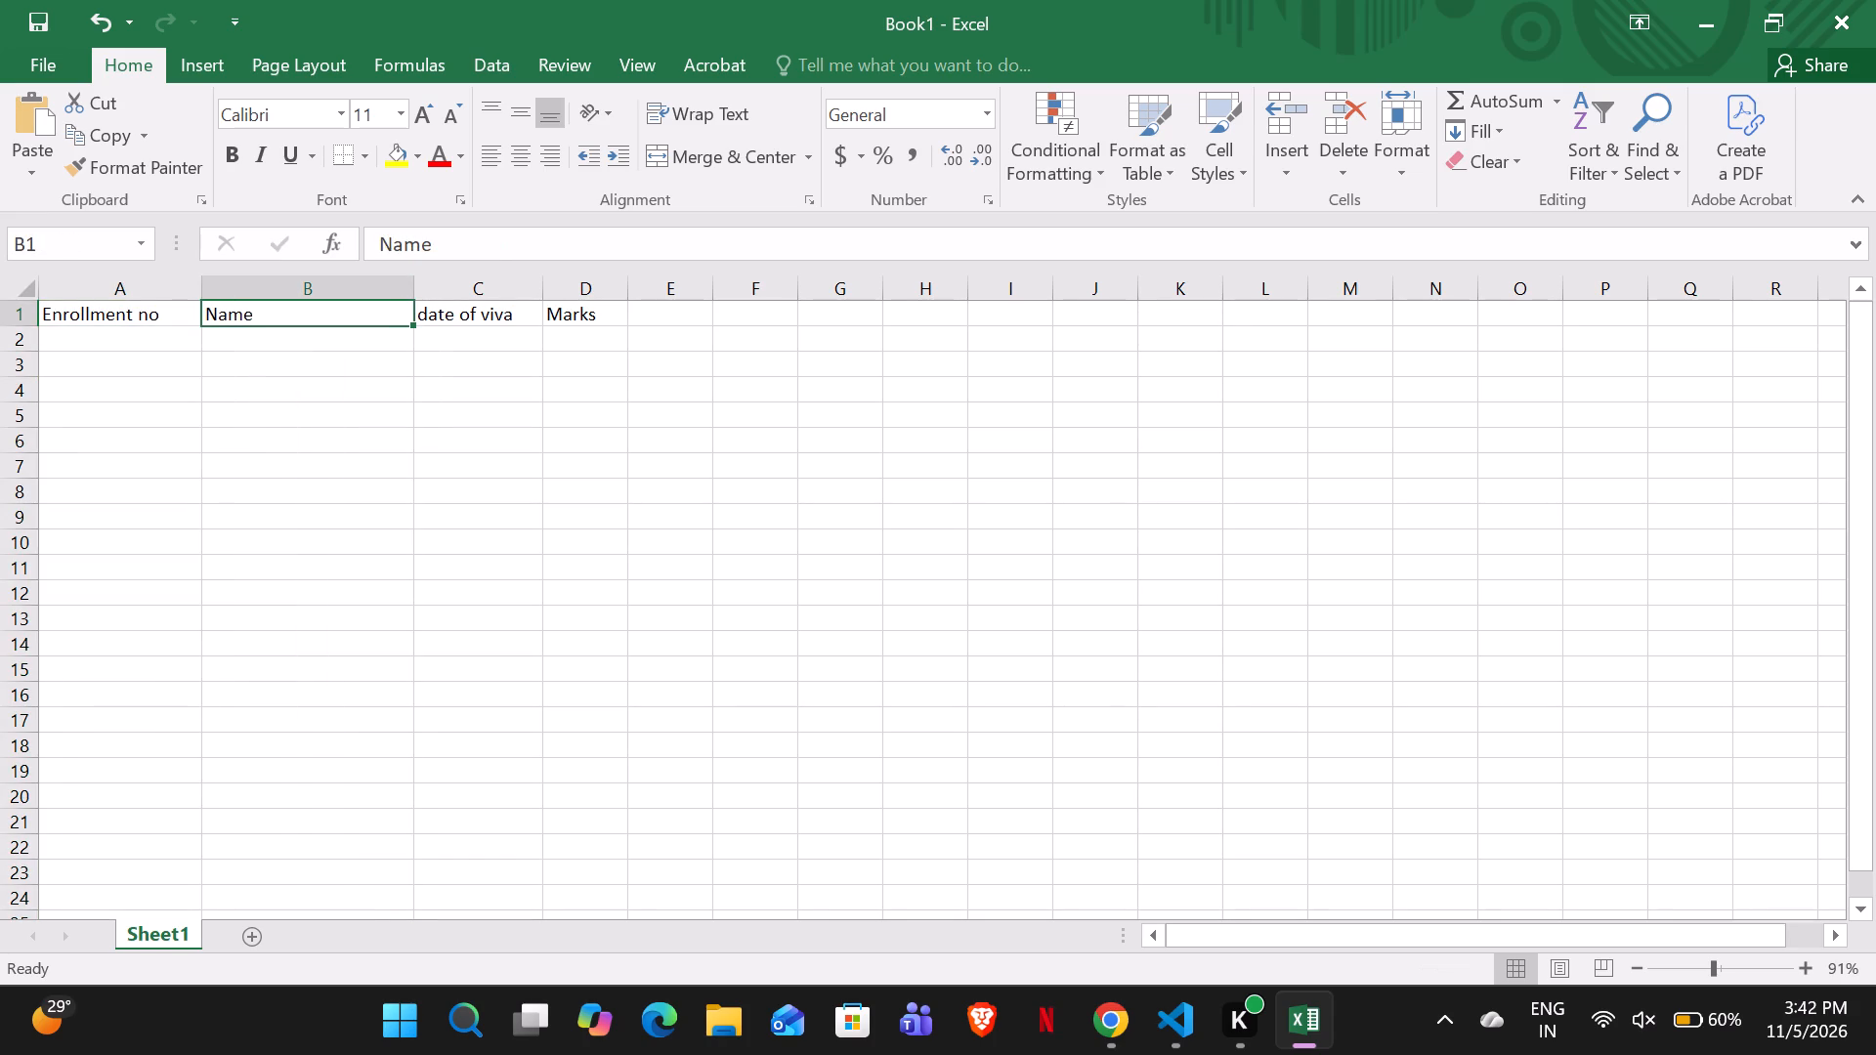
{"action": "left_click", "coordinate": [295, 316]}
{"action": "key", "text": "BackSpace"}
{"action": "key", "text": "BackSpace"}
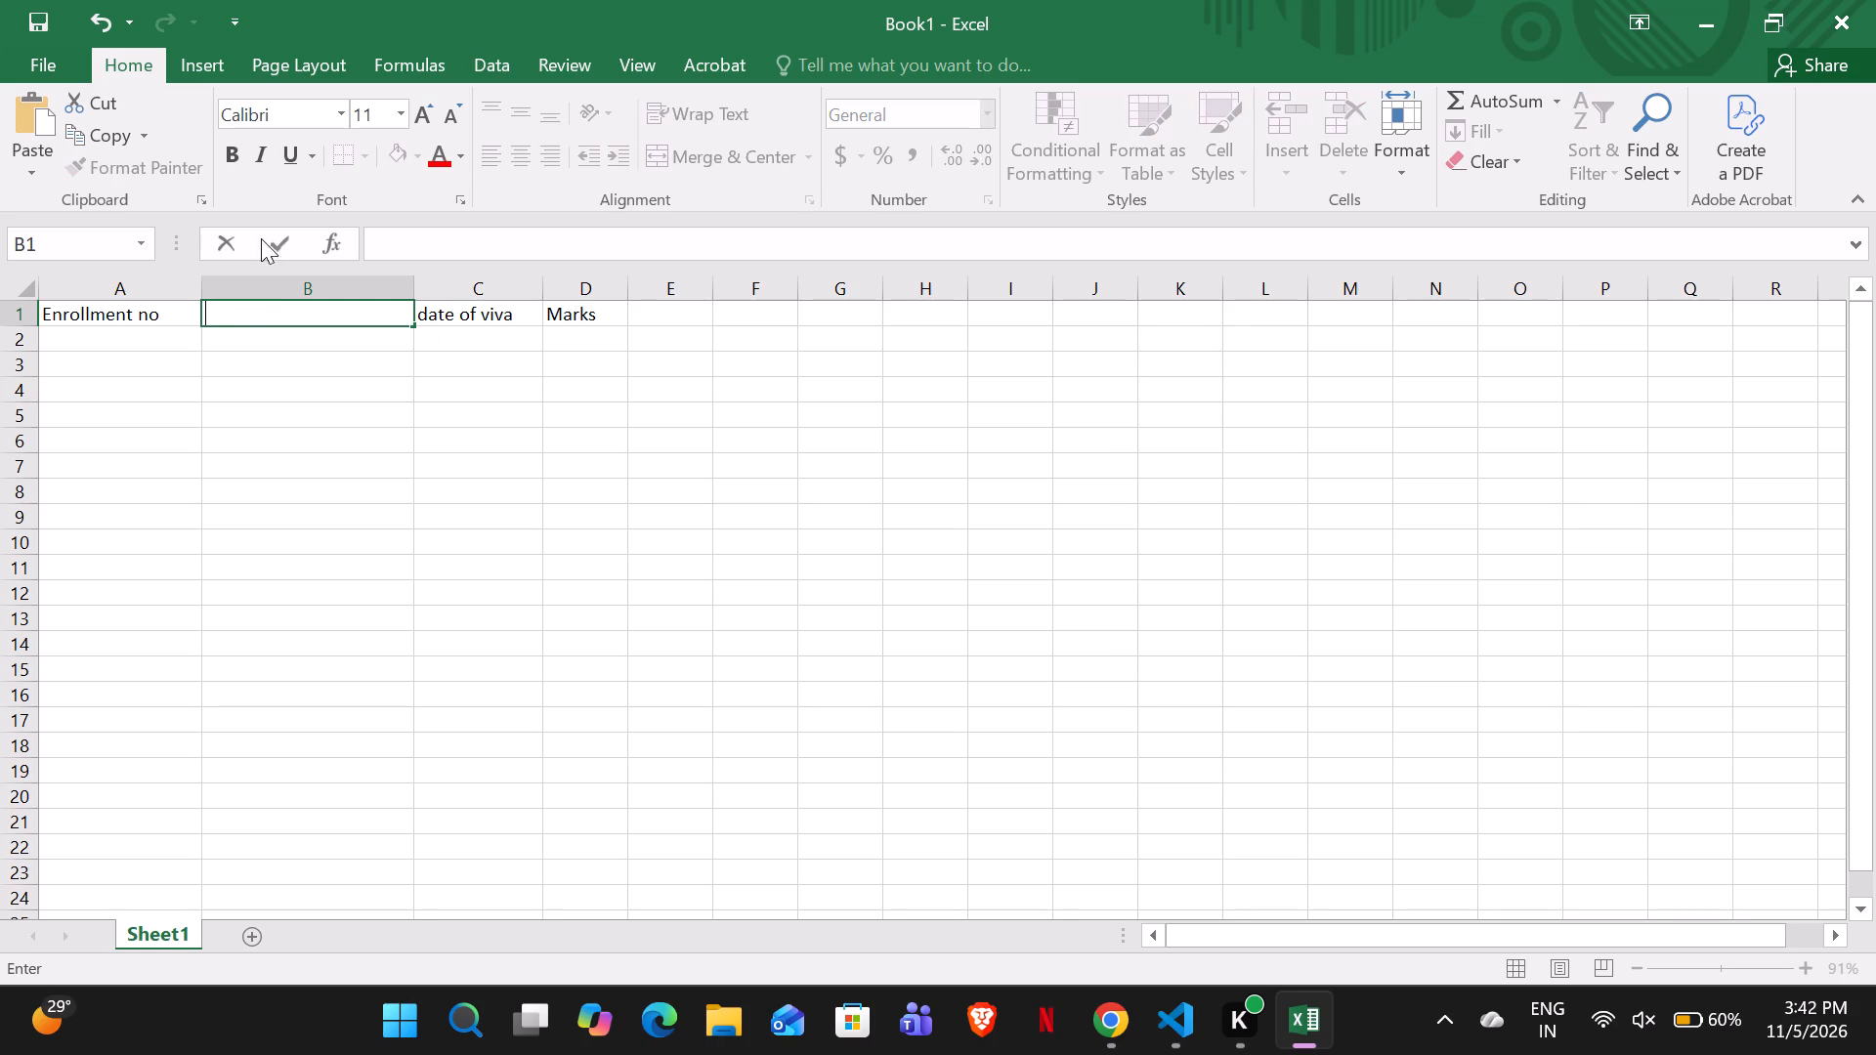
Replace the Enrollment no header in cell A1 with "s.no.".
{"action": "left_click", "coordinate": [173, 317]}
{"action": "key", "text": "BackSpace"}
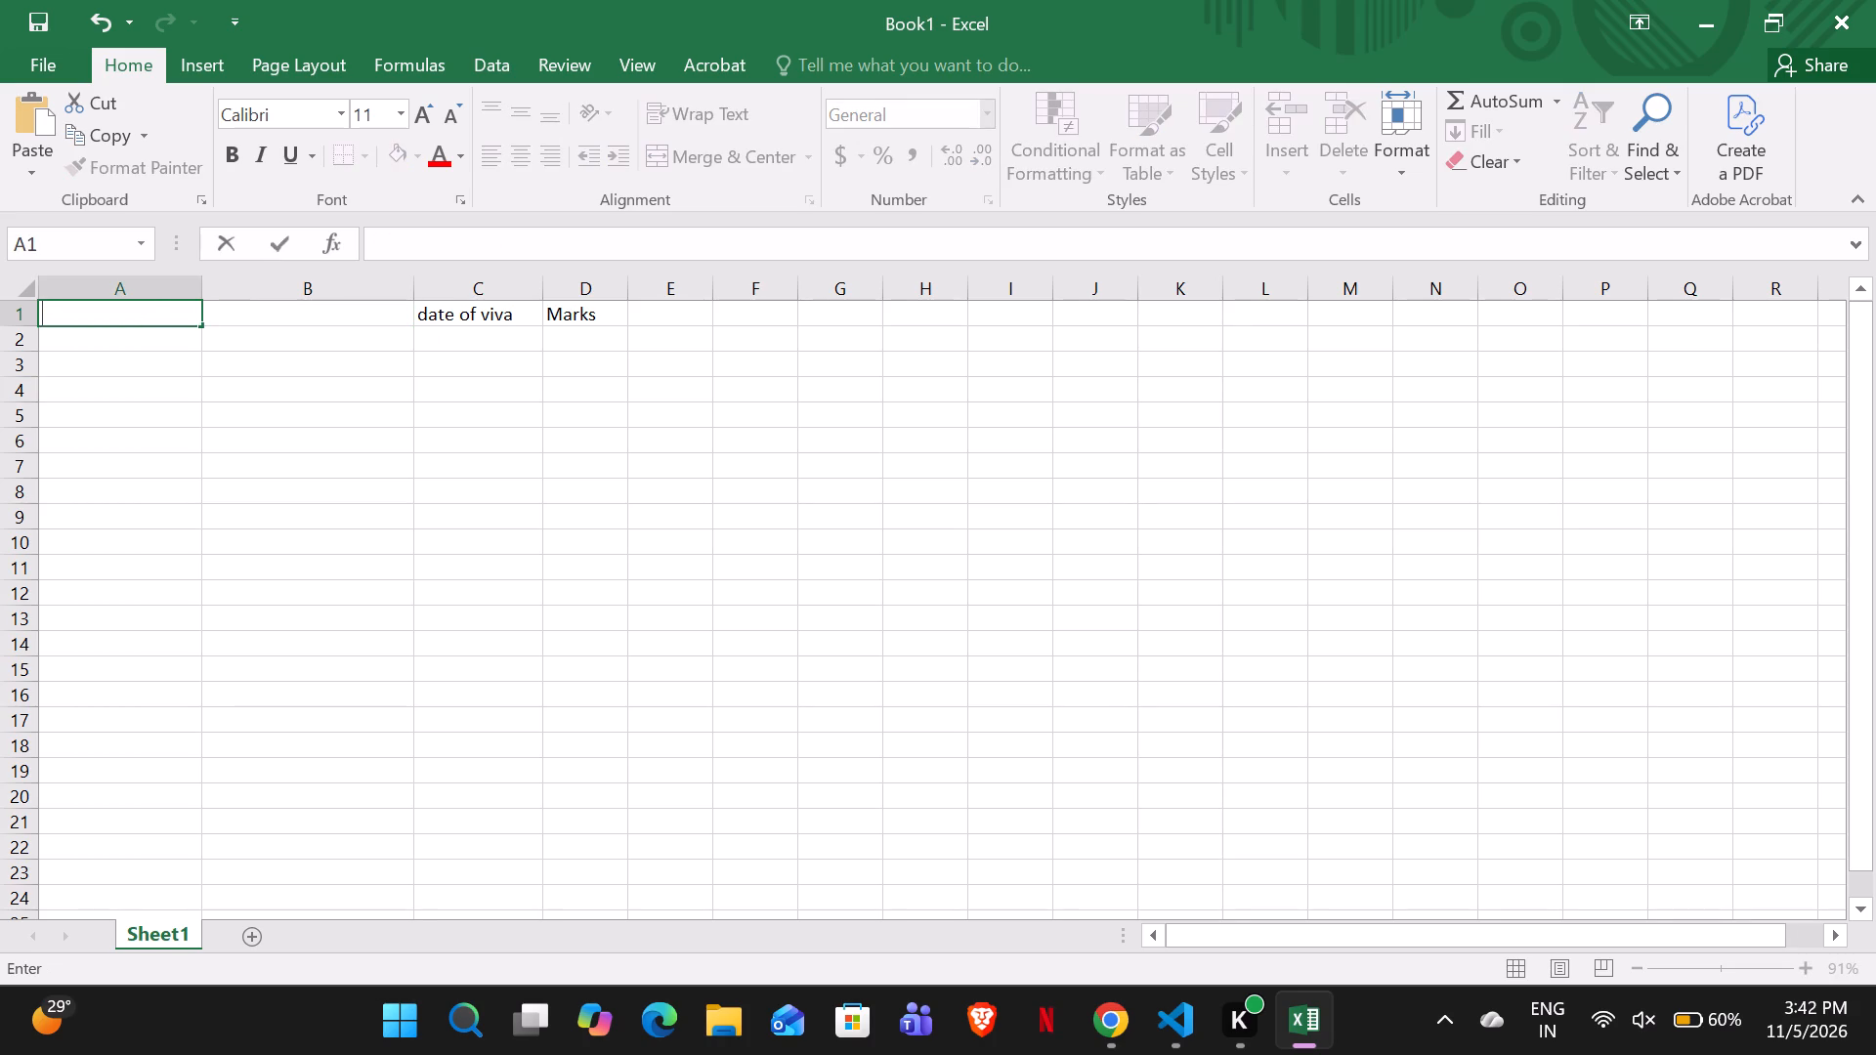
{"action": "type", "text": "se"}
{"action": "type", "text": "rial"}
{"action": "key", "text": "BackSpace"}
{"action": "key", "text": "BackSpace"}
{"action": "key", "text": "BackSpace"}
{"action": "key", "text": "BackSpace"}
{"action": "key", "text": "BackSpace"}
{"action": "type", "text": ".no"}
{"action": "key", "text": "period"}
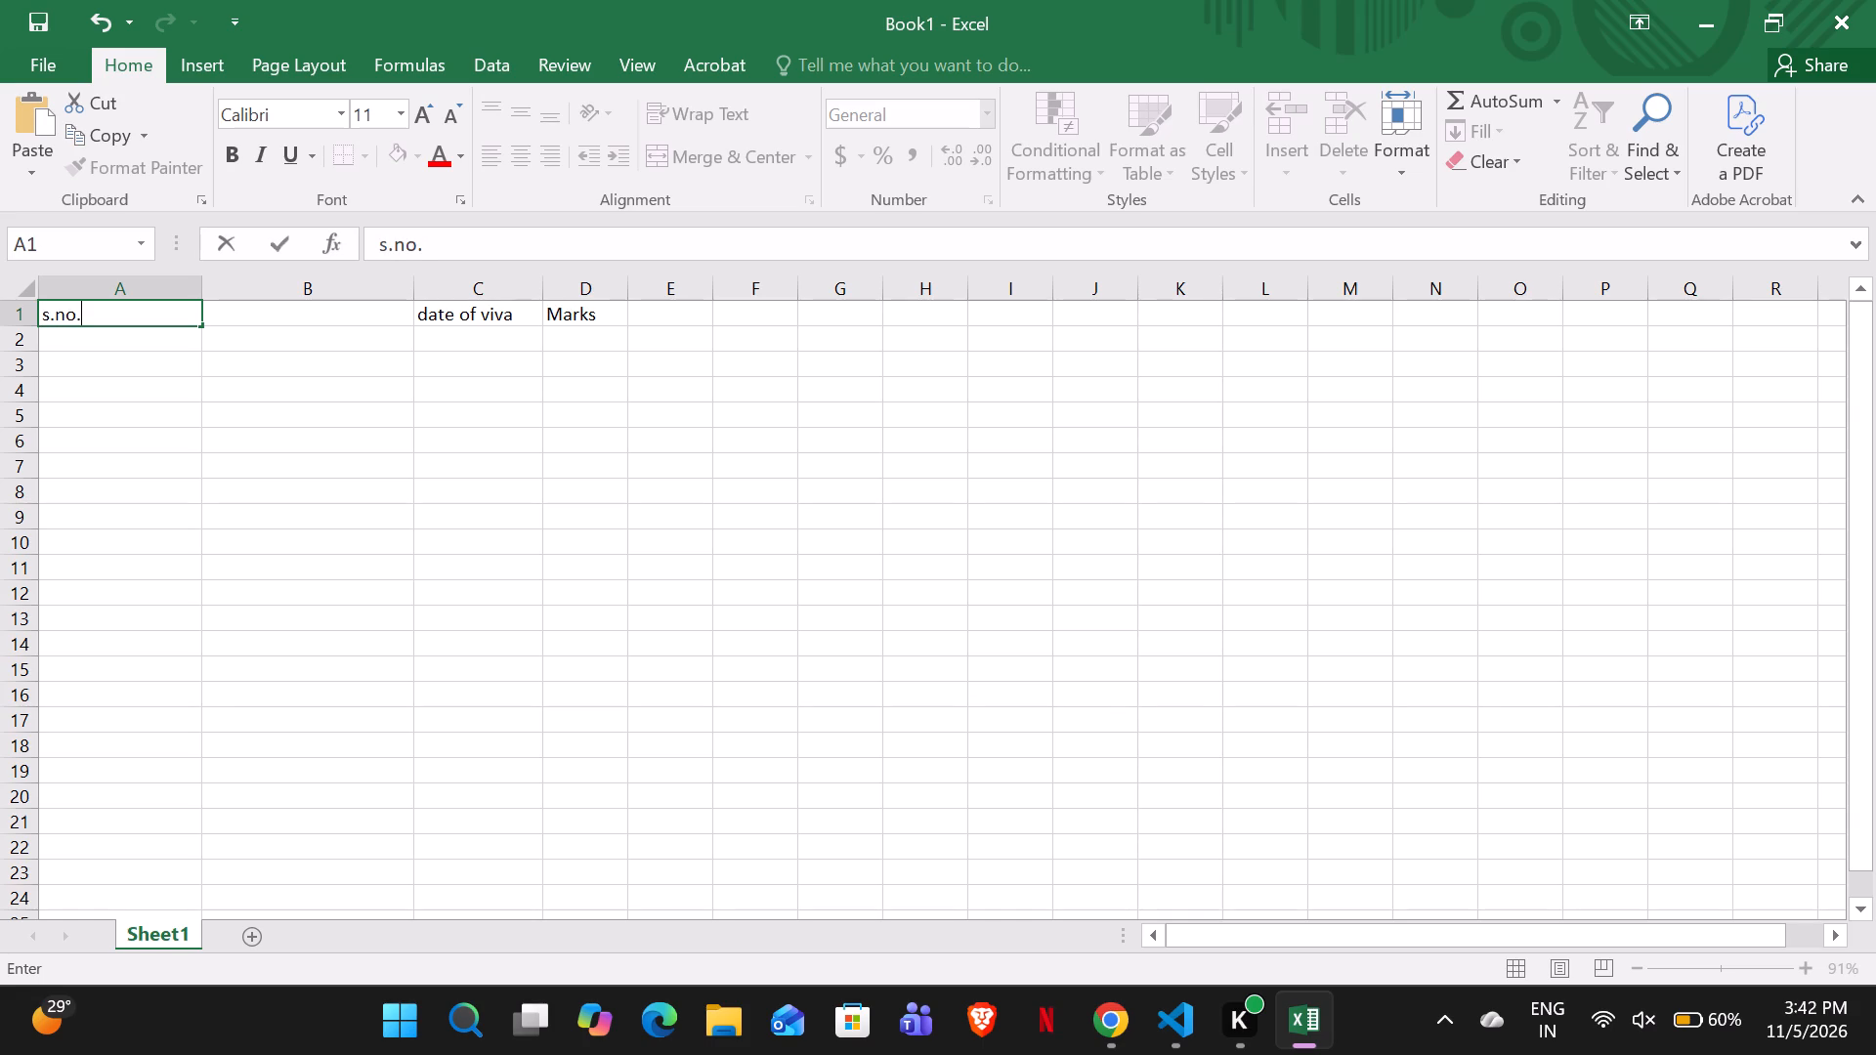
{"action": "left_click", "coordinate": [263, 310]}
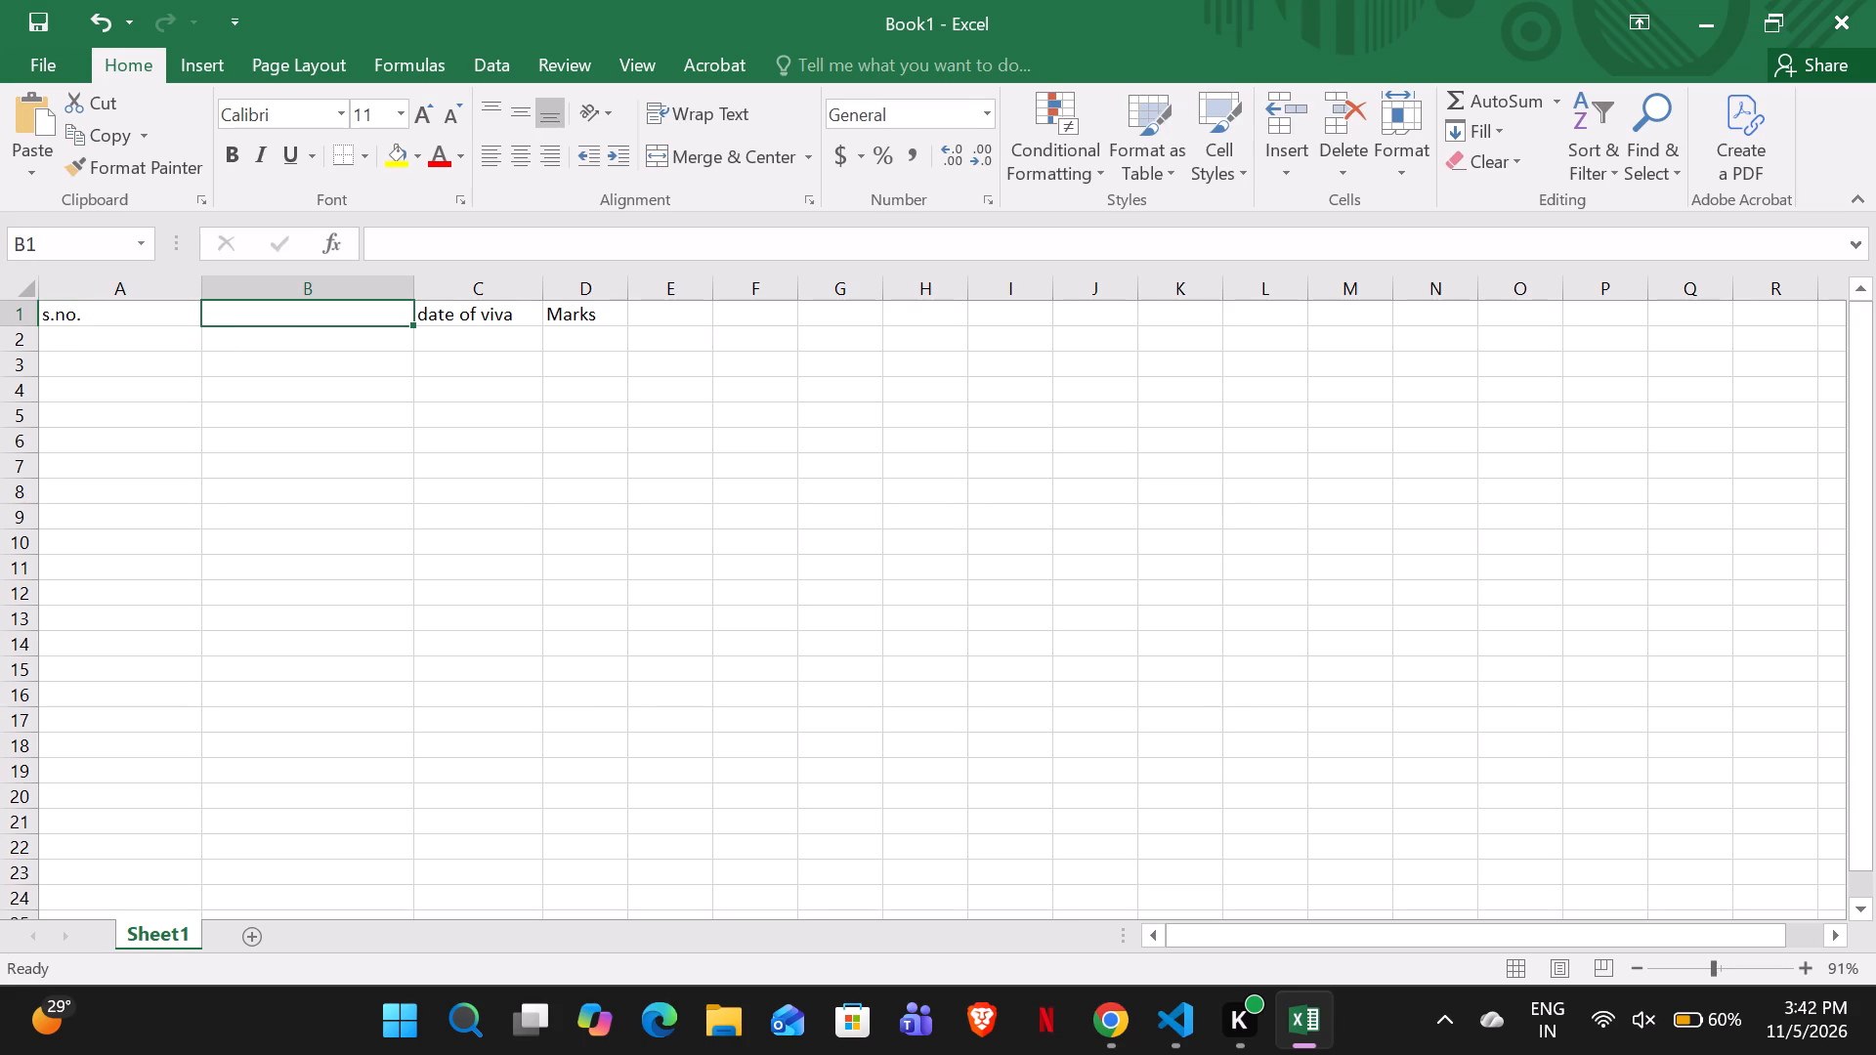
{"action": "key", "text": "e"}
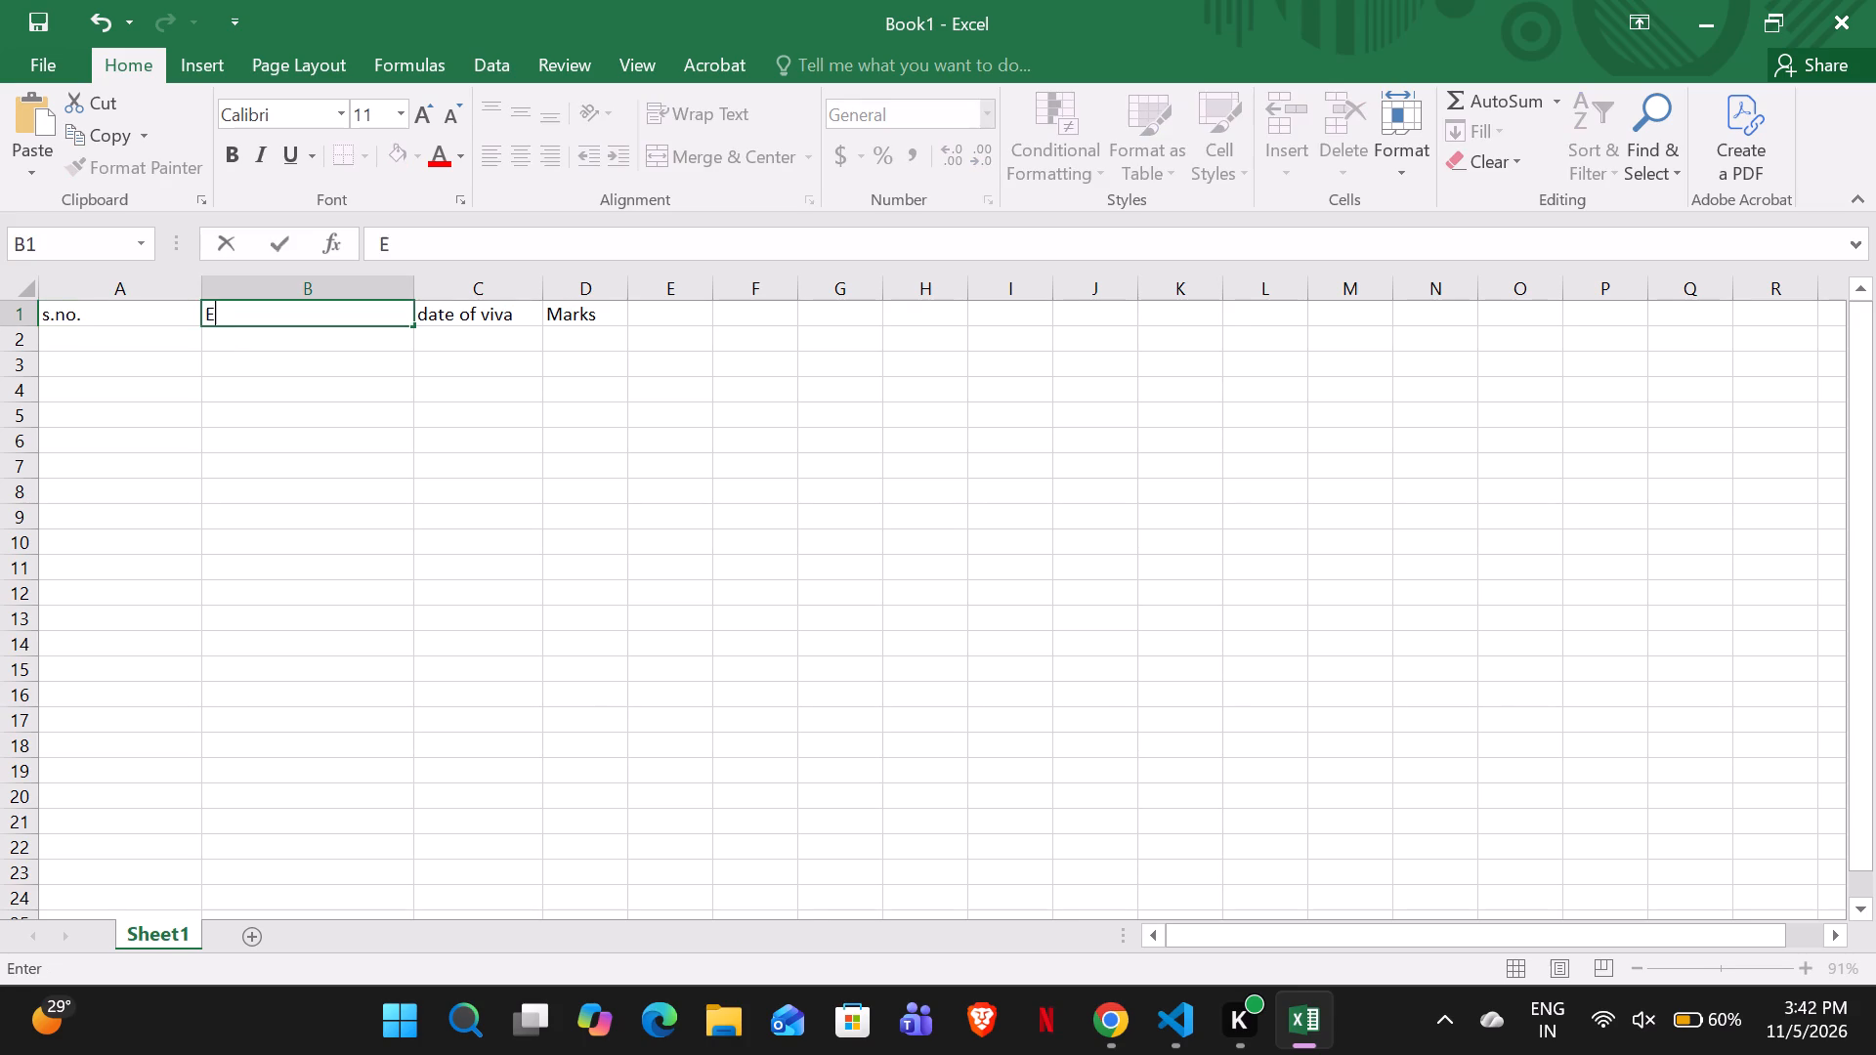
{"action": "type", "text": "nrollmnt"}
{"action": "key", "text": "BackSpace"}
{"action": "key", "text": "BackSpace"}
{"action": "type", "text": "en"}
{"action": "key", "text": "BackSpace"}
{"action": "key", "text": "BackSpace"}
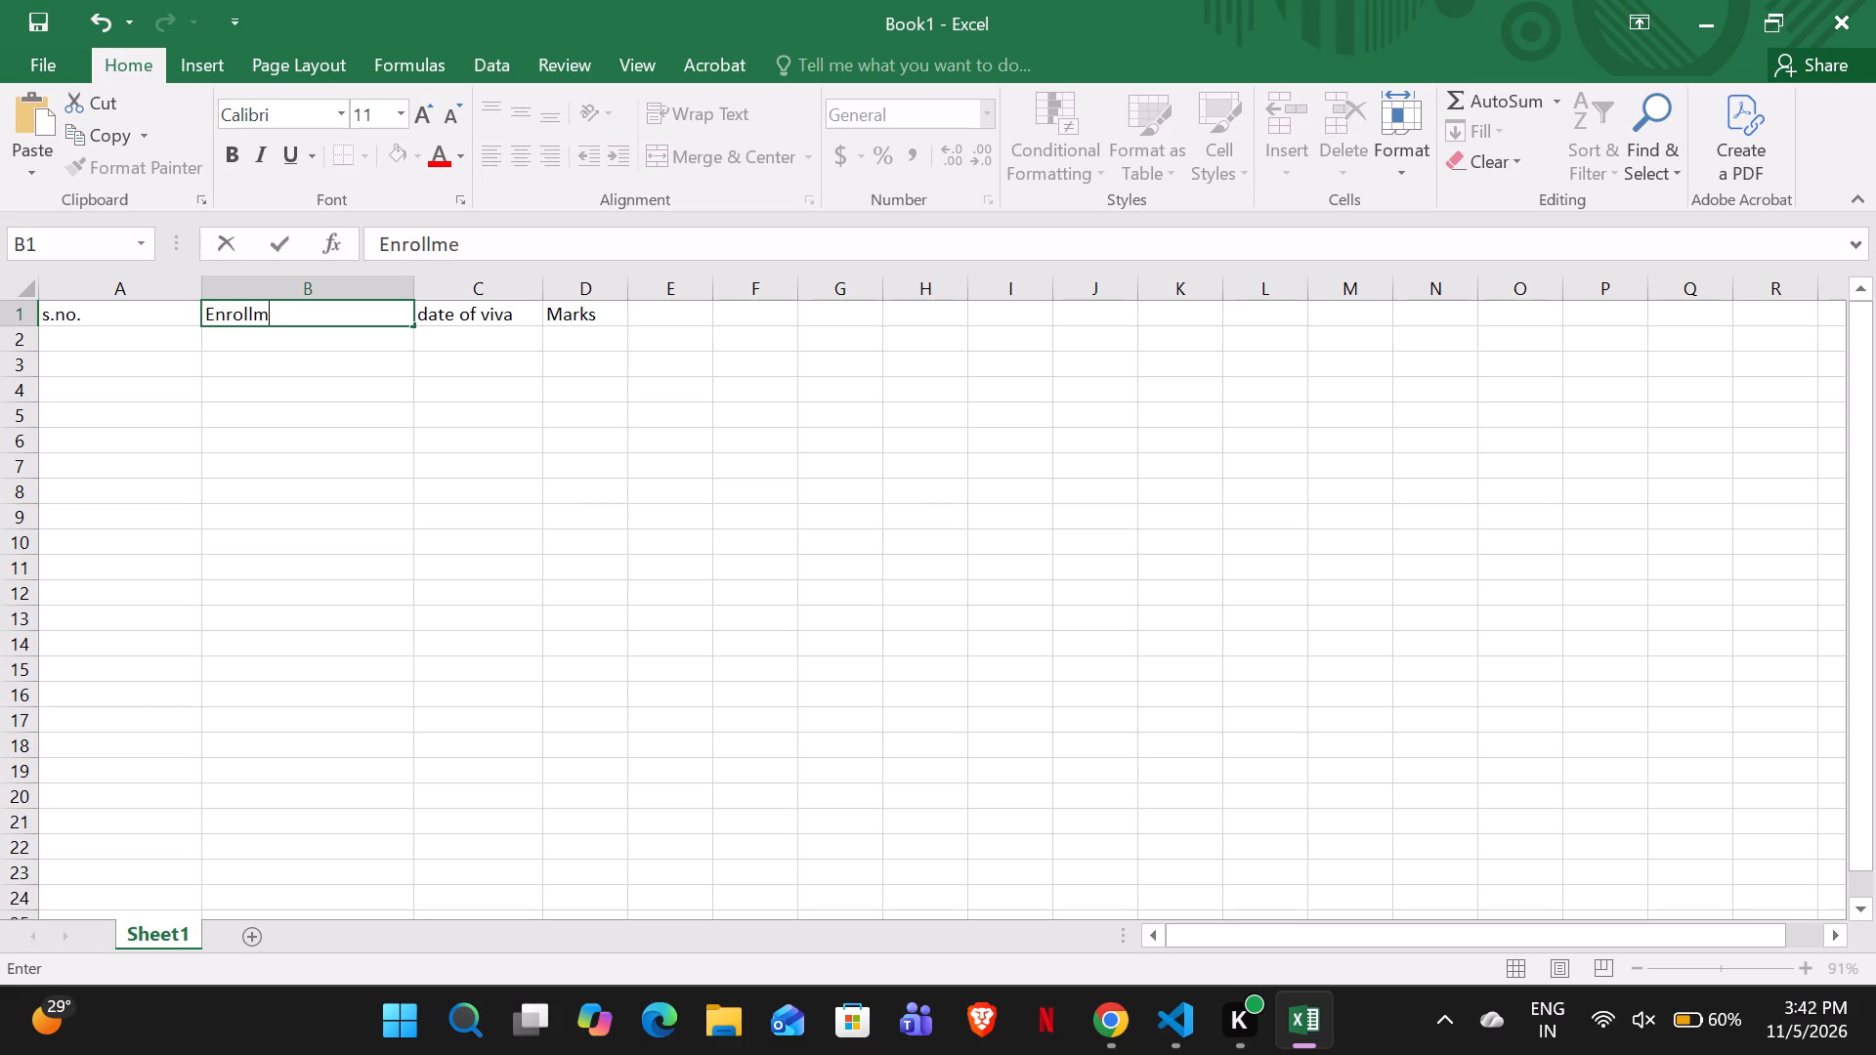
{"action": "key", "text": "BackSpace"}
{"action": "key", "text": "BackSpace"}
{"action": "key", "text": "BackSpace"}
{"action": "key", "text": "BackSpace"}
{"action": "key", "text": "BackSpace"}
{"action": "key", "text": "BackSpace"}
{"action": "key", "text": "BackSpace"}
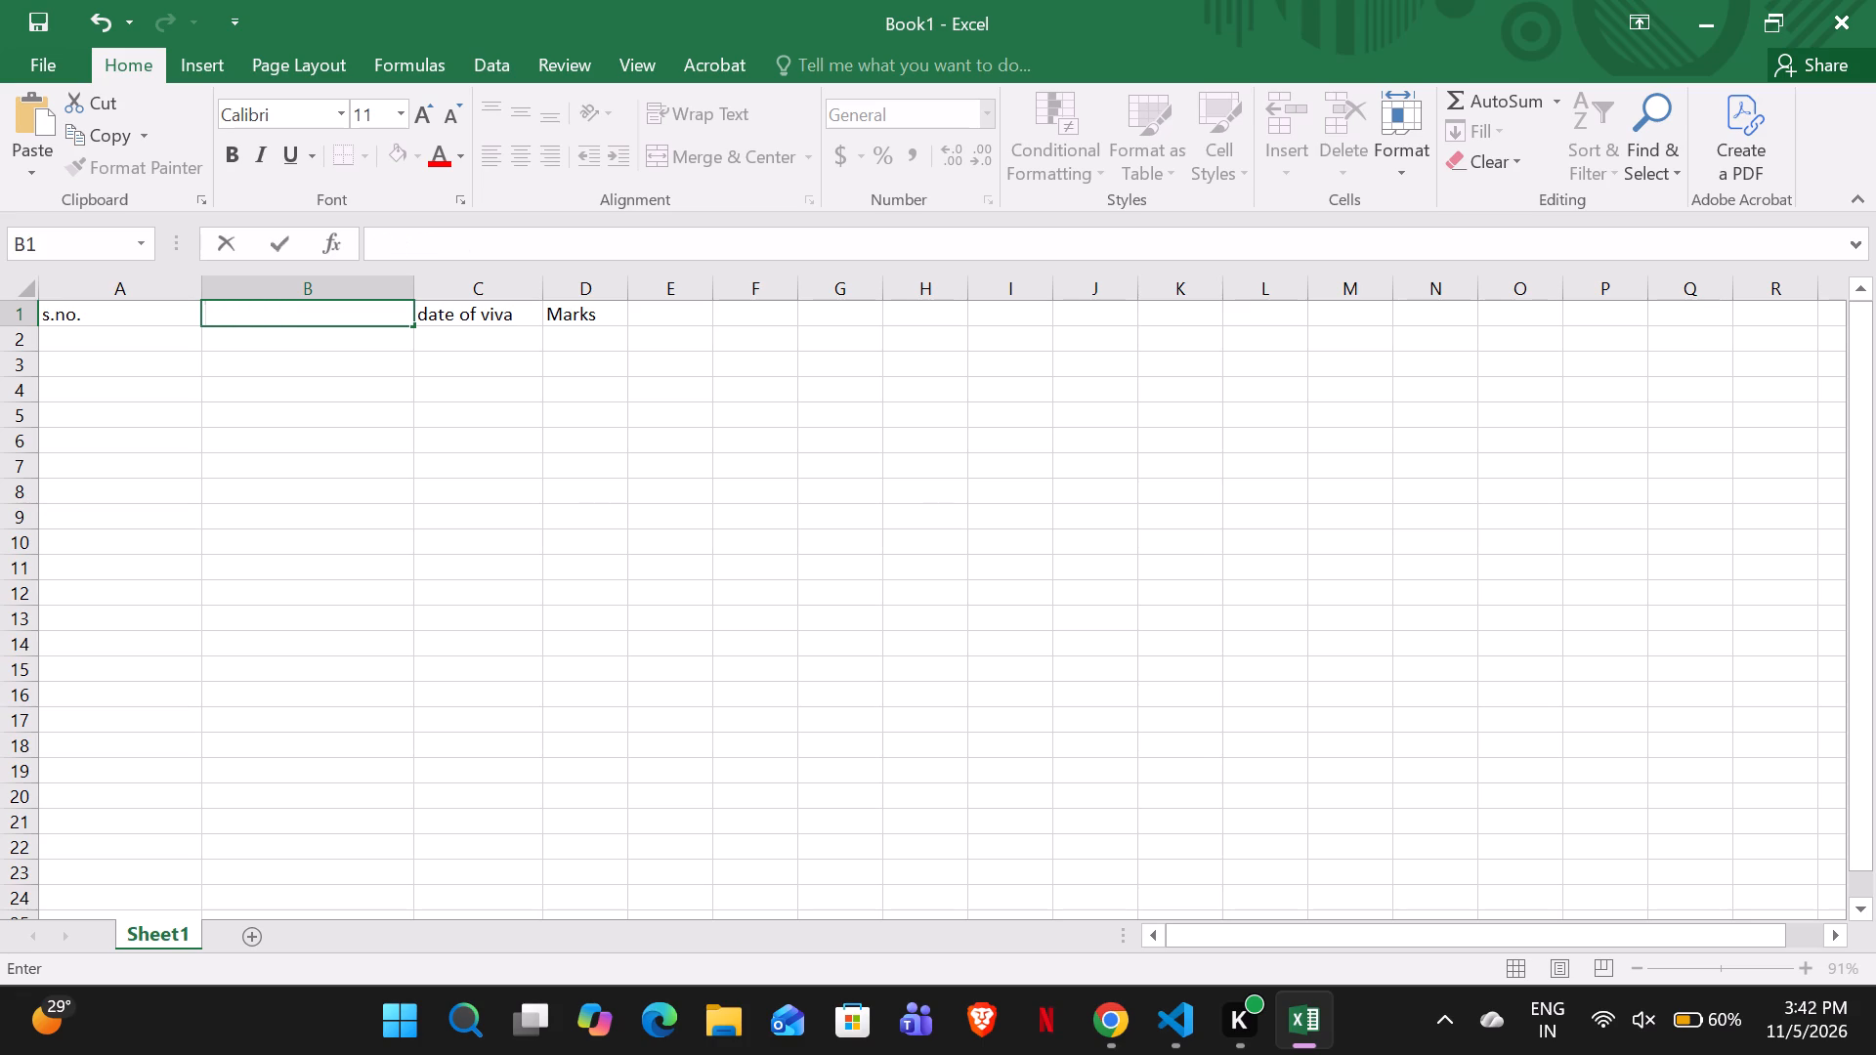
Enter the header "Name" in cell B1.
{"action": "type", "text": "na"}
{"action": "key", "text": "BackSpace"}
{"action": "key", "text": "BackSpace"}
{"action": "key", "text": "shift+a"}
{"action": "key", "text": "shift+BackSpace"}
{"action": "key", "text": "n"}
{"action": "key", "text": "shift+BackSpace"}
{"action": "type", "text": "Name"}
Replace the date of viva header in cell C1 with "Enrollment no.".
{"action": "left_click", "coordinate": [515, 318]}
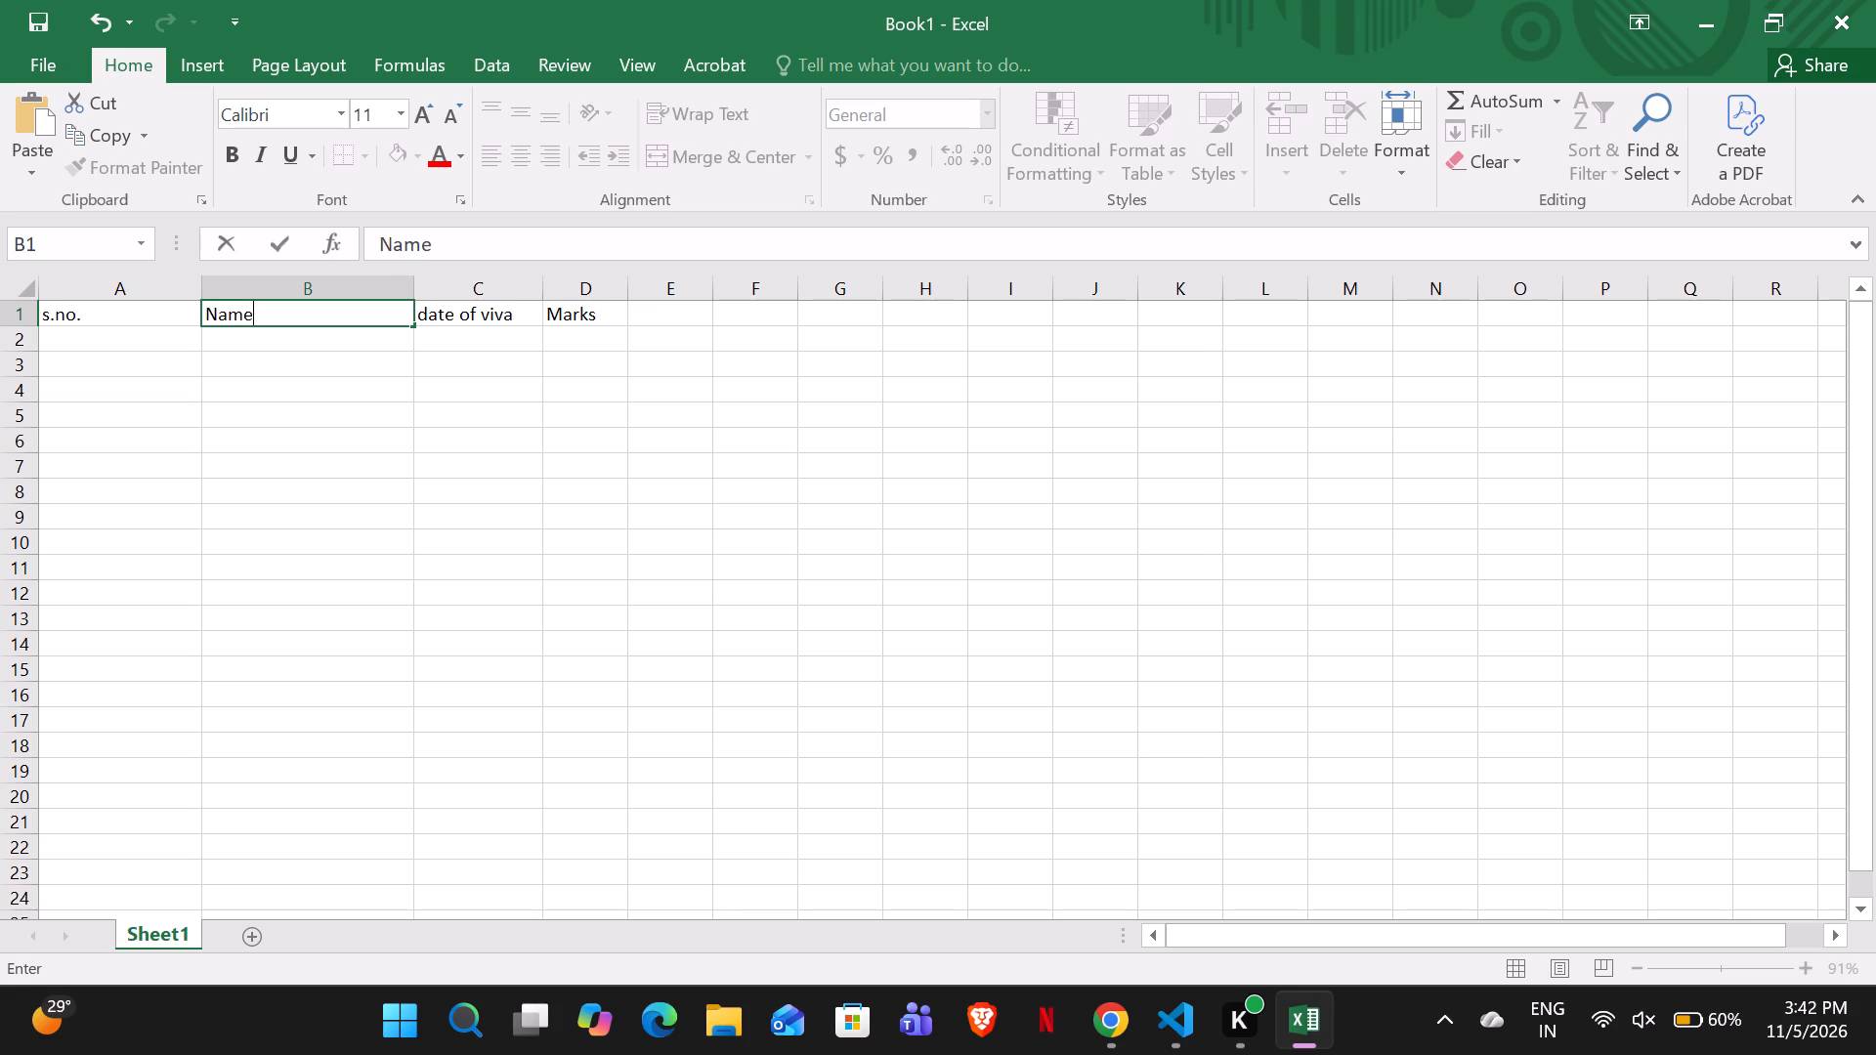
{"action": "key", "text": "BackSpace"}
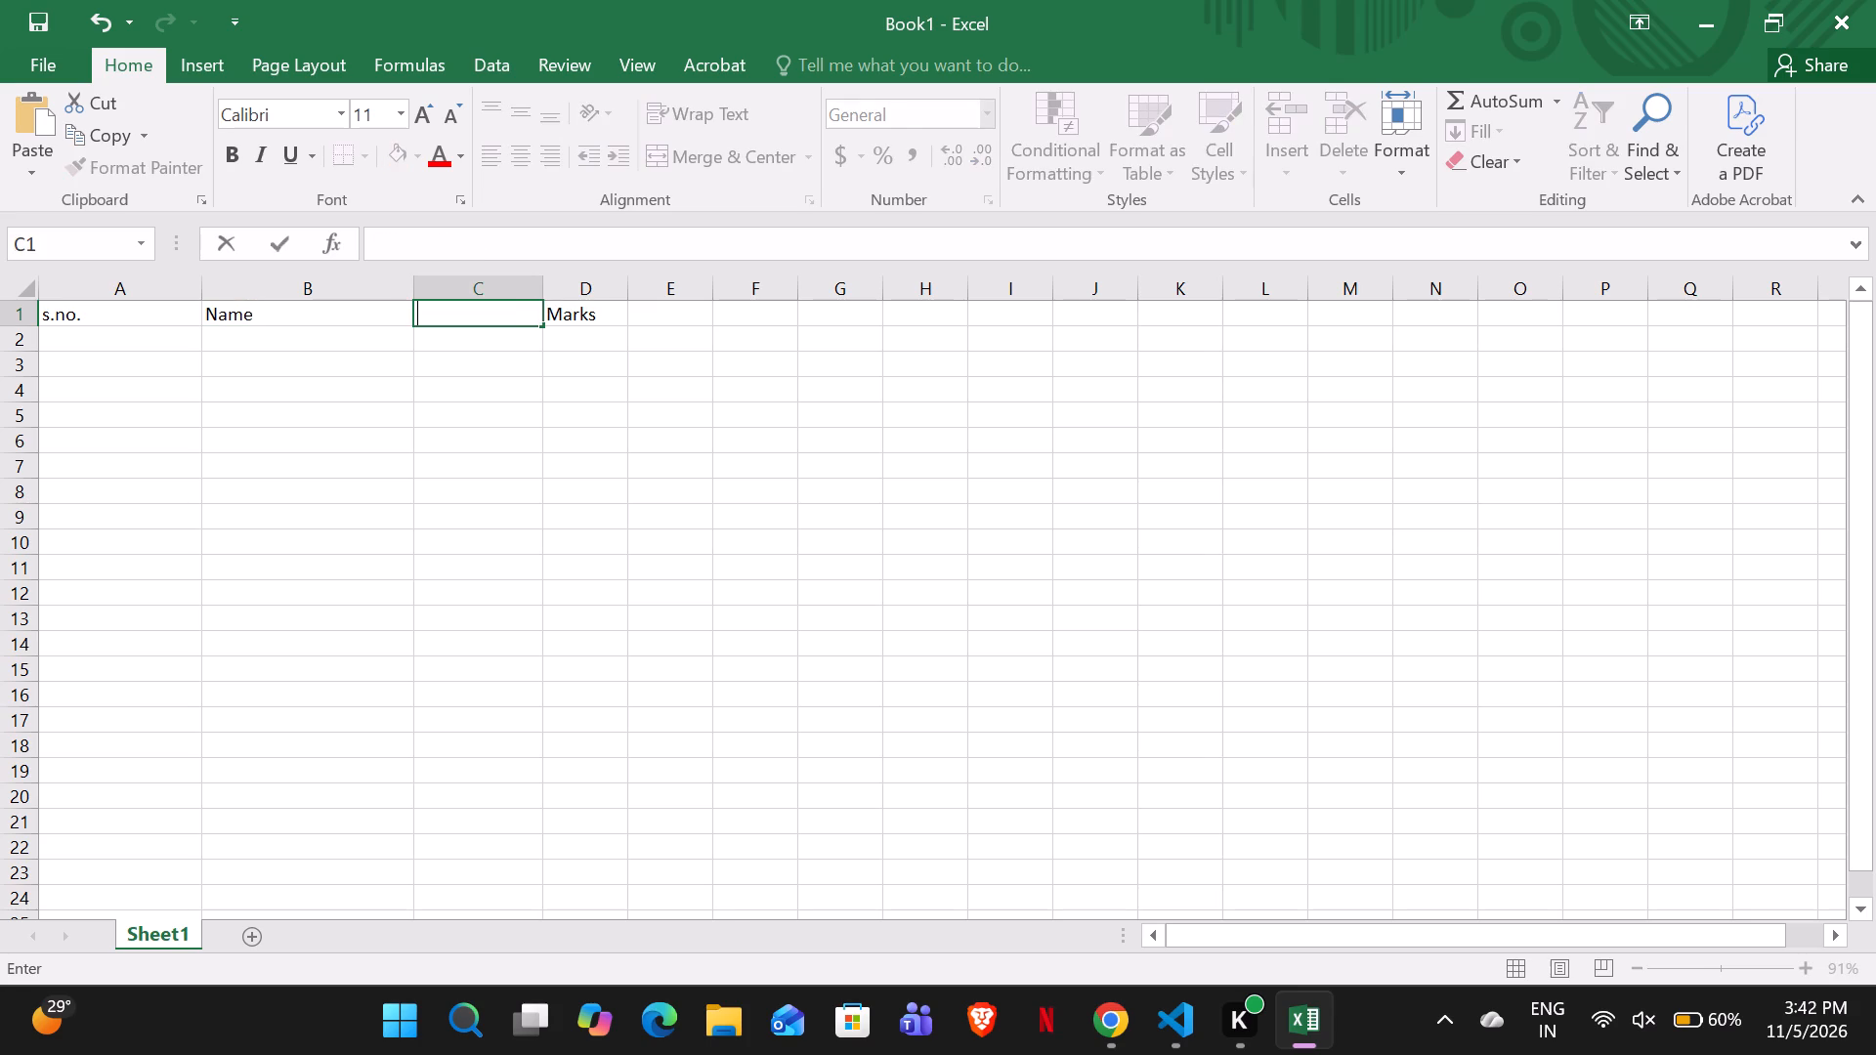
{"action": "key", "text": "shift+e"}
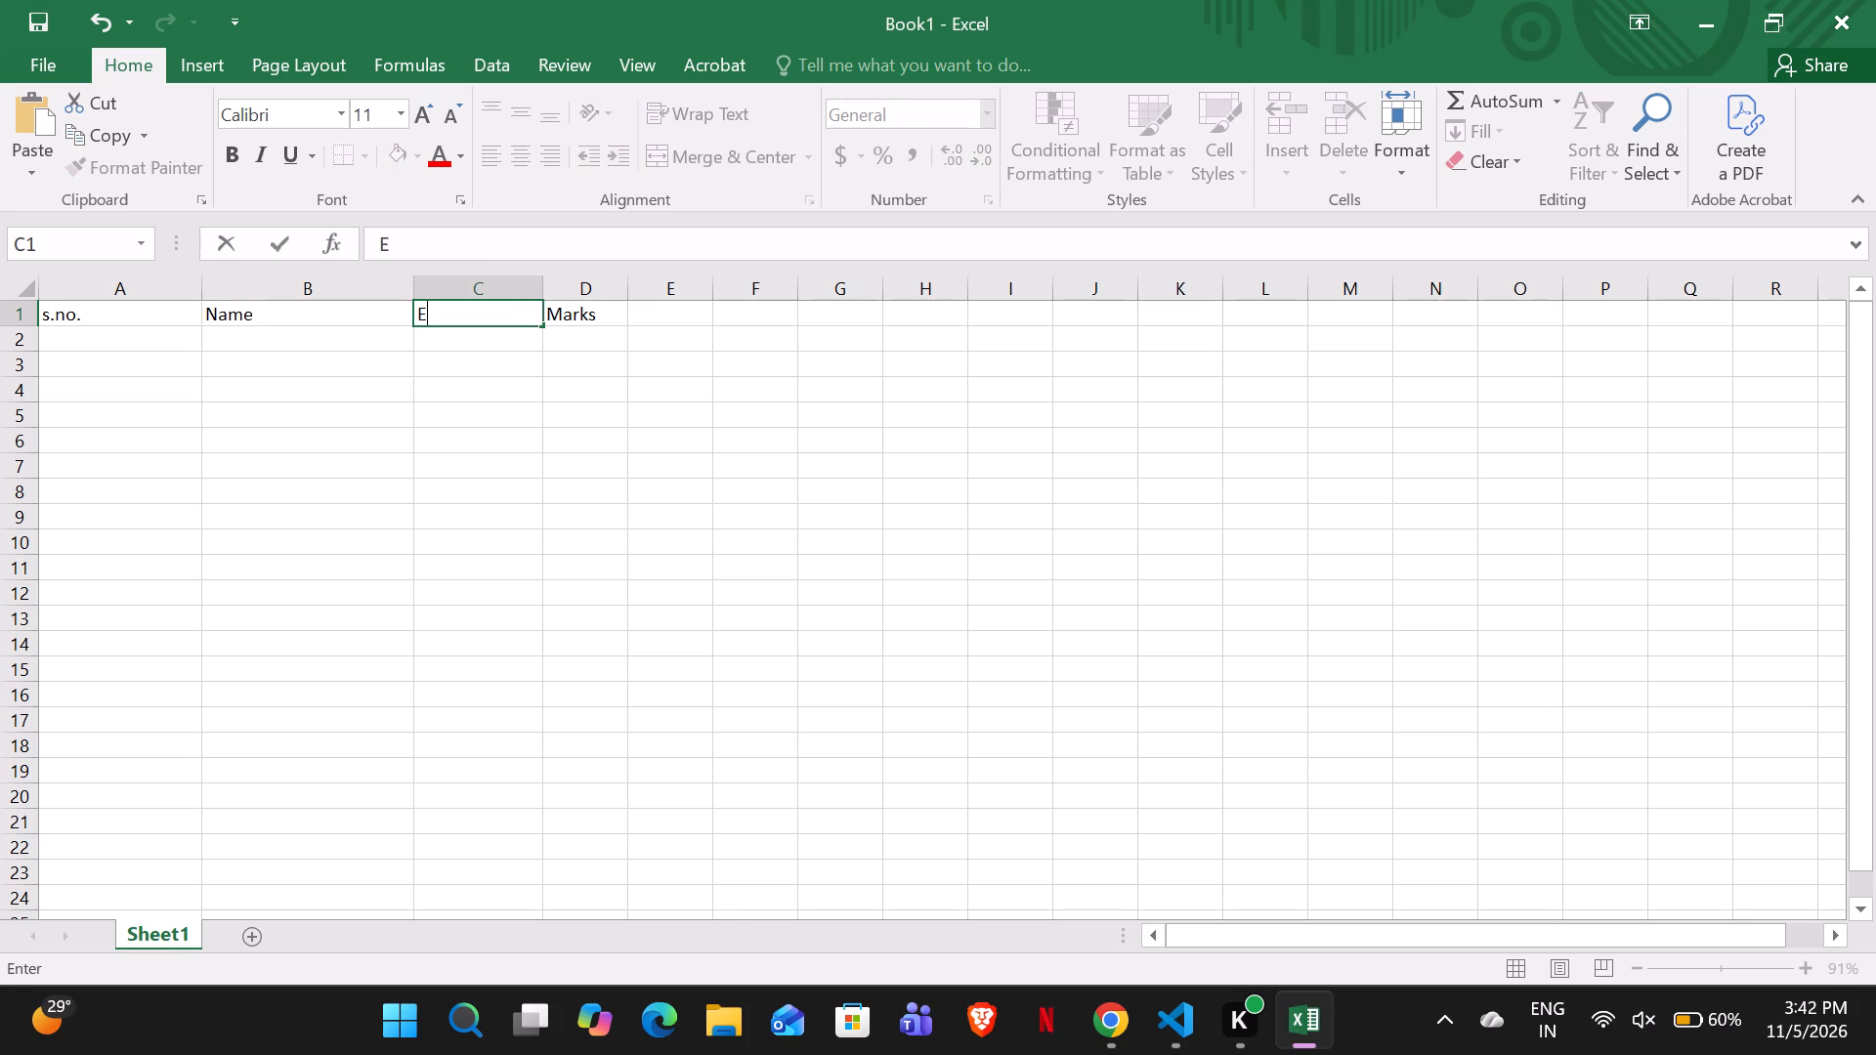
{"action": "type", "text": "nrollment"}
{"action": "key", "text": "space"}
{"action": "type", "text": "no."}
Replace the Marks header in cell D1 with "Date of Viva".
{"action": "left_click", "coordinate": [618, 314]}
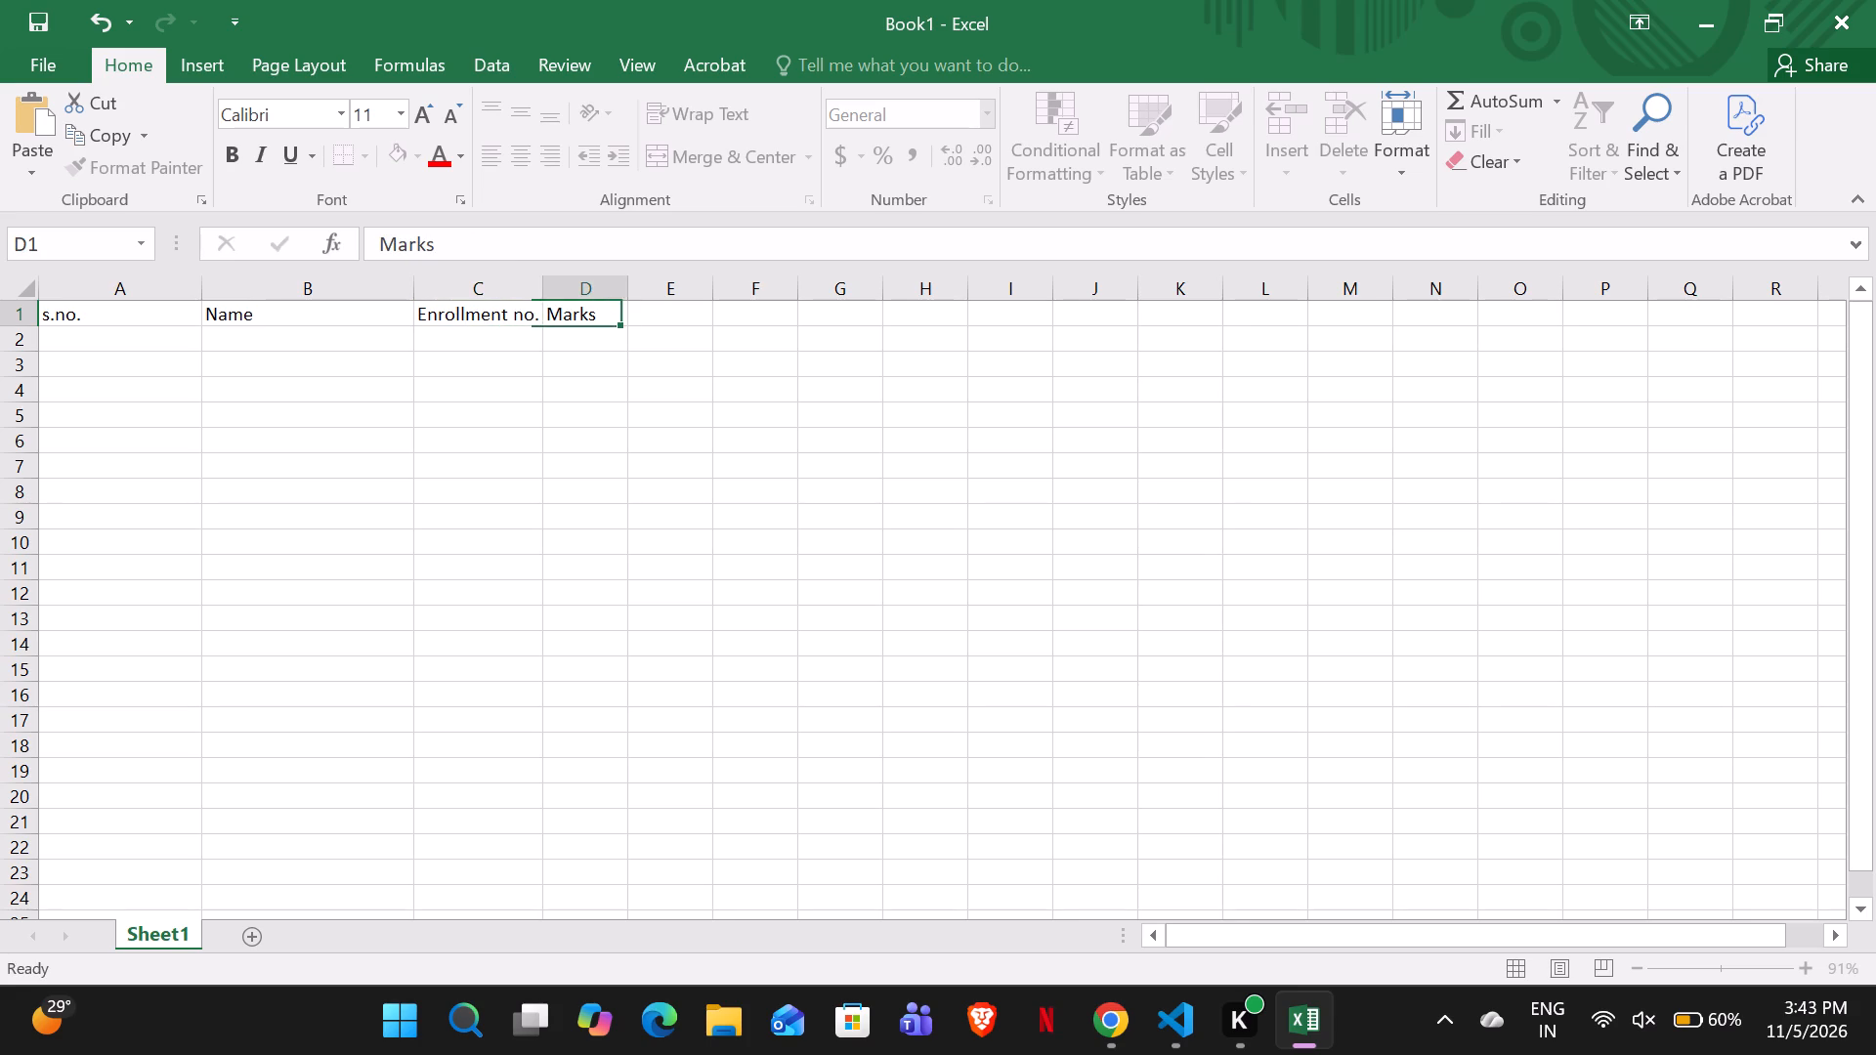
{"action": "key", "text": "BackSpace"}
{"action": "type", "text": "date"}
{"action": "key", "text": "space"}
{"action": "key", "text": "BackSpace"}
{"action": "key", "text": "BackSpace"}
{"action": "key", "text": "BackSpace"}
{"action": "key", "text": "BackSpace"}
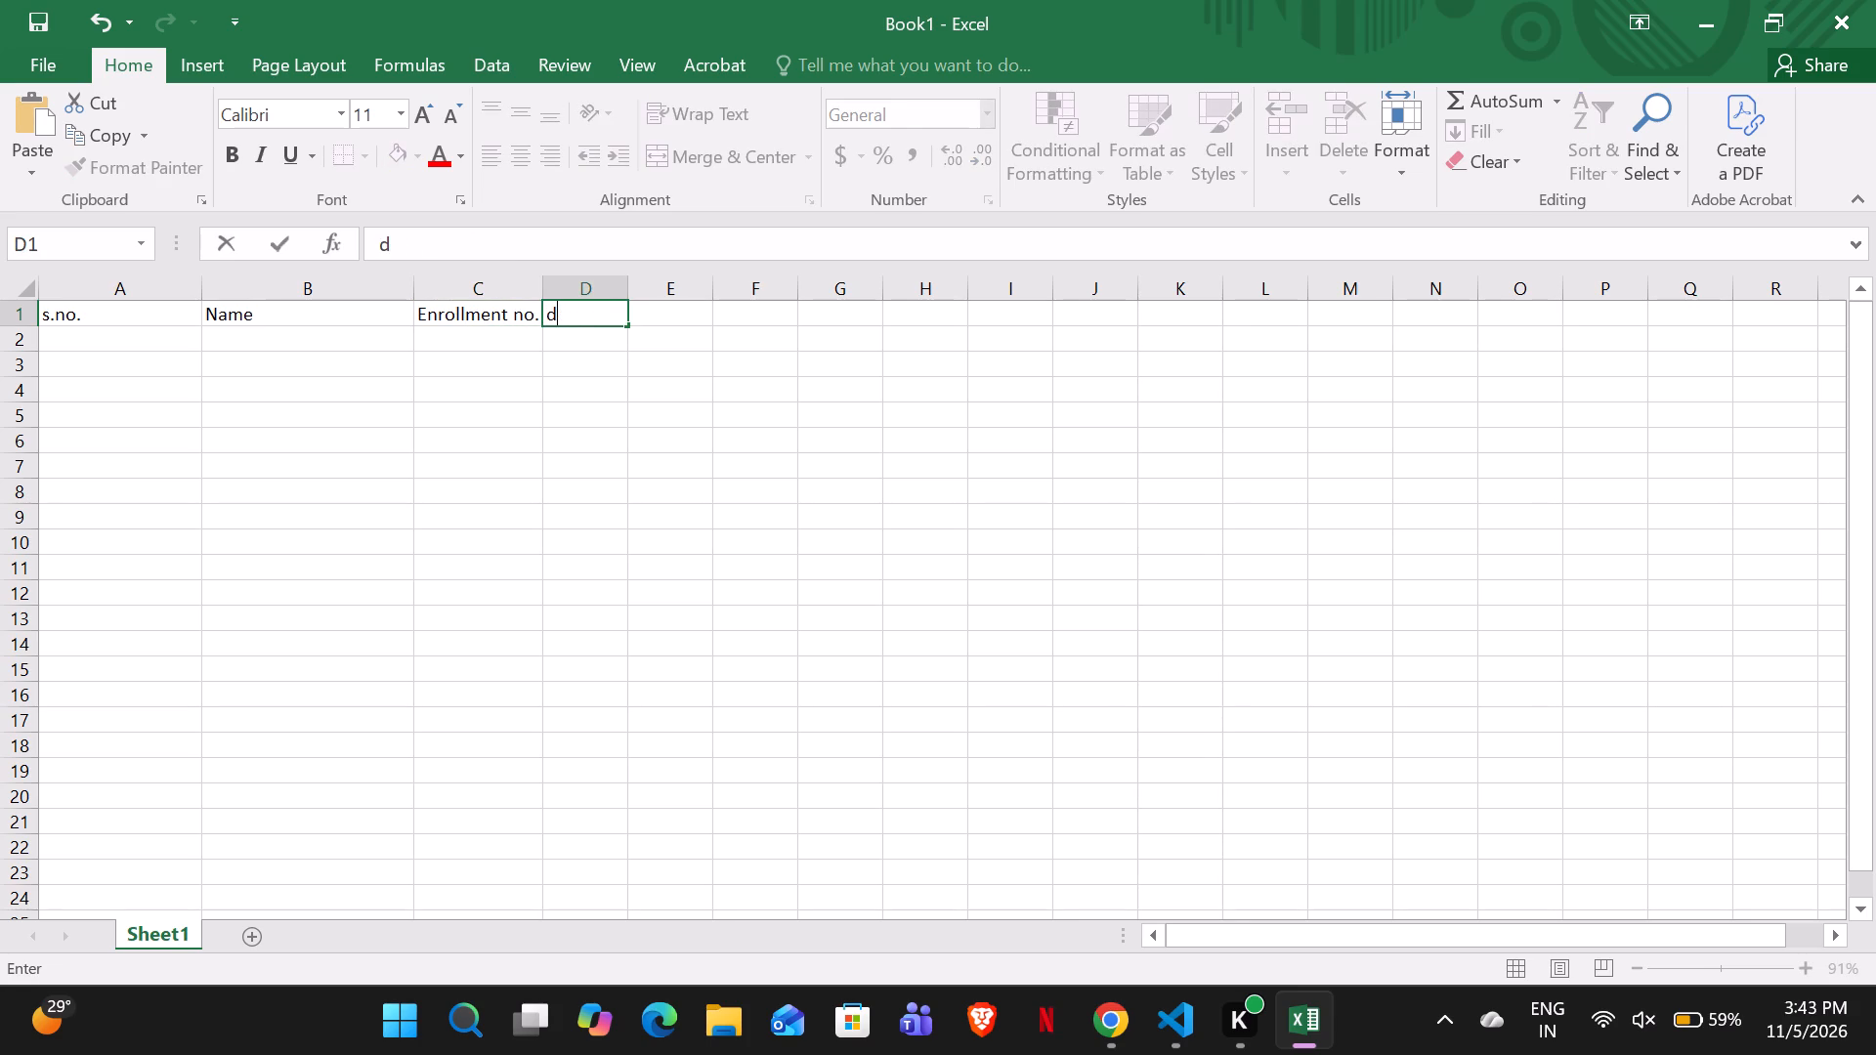
{"action": "key", "text": "BackSpace"}
{"action": "type", "text": "Date of"}
{"action": "key", "text": "space"}
{"action": "type", "text": "Viva"}
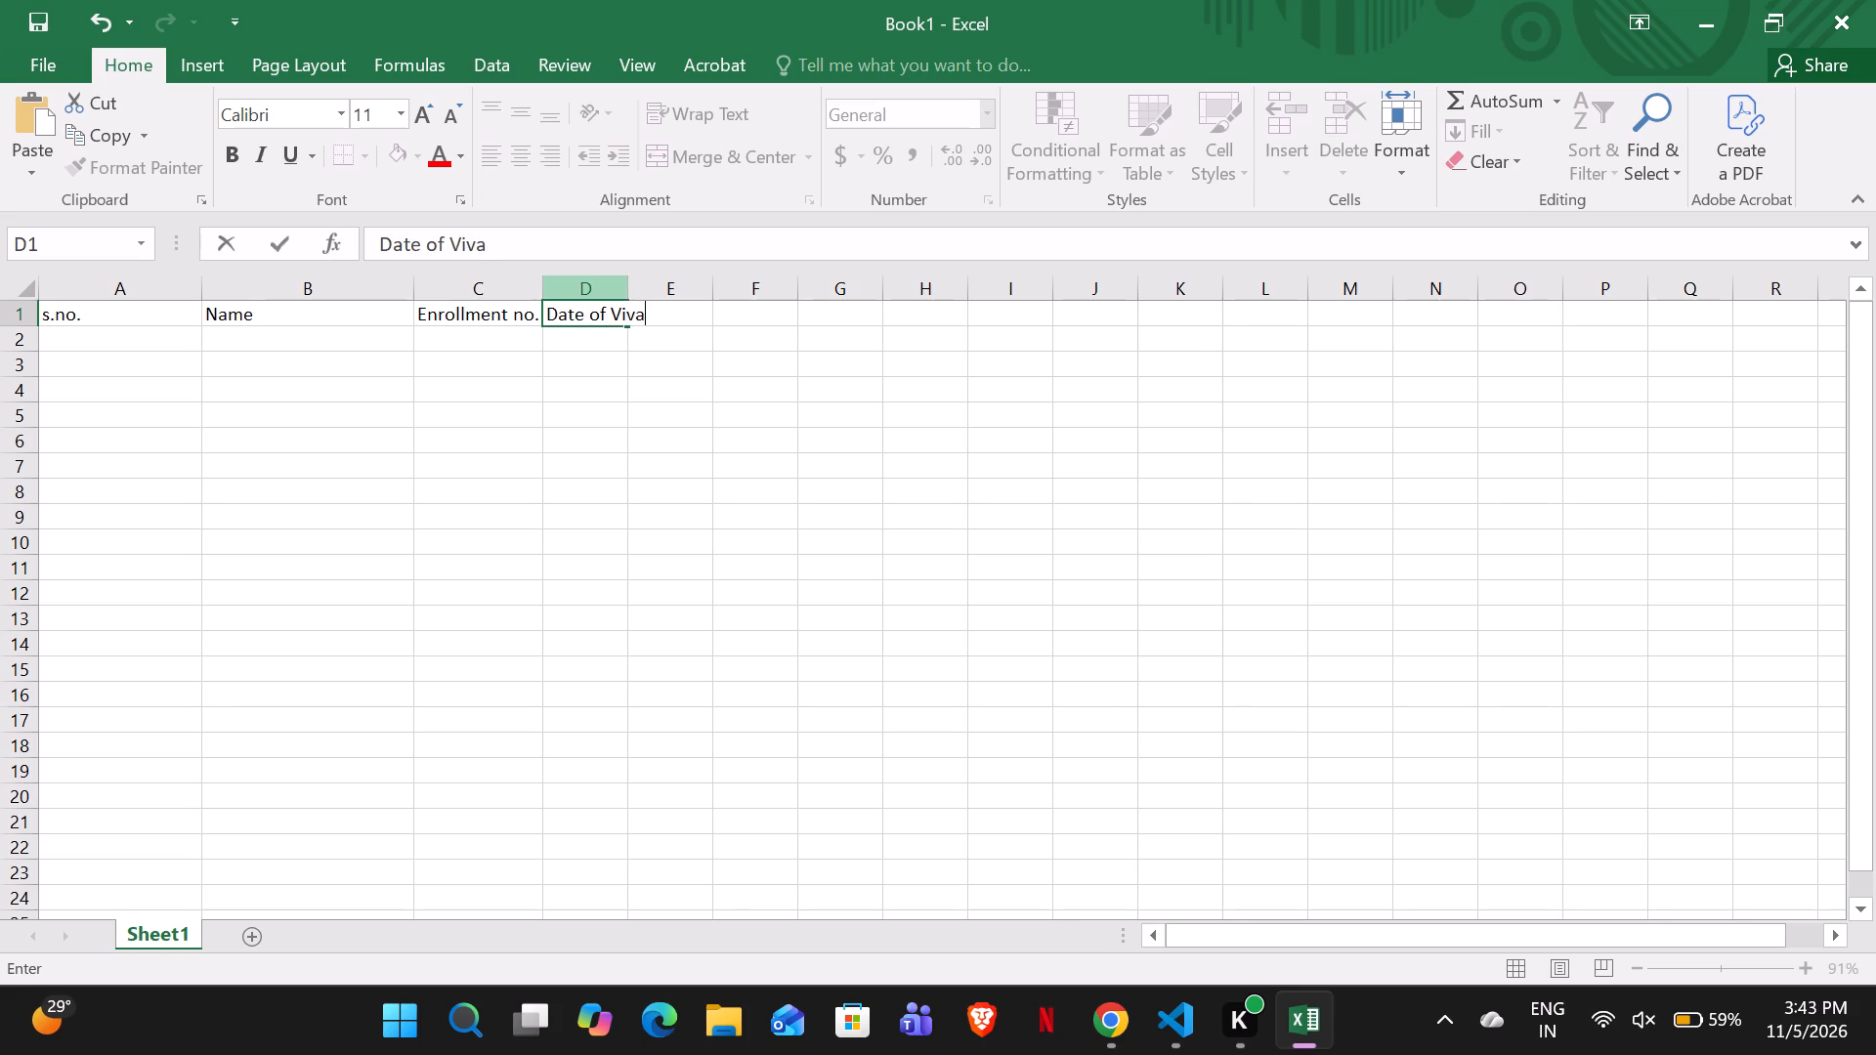
Widen the Date of Viva column (D) and the Enrollment no. column (C) so both headers fit comfortably.
{"action": "left_click", "coordinate": [623, 317]}
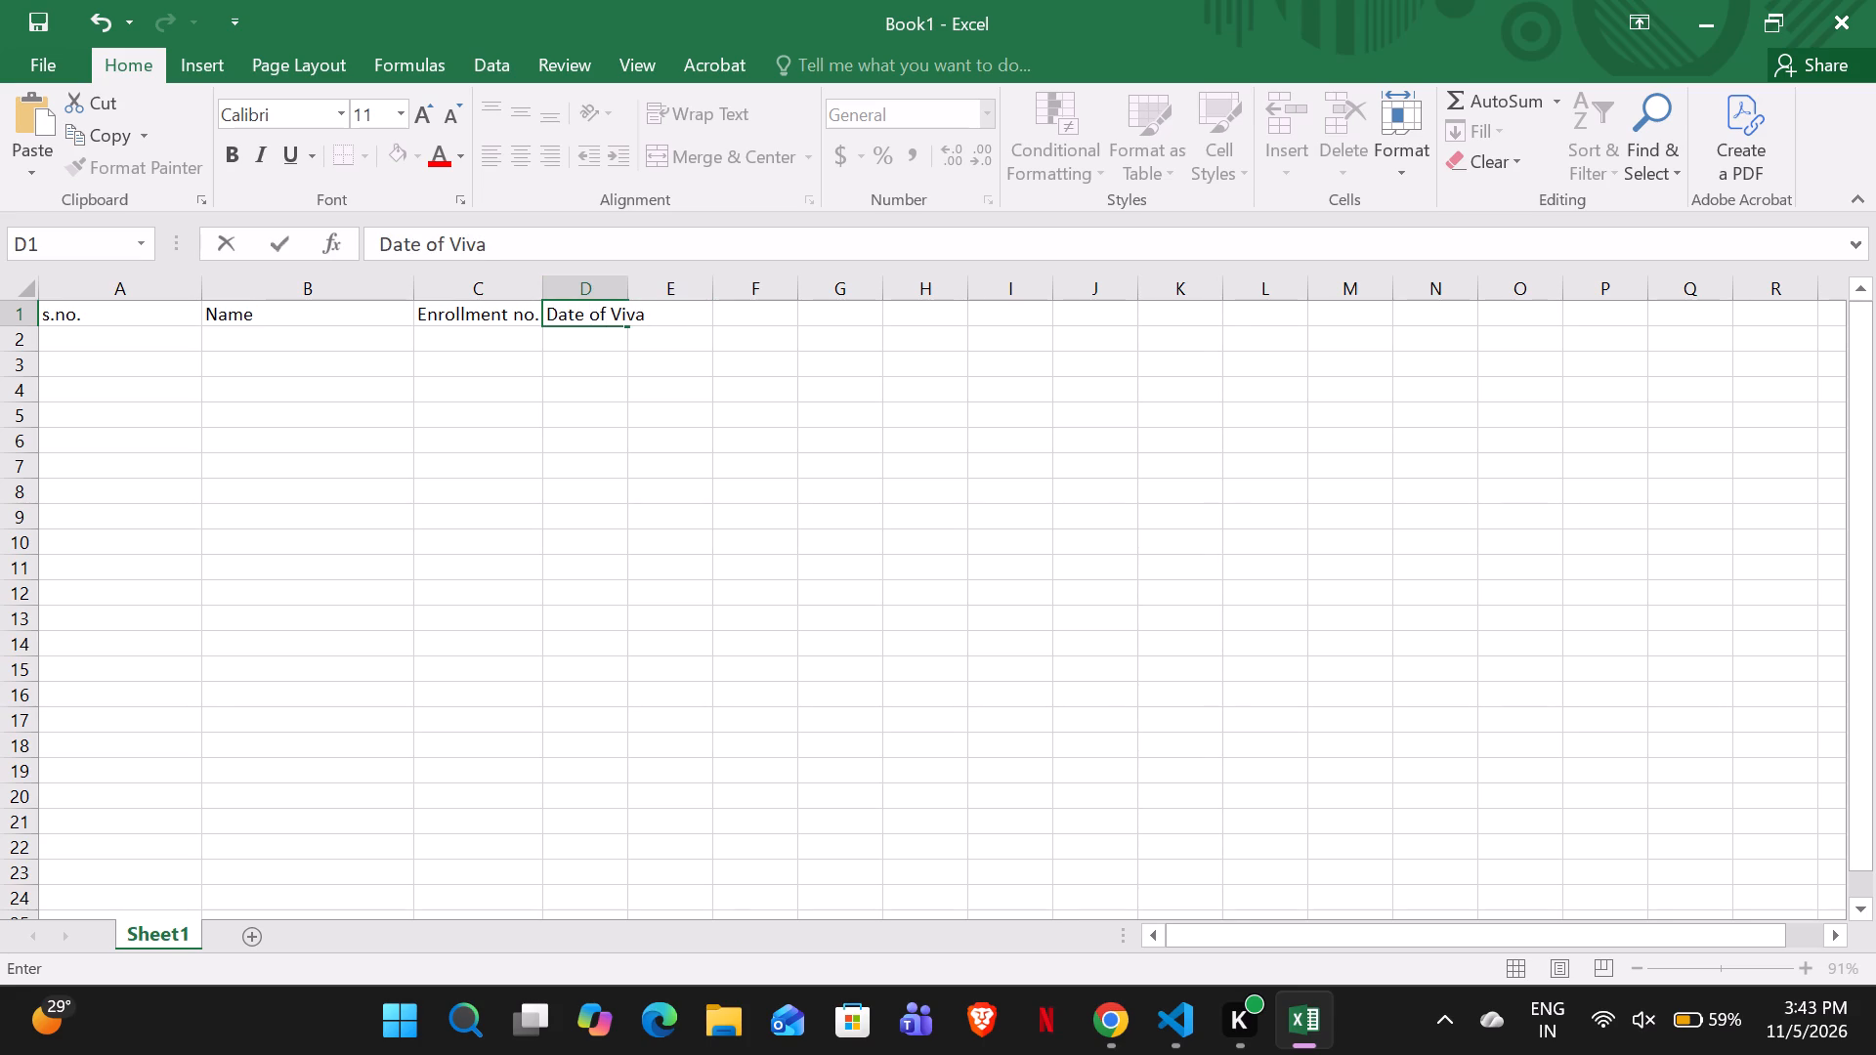
{"action": "left_click", "coordinate": [619, 297]}
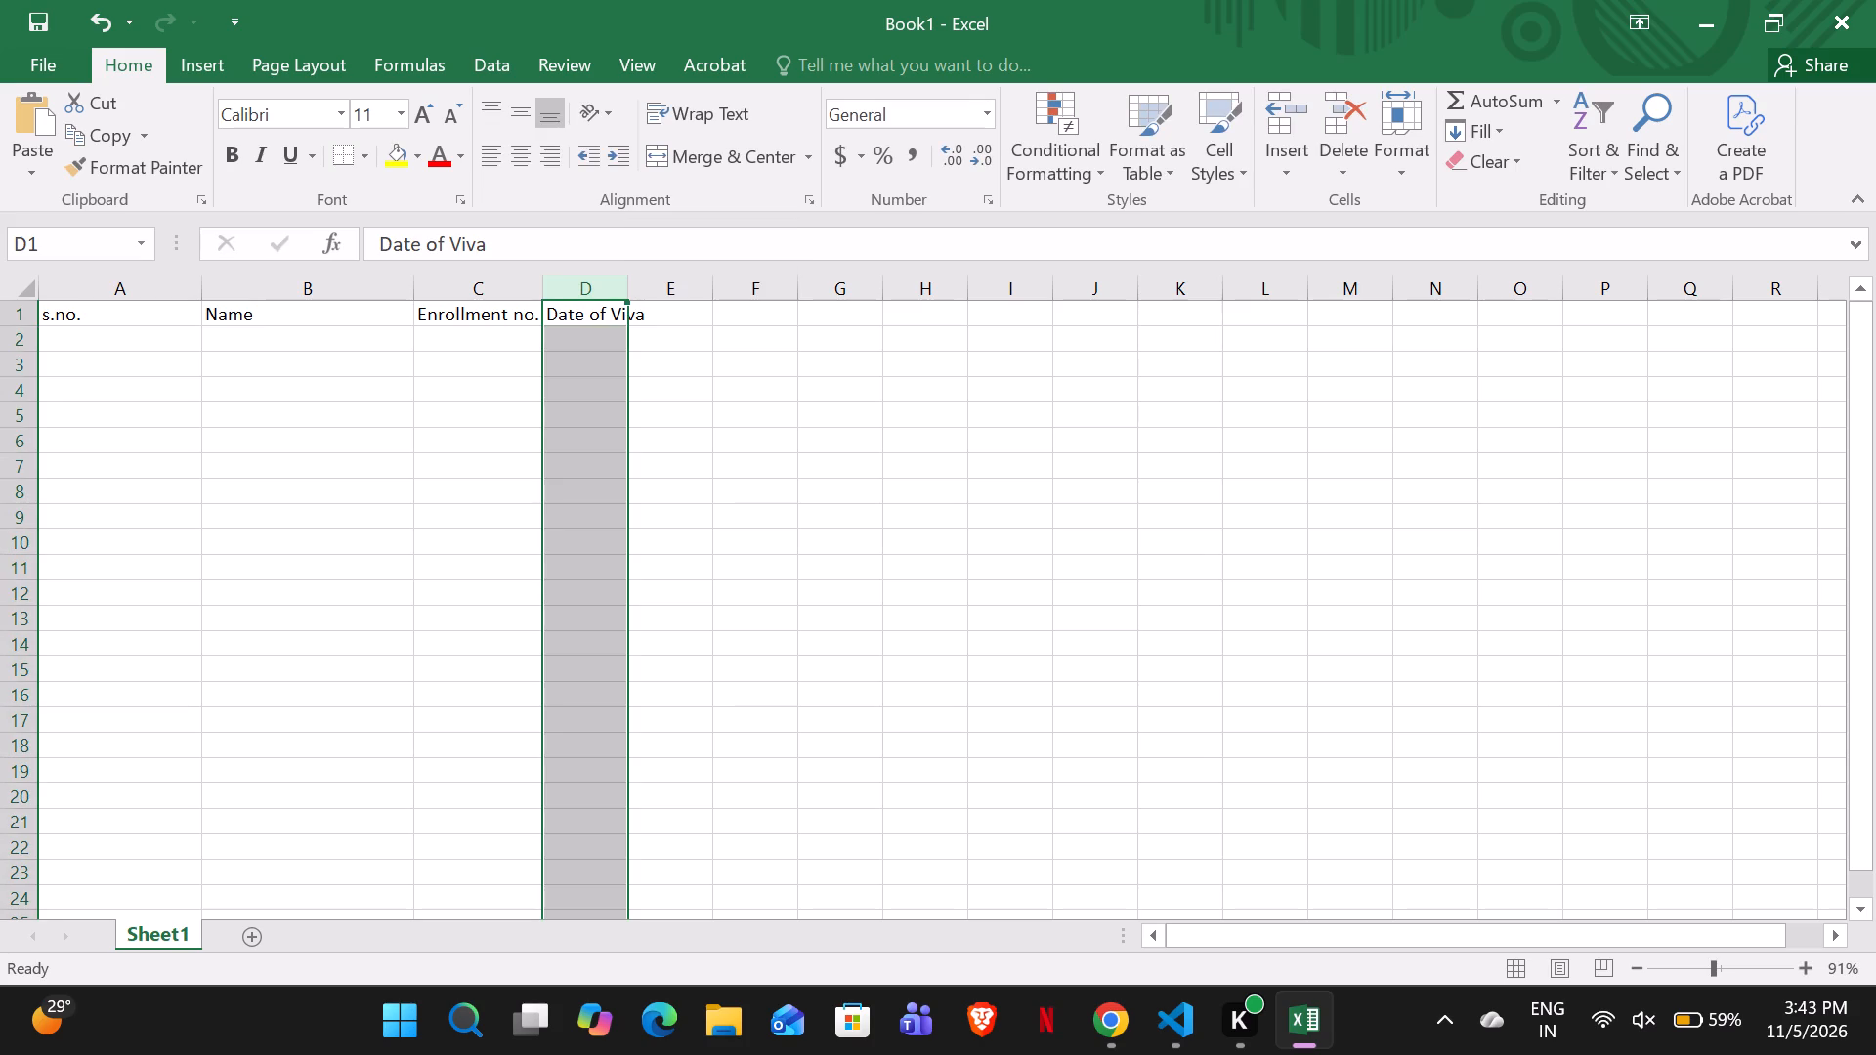
{"action": "left_click_drag", "start_coordinate": [626, 295], "coordinate": [721, 298]}
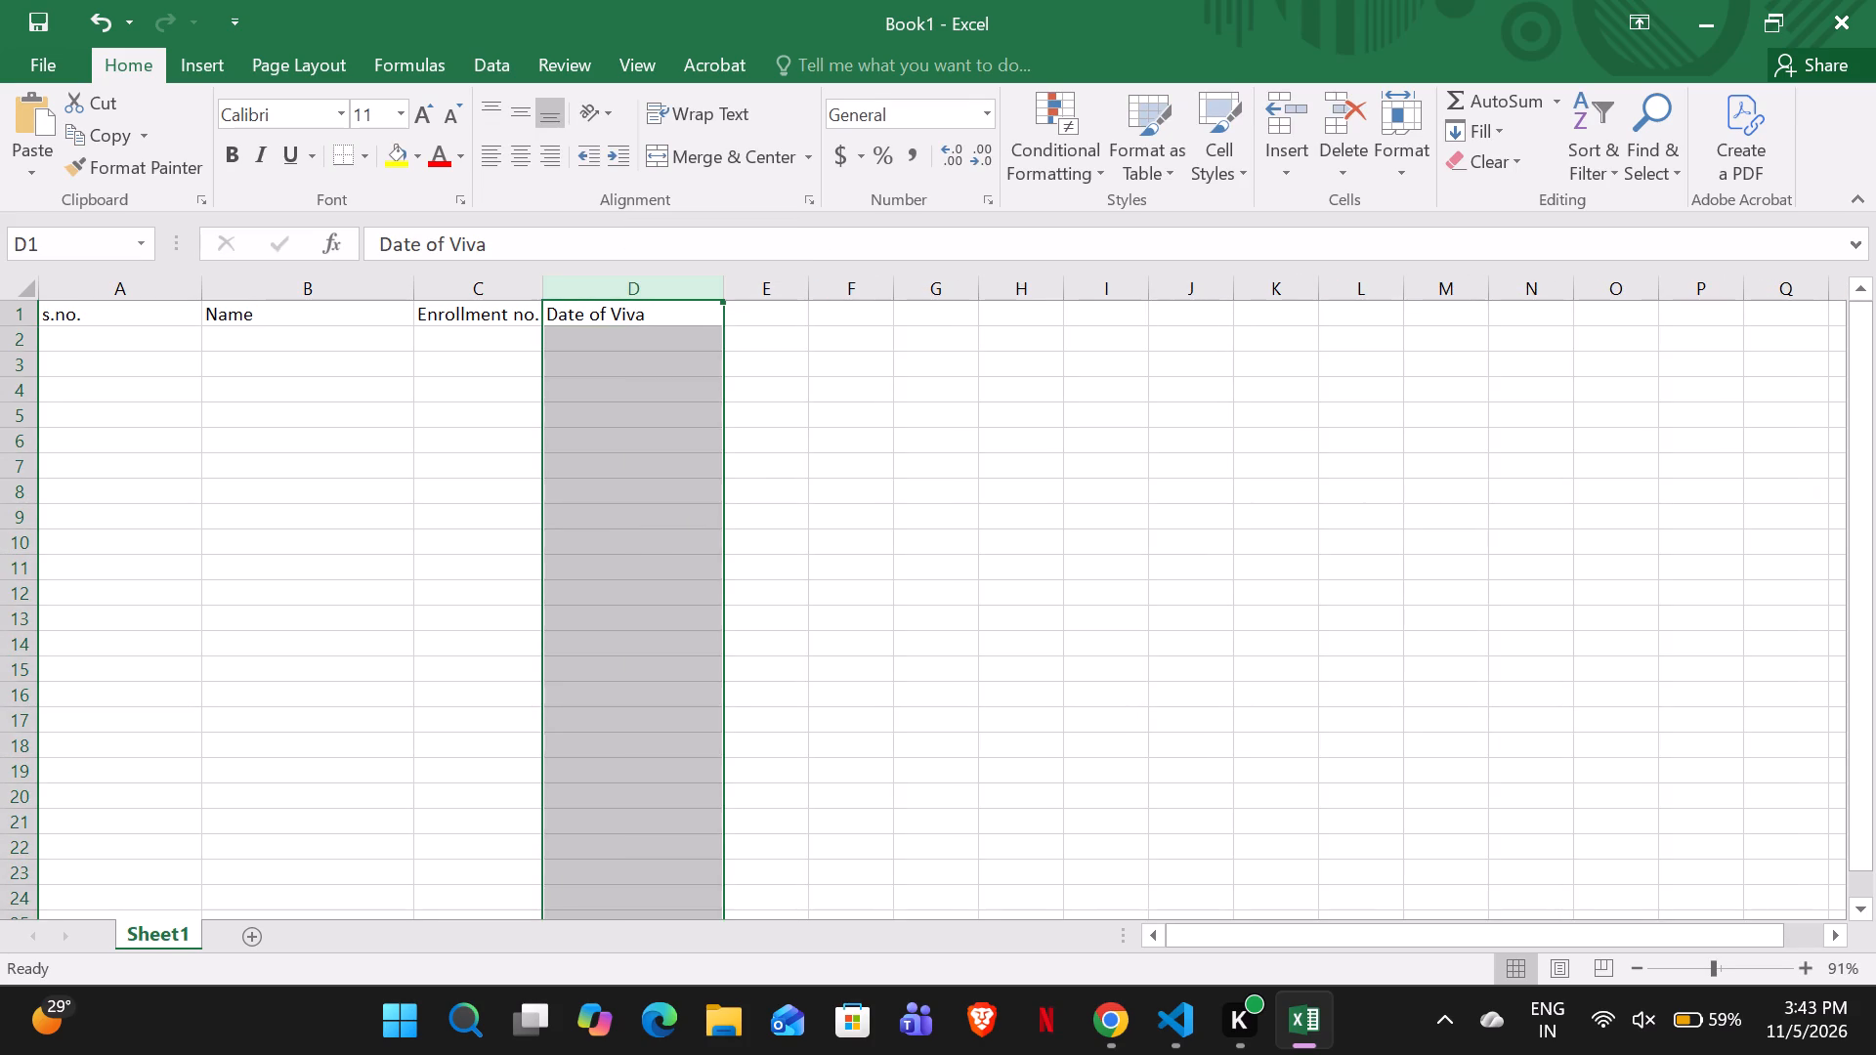
{"action": "left_click_drag", "start_coordinate": [547, 294], "coordinate": [597, 299]}
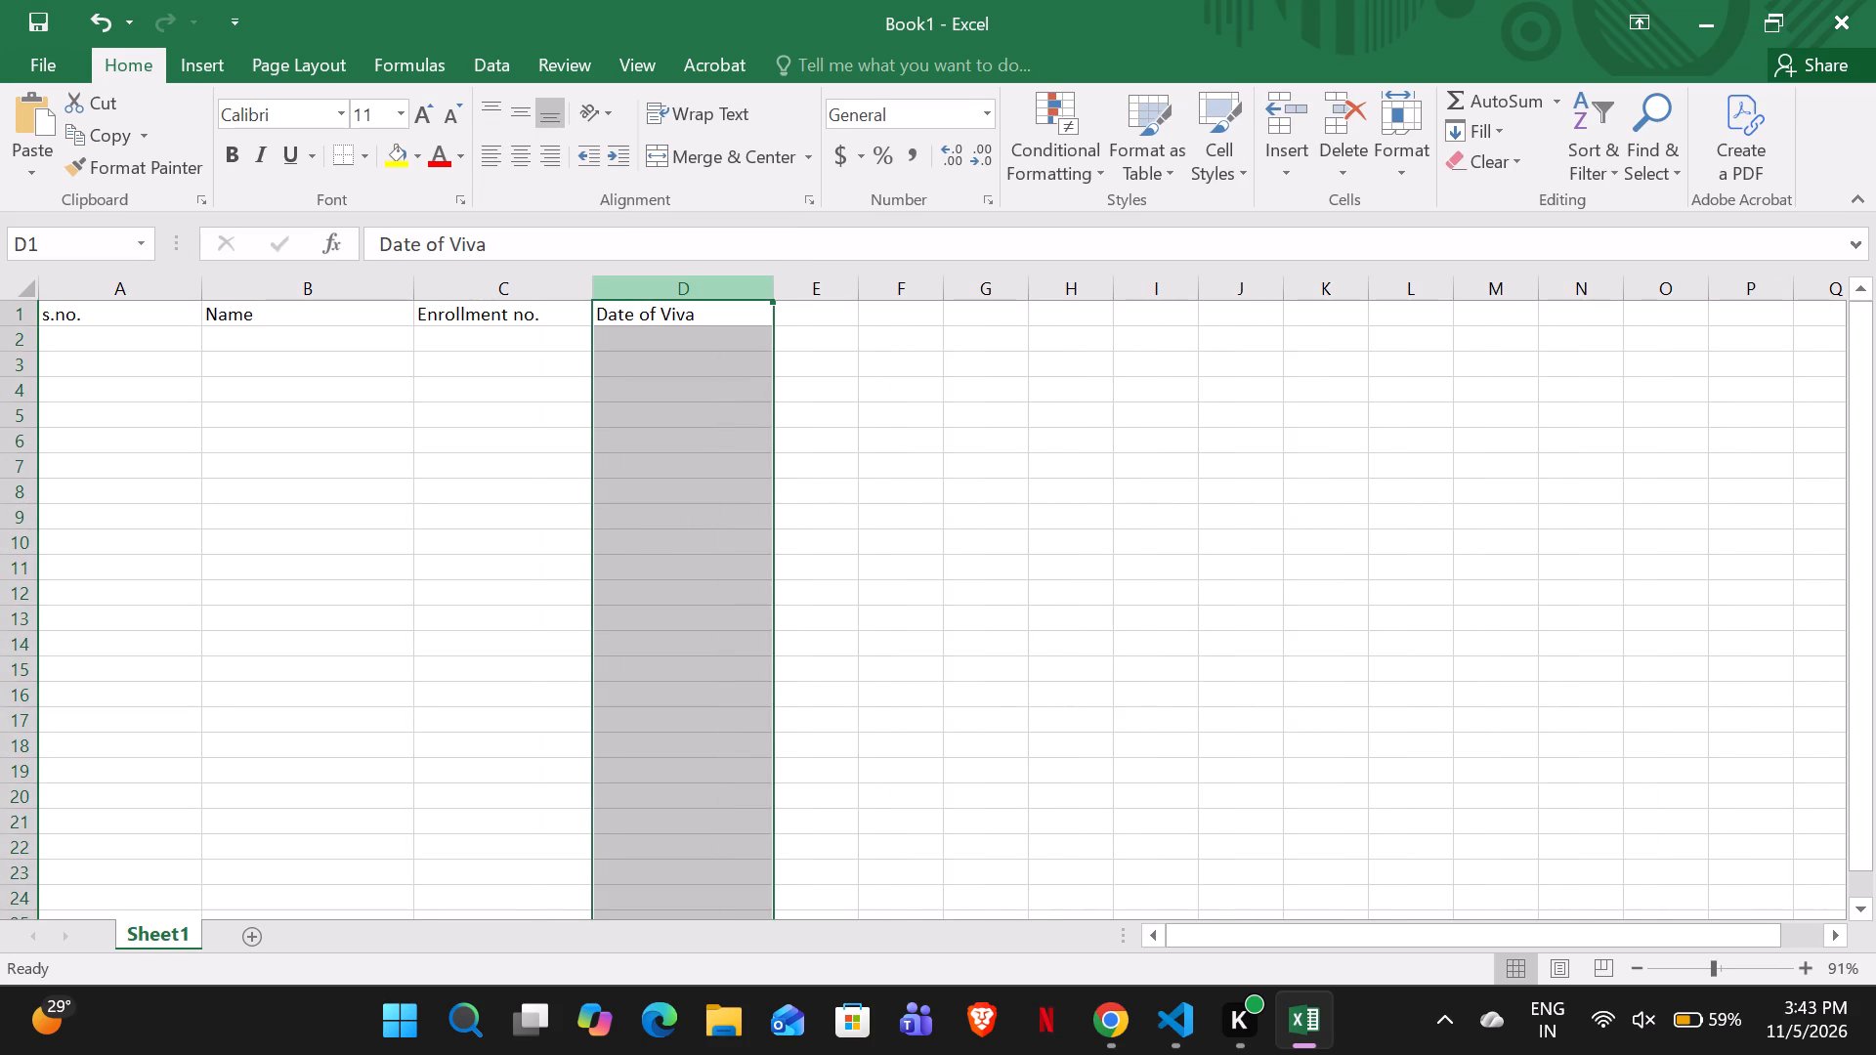
Narrow the s.no. column (column A) to suit its short header.
{"action": "left_click", "coordinate": [141, 340]}
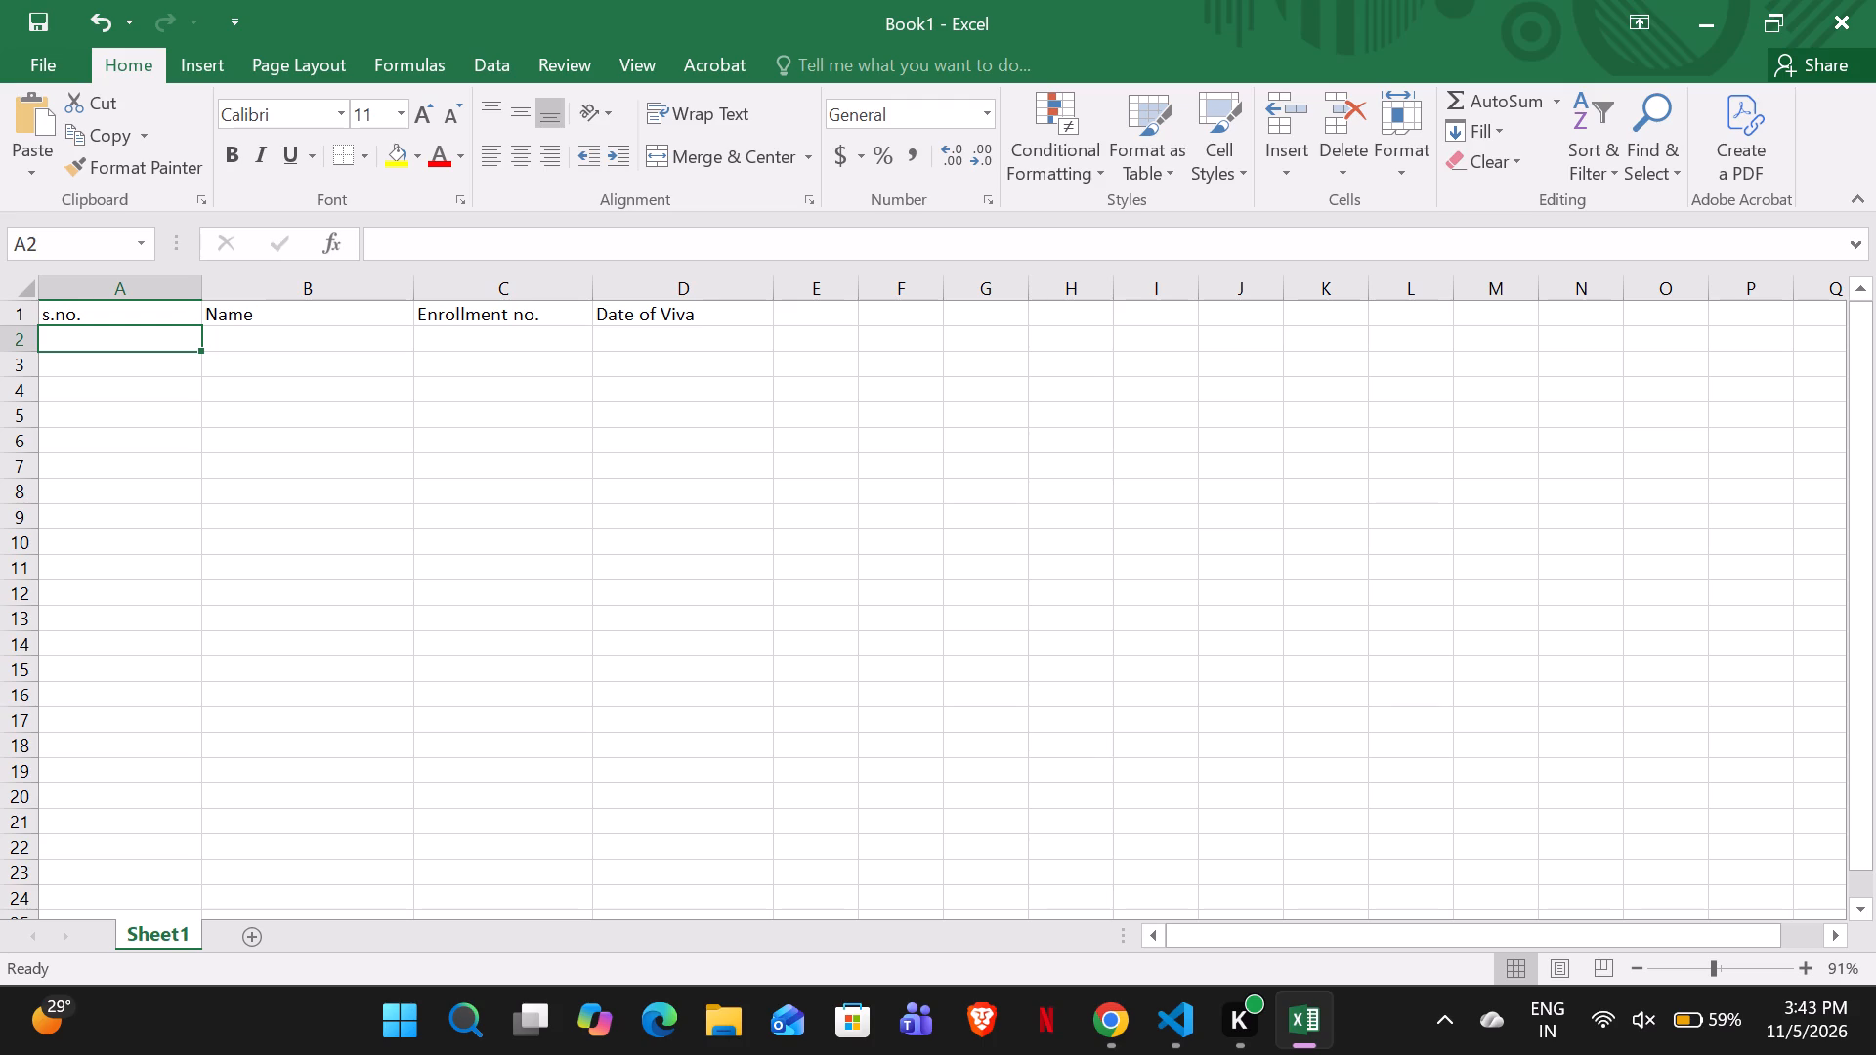
{"action": "left_click_drag", "start_coordinate": [206, 289], "coordinate": [127, 276]}
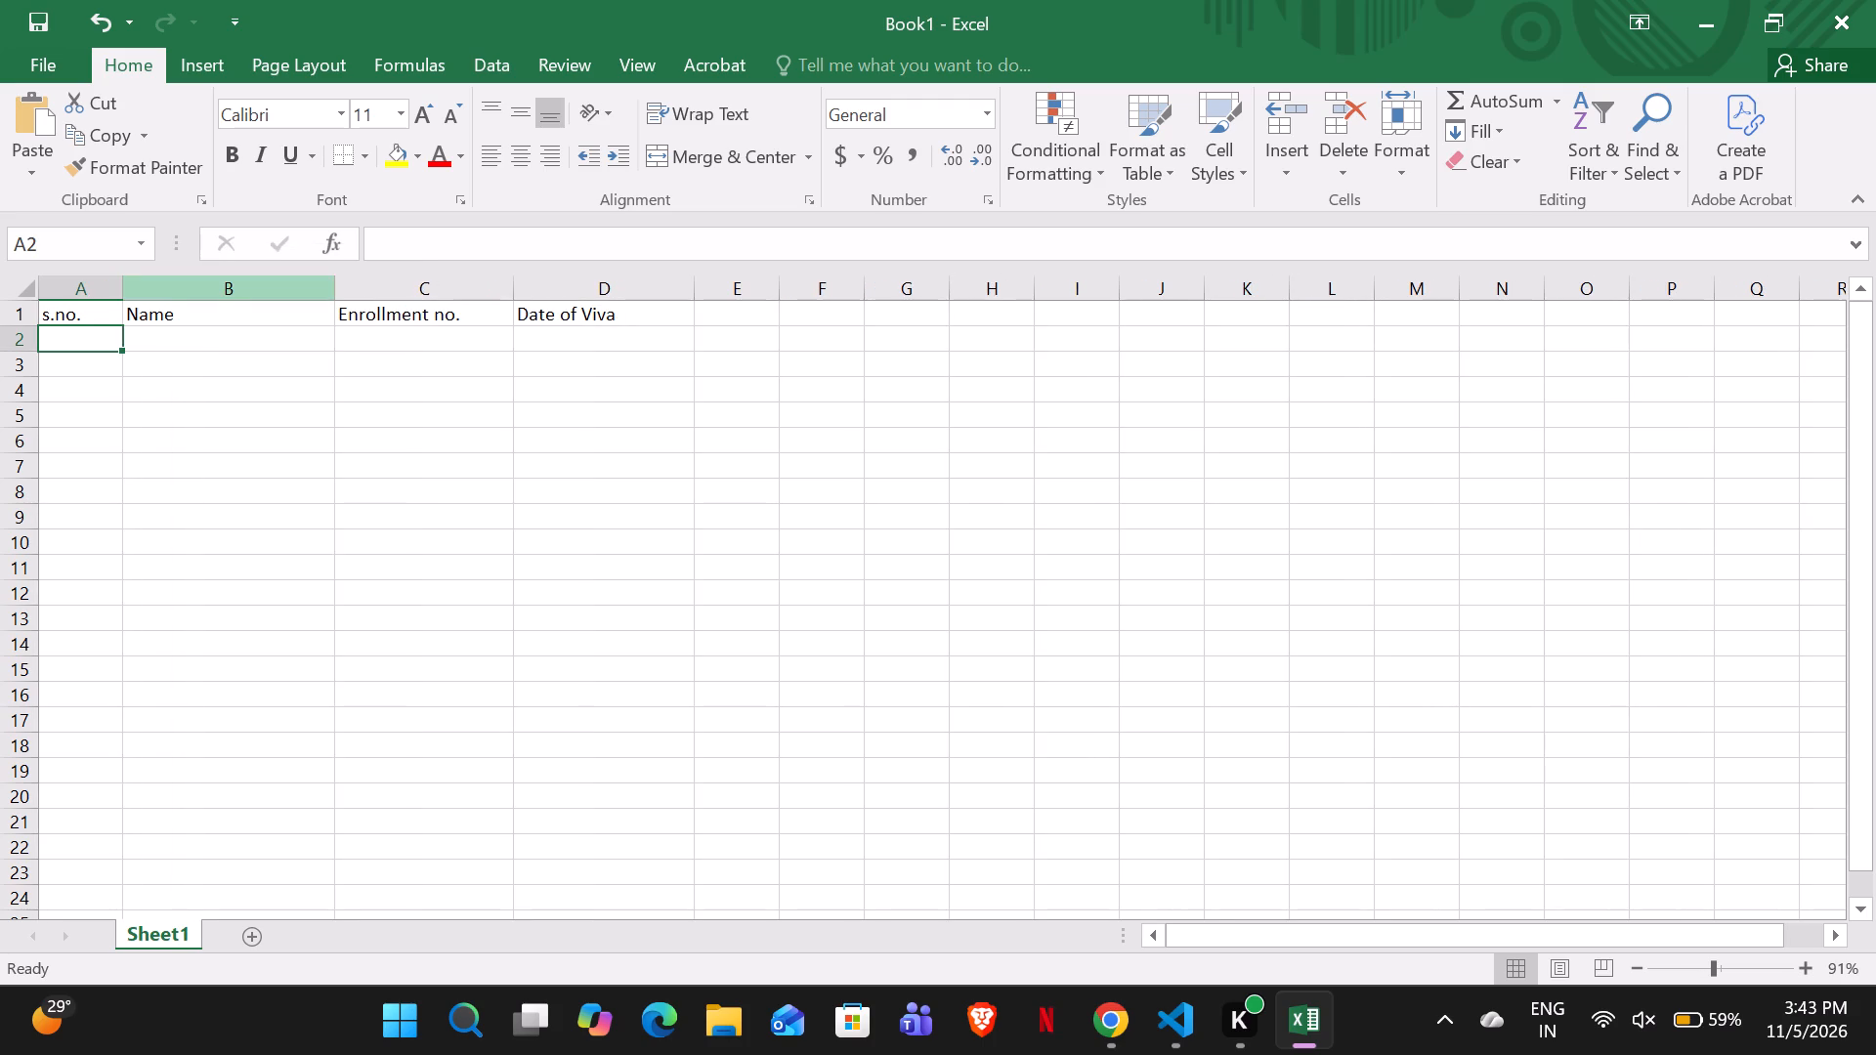
Enter the serial numbers 1 and 2 in cells A2 and A3.
{"action": "key", "text": "1"}
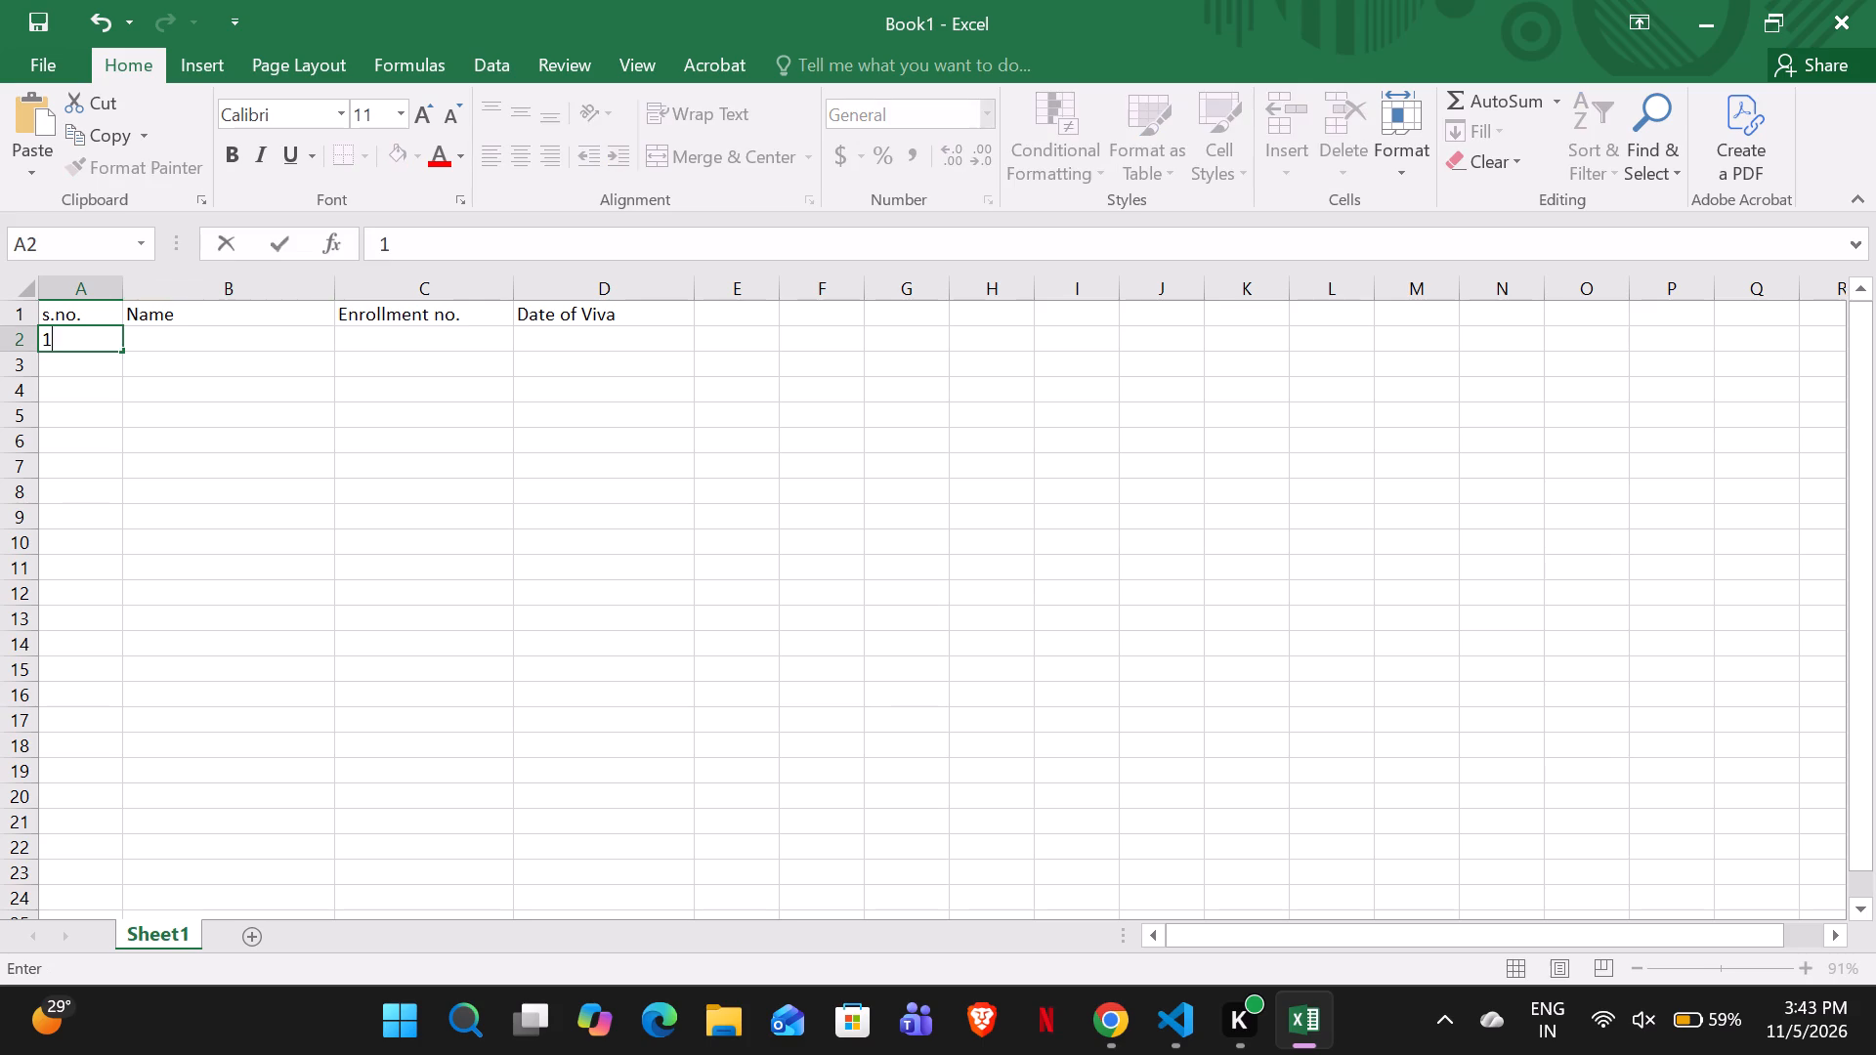
{"action": "key", "text": "Return"}
{"action": "key", "text": "2"}
{"action": "key", "text": "Return"}
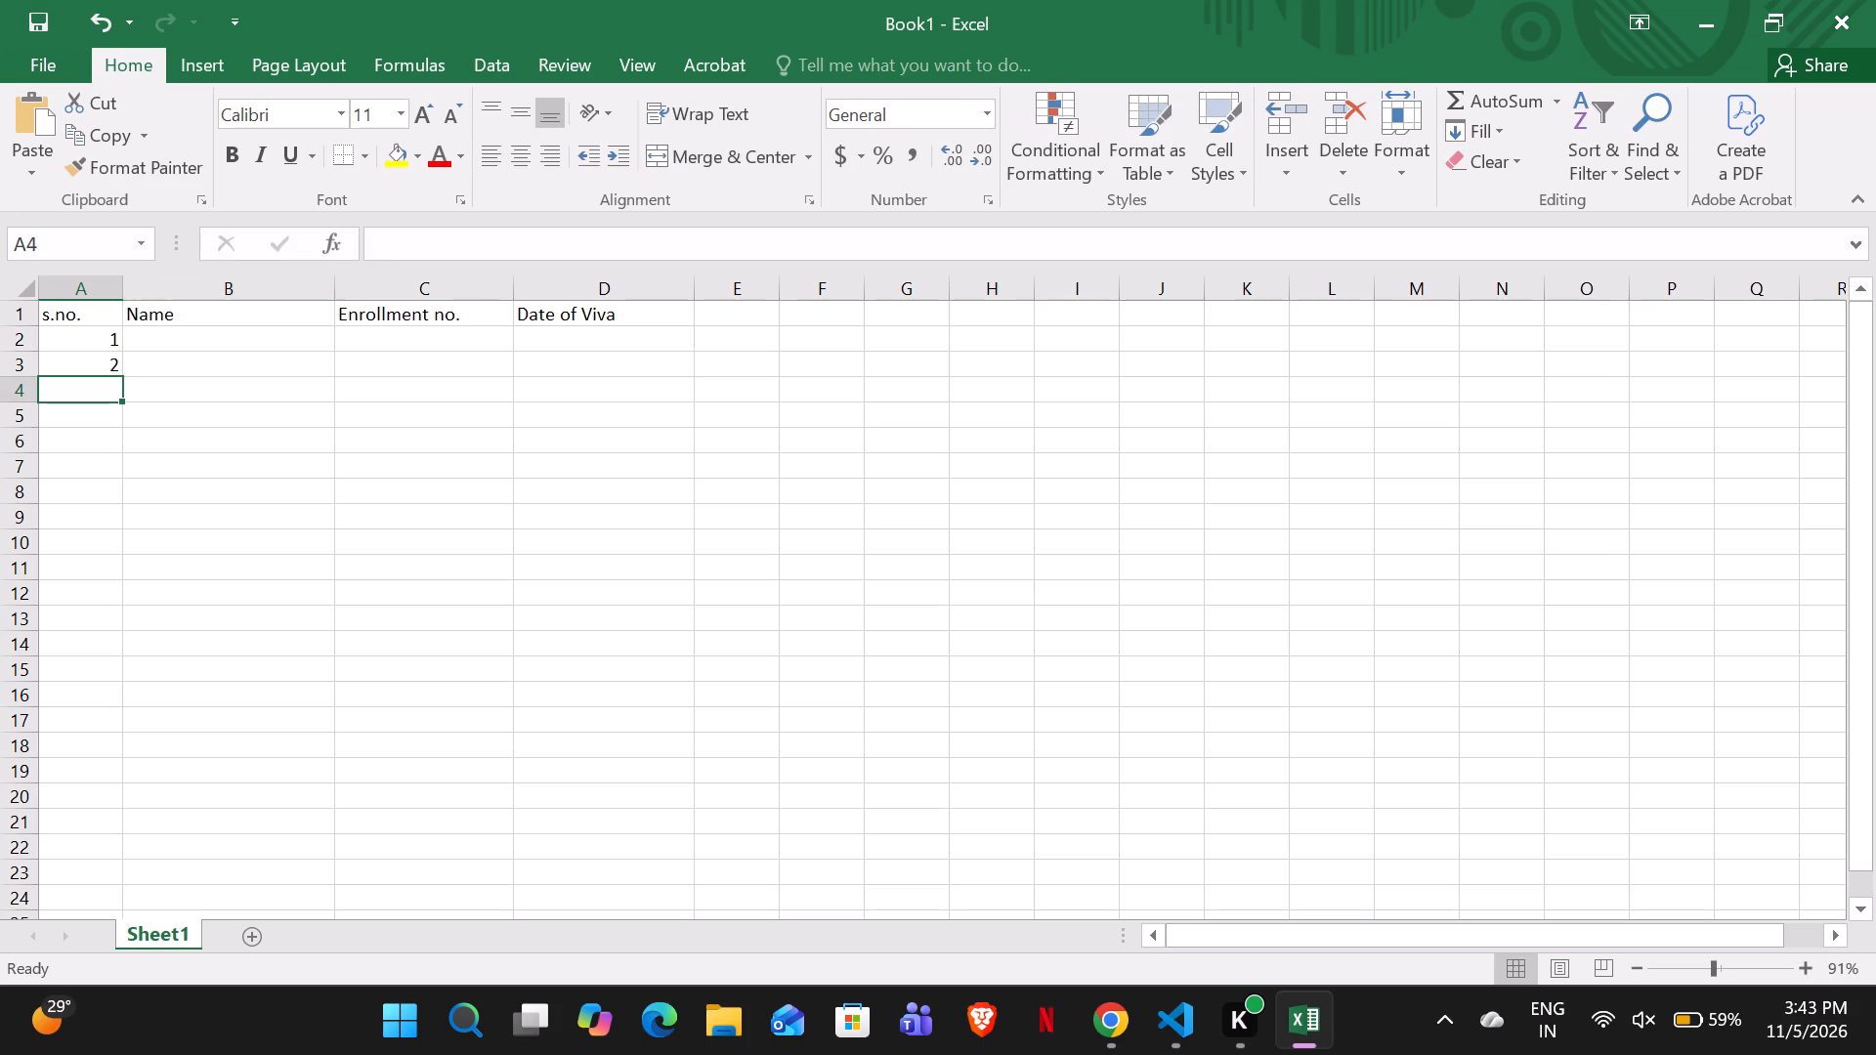
Readjust the width of the s.no. column (column A) so it is slightly narrower.
{"action": "left_click", "coordinate": [153, 286]}
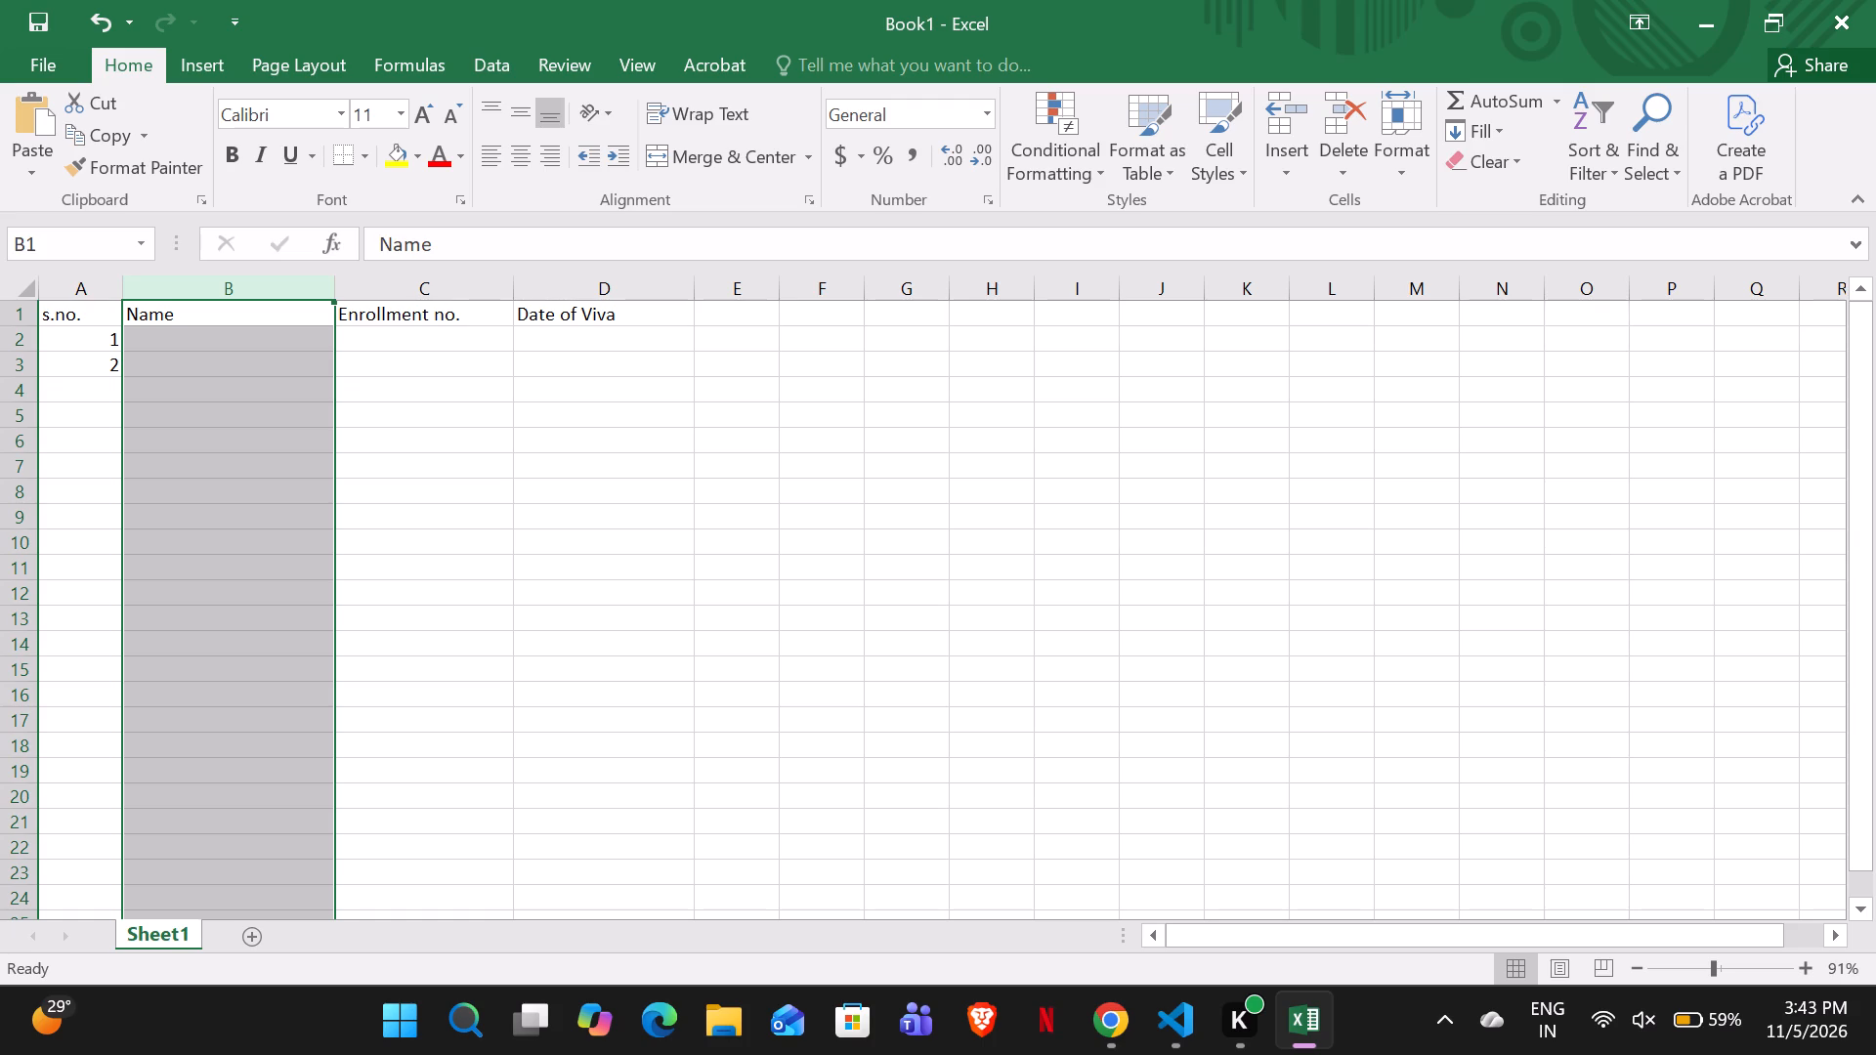
{"action": "left_click_drag", "start_coordinate": [125, 284], "coordinate": [167, 289]}
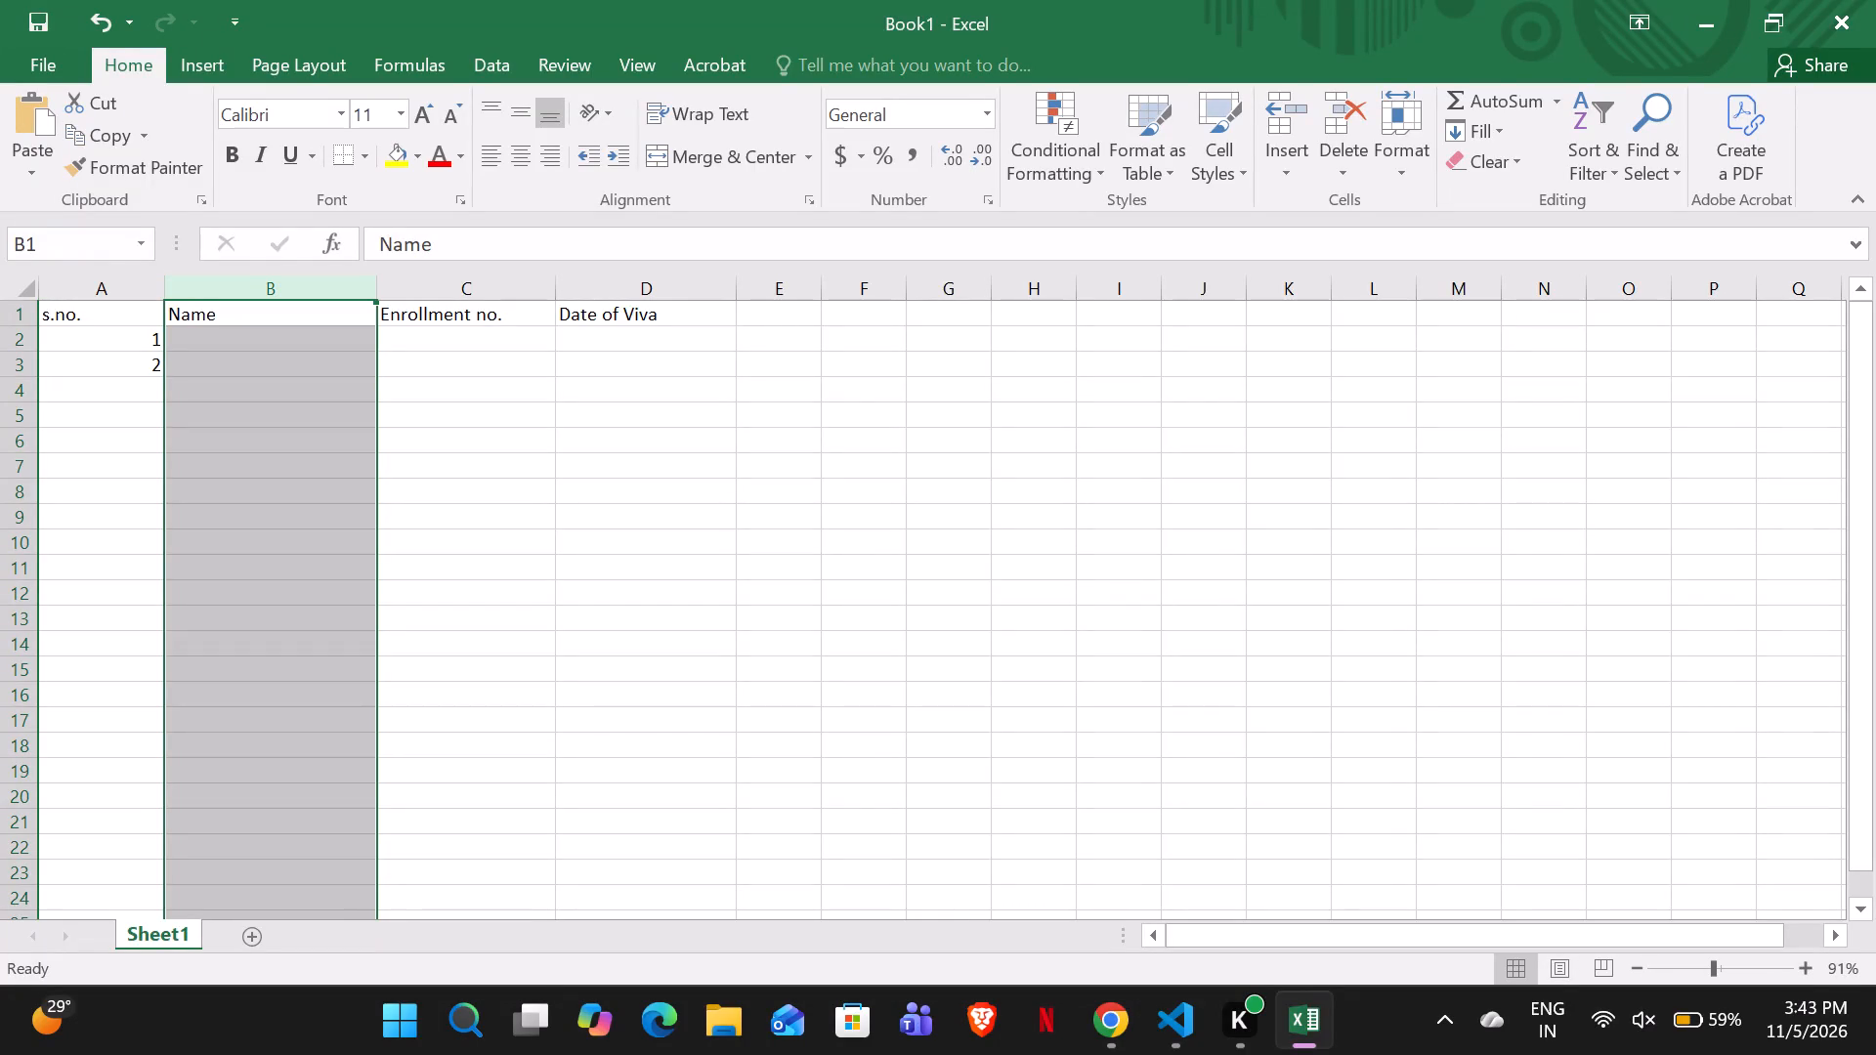
{"action": "left_click_drag", "start_coordinate": [165, 286], "coordinate": [139, 287]}
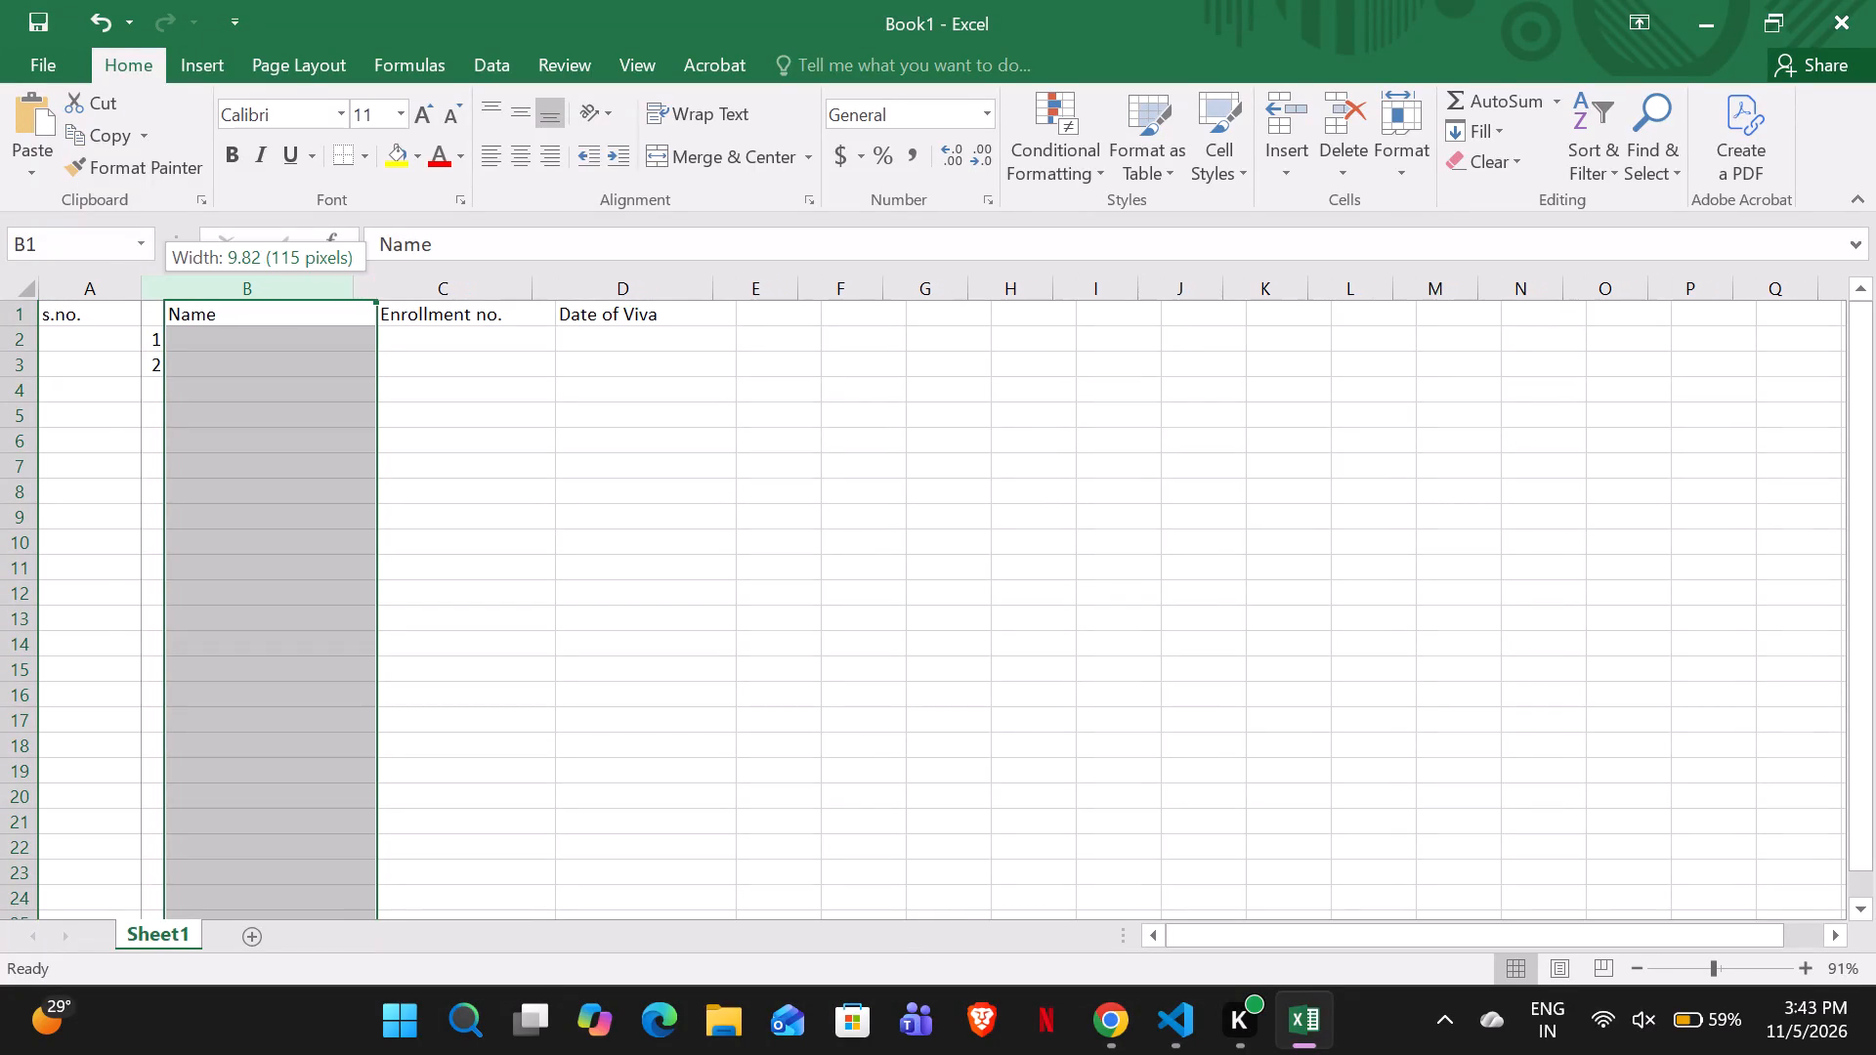
{"action": "left_click_drag", "start_coordinate": [139, 287], "coordinate": [114, 286]}
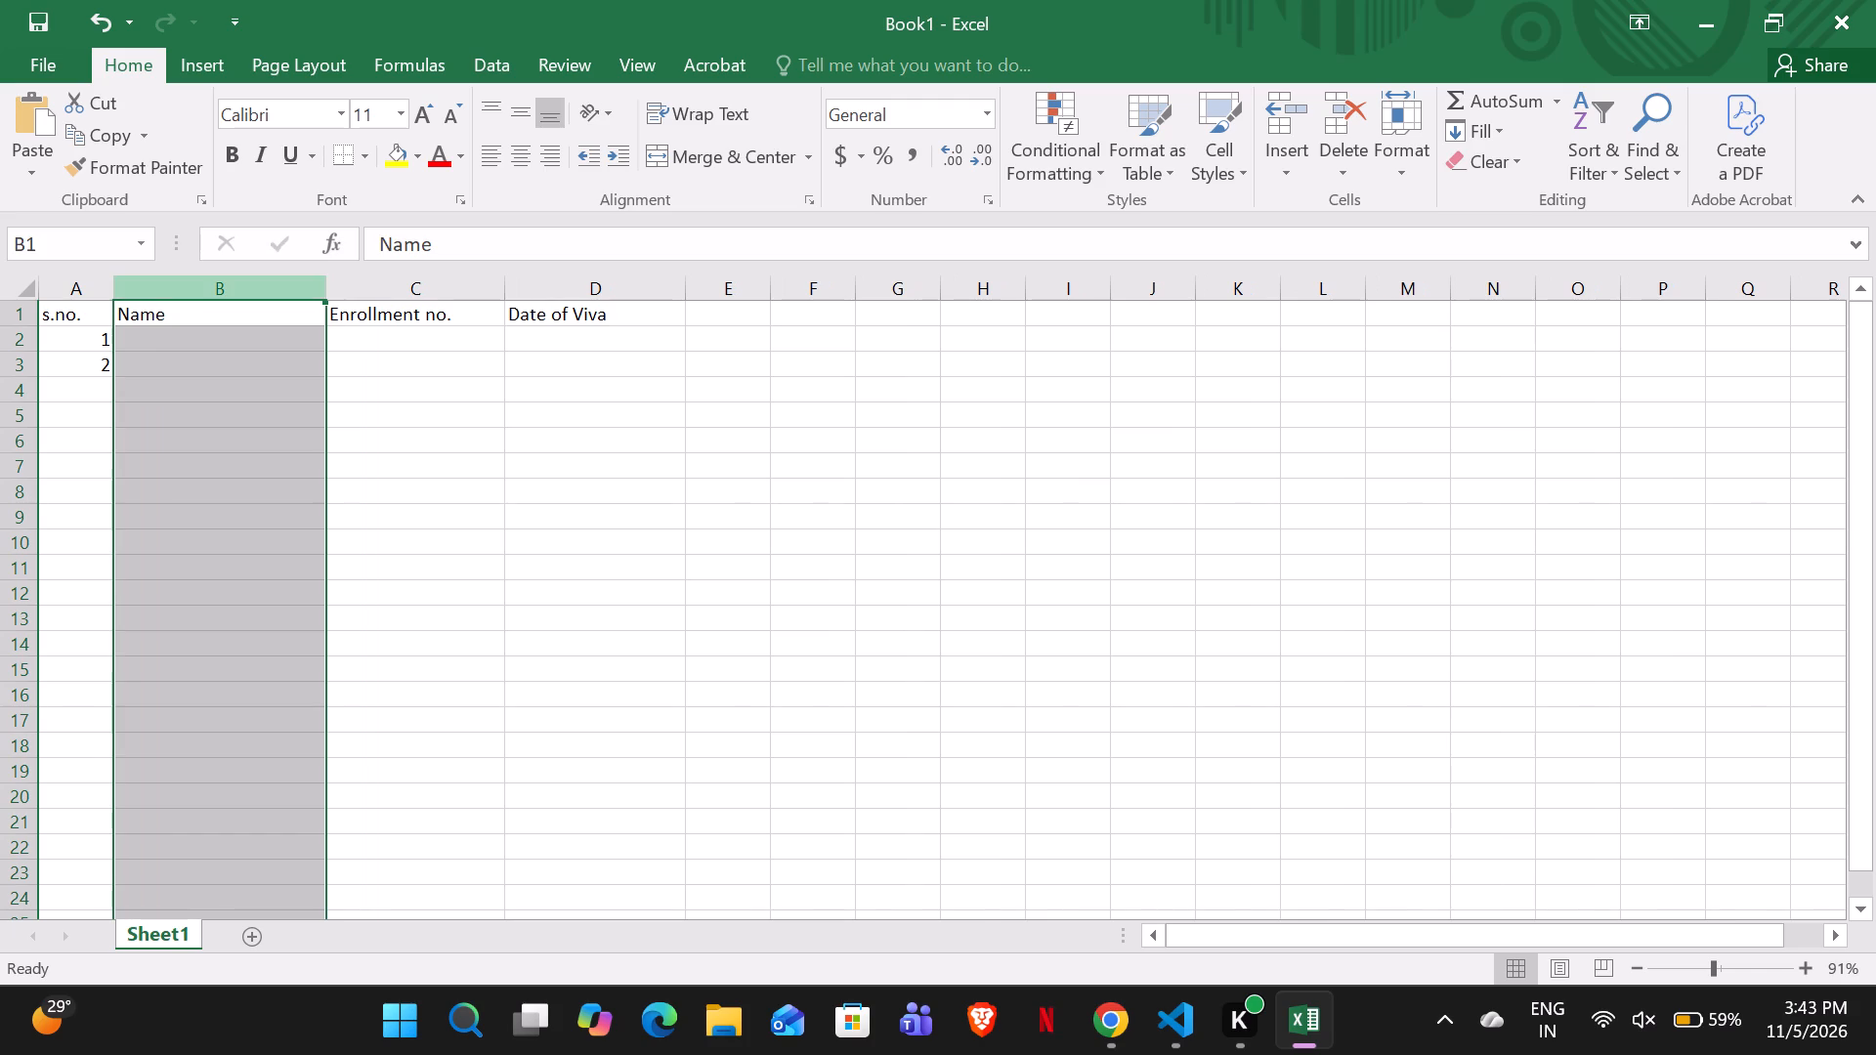
Enter the header "Marks" in cell E1, beside the Date of Viva header.
{"action": "left_click", "coordinate": [410, 423]}
{"action": "left_click", "coordinate": [734, 314]}
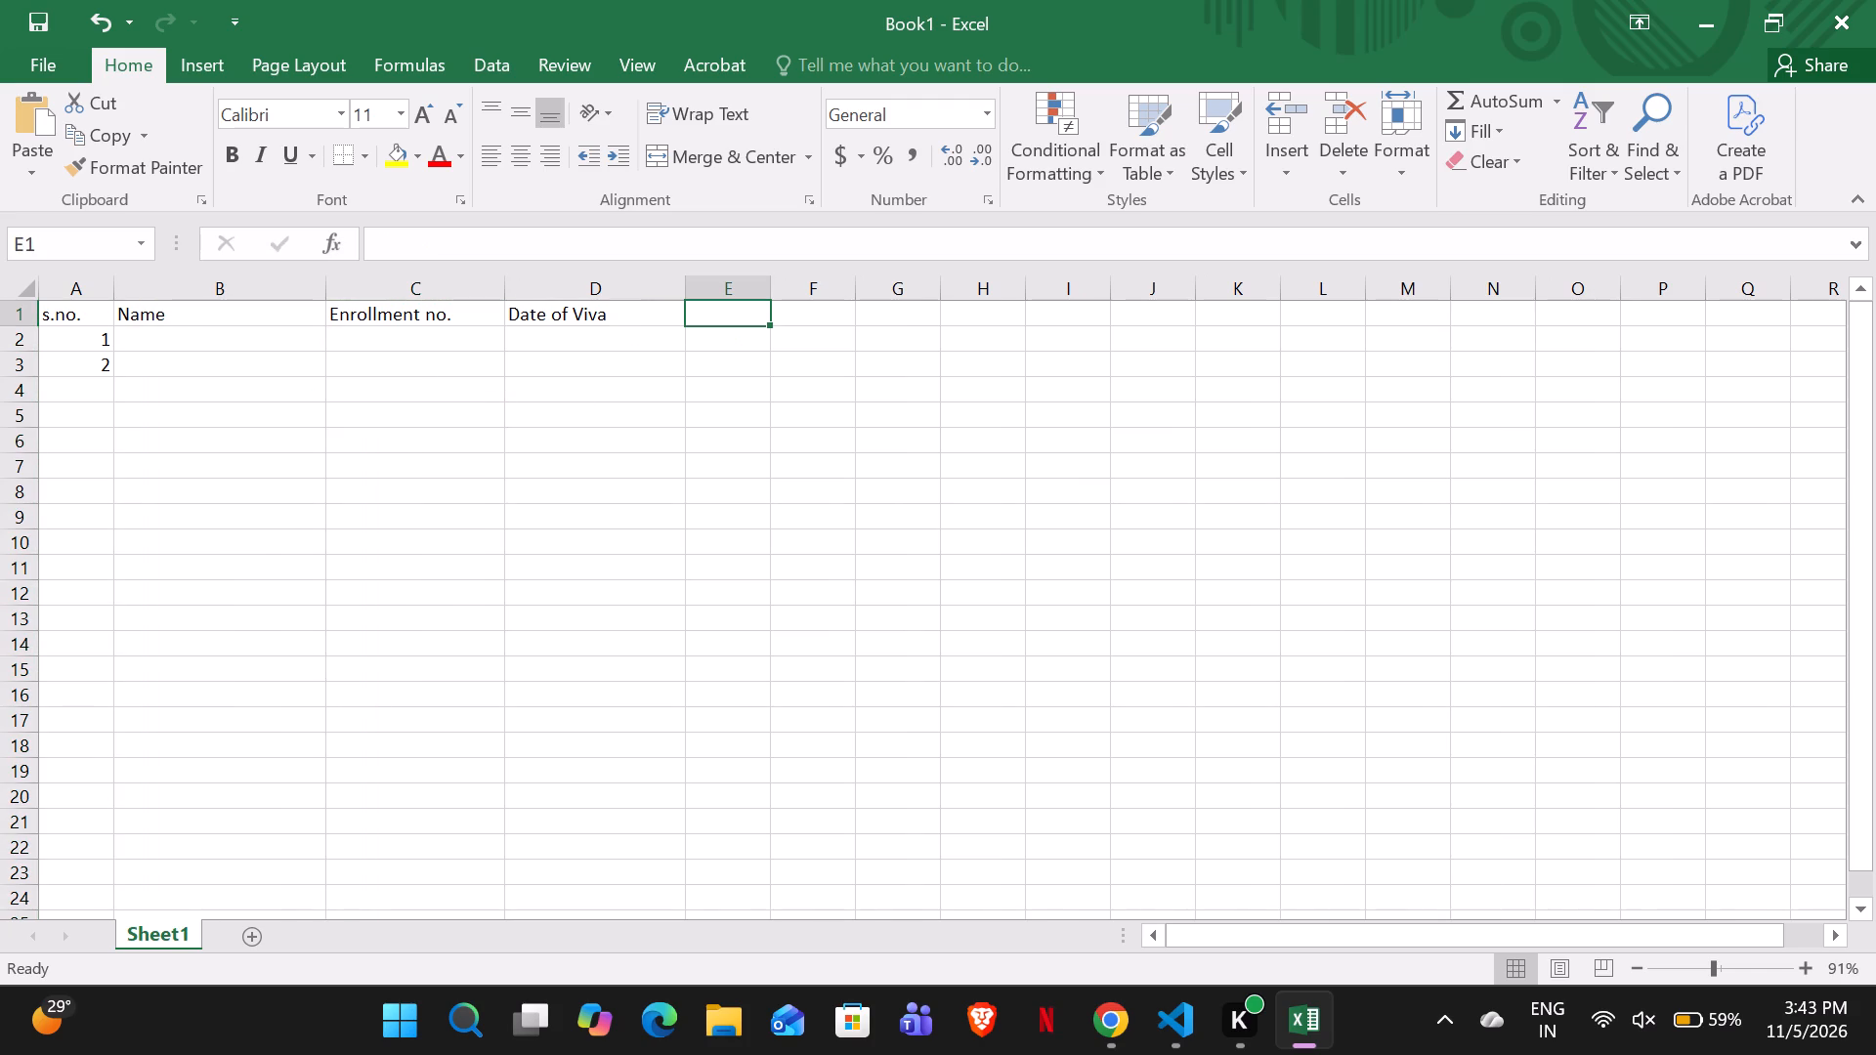
{"action": "key", "text": "m"}
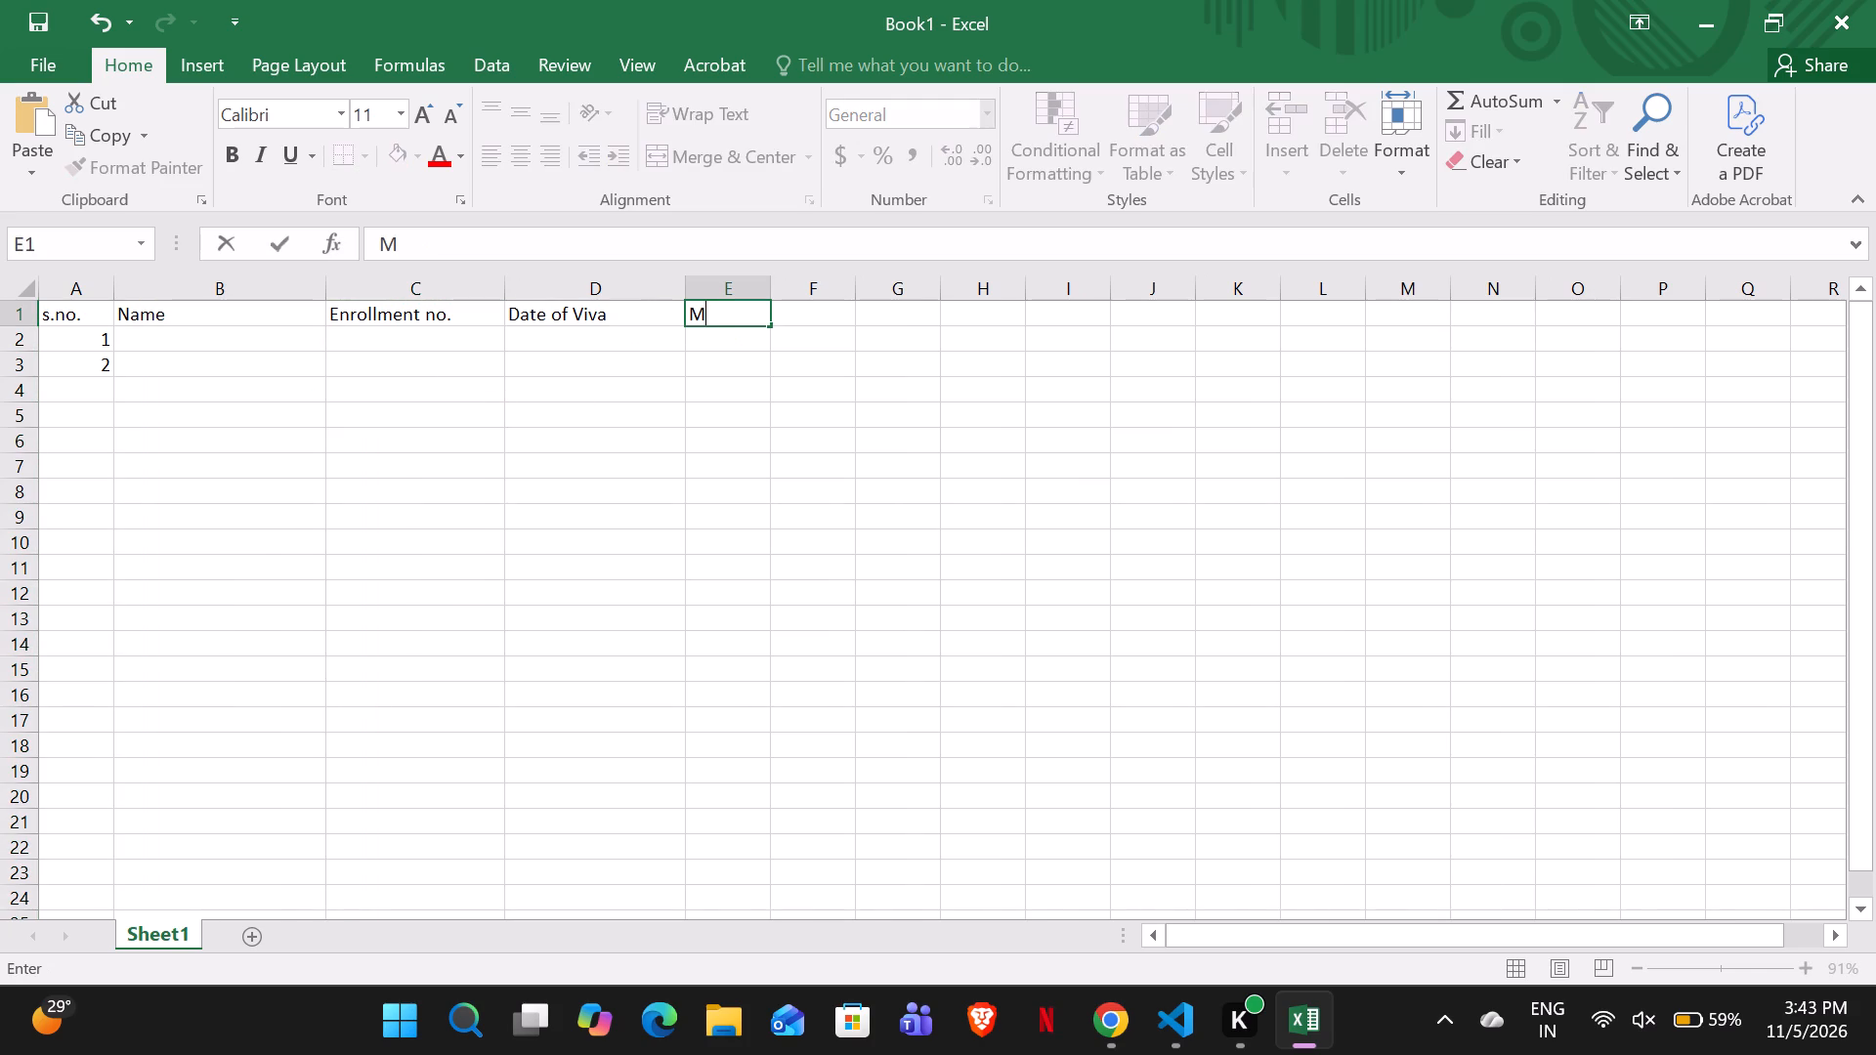
{"action": "type", "text": "arks"}
Save the new workbook in the Downloads folder as an Excel Workbook named "exel".
{"action": "left_click", "coordinate": [32, 16]}
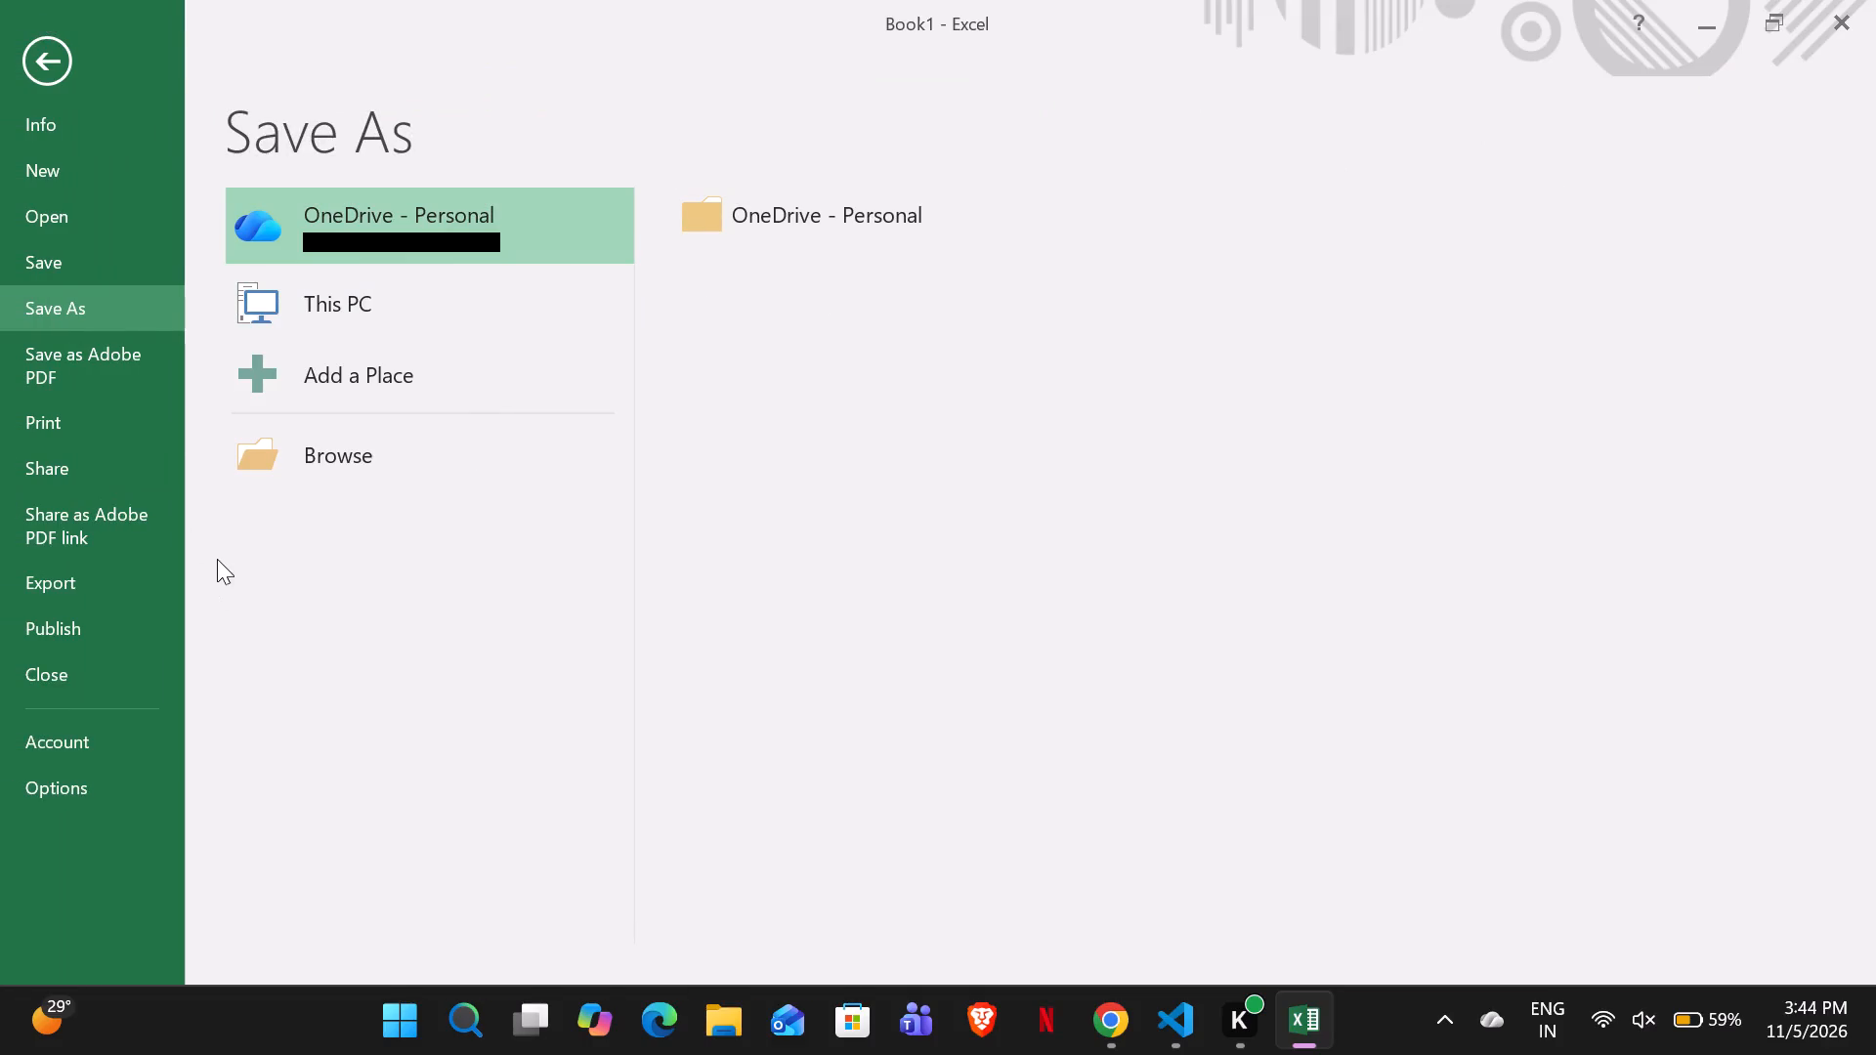
{"action": "left_click", "coordinate": [57, 63]}
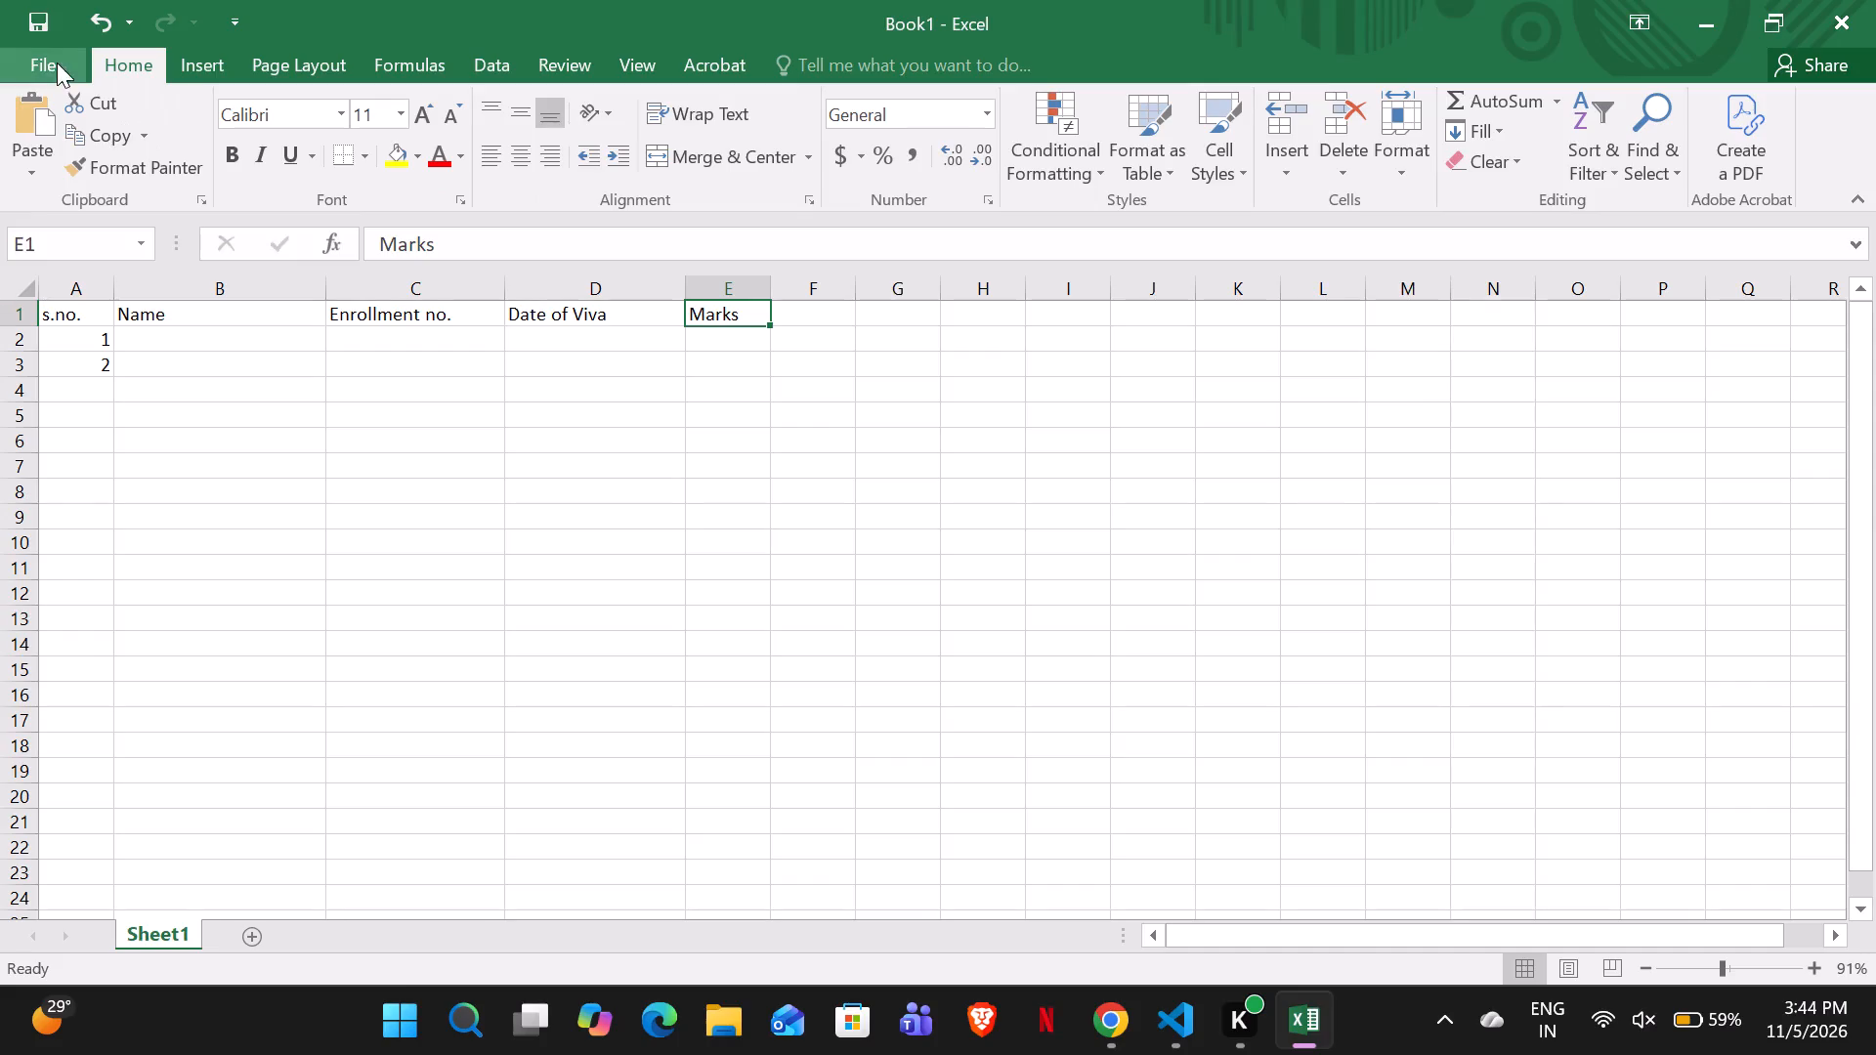
{"action": "key", "text": "ctrl+s"}
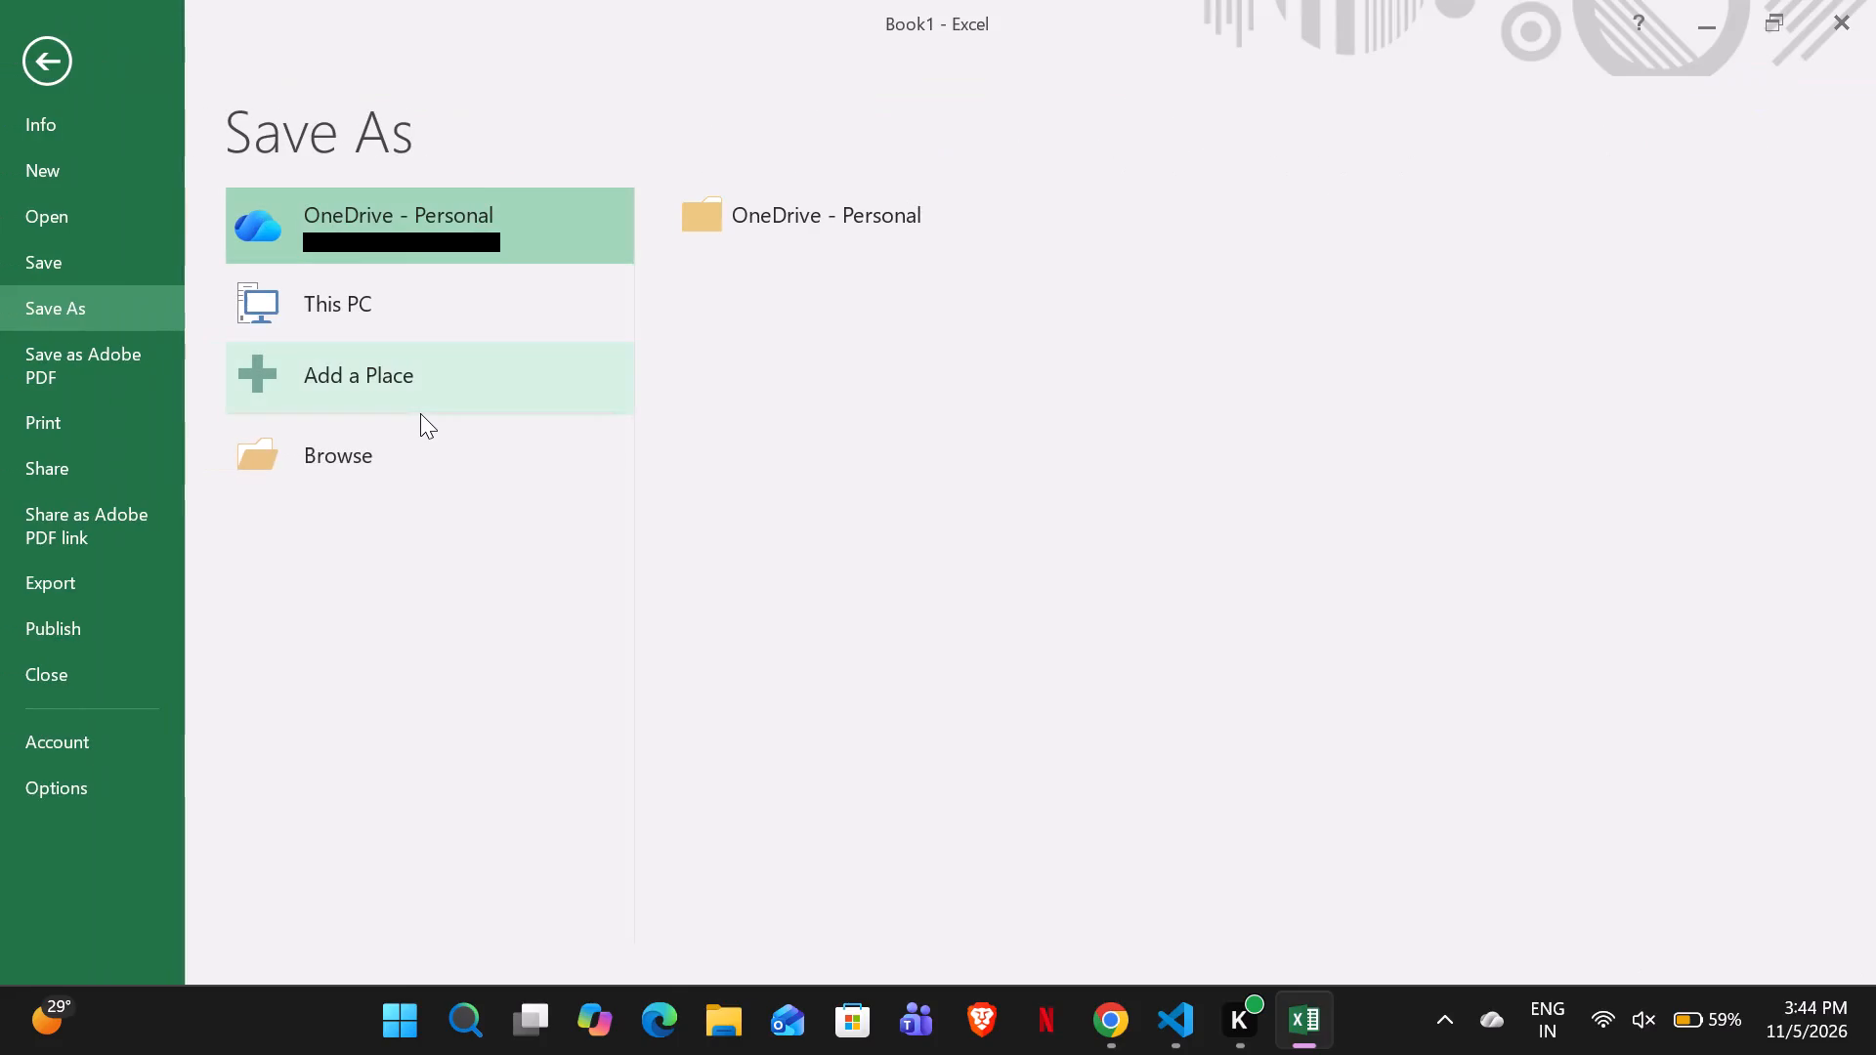
{"action": "left_click", "coordinate": [91, 315]}
{"action": "left_click", "coordinate": [379, 470]}
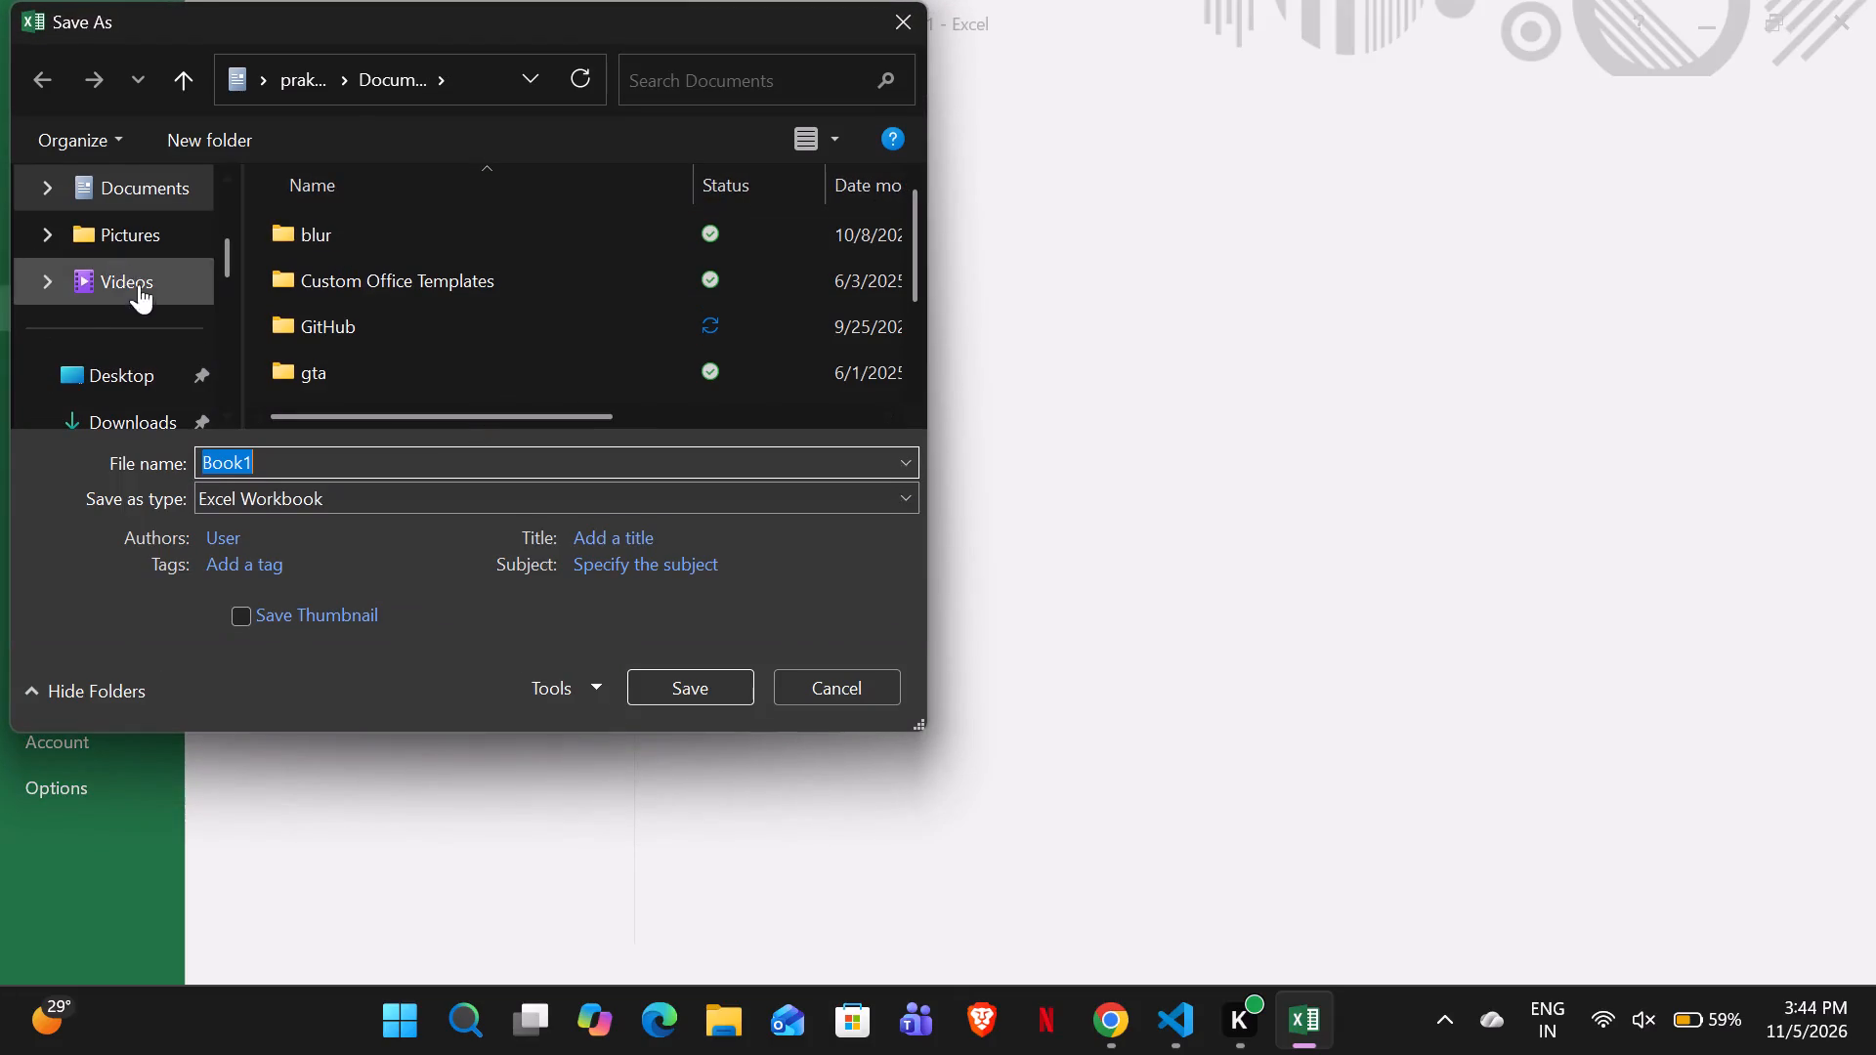
{"action": "scroll", "coordinate": [150, 319], "scroll_direction": "down", "scroll_amount": 1}
{"action": "left_click", "coordinate": [127, 425]}
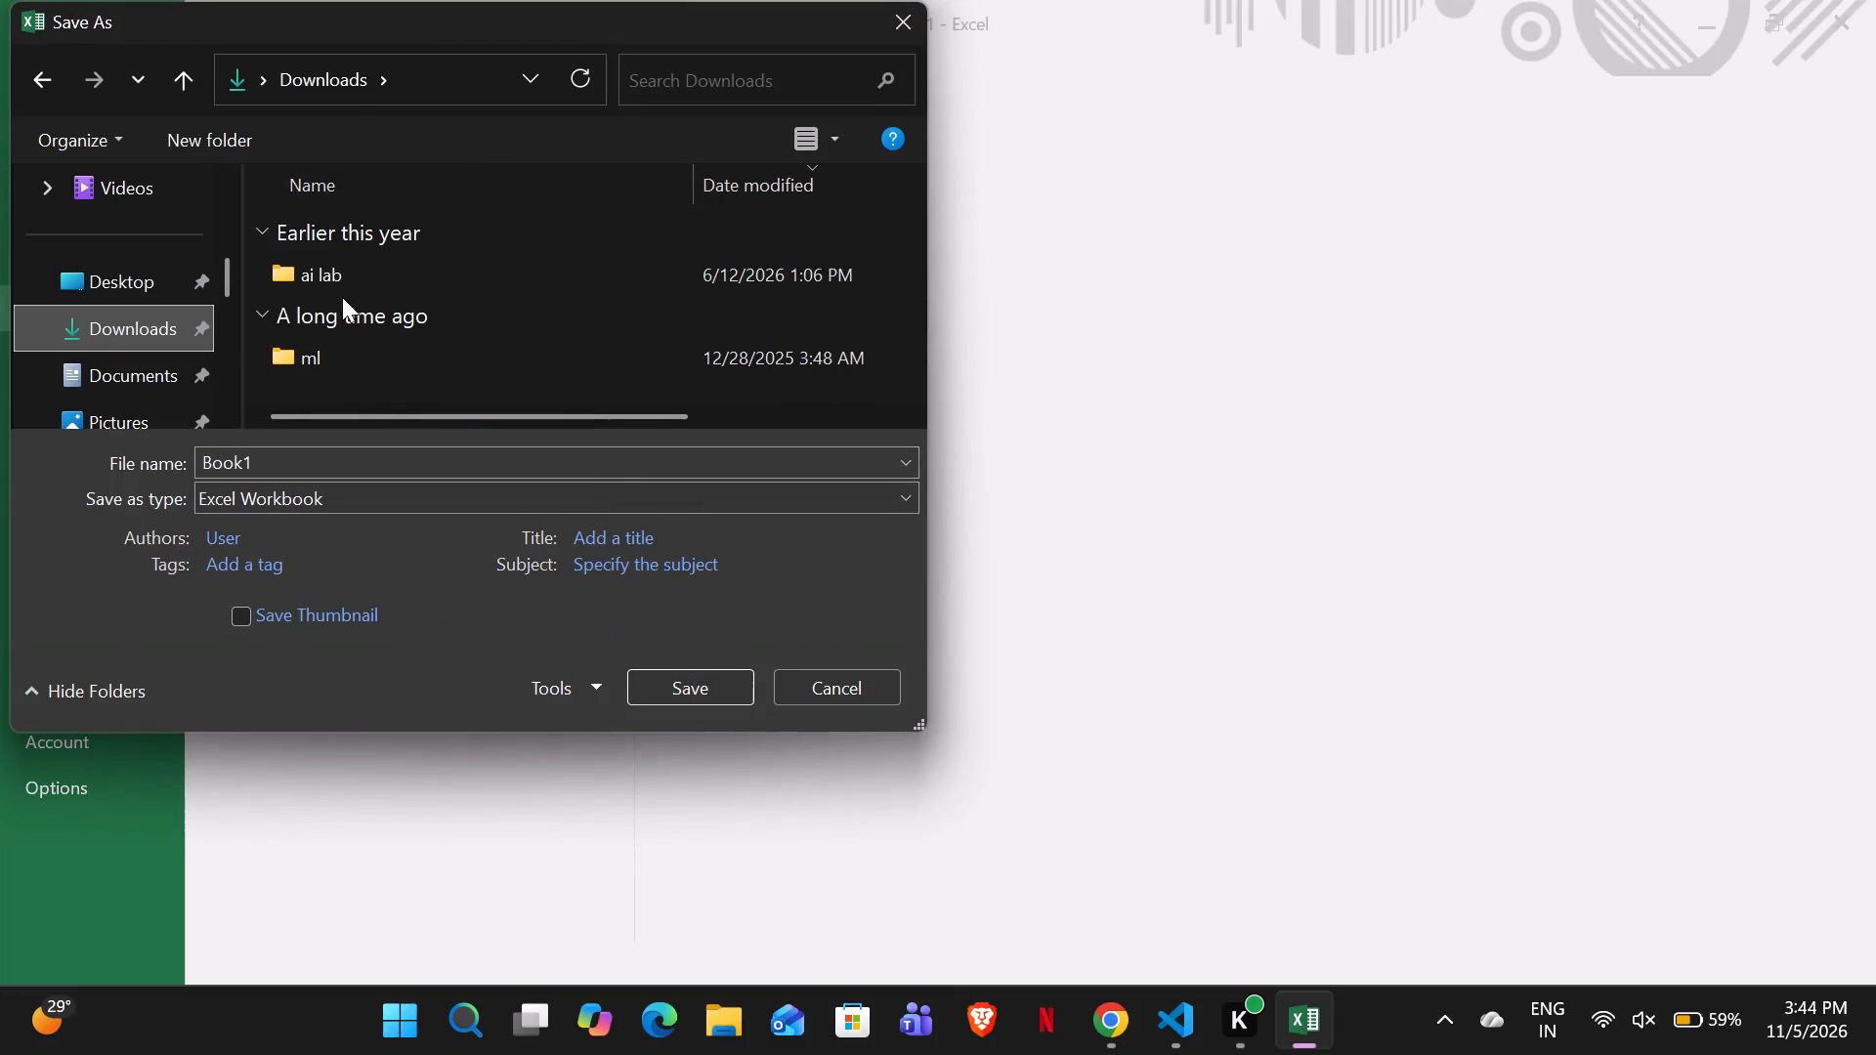
{"action": "left_click", "coordinate": [406, 460]}
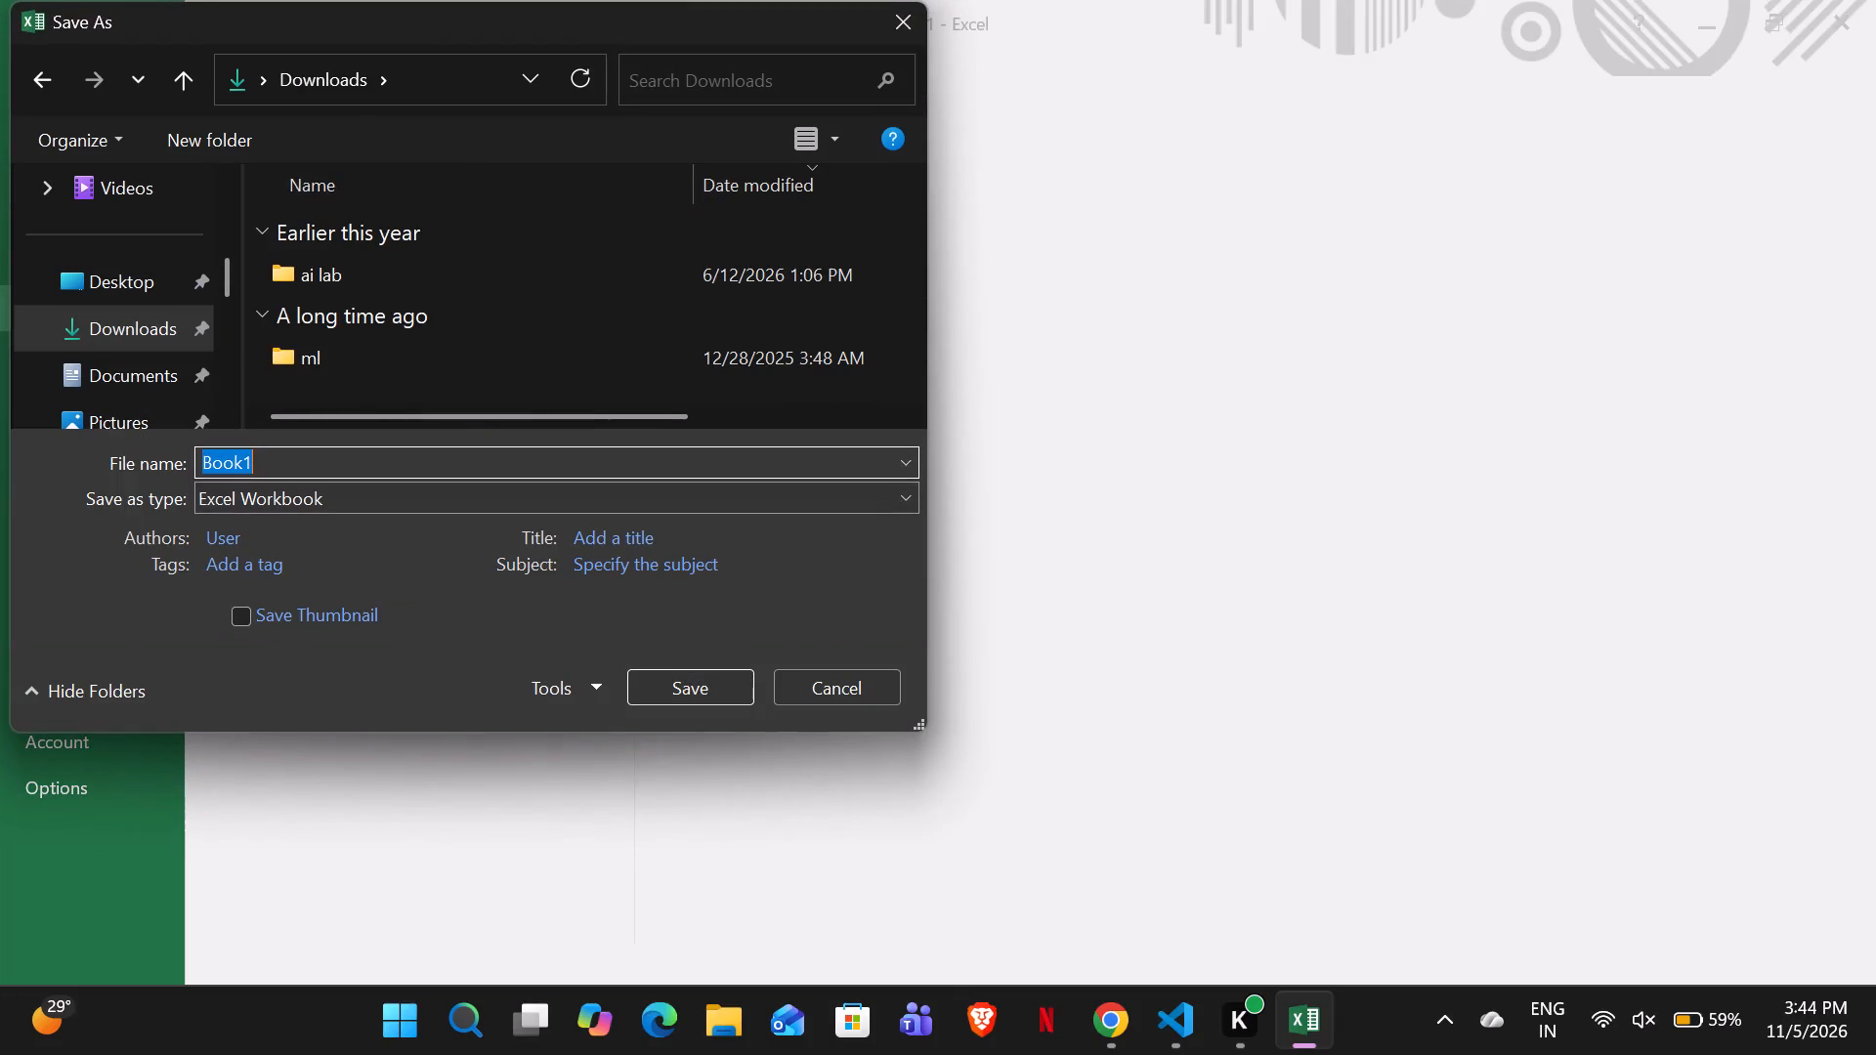
{"action": "key", "text": "BackSpace"}
{"action": "type", "text": "exe"}
{"action": "key", "text": "l"}
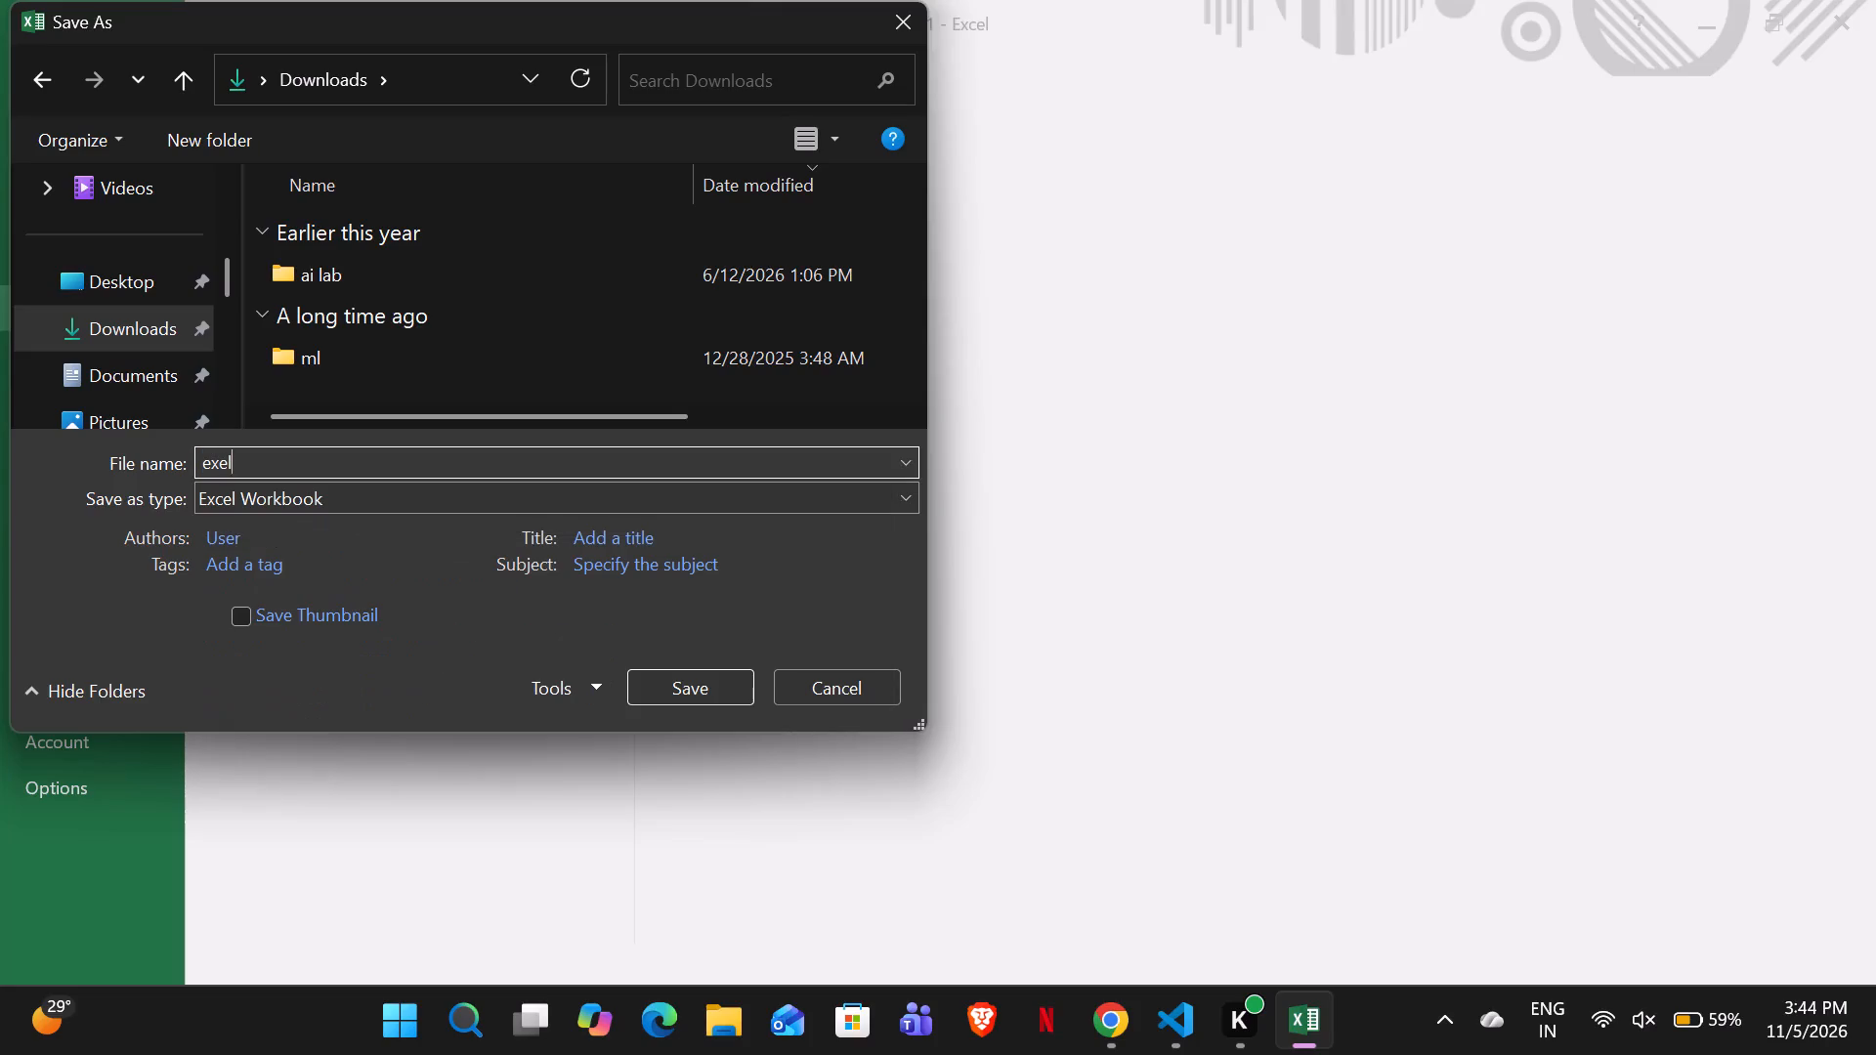
{"action": "key", "text": "Return"}
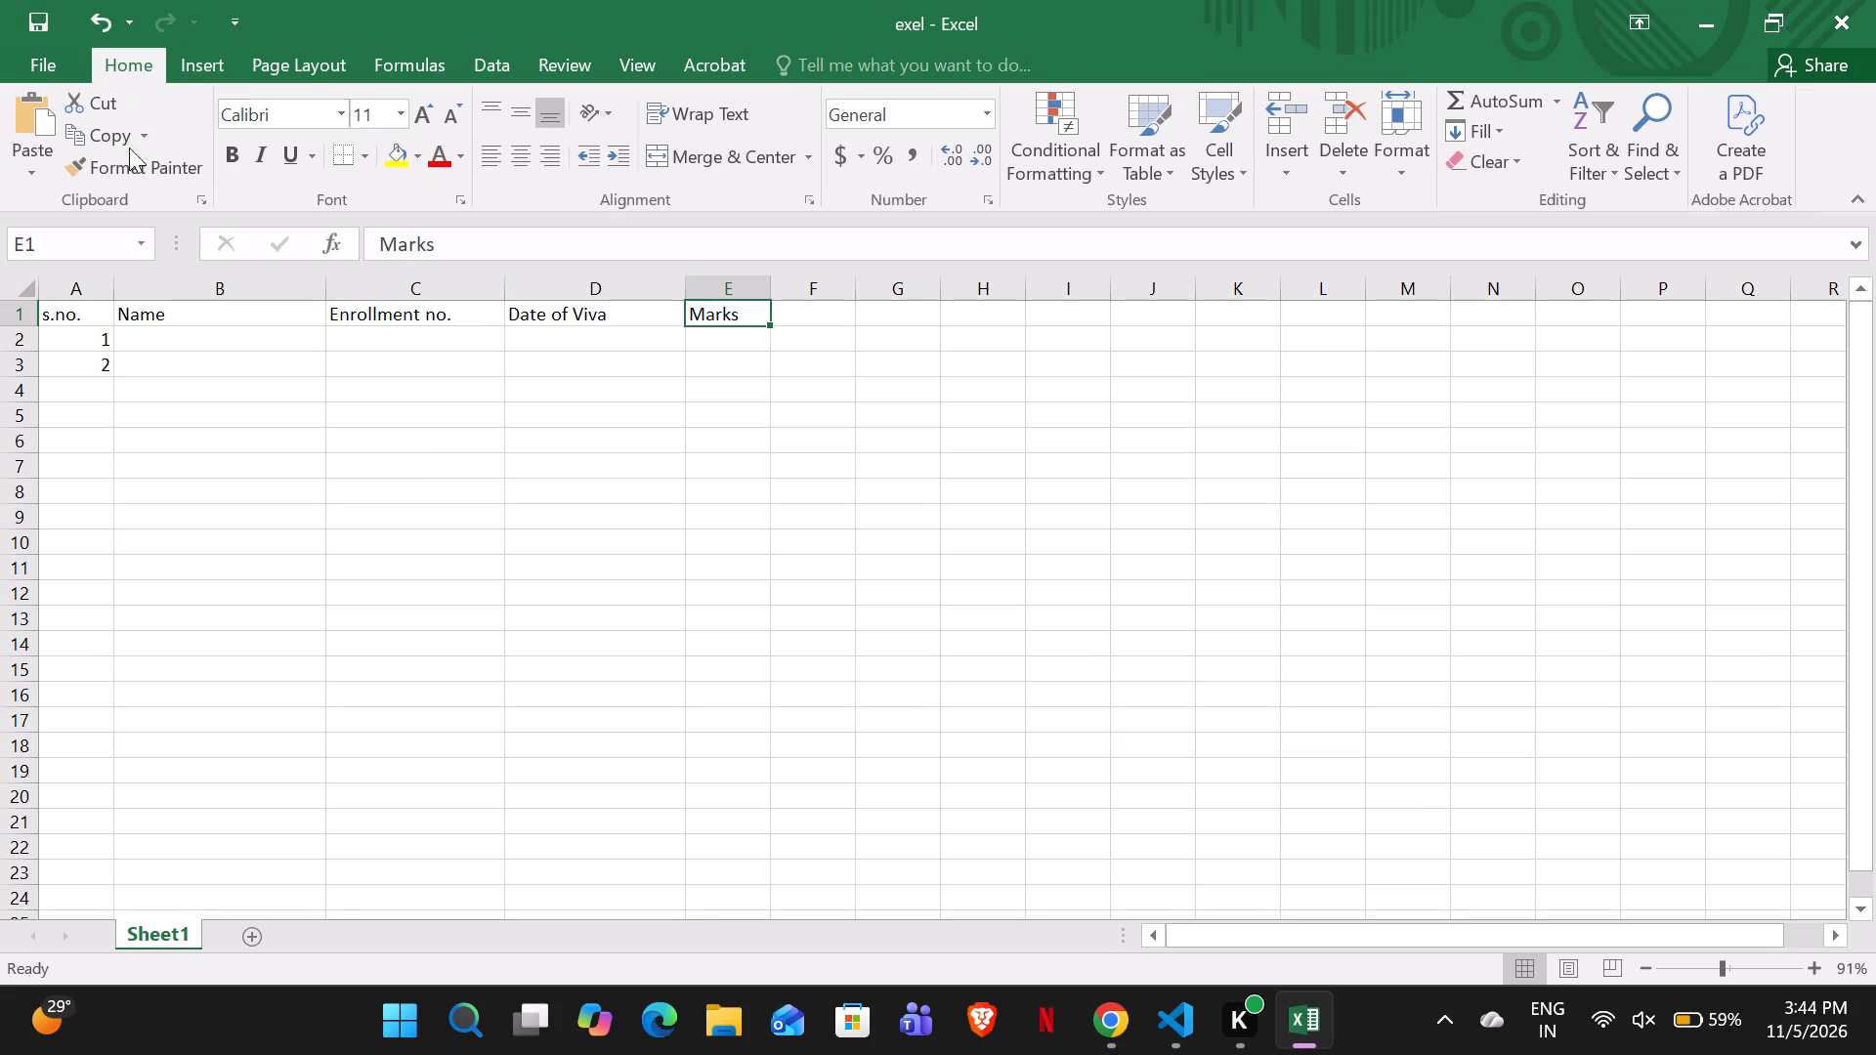
Save the exel workbook again under its existing name.
{"action": "left_click", "coordinate": [30, 2]}
{"action": "key", "text": "ctrl+s"}
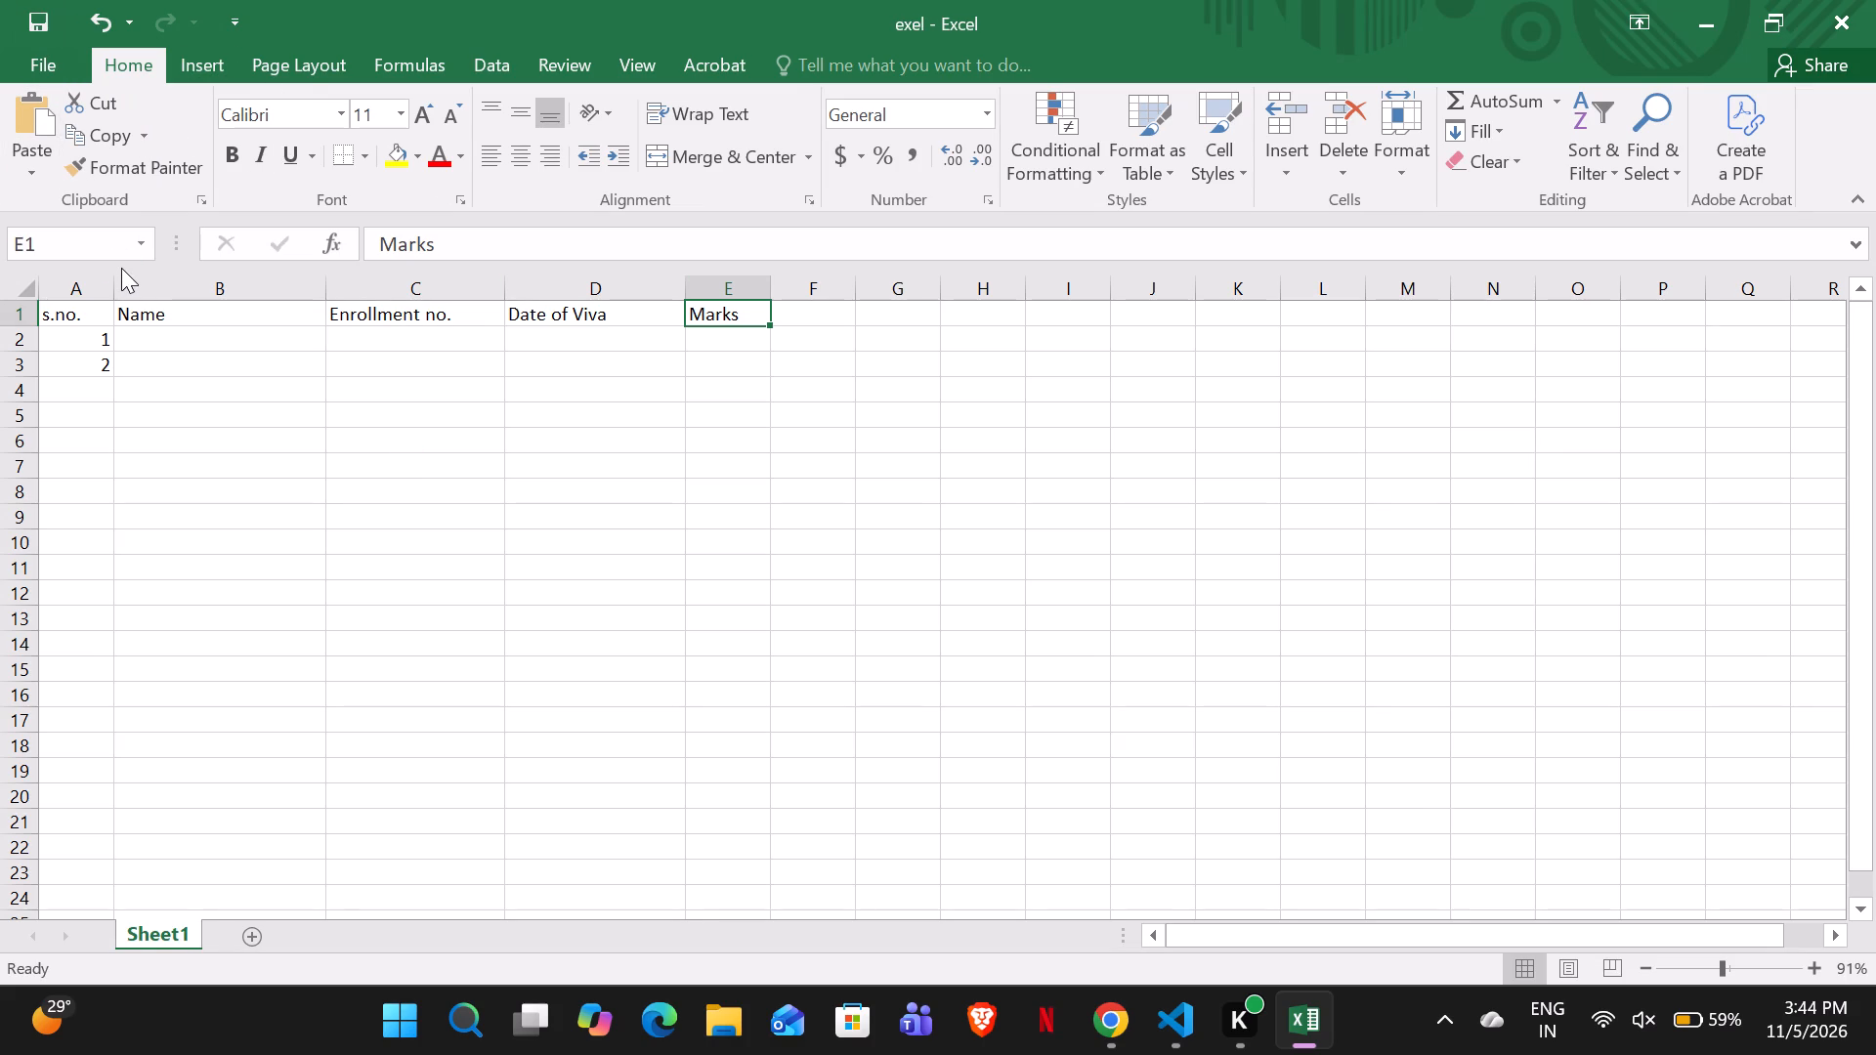
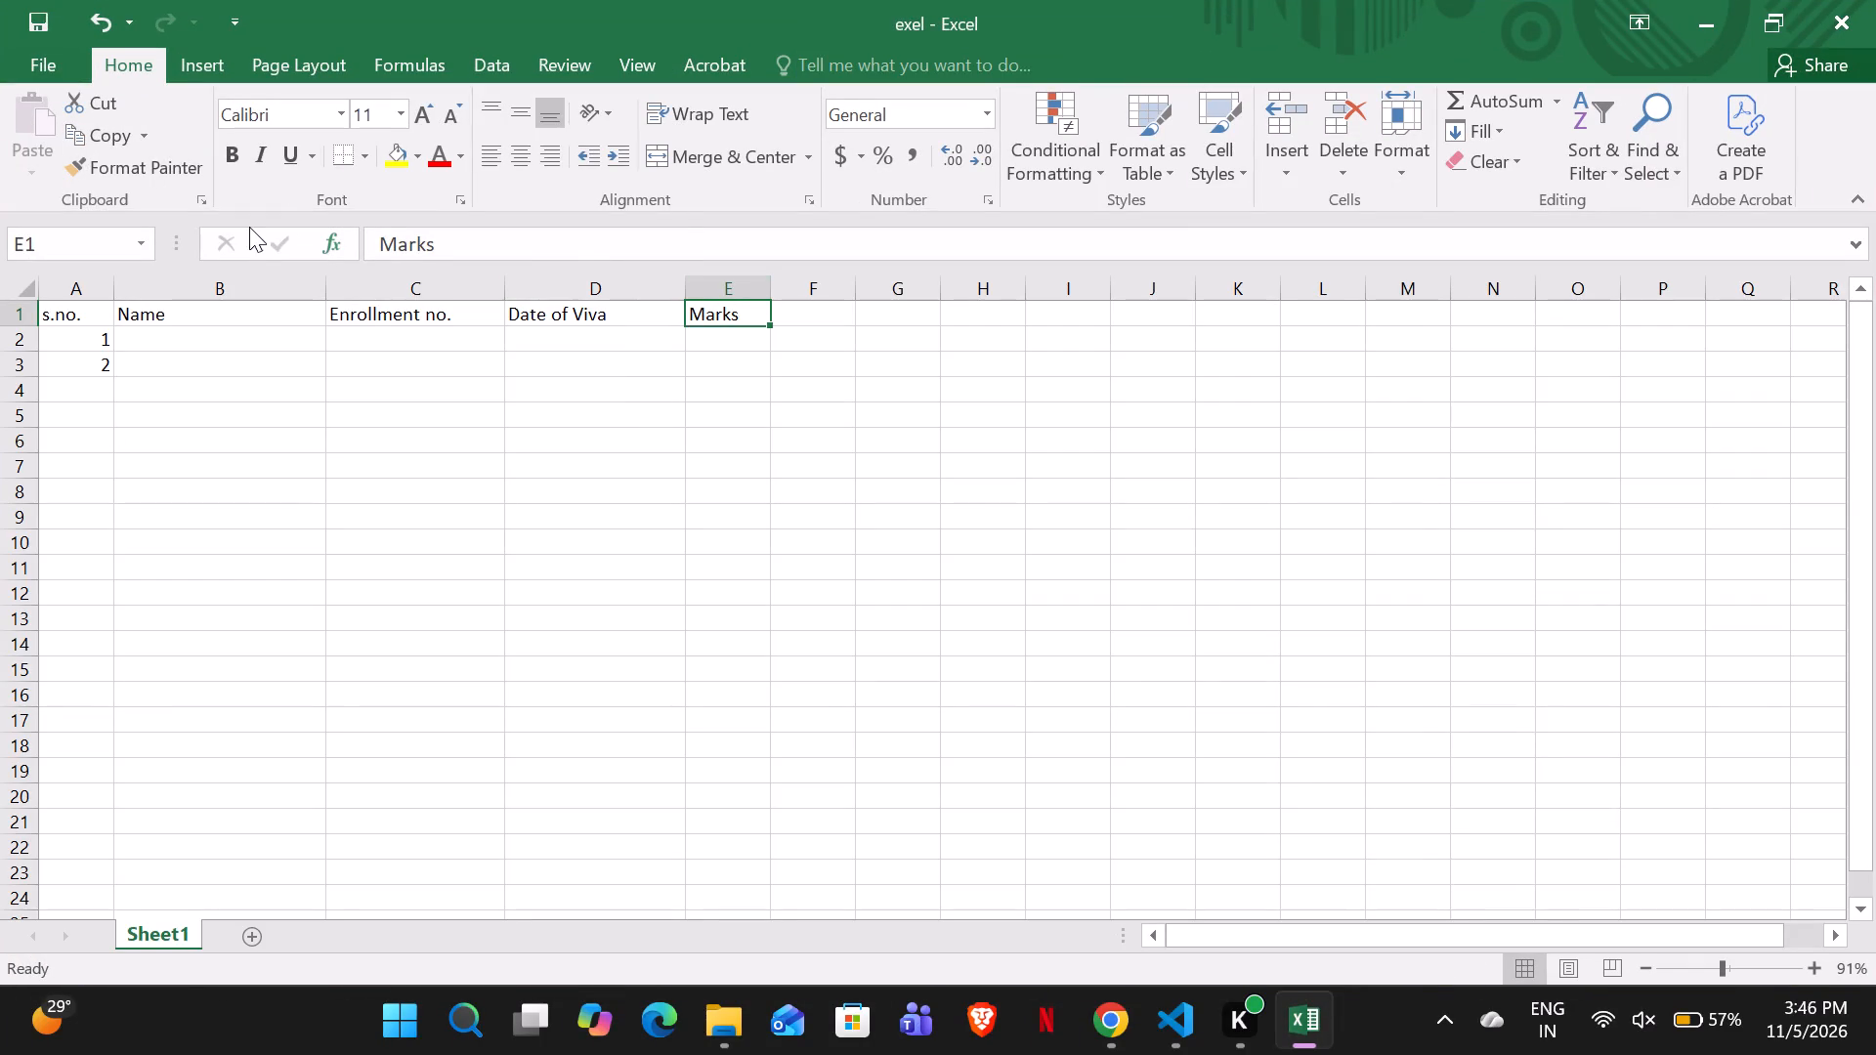
Open the sharing options for the exel workbook and examine the Share with People choice.
{"action": "left_click", "coordinate": [28, 66]}
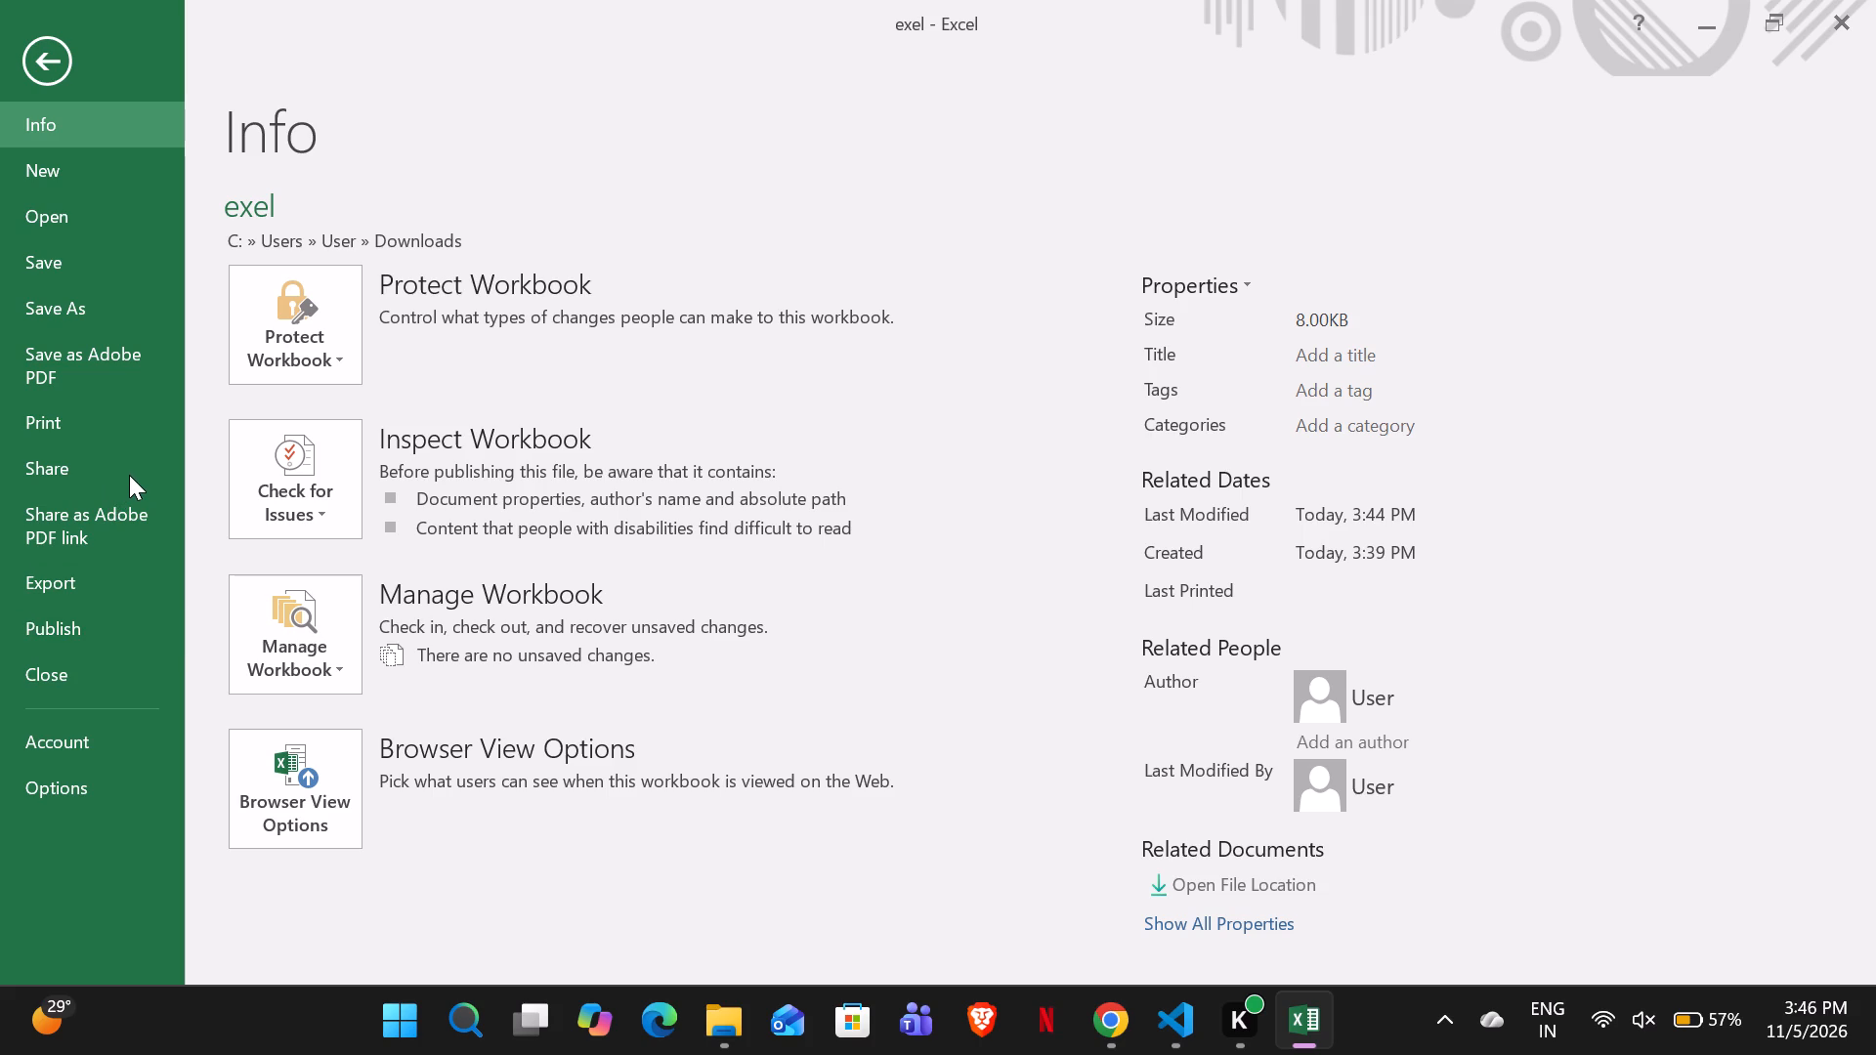
{"action": "left_click", "coordinate": [129, 475]}
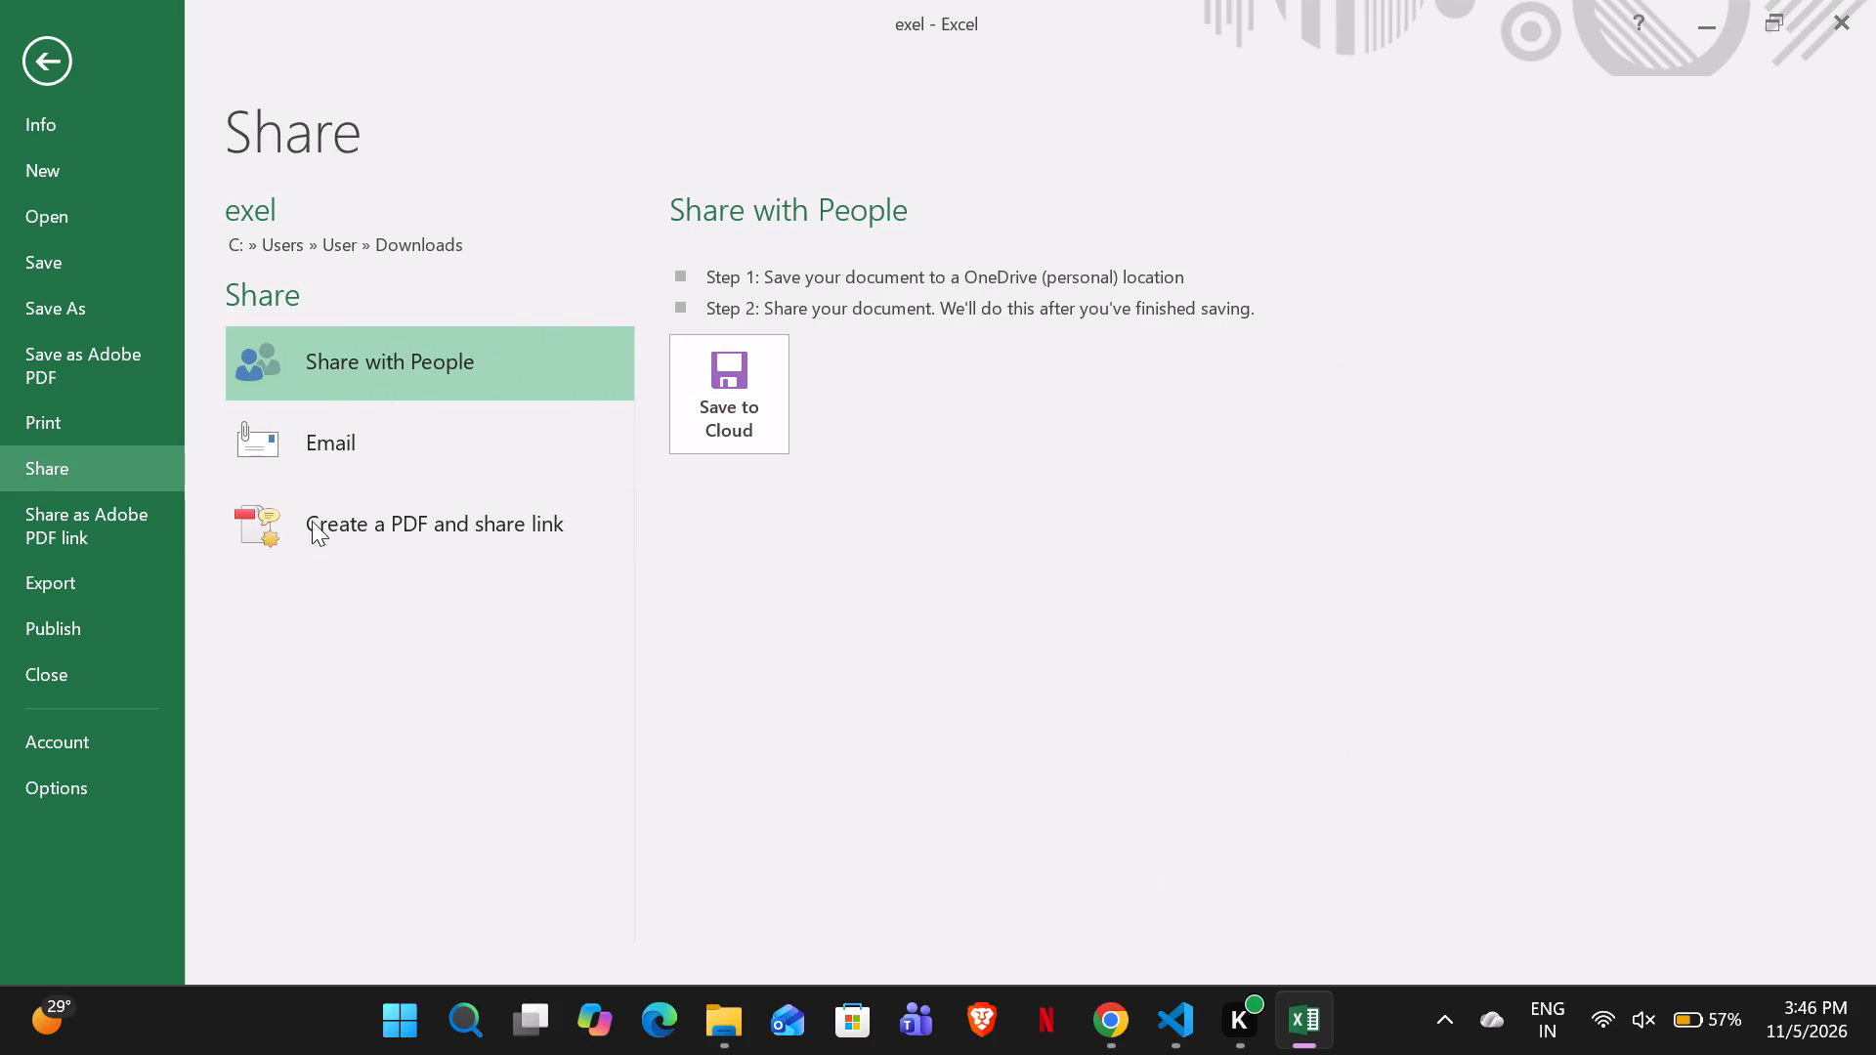
{"action": "left_click", "coordinate": [353, 336]}
{"action": "left_click", "coordinate": [422, 367]}
{"action": "double_click", "coordinate": [422, 367]}
{"action": "scroll", "coordinate": [77, 379], "scroll_direction": "up", "scroll_amount": 1}
{"action": "scroll", "coordinate": [77, 379], "scroll_direction": "down", "scroll_amount": 1}
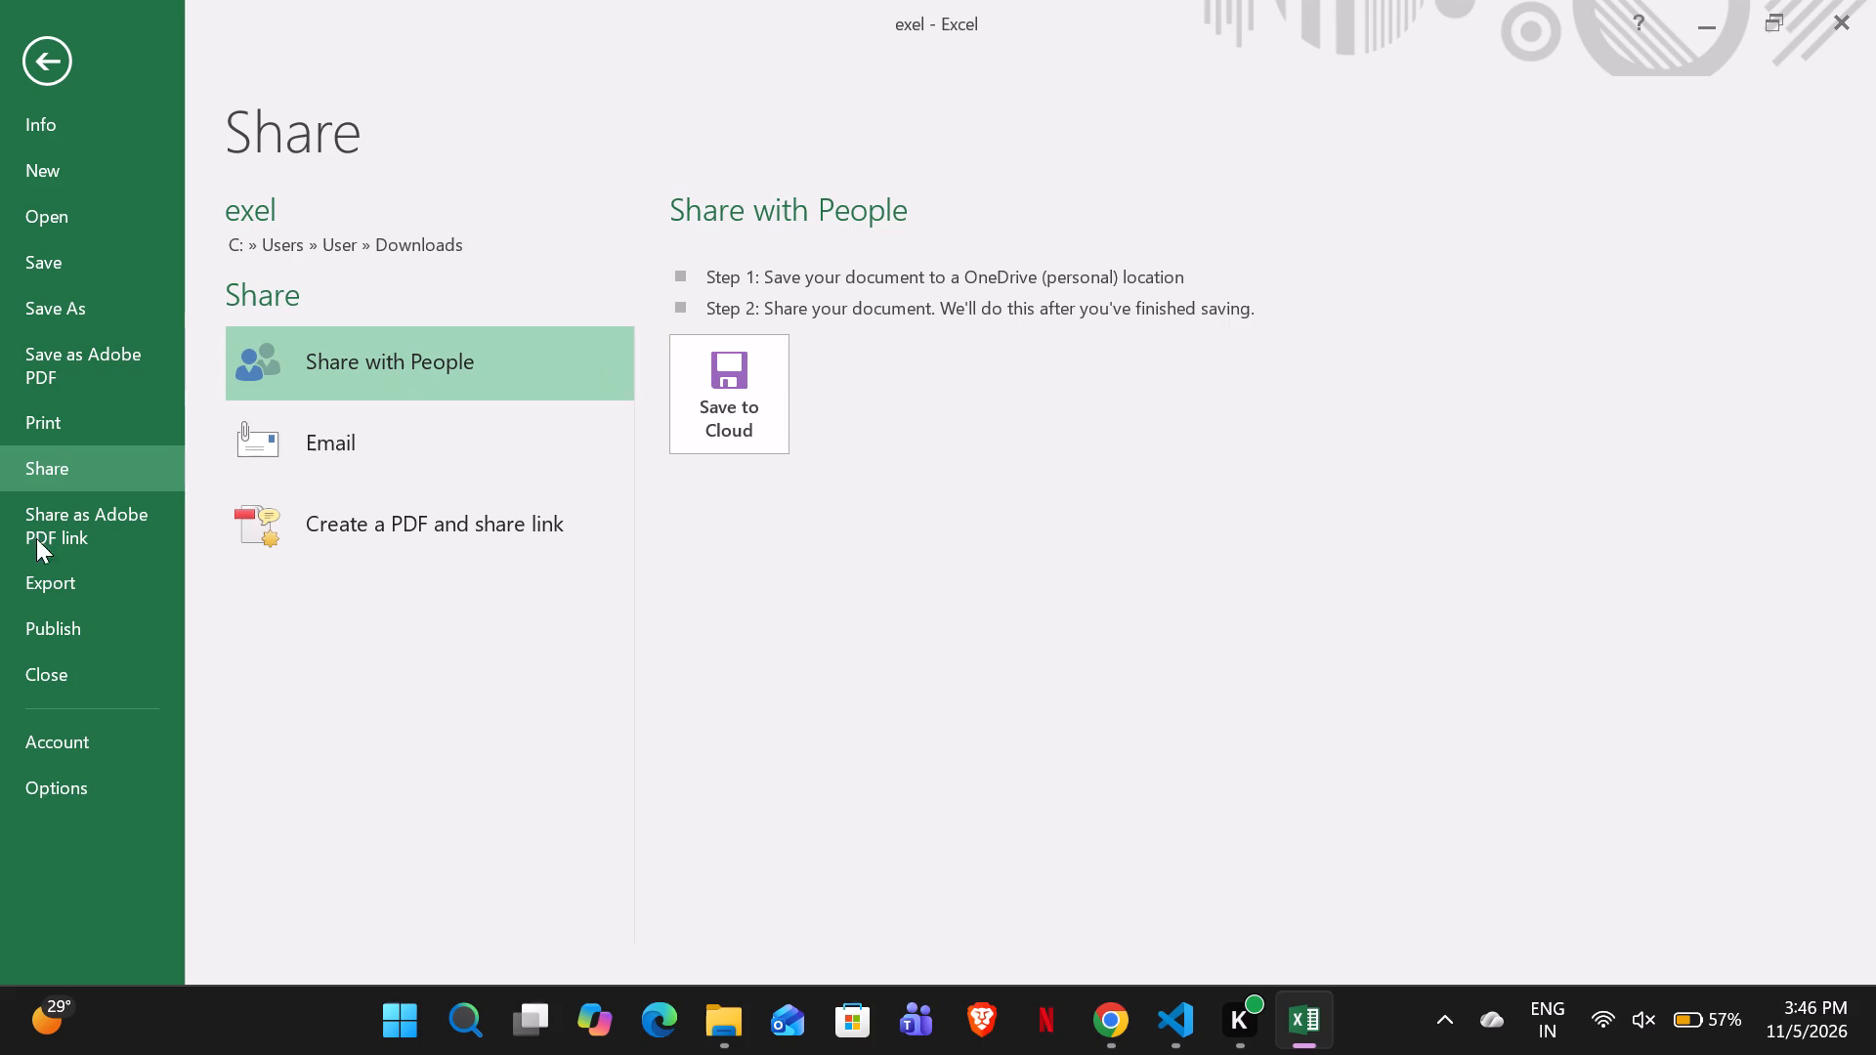
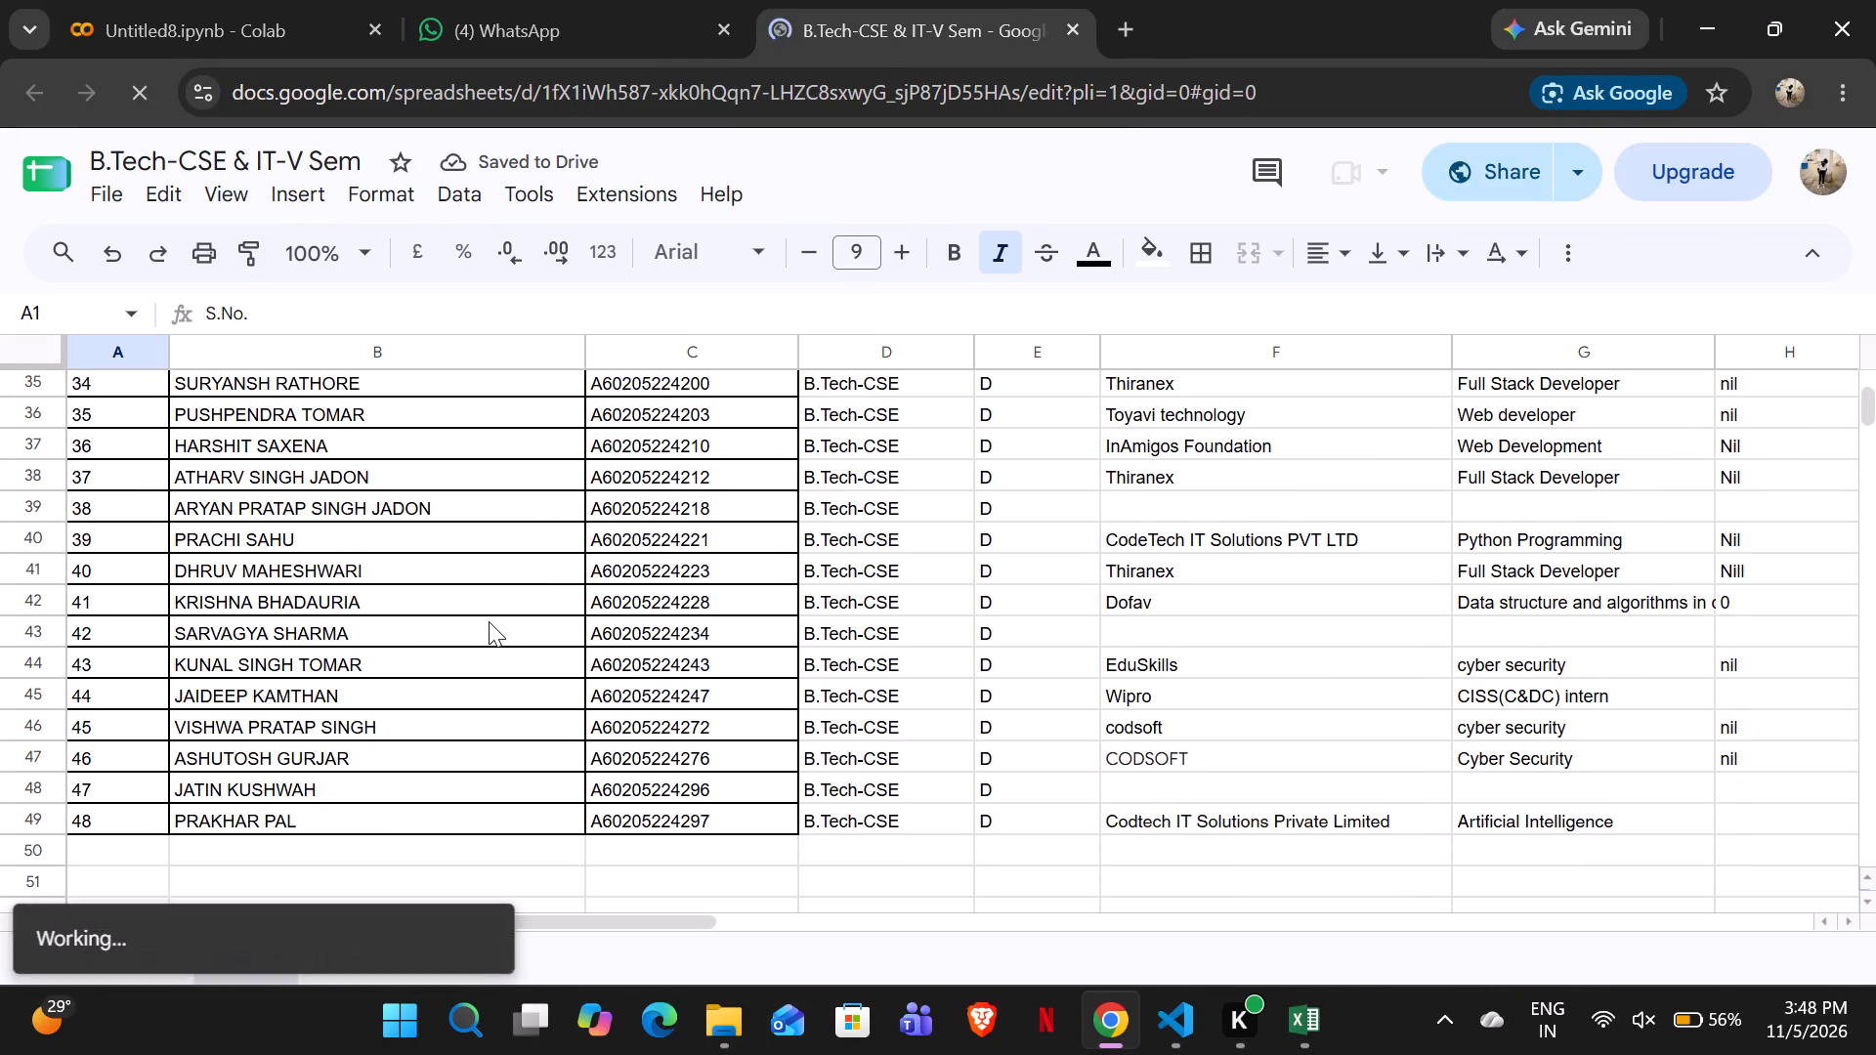
Look through the student list on the CSE sheet of the B.Tech-CSE & IT-V Sem spreadsheet, dismissing the AI function pop-up.
{"action": "scroll", "coordinate": [489, 621], "scroll_direction": "down", "scroll_amount": 1}
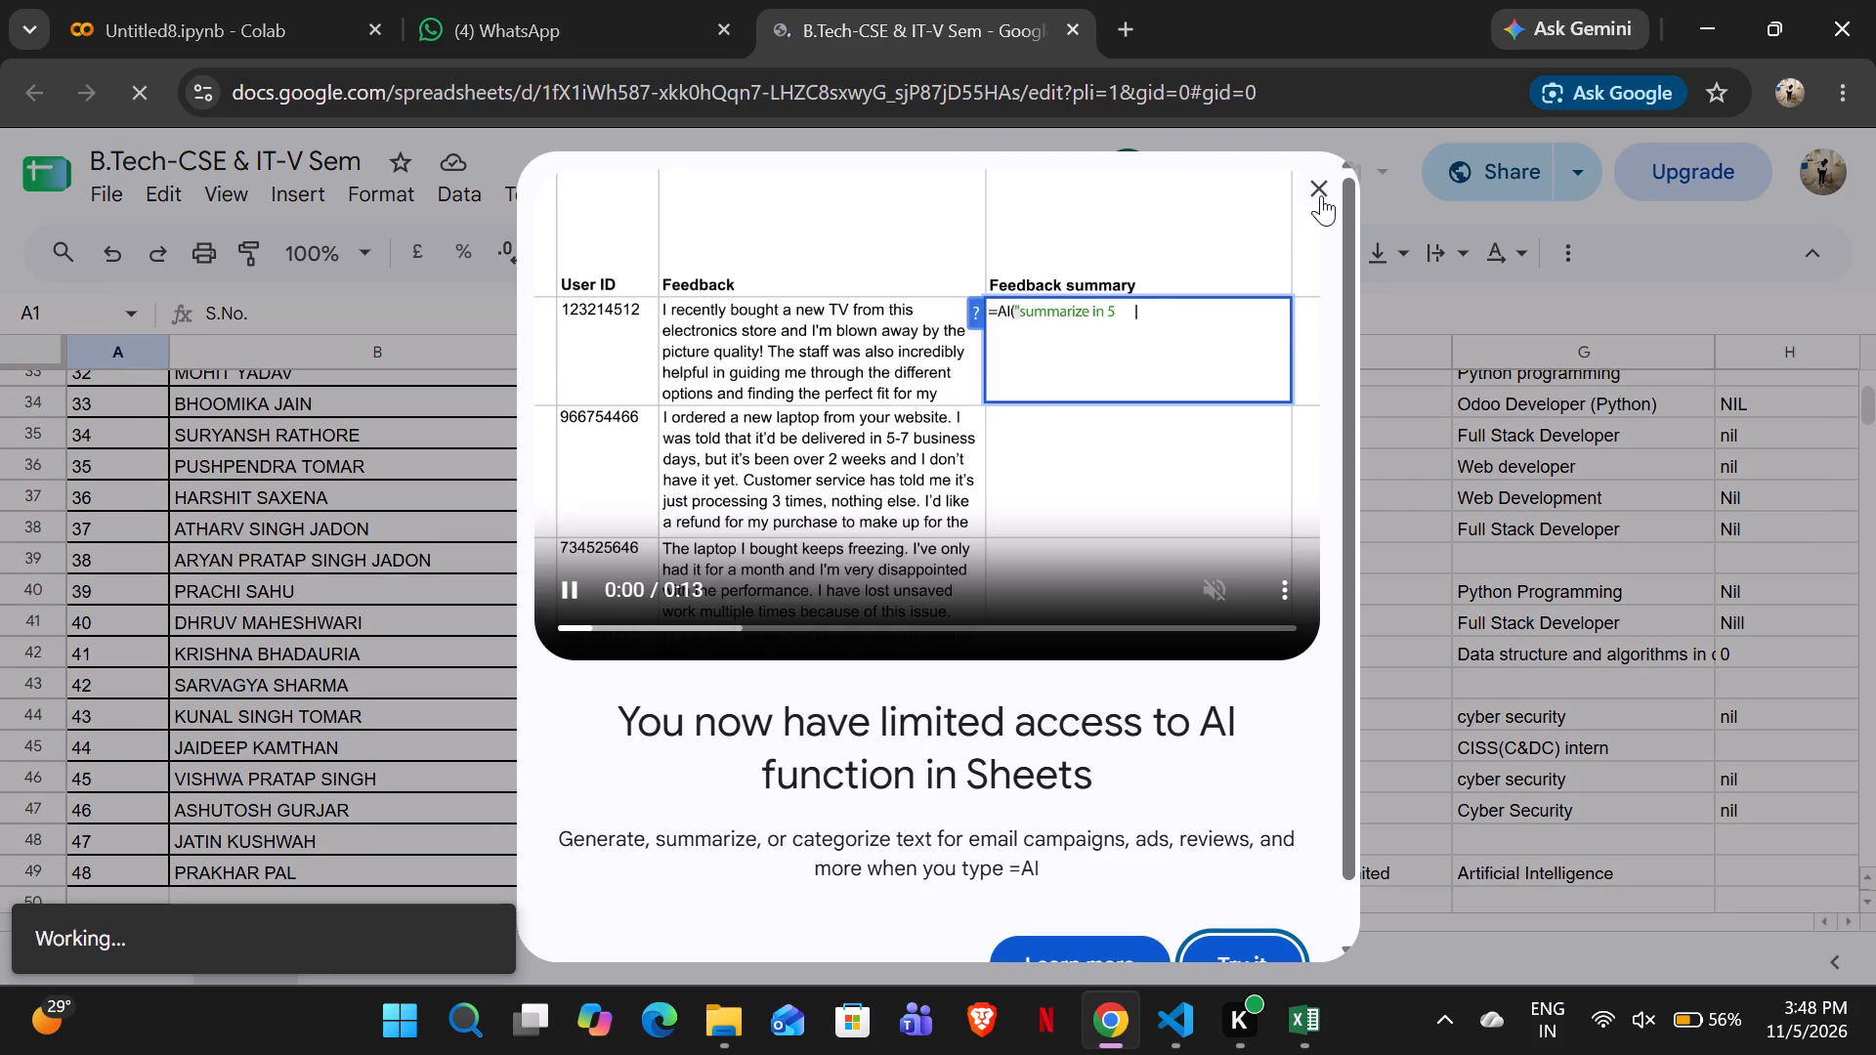
{"action": "left_click", "coordinate": [1328, 184]}
{"action": "scroll", "coordinate": [771, 454], "scroll_direction": "up", "scroll_amount": 1}
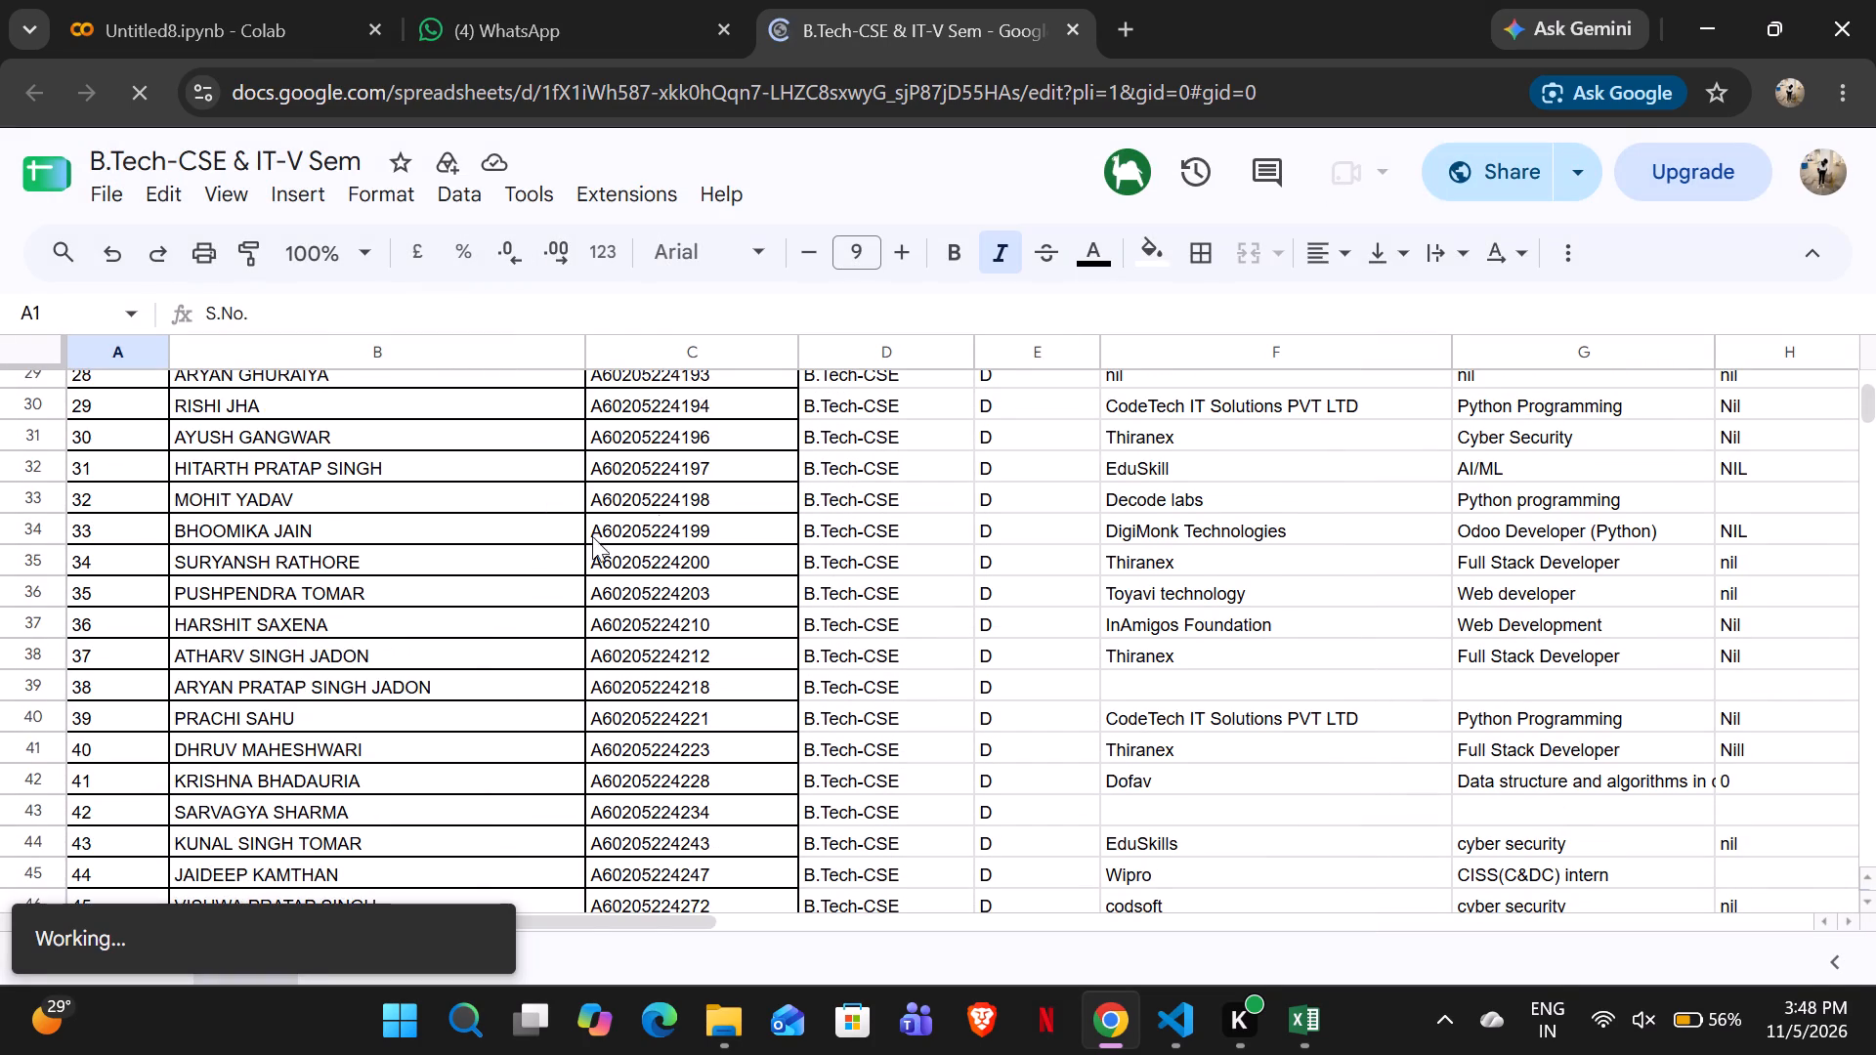
{"action": "scroll", "coordinate": [366, 607], "scroll_direction": "down", "scroll_amount": 1}
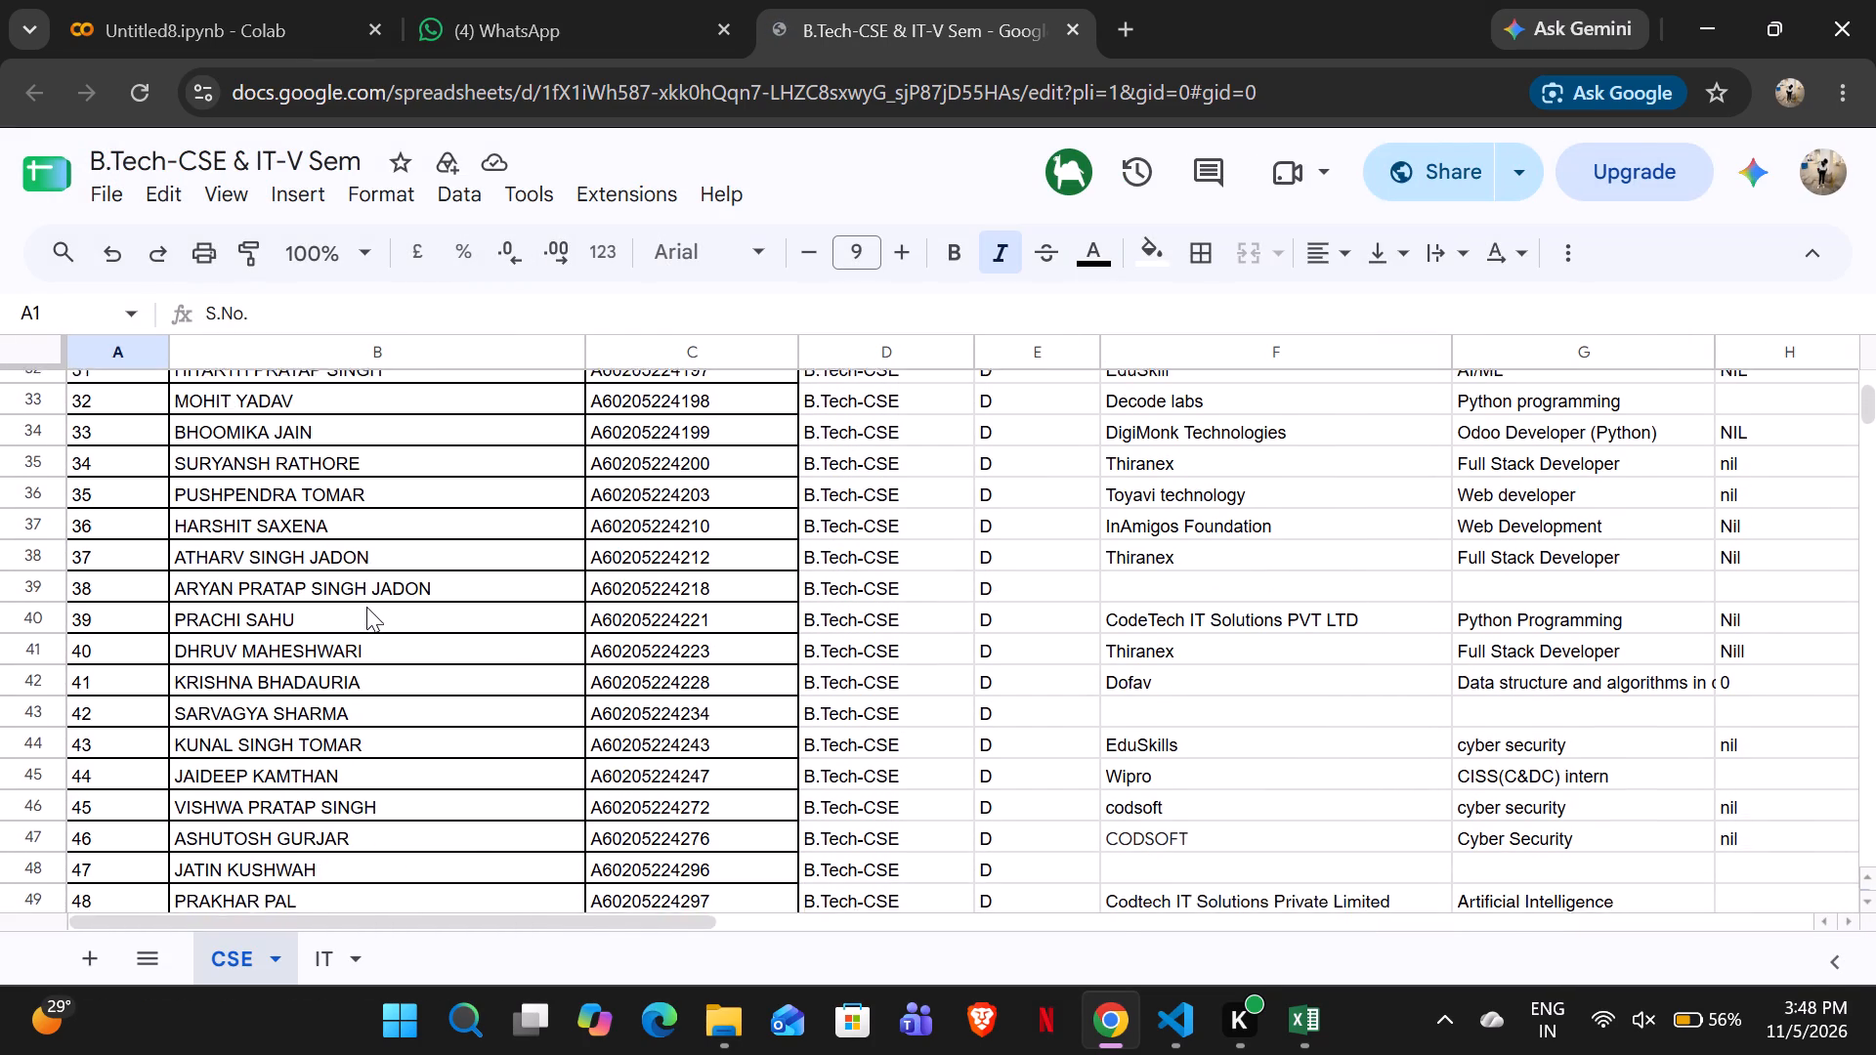
{"action": "scroll", "coordinate": [366, 607], "scroll_direction": "down", "scroll_amount": 1}
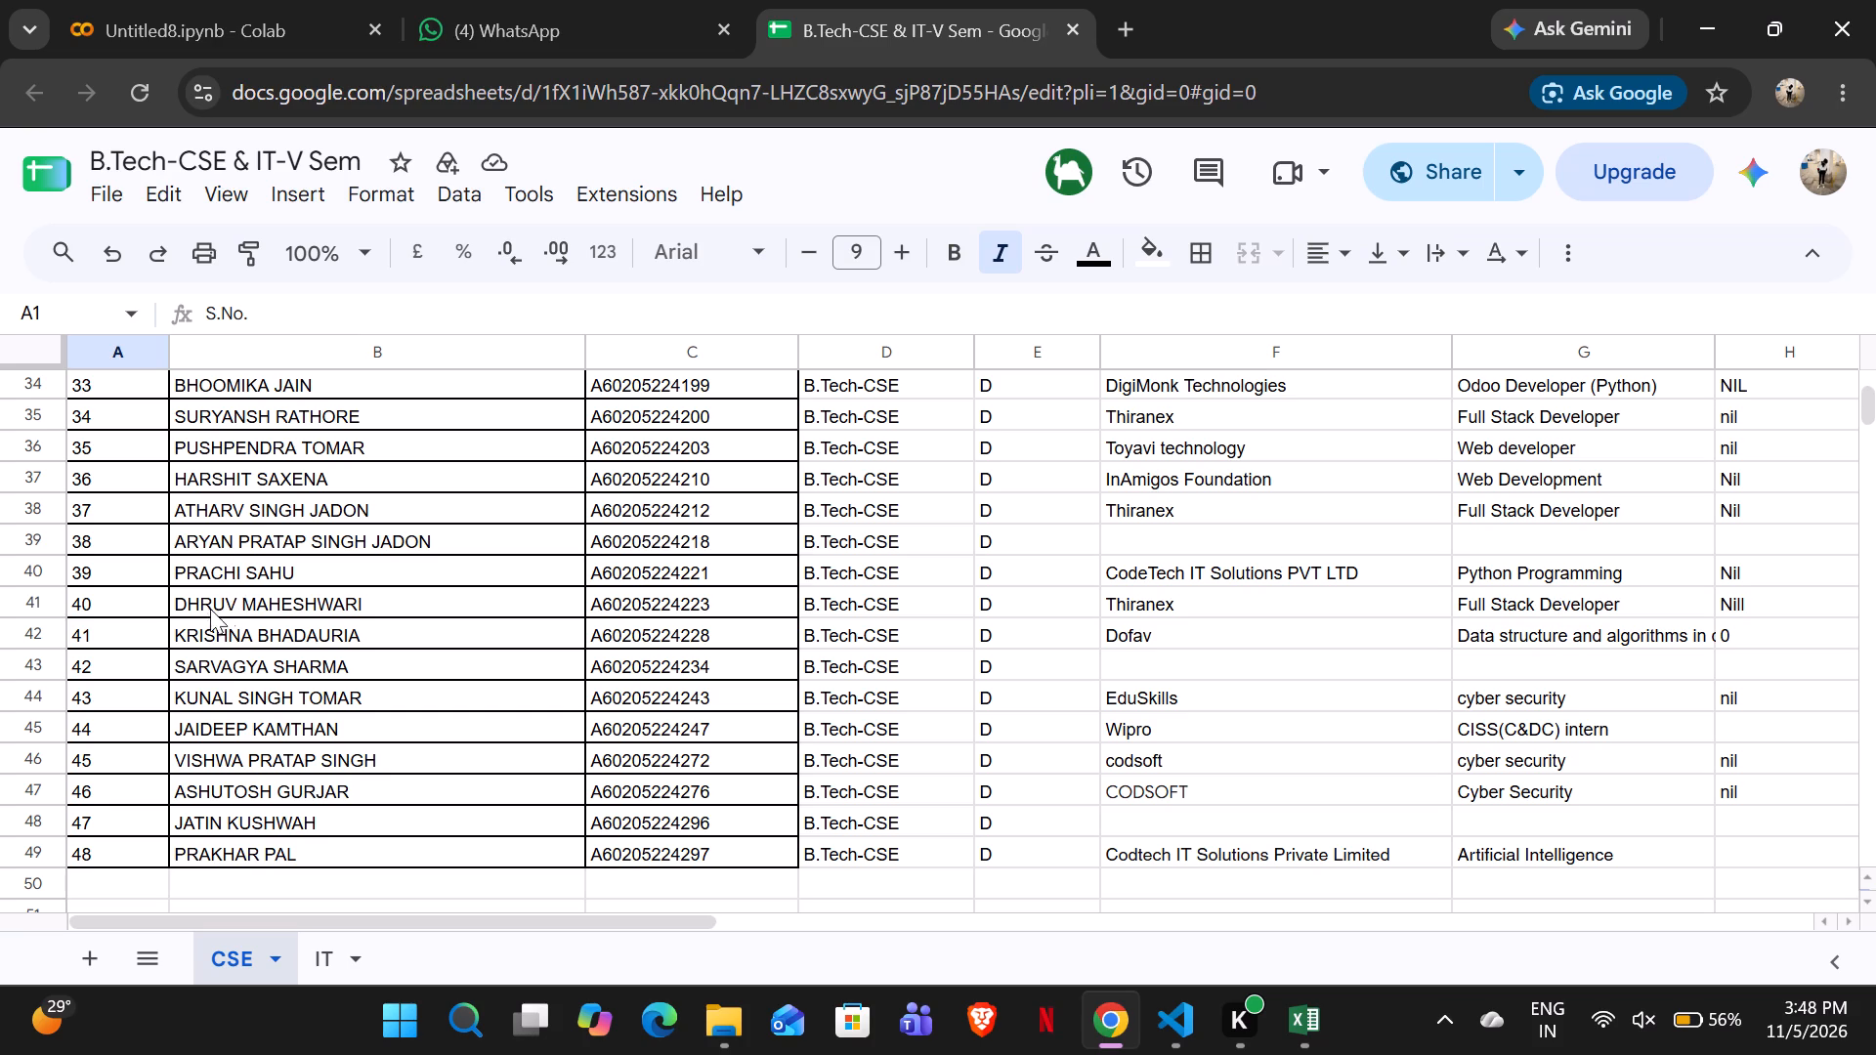
{"action": "left_click_drag", "start_coordinate": [173, 595], "coordinate": [228, 654]}
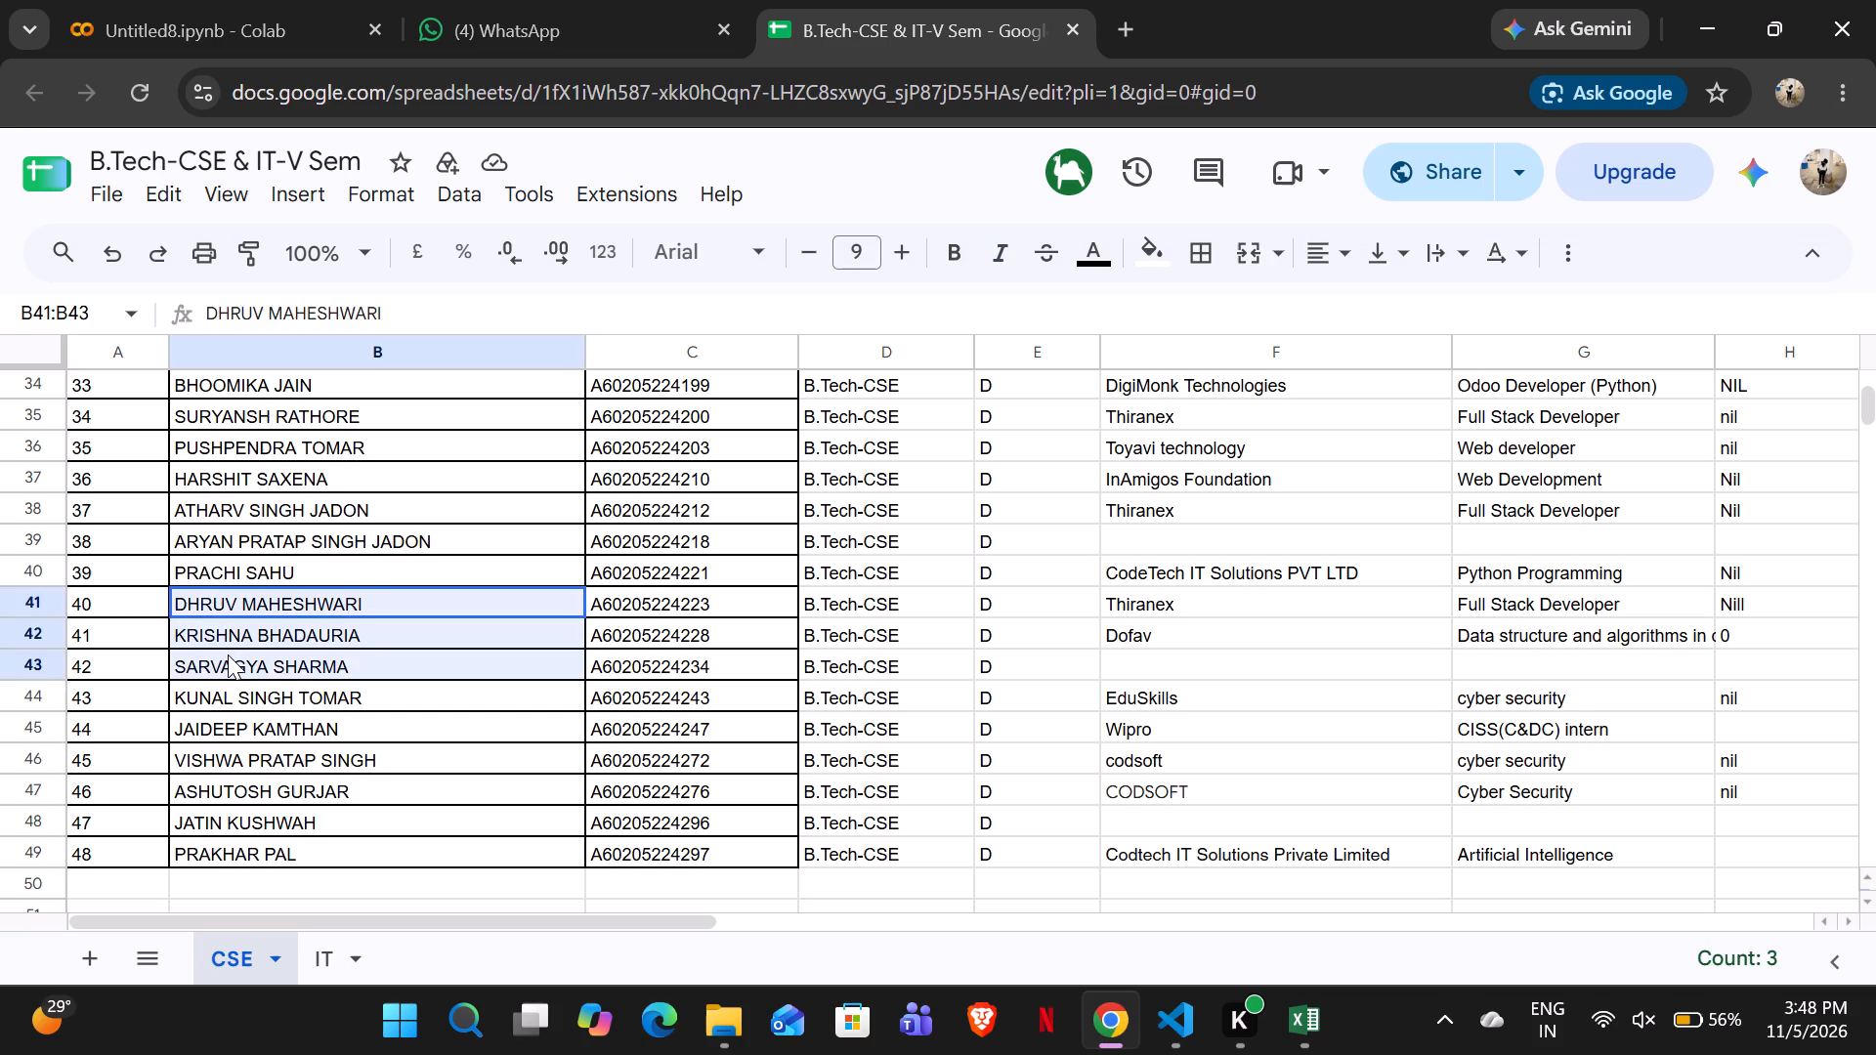
{"action": "left_click_drag", "start_coordinate": [228, 654], "coordinate": [252, 677]}
{"action": "left_click_drag", "start_coordinate": [252, 677], "coordinate": [260, 688]}
{"action": "left_click", "coordinate": [512, 597]}
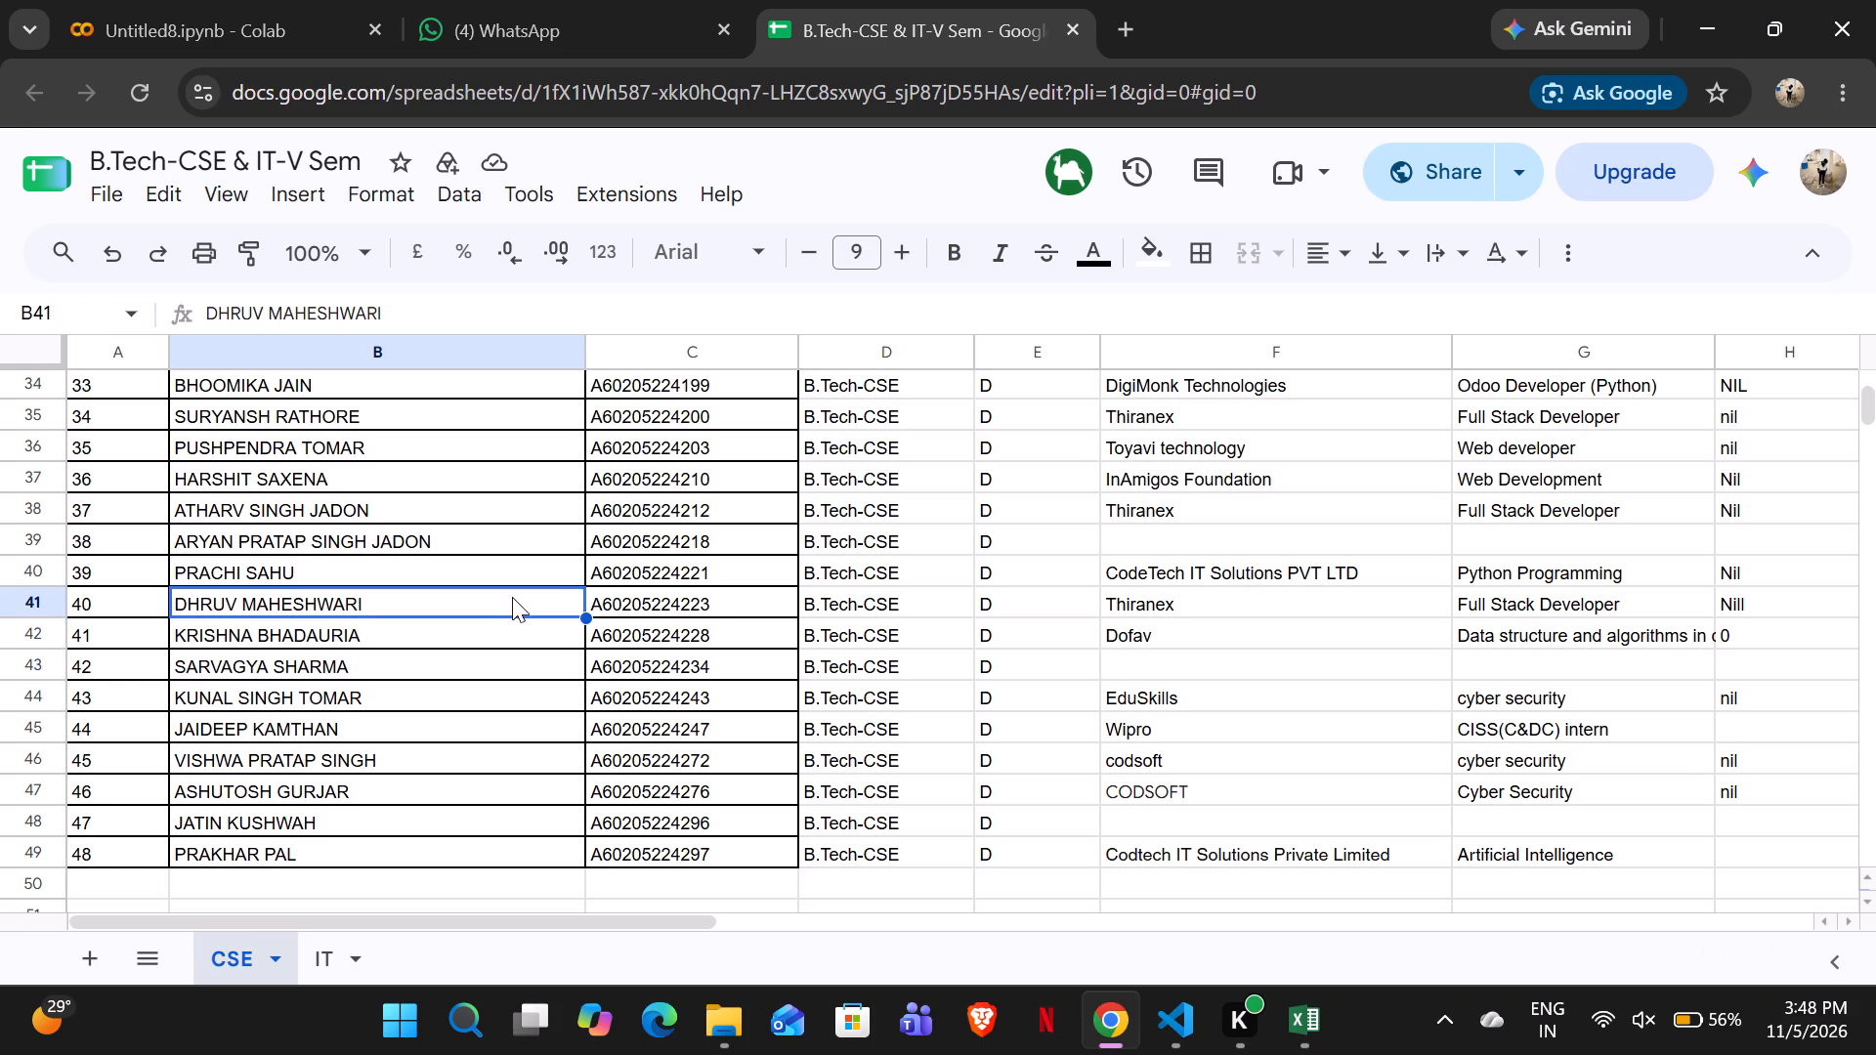
{"action": "scroll", "coordinate": [512, 597], "scroll_direction": "up", "scroll_amount": 6}
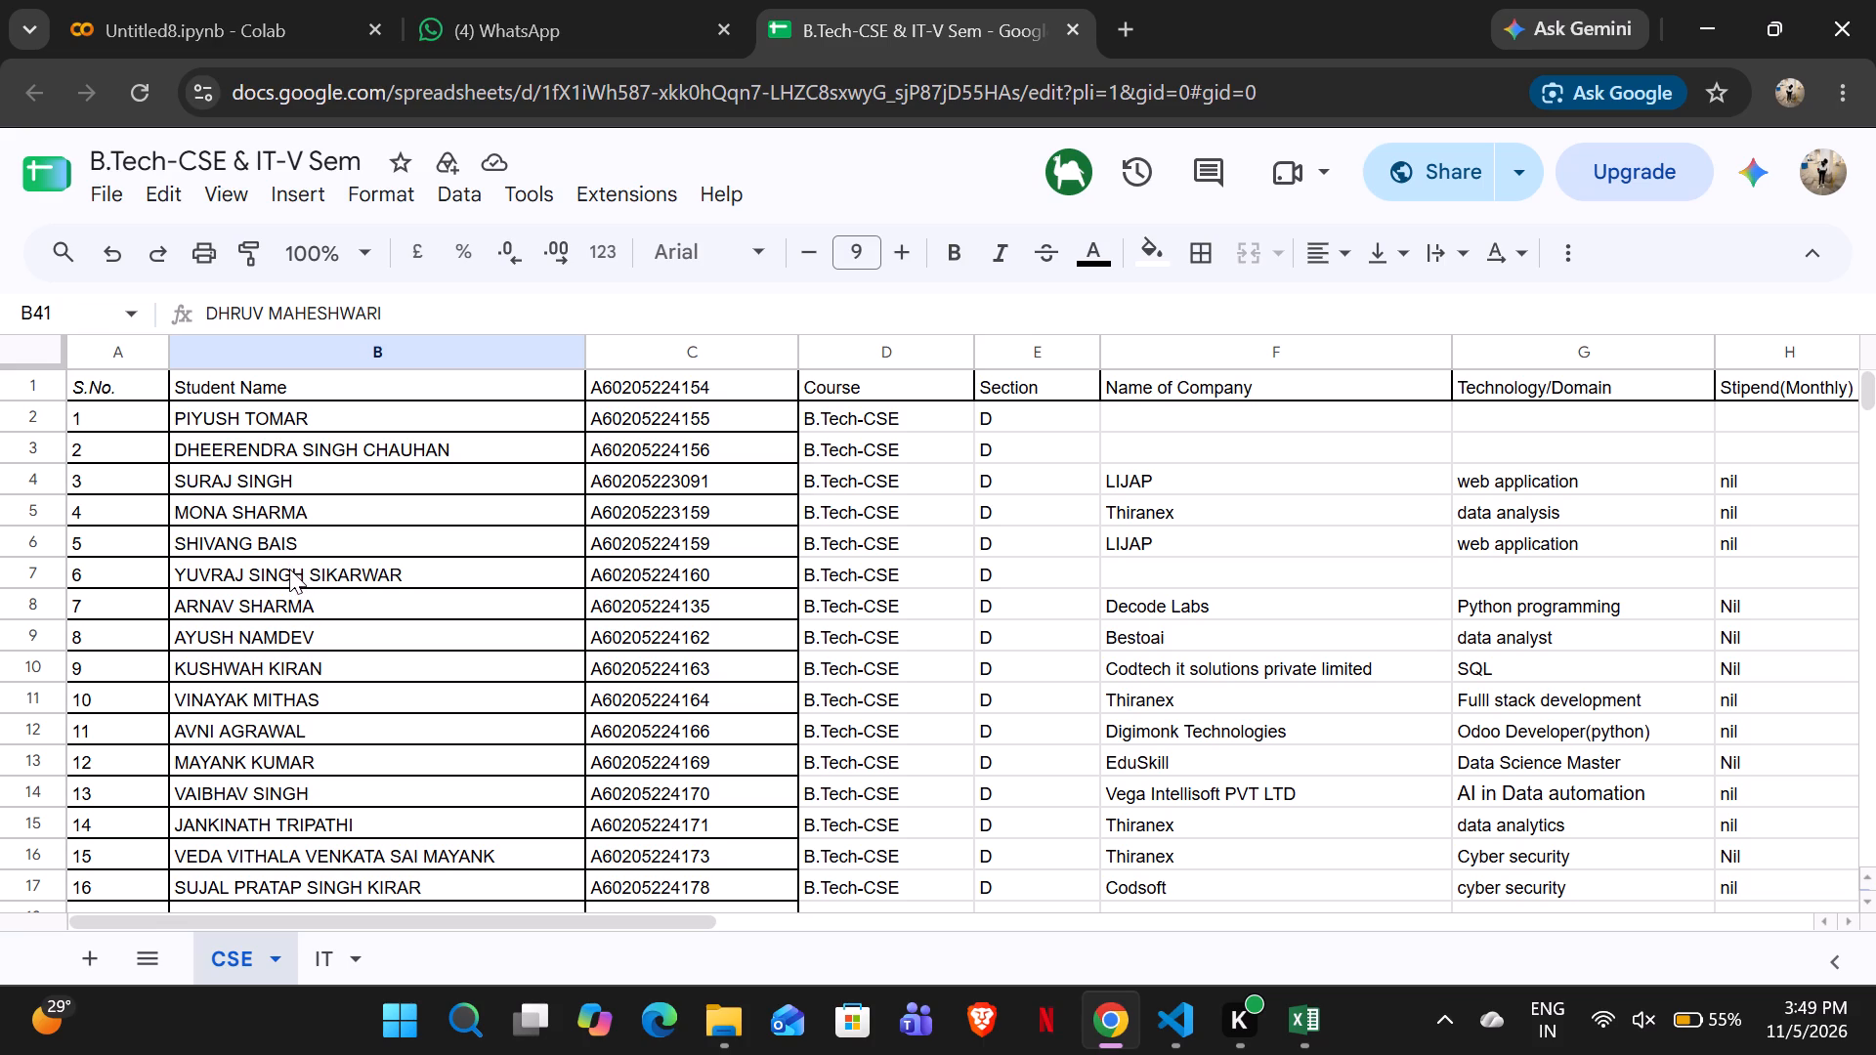
Copy the first student's name from cell B2 of the CSE sheet into cell B2 of the exel workbook in Excel.
{"action": "double_click", "coordinate": [296, 421]}
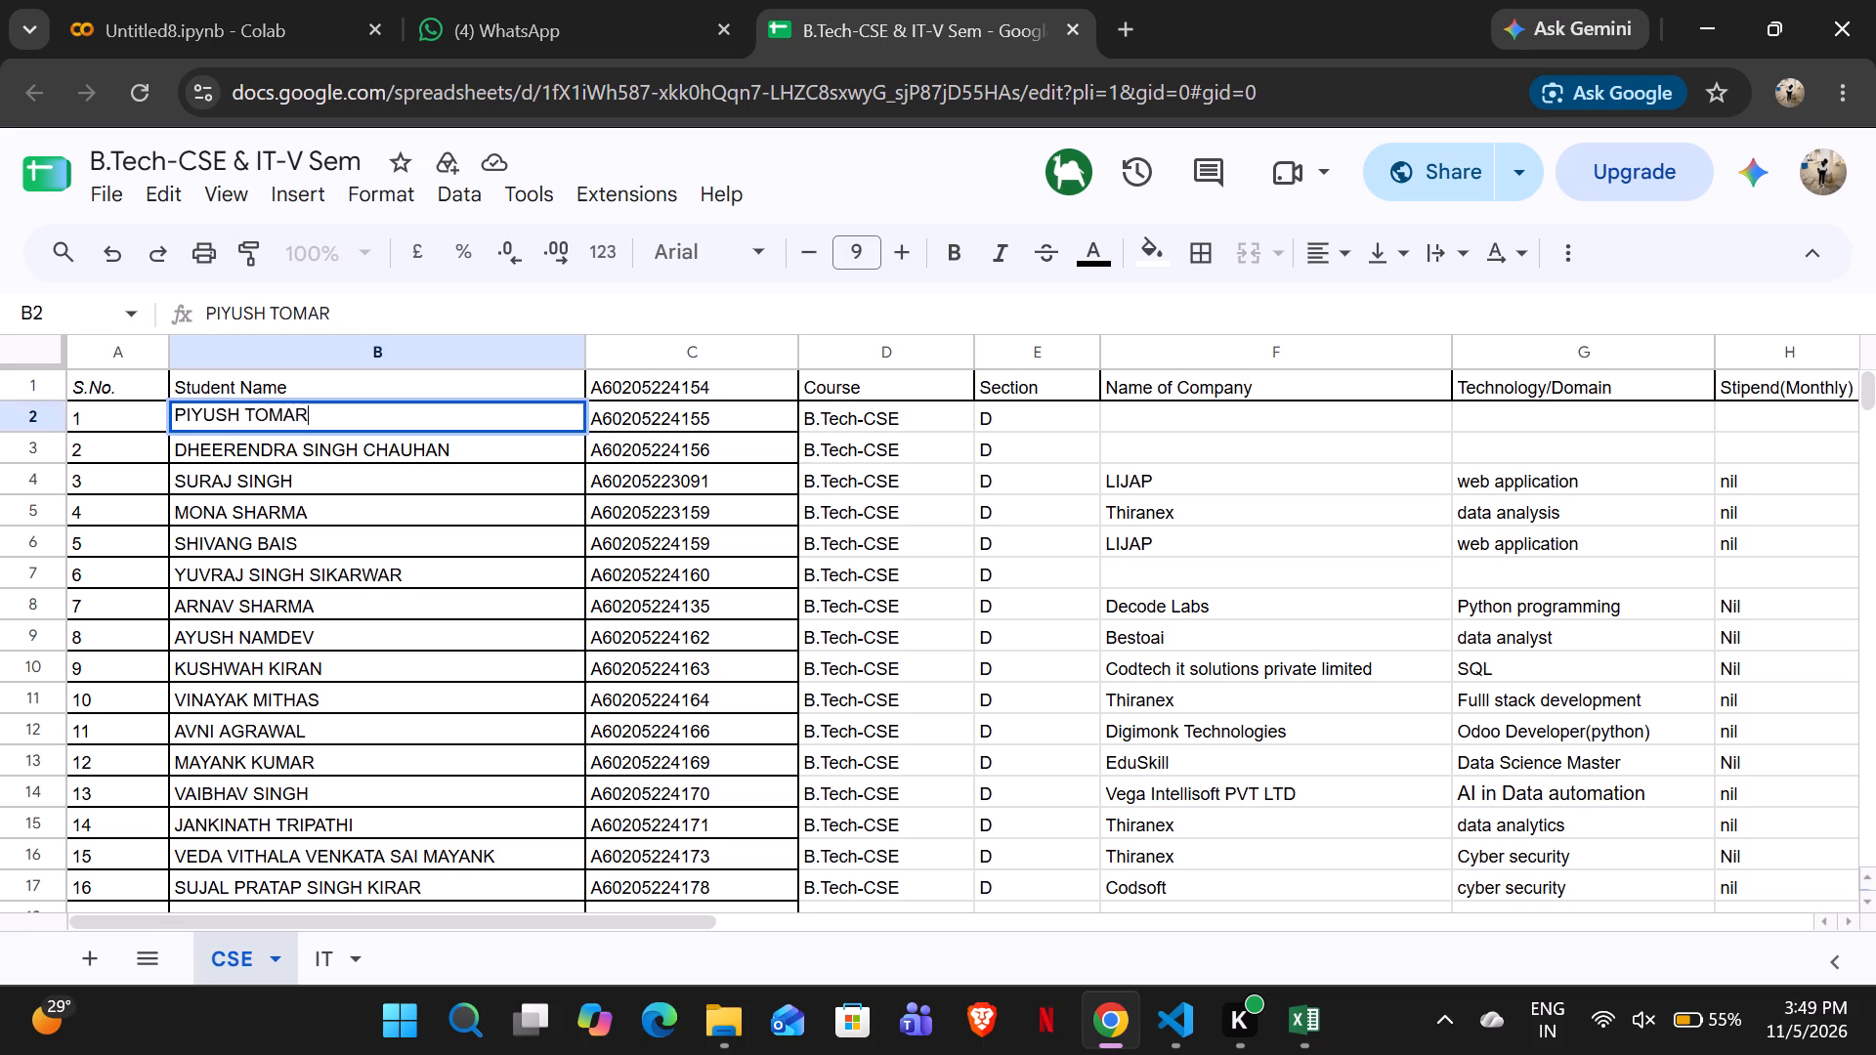
{"action": "left_click", "coordinate": [296, 421]}
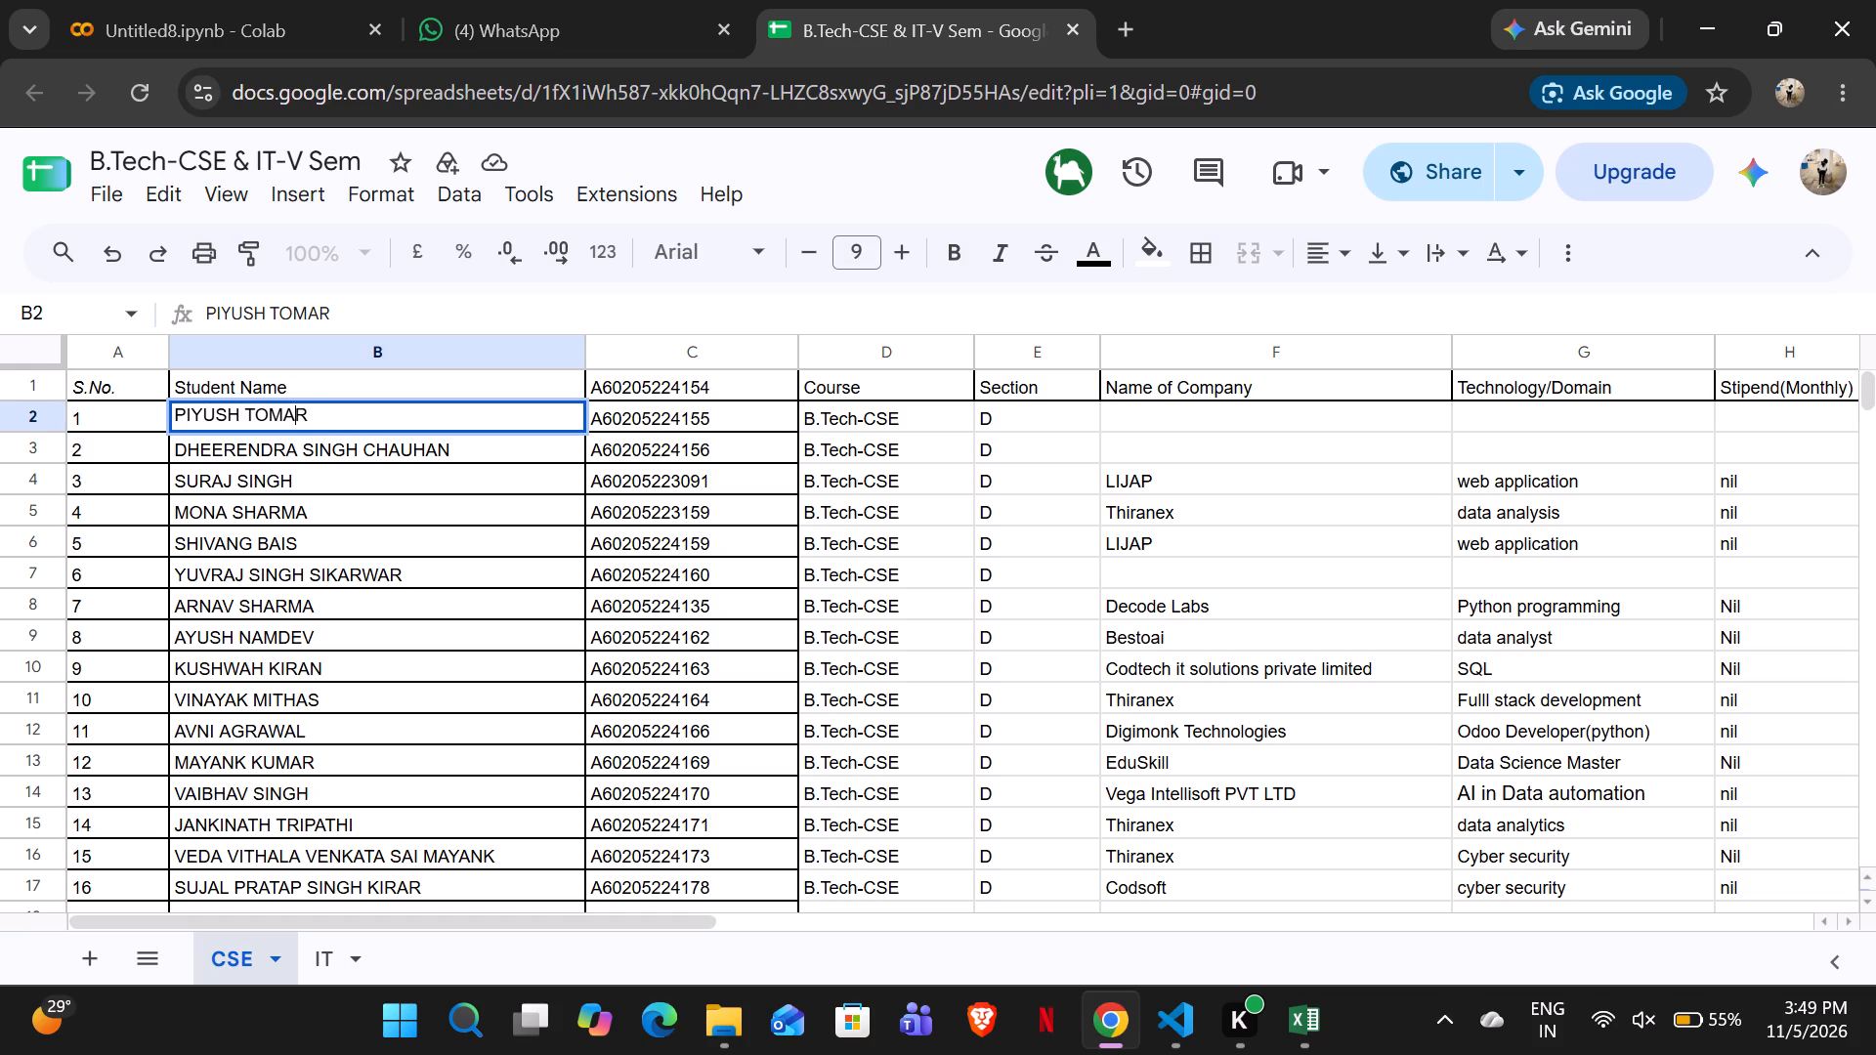
{"action": "left_click", "coordinate": [351, 415]}
{"action": "left_click_drag", "start_coordinate": [349, 415], "coordinate": [192, 408]}
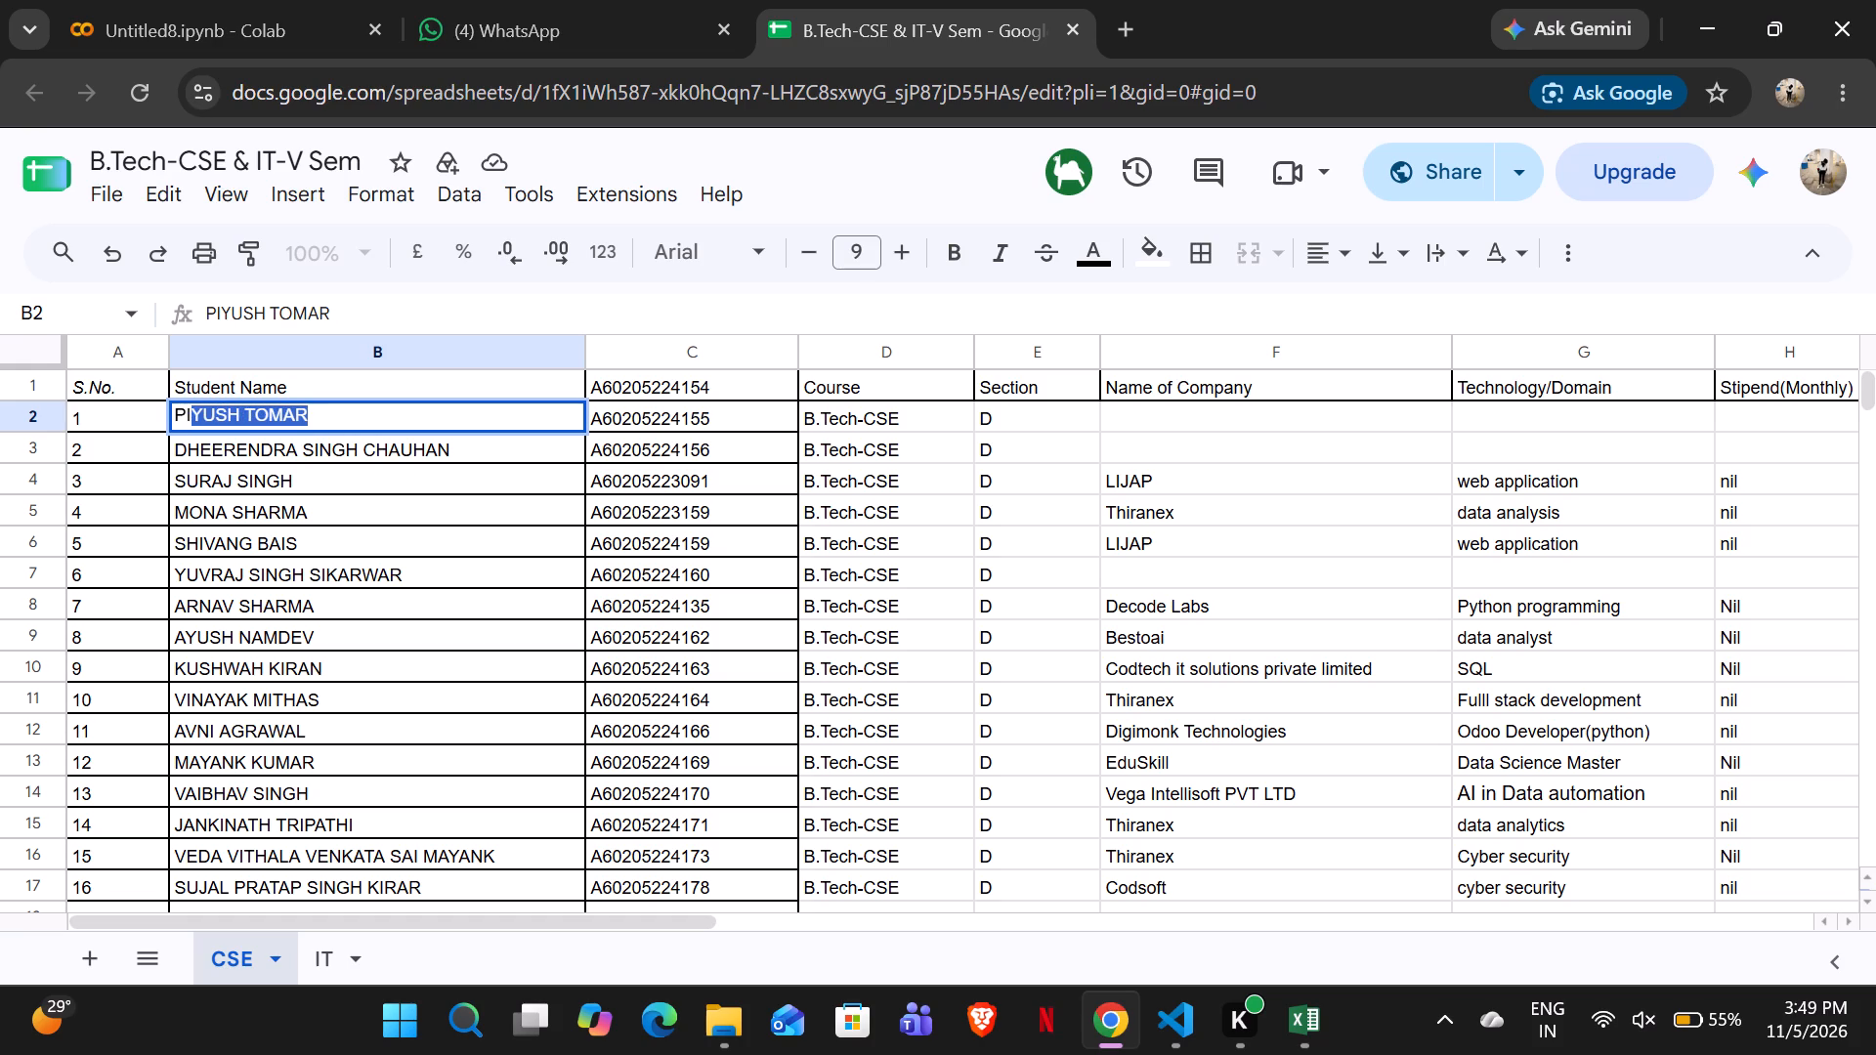
{"action": "left_click_drag", "start_coordinate": [192, 408], "coordinate": [179, 407]}
{"action": "key", "text": "ctrl+c"}
{"action": "left_click", "coordinate": [179, 407]}
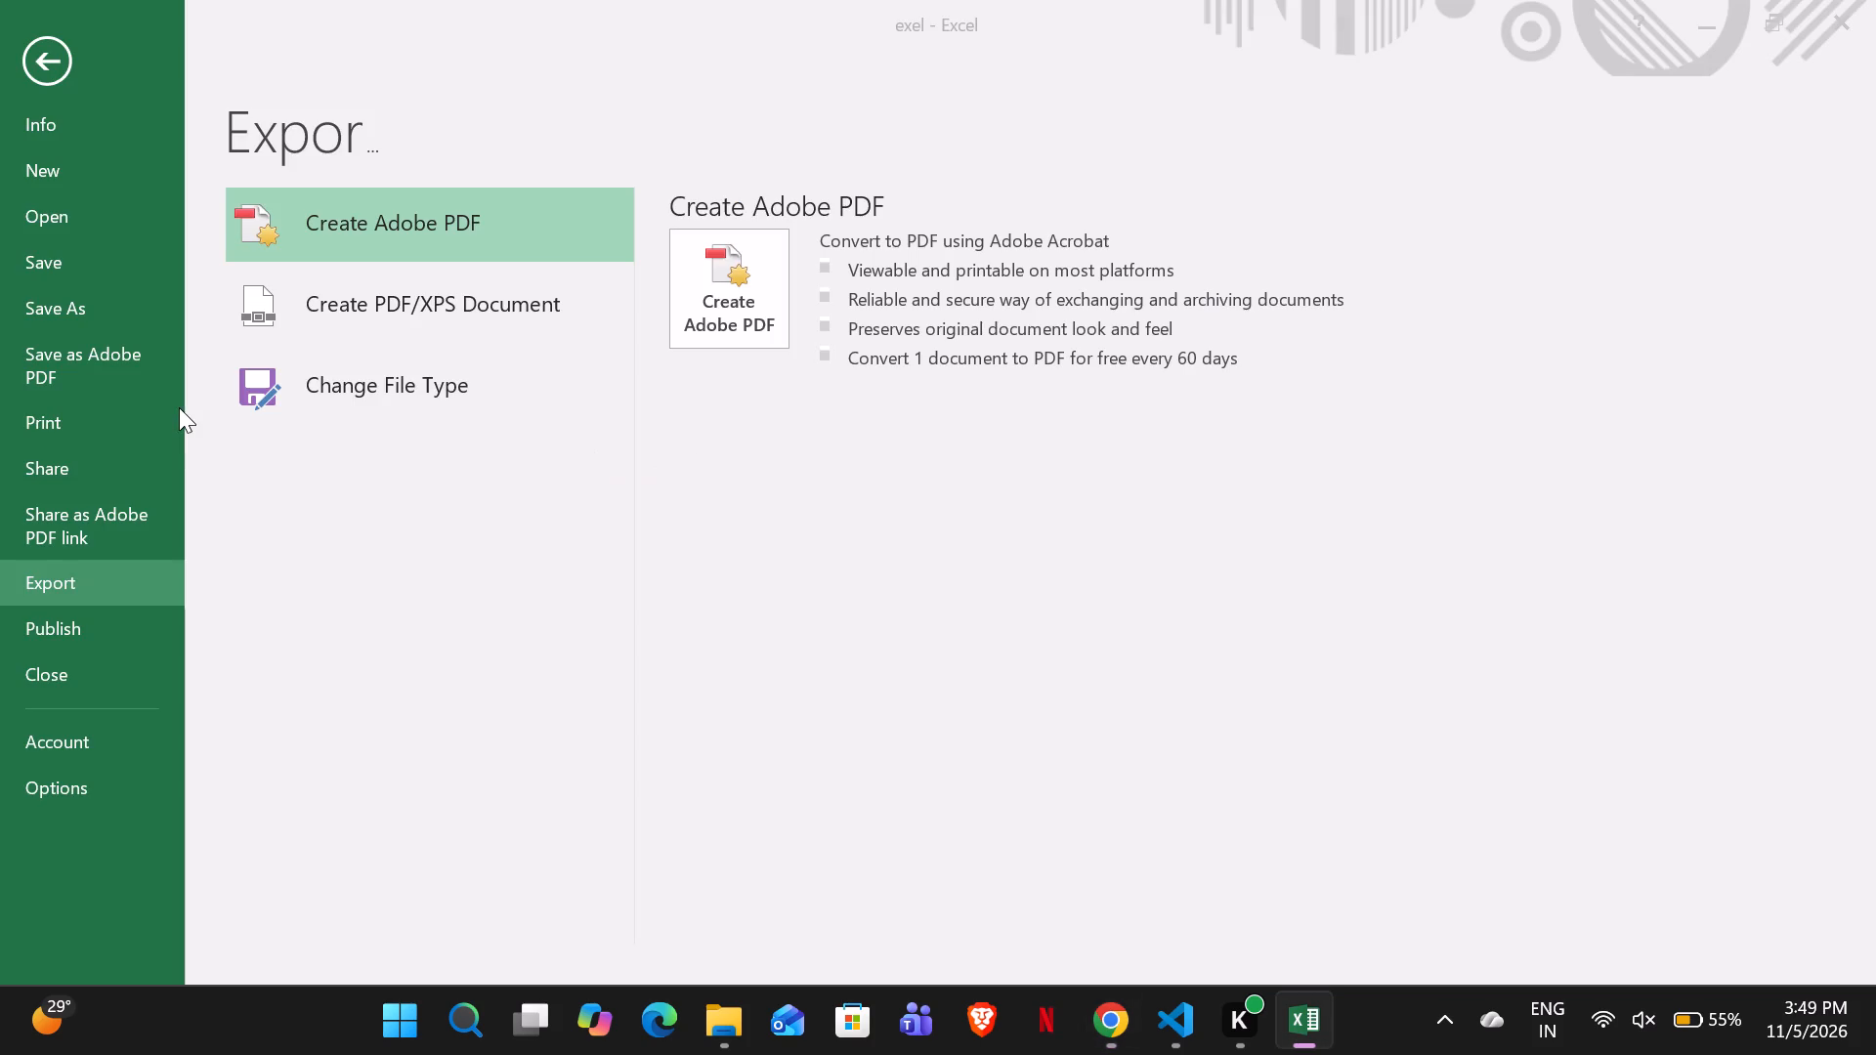
{"action": "left_click", "coordinate": [46, 59]}
{"action": "left_click", "coordinate": [189, 343]}
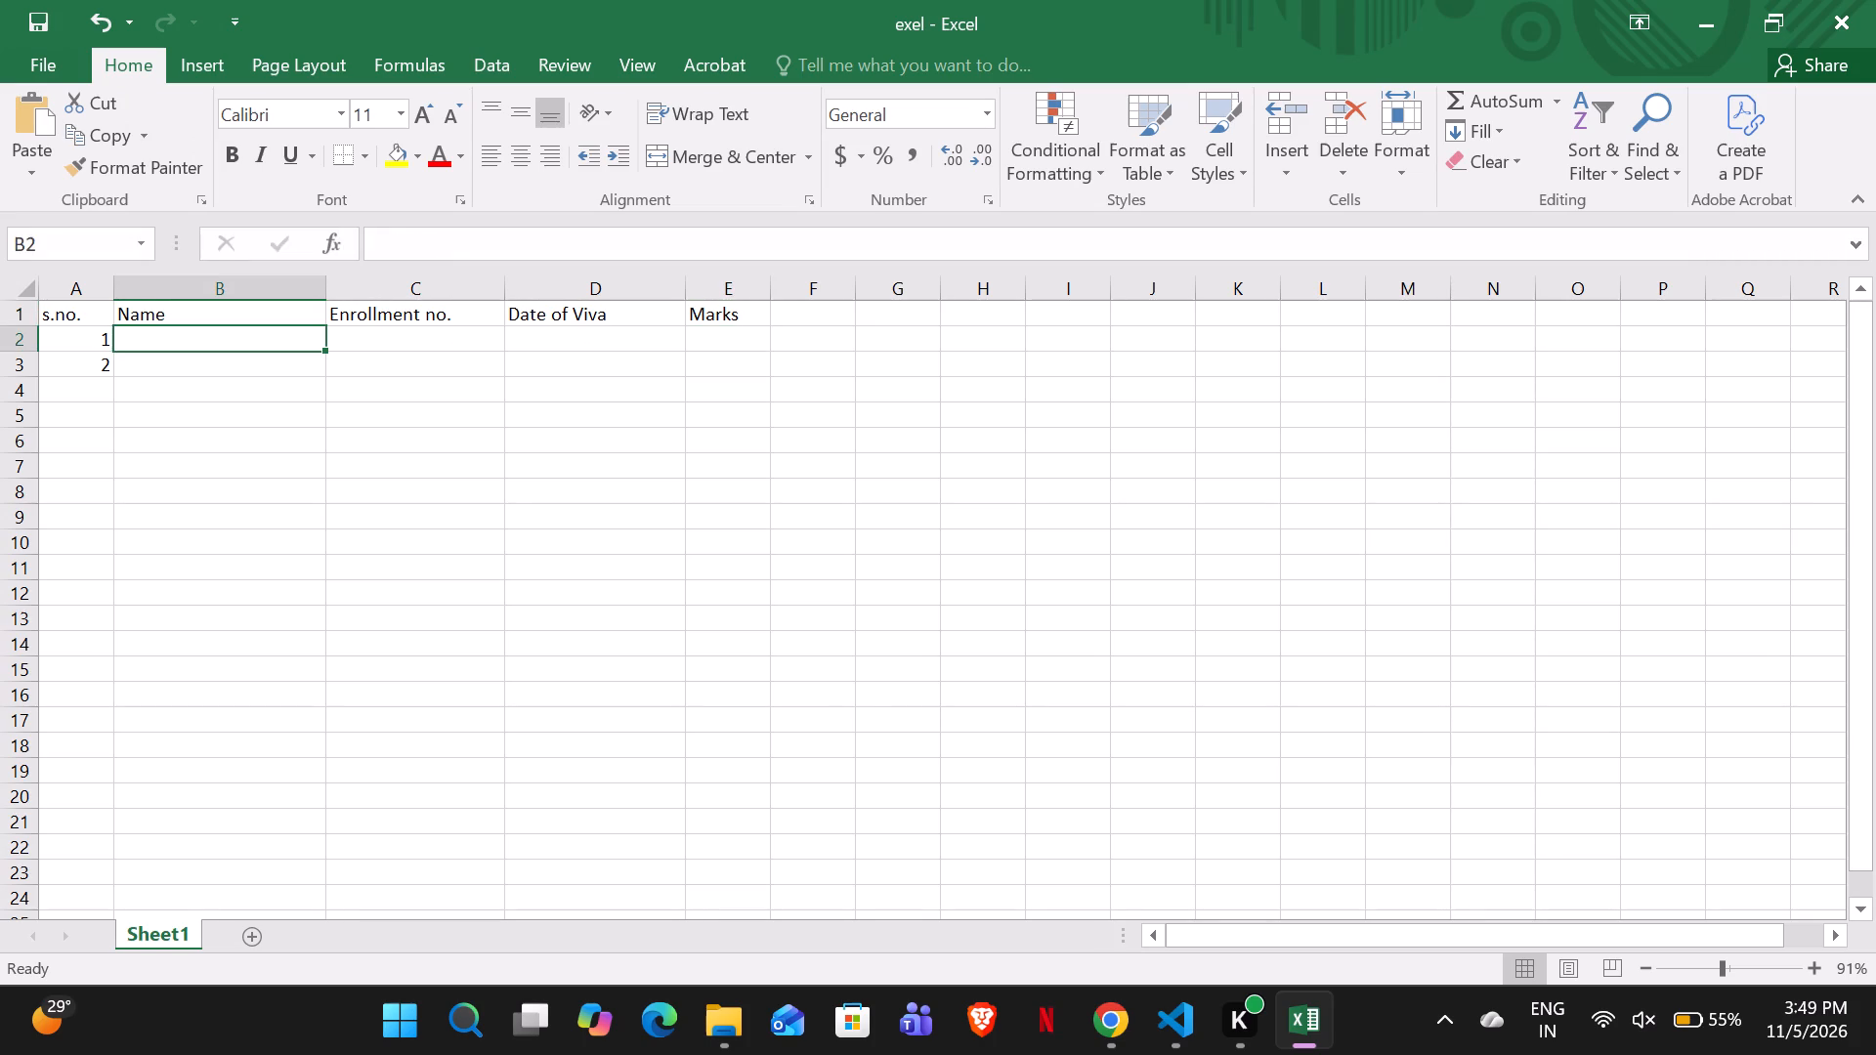
{"action": "key", "text": "ctrl+v"}
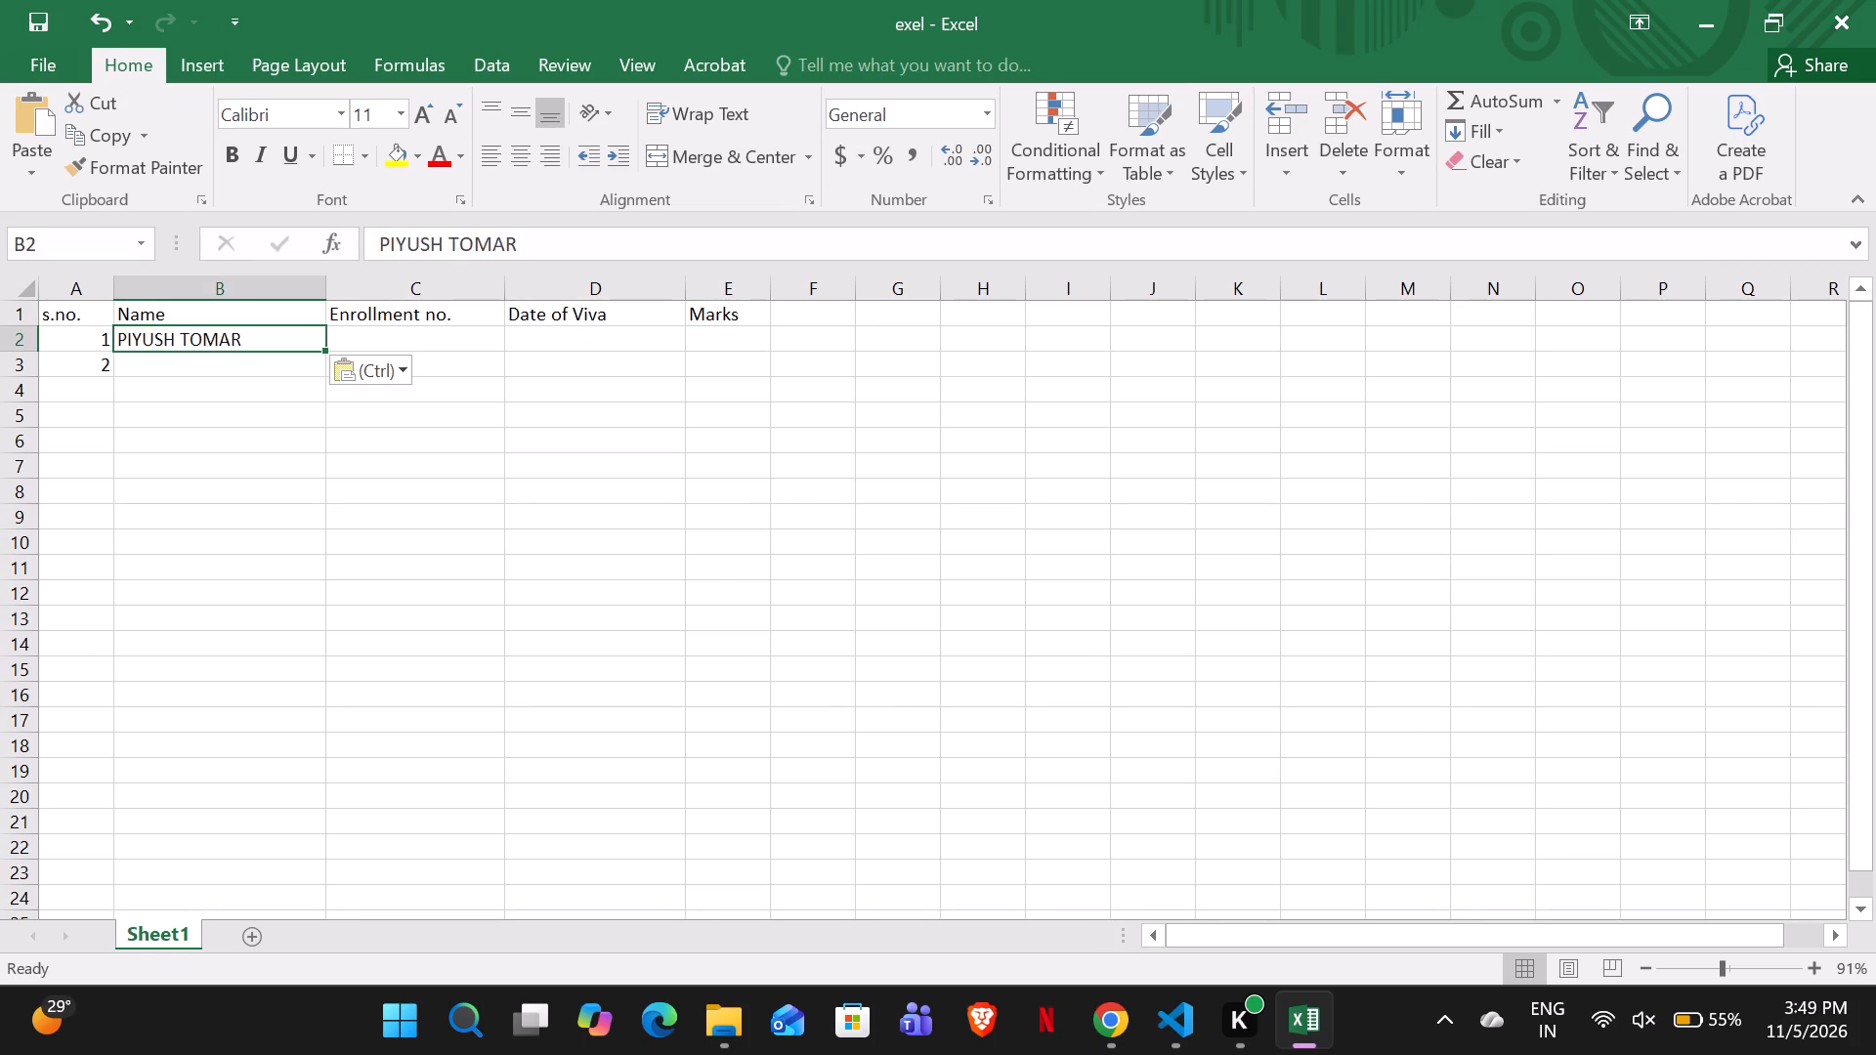
Copy the second student's name from cell B3 of the CSE sheet in Chrome into cell B3 of the exel workbook.
{"action": "double_click", "coordinate": [345, 446]}
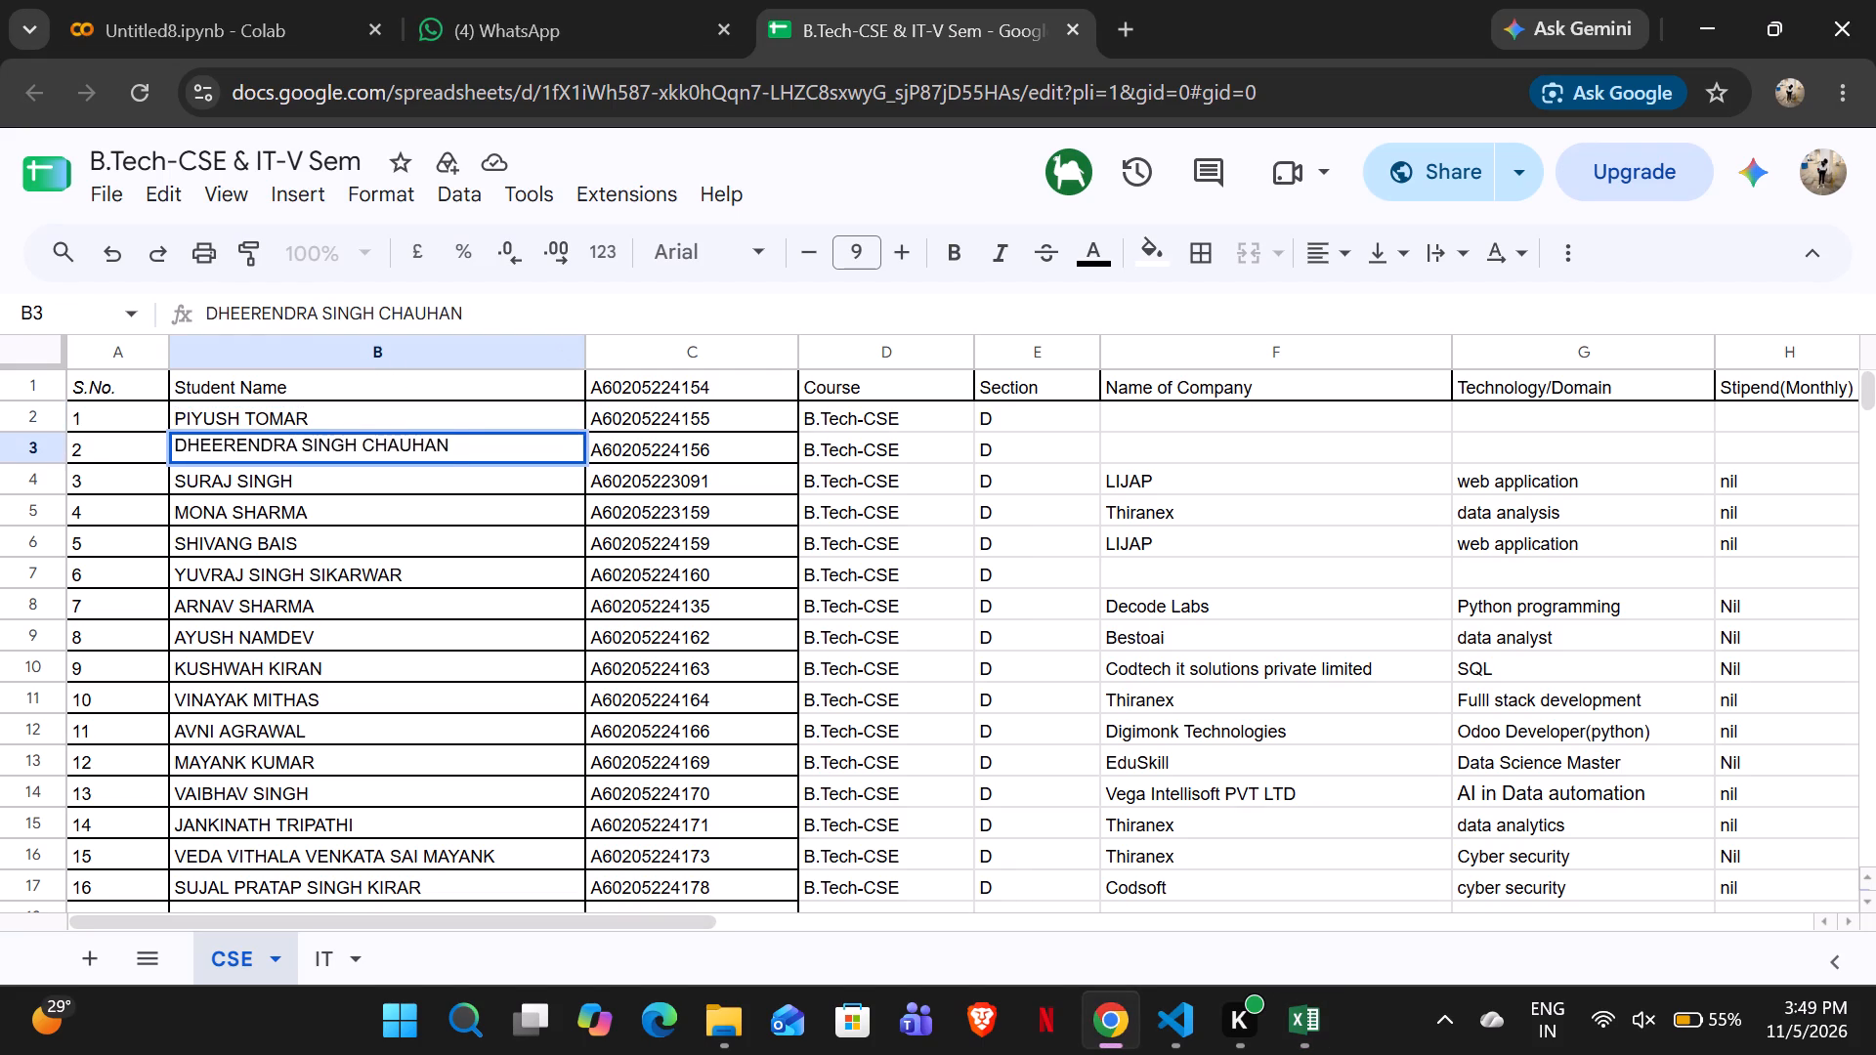
{"action": "key", "text": "ctrl+a"}
{"action": "key", "text": "ctrl+c"}
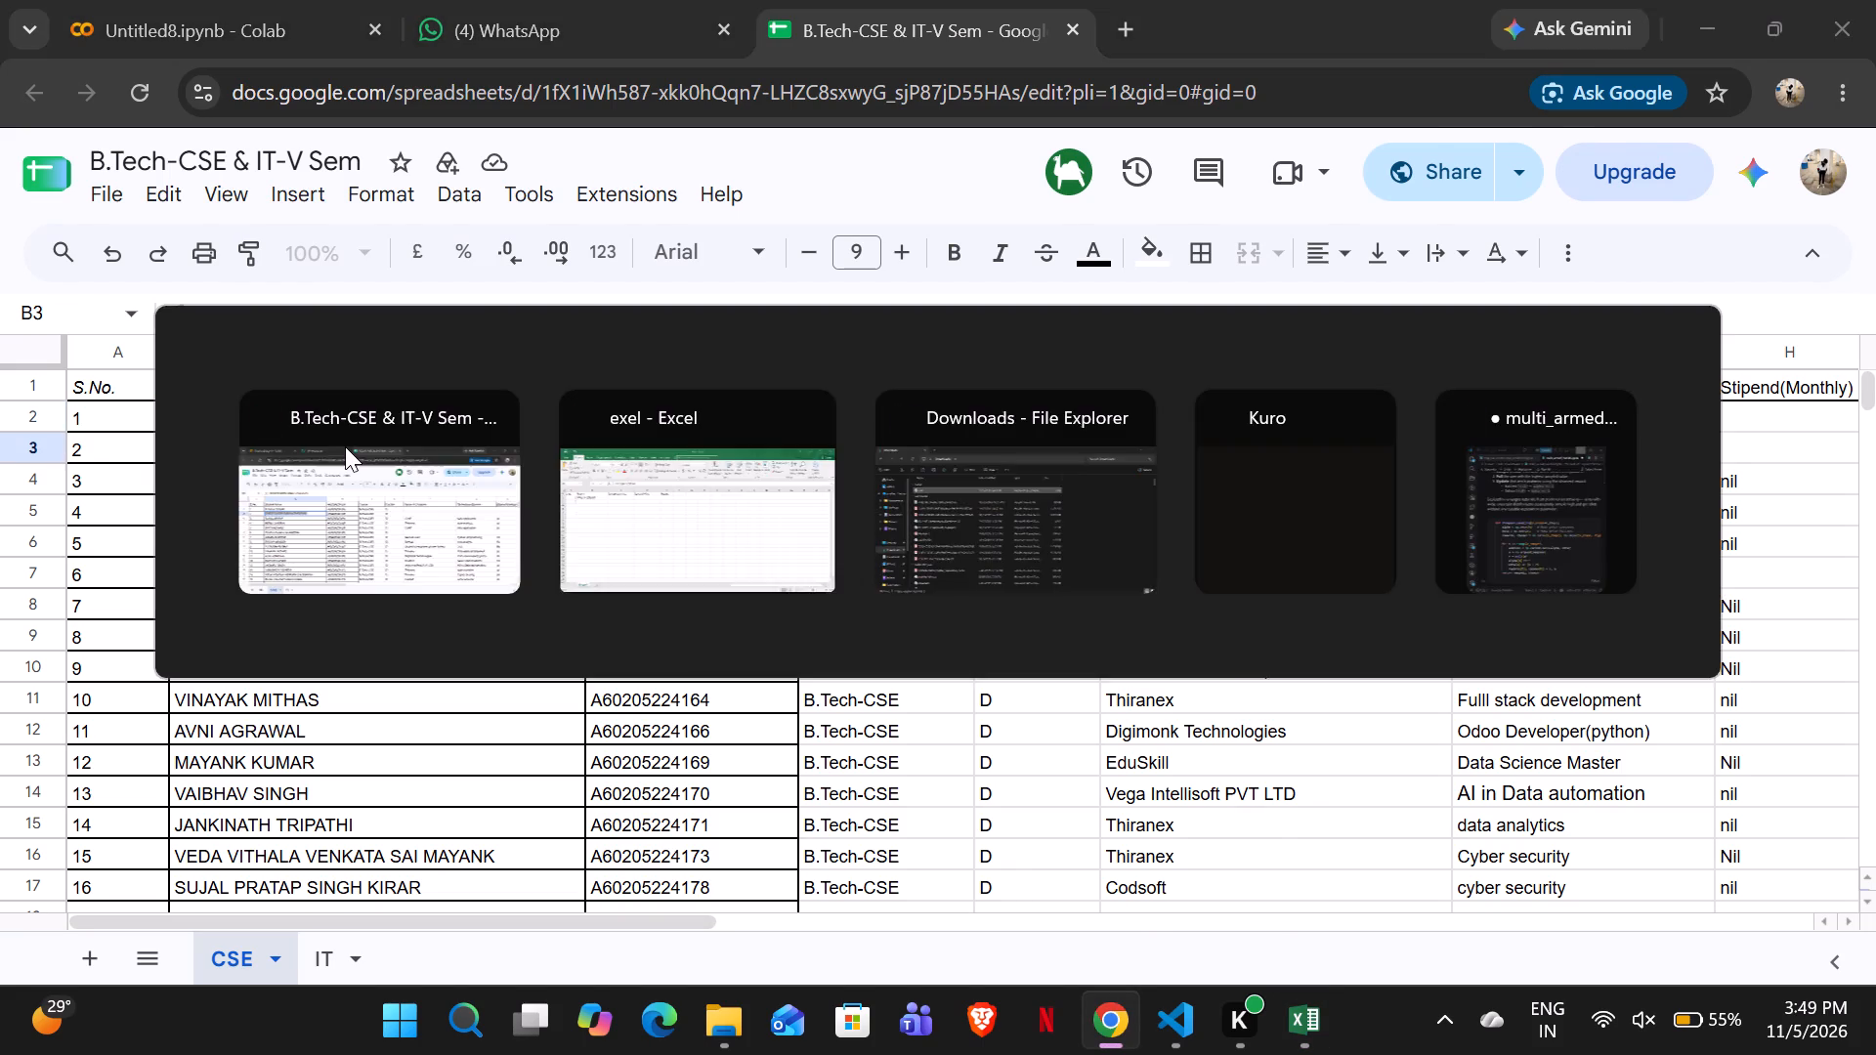
{"action": "left_click", "coordinate": [218, 375]}
{"action": "key", "text": "ctrl+v"}
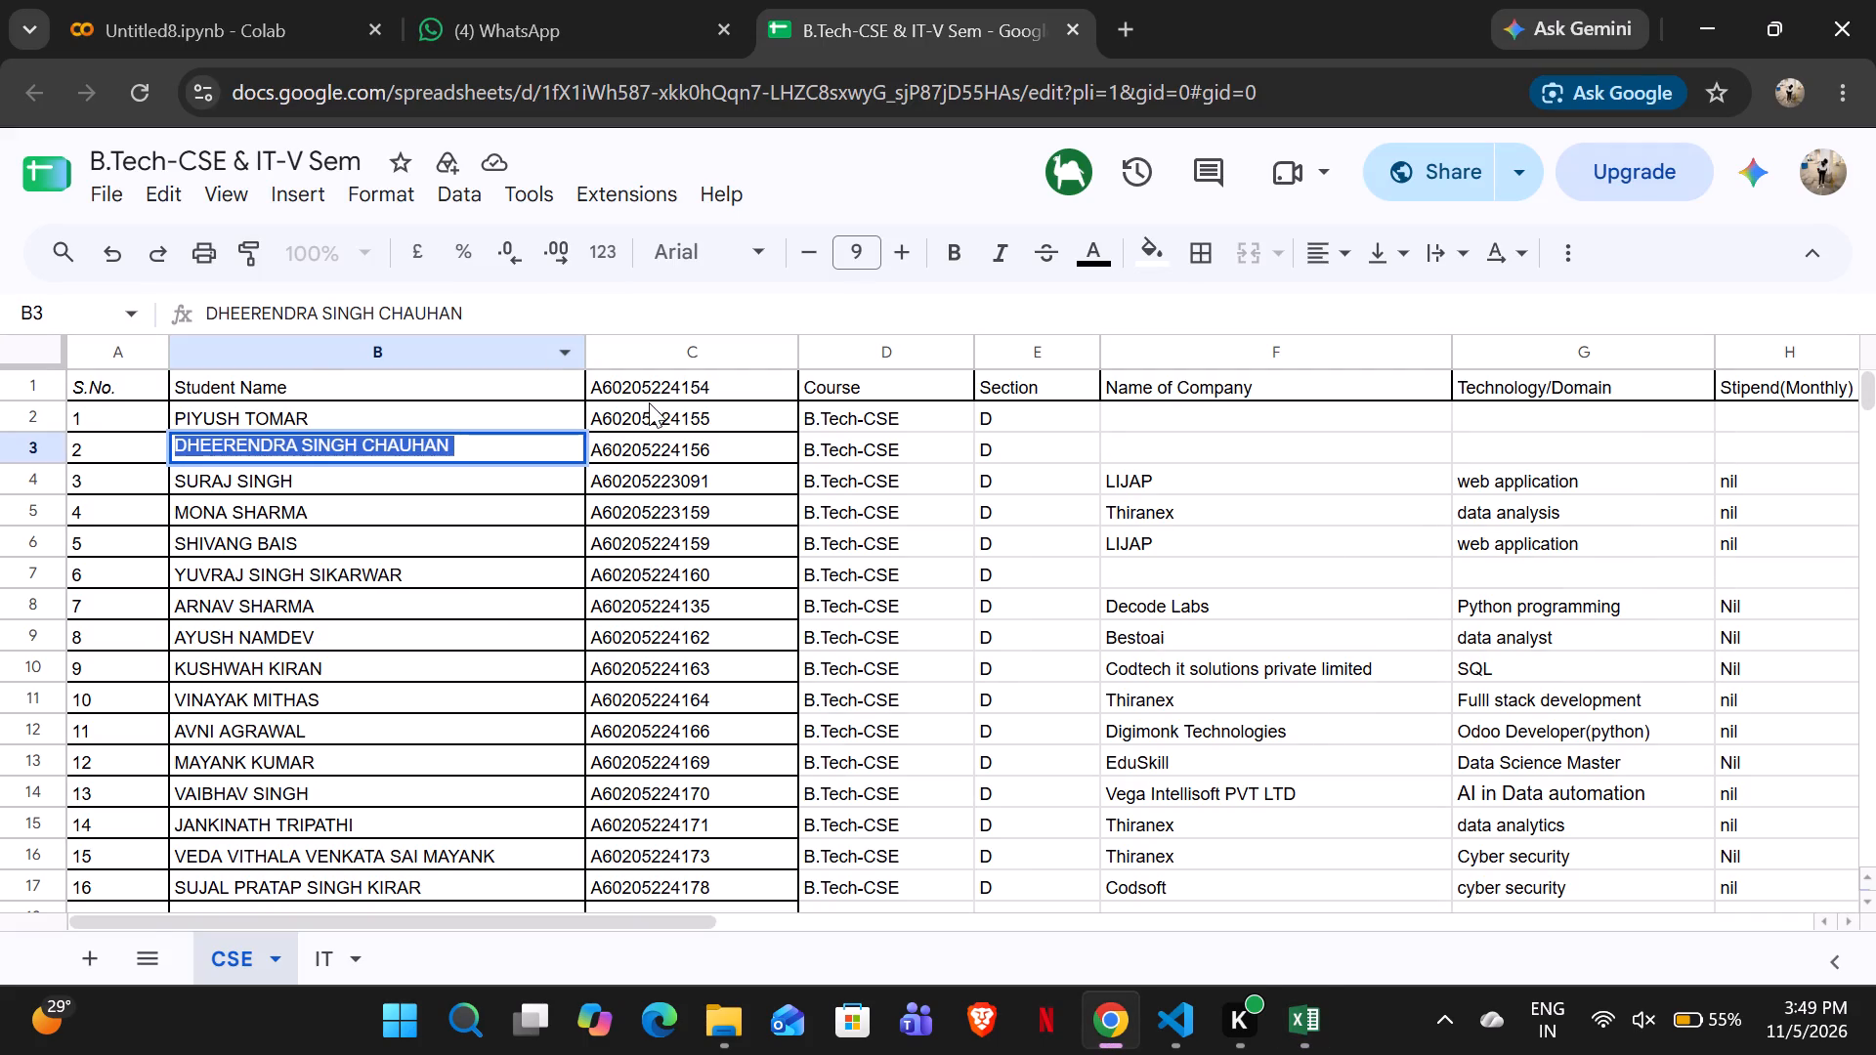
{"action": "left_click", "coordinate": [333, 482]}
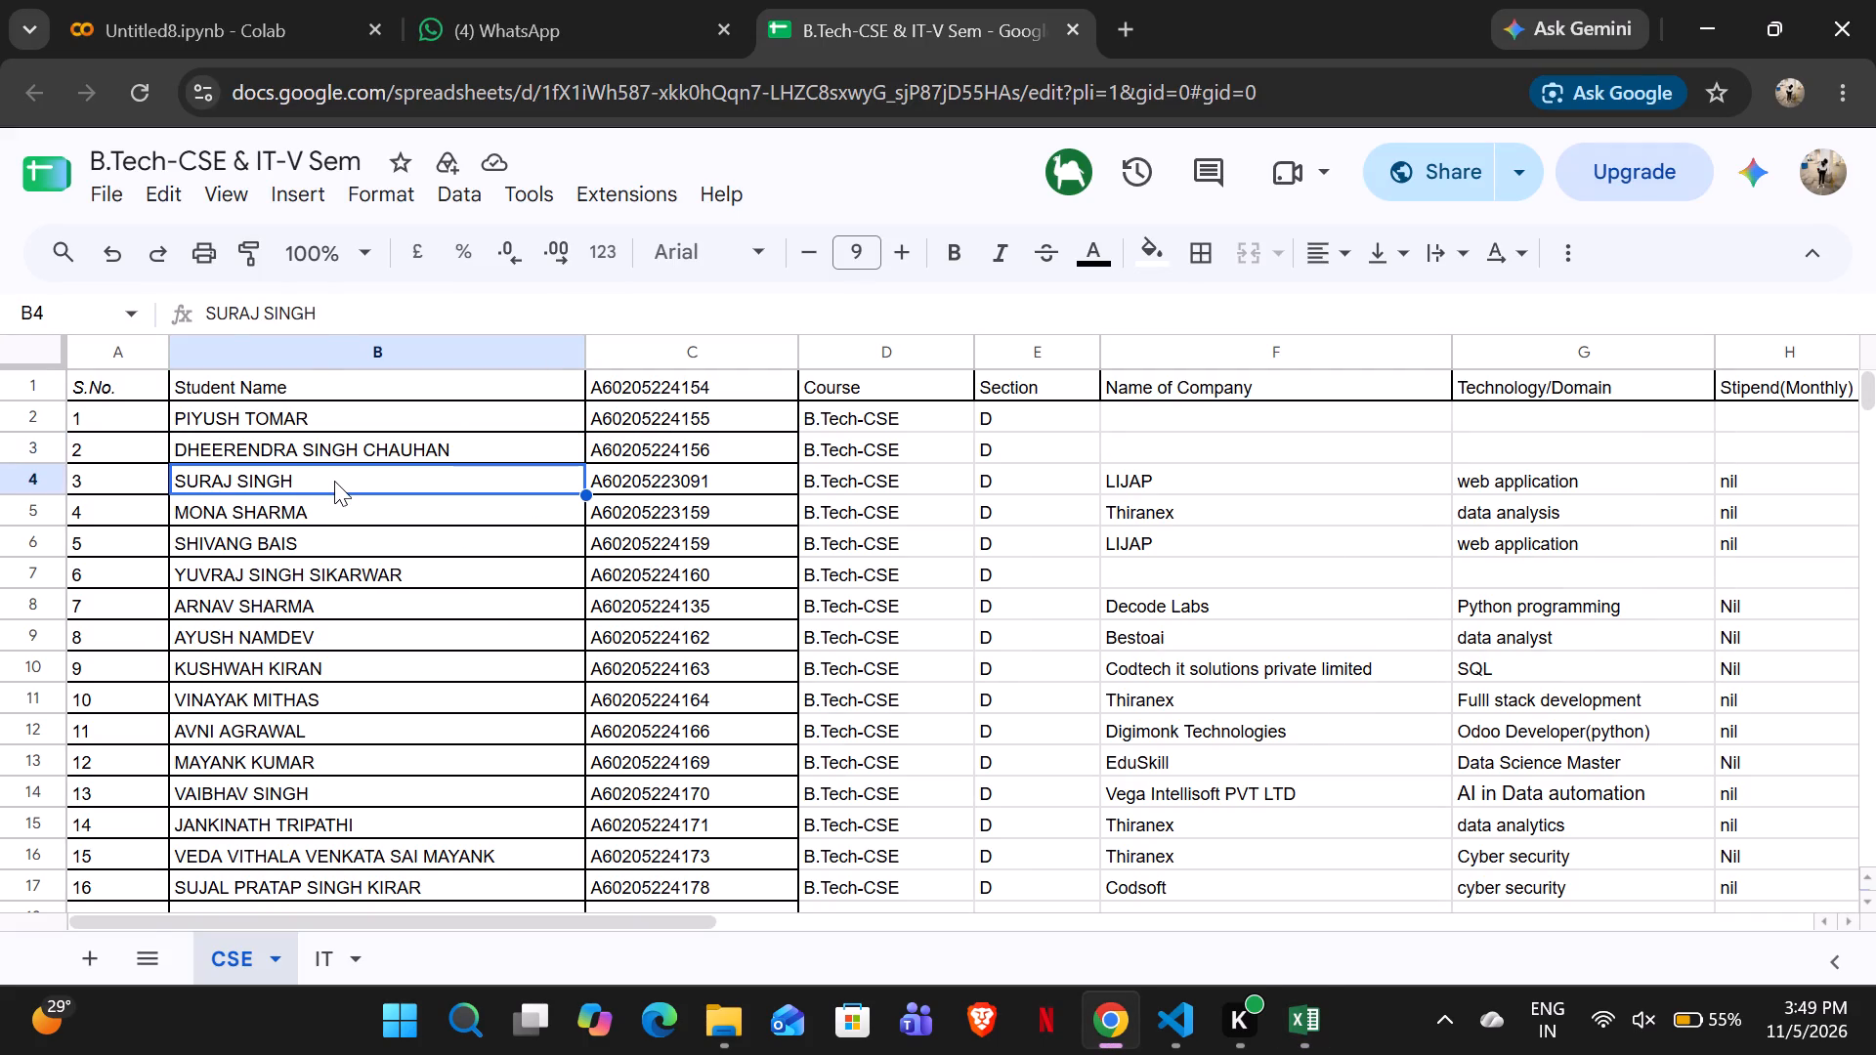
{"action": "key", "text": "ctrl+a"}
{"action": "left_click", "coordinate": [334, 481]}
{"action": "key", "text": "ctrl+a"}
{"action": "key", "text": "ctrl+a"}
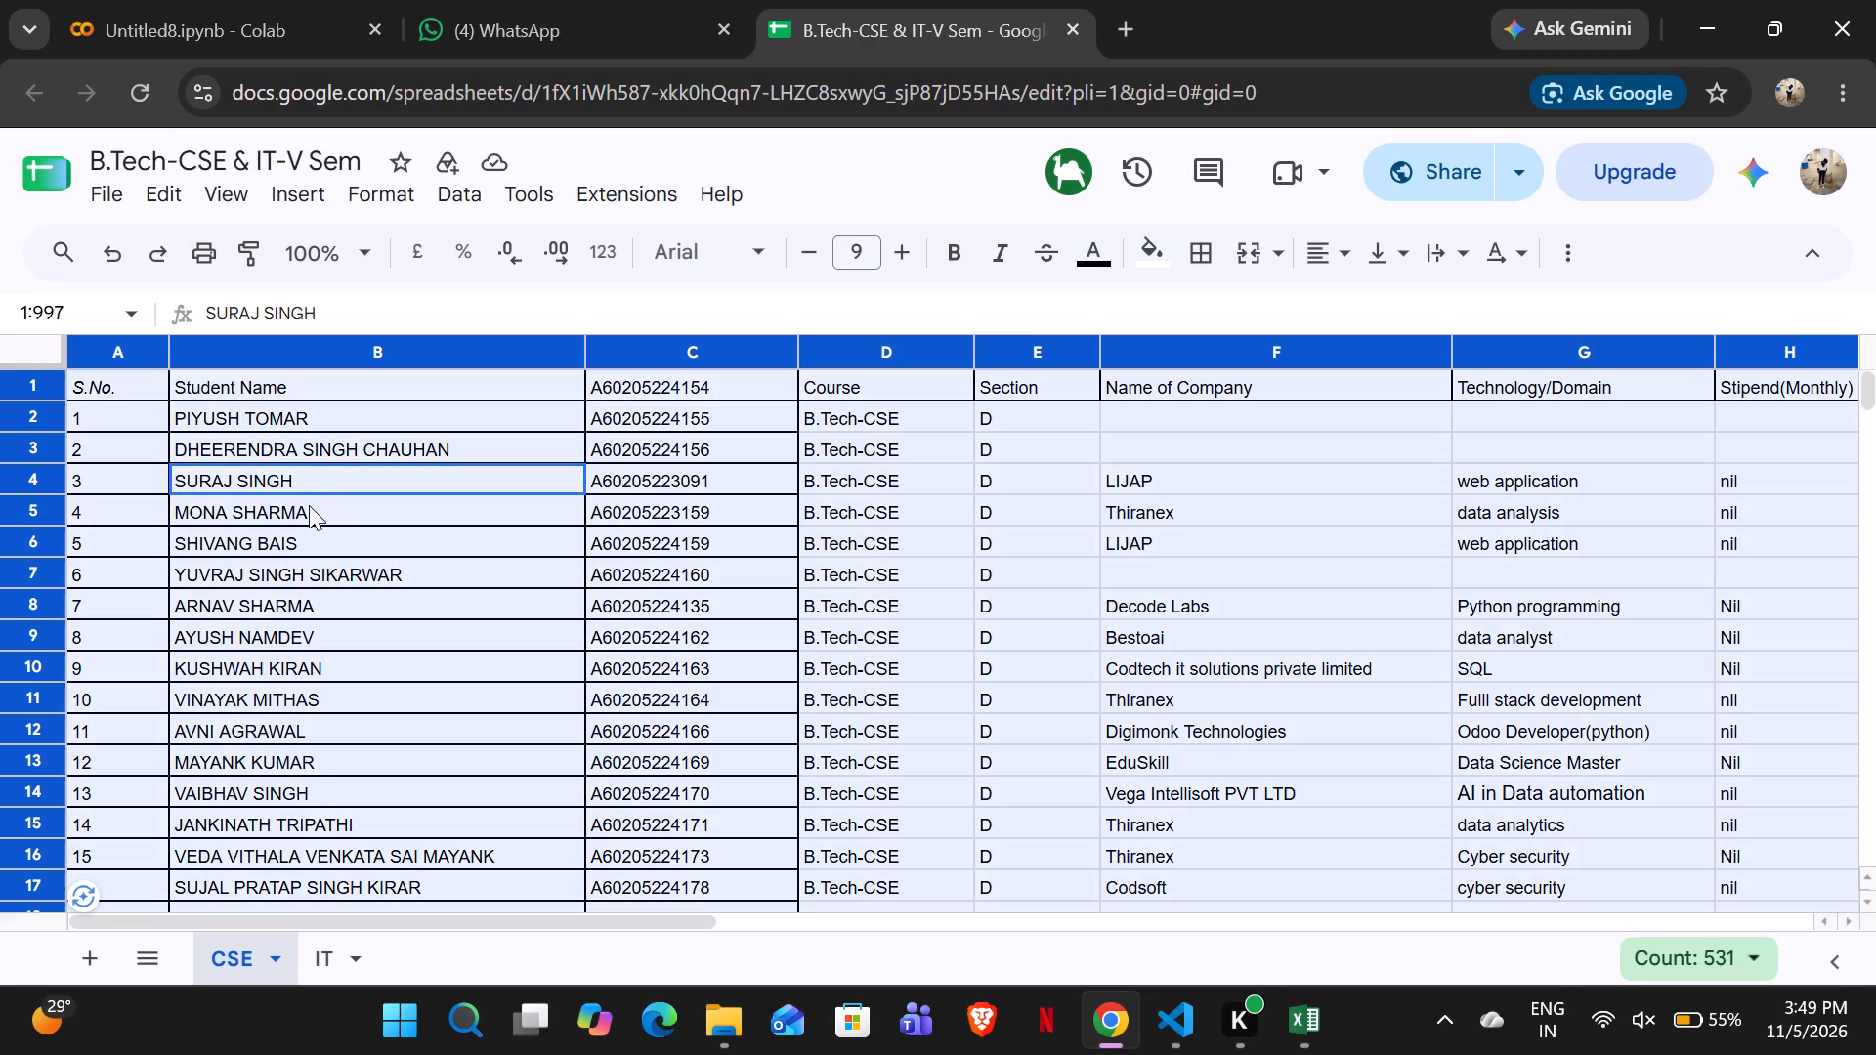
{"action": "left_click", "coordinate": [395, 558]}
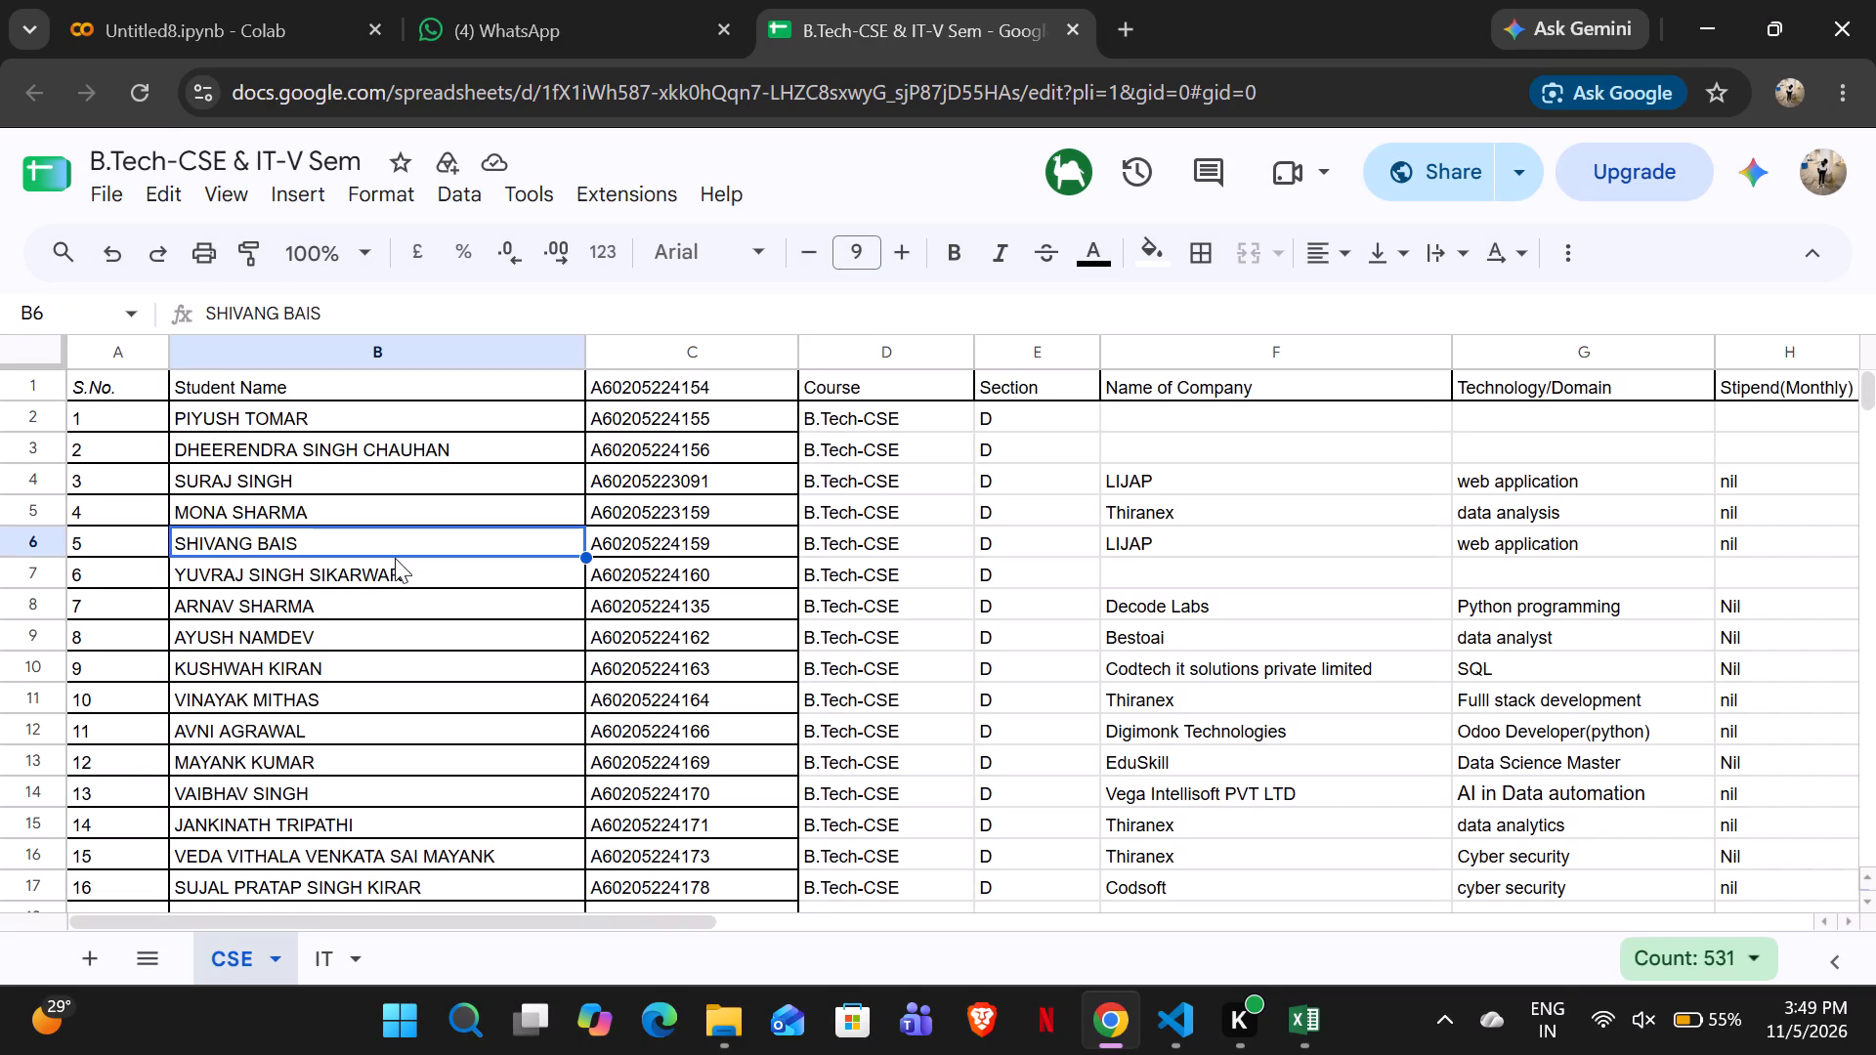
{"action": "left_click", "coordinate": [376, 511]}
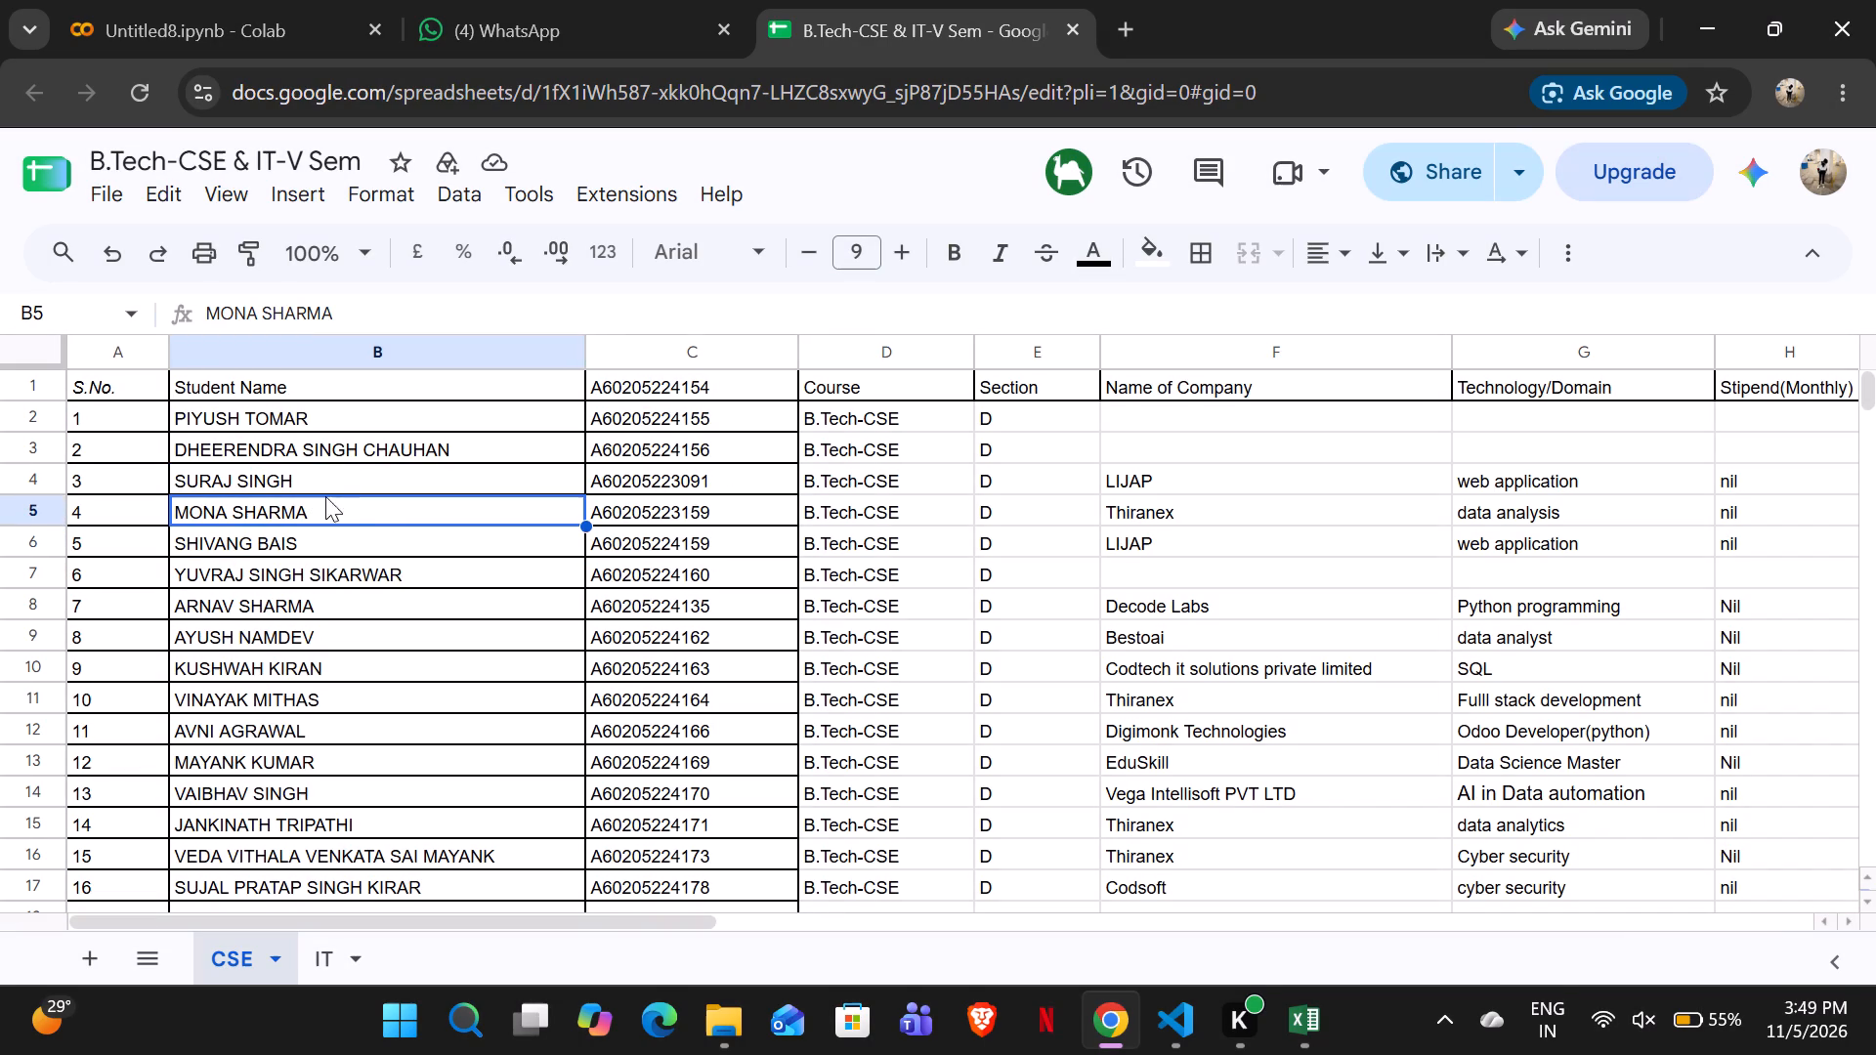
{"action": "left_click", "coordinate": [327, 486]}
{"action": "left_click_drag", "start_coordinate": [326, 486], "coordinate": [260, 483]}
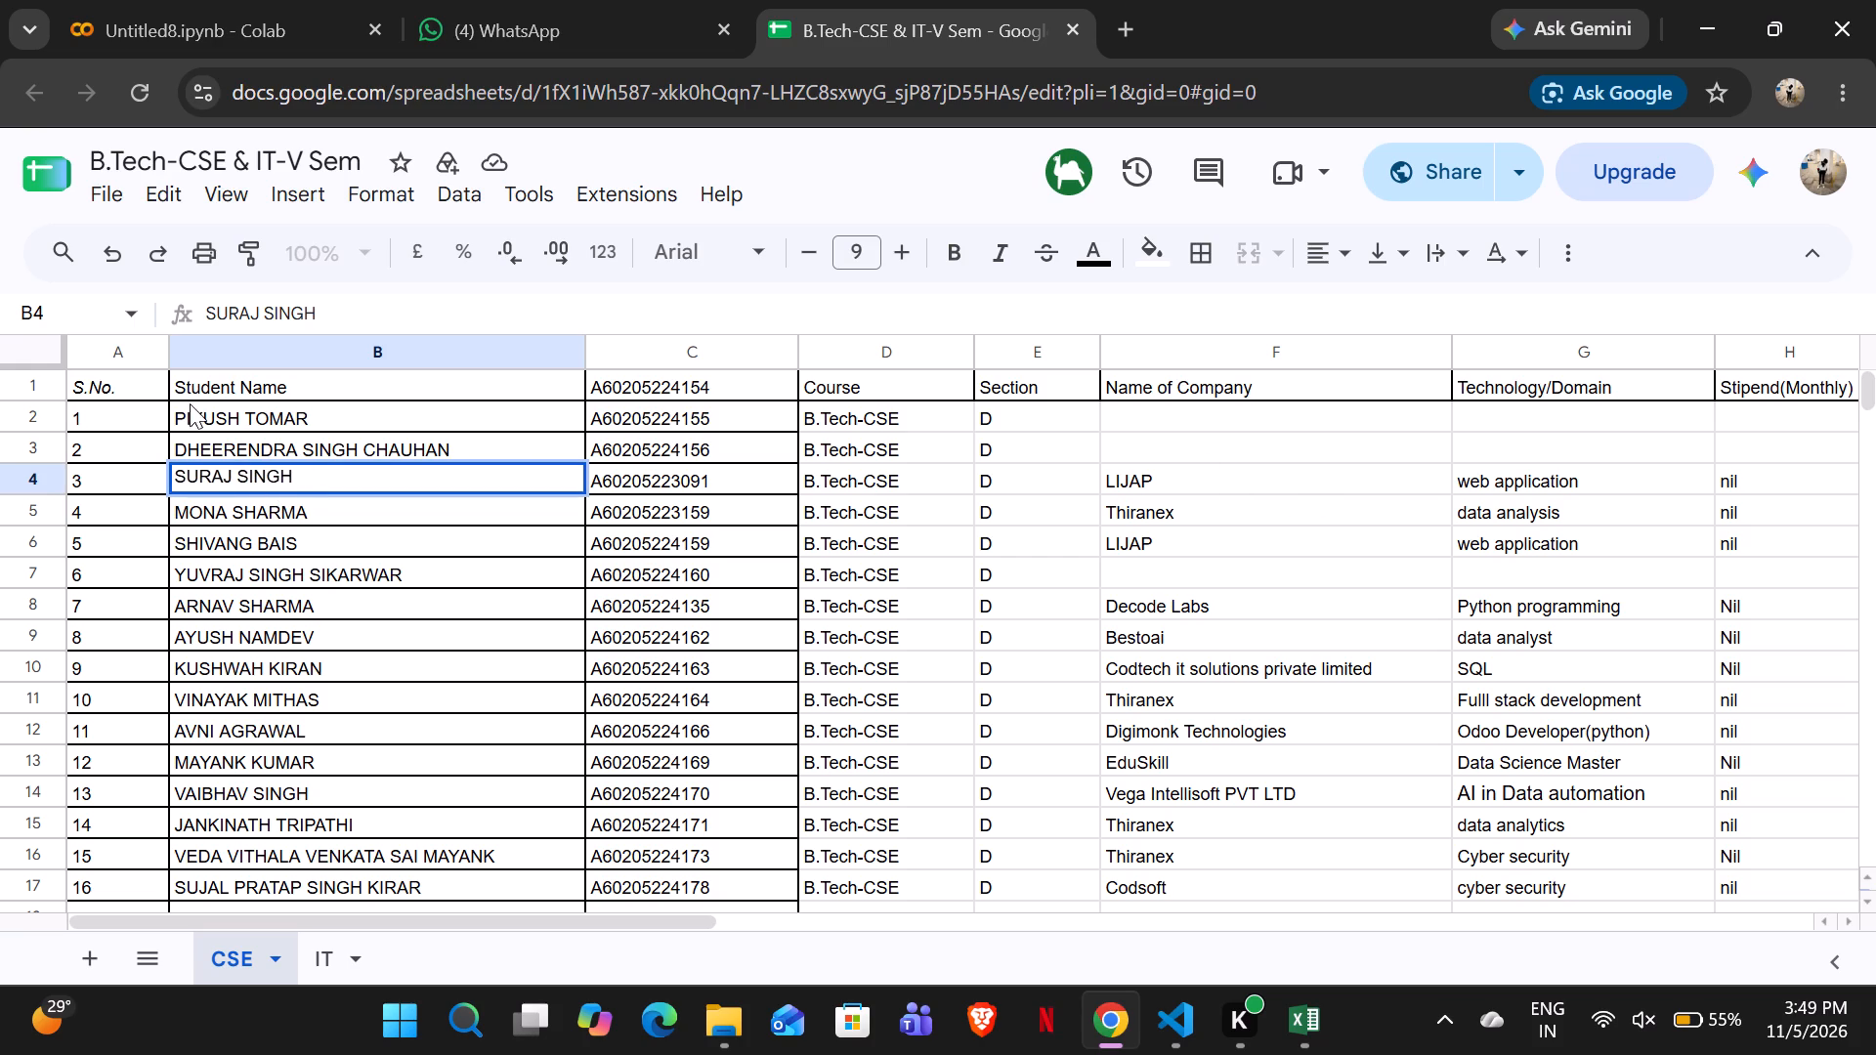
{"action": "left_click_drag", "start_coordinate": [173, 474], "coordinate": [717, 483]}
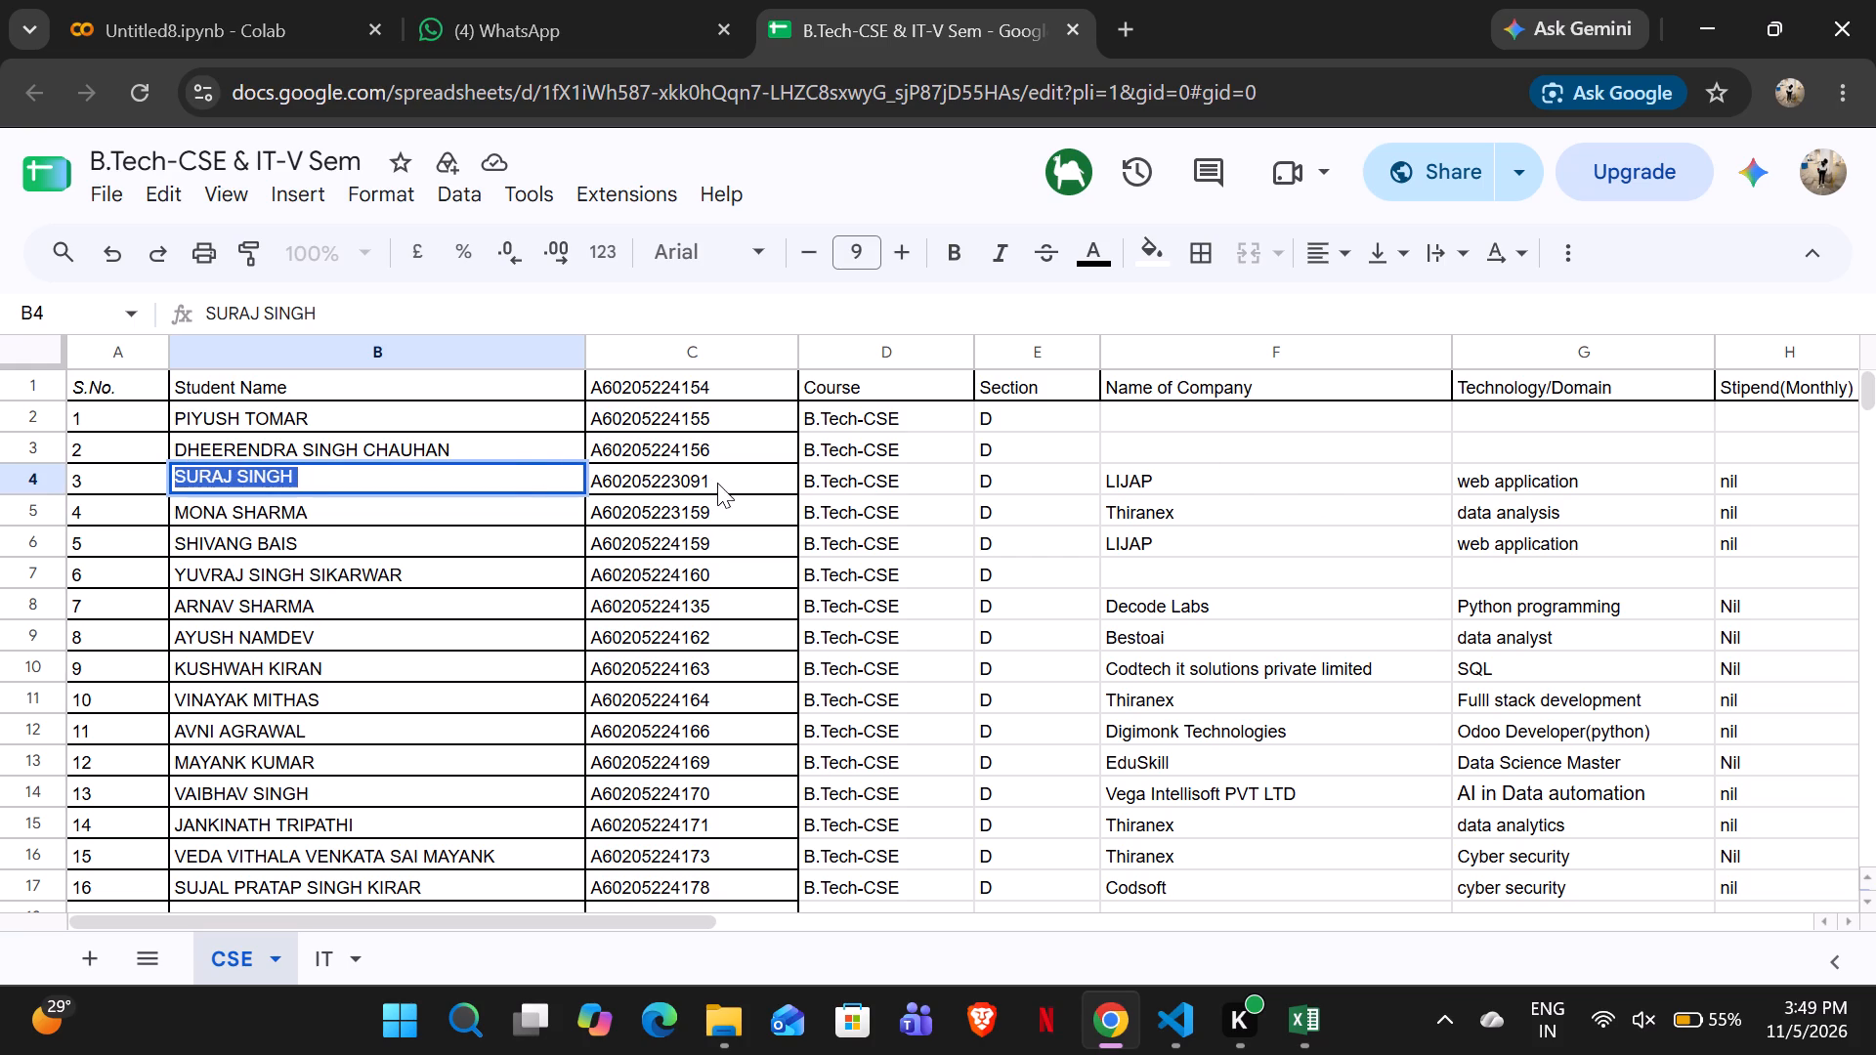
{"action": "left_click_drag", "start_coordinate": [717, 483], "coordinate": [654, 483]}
Copy the third student's name and enrollment number from the CSE sheet into B4:C4 of the exel workbook, with s.no. 3.
{"action": "left_click_drag", "start_coordinate": [717, 469], "coordinate": [341, 472]}
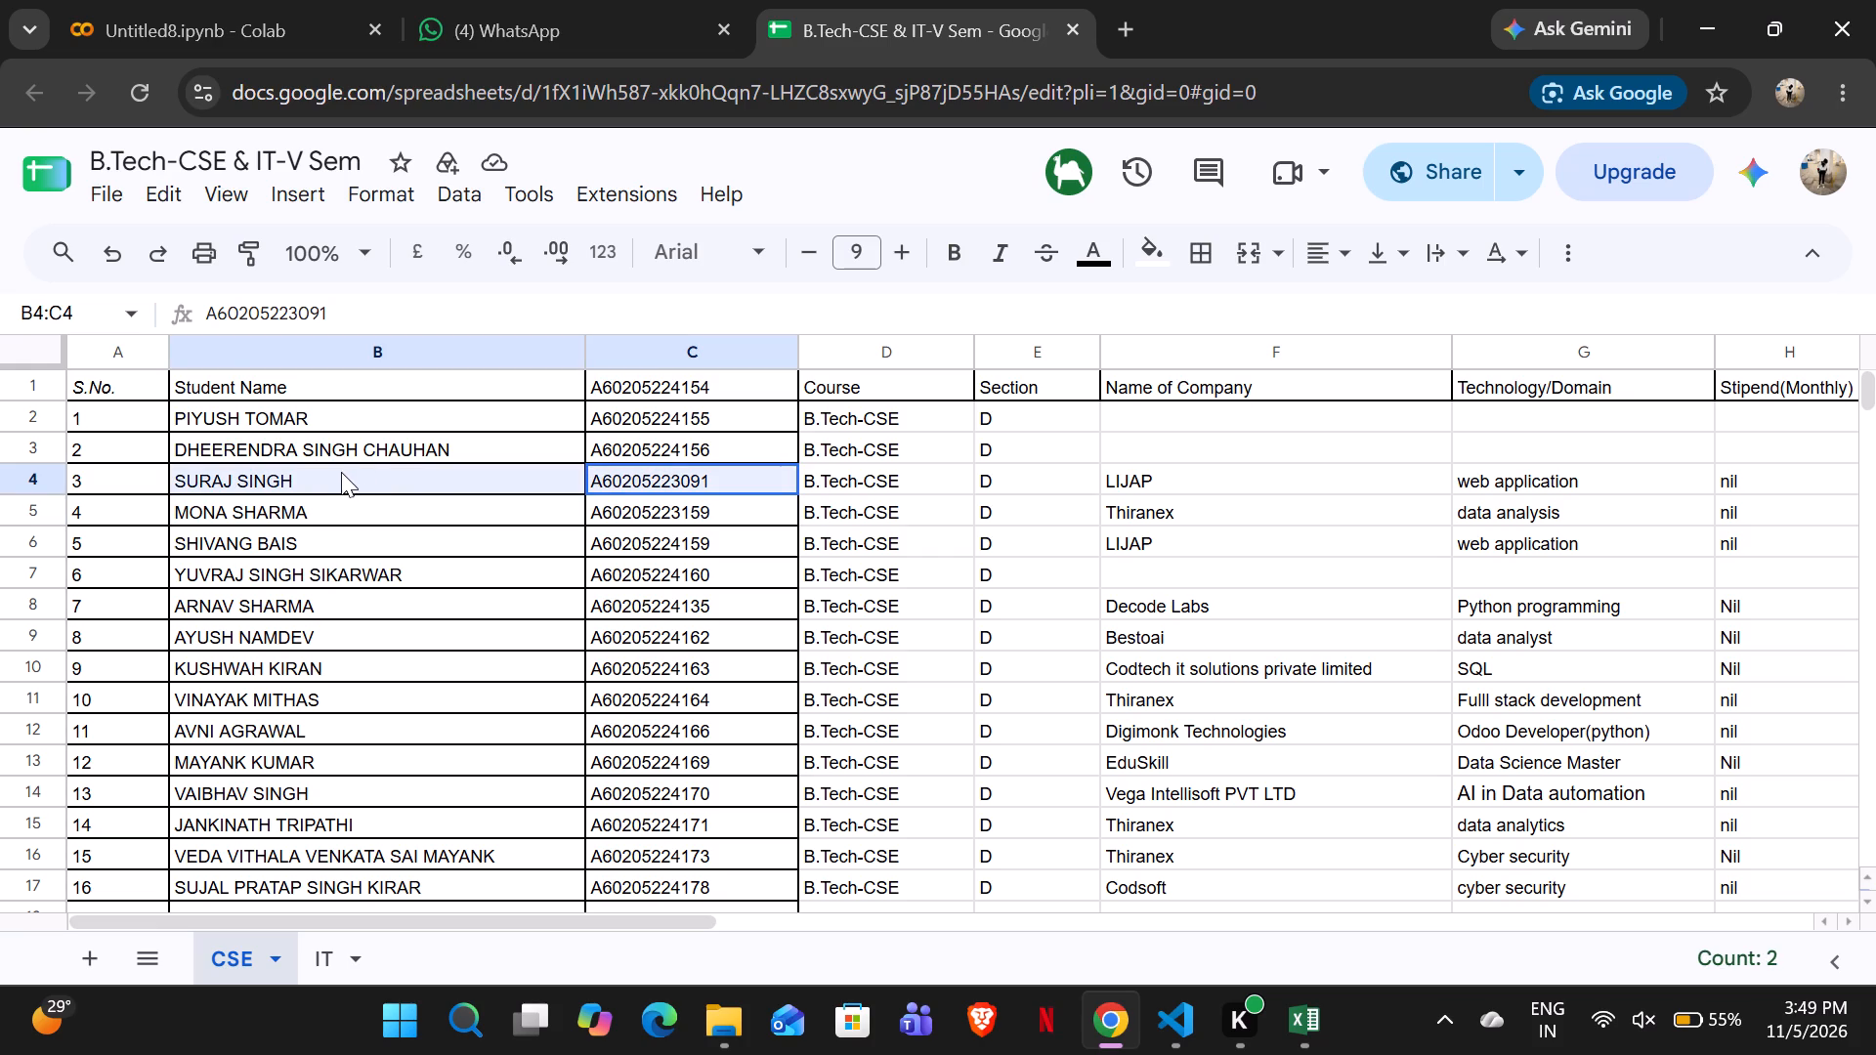
{"action": "left_click_drag", "start_coordinate": [341, 472], "coordinate": [332, 475]}
{"action": "key", "text": "ctrl+c"}
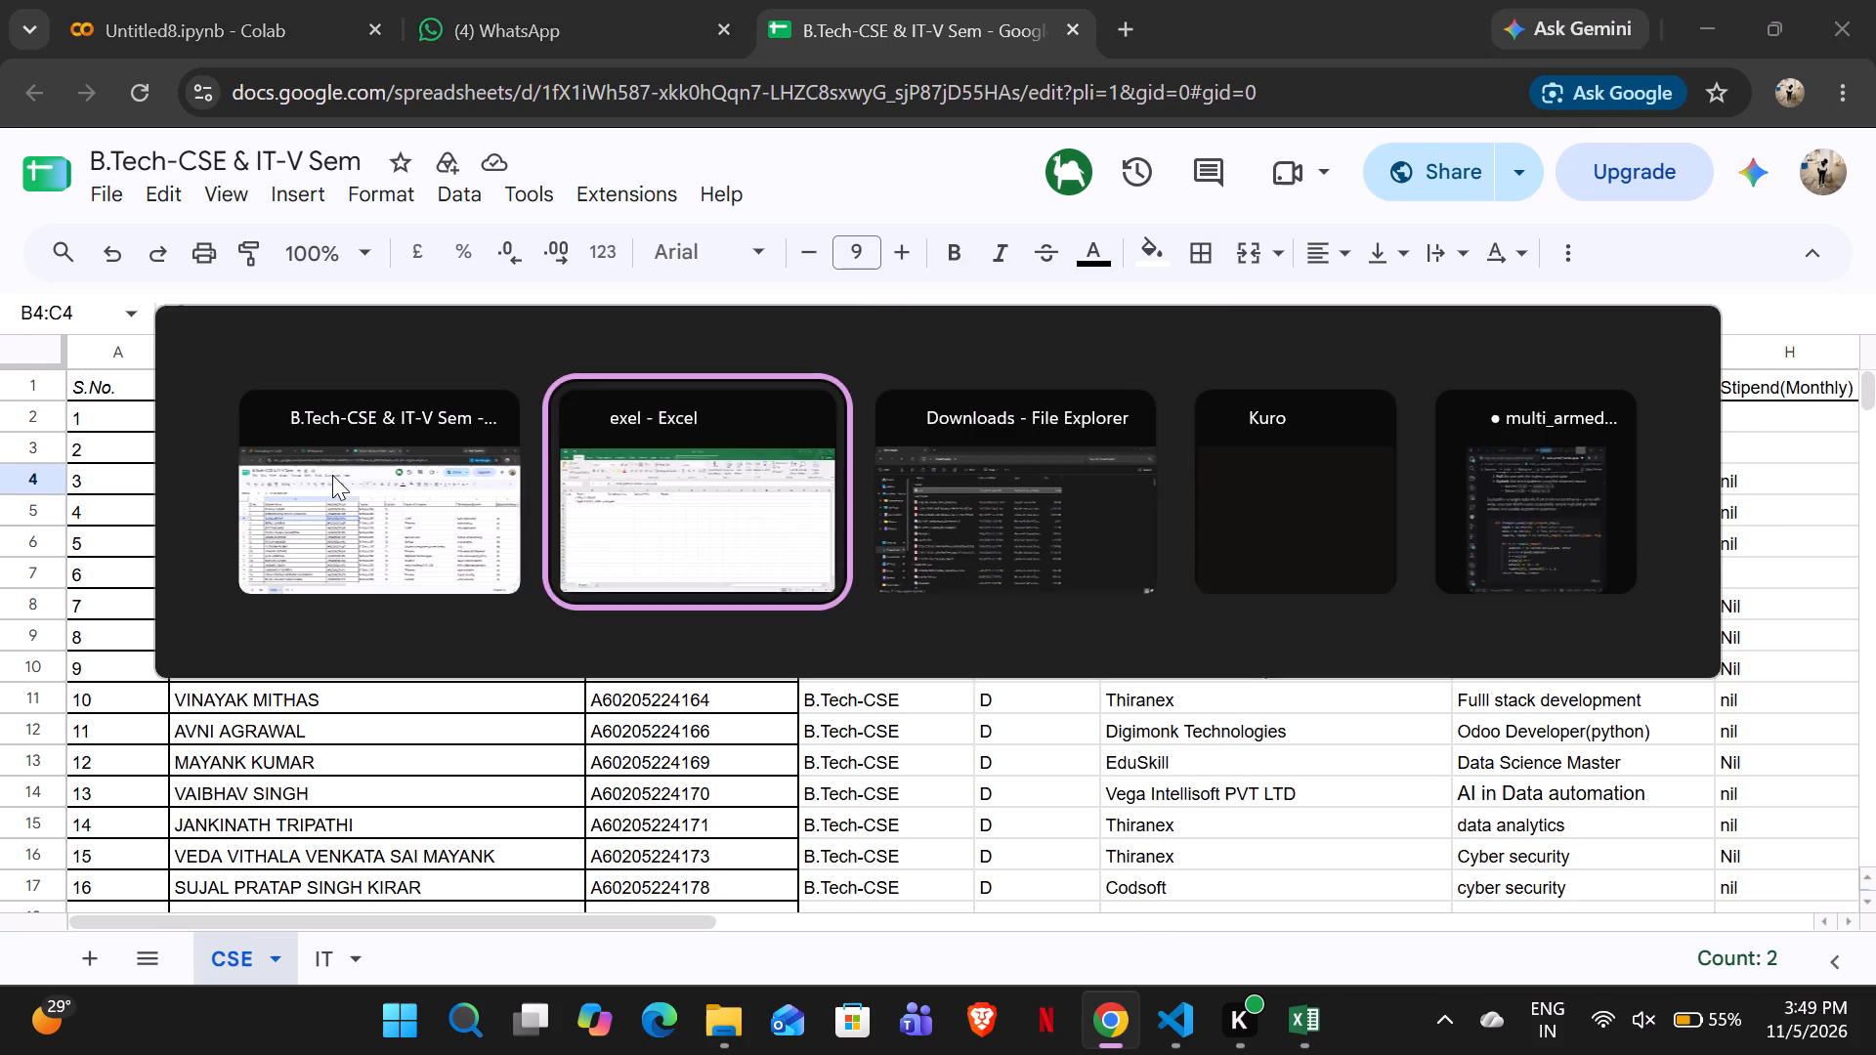
{"action": "left_click", "coordinate": [176, 388]}
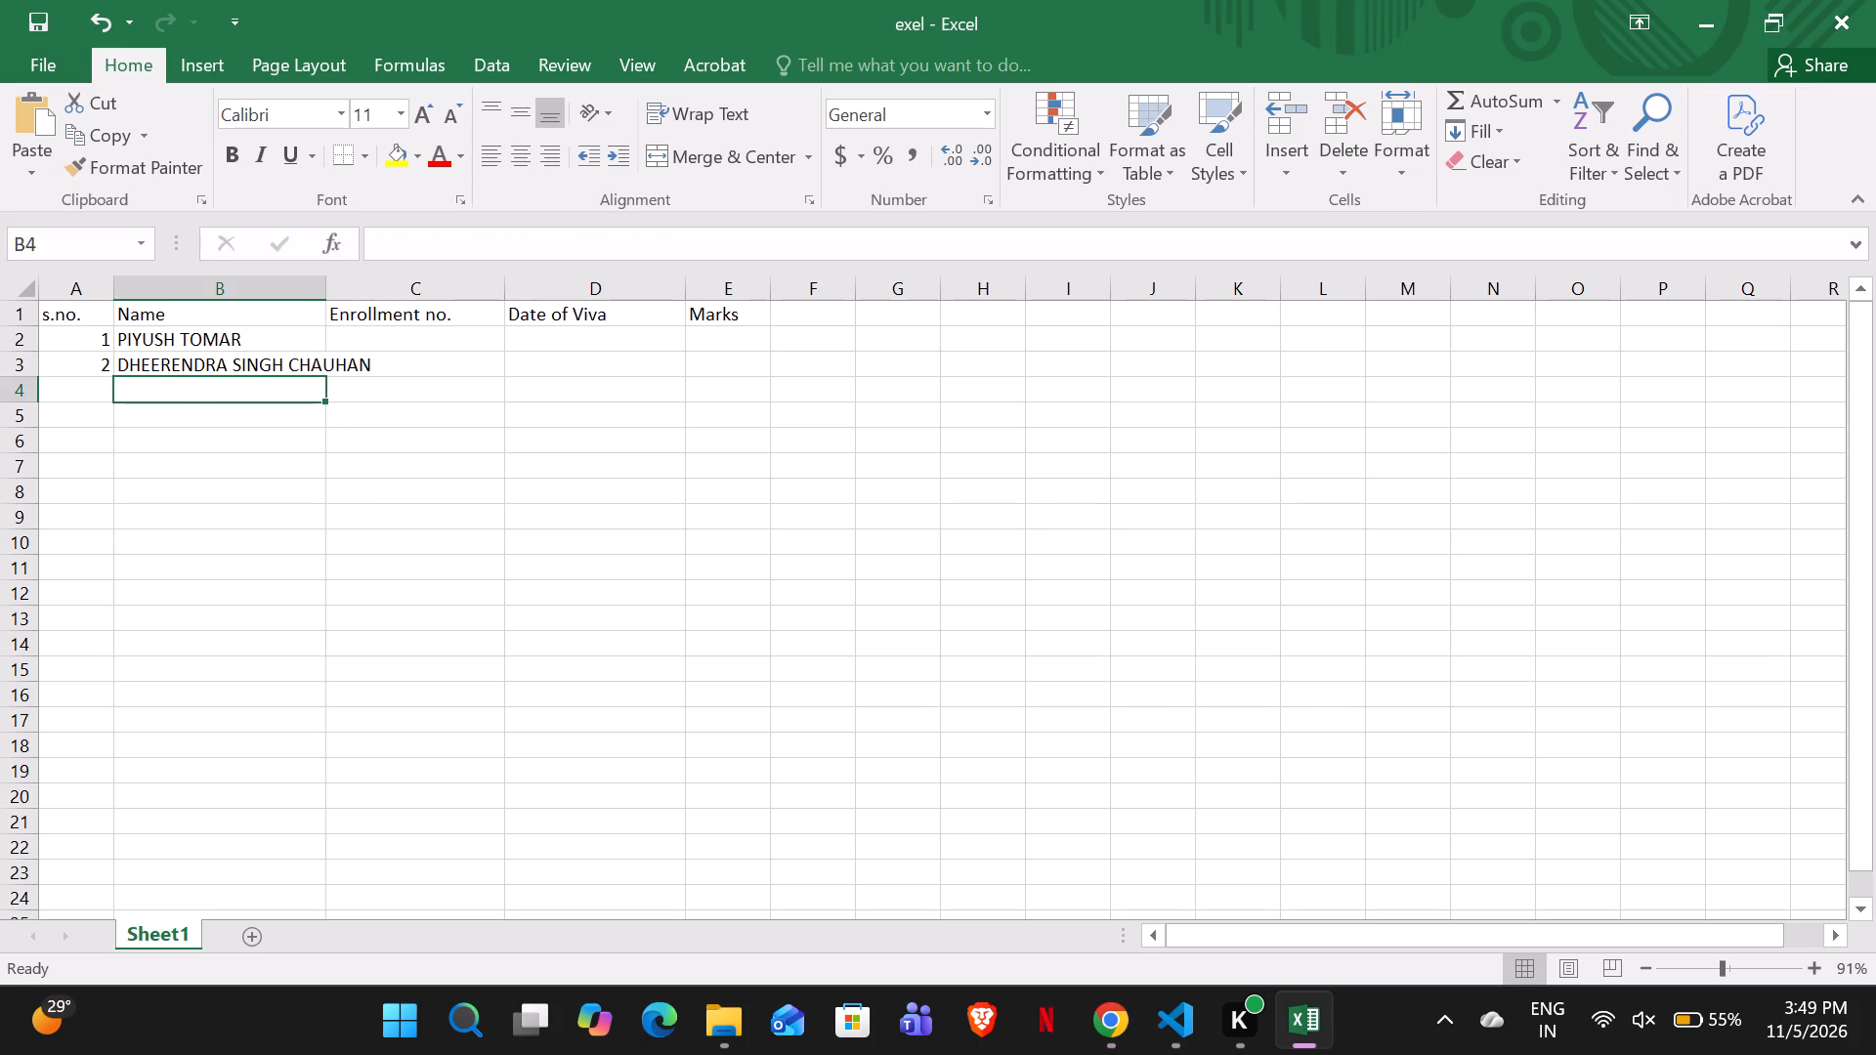
{"action": "key", "text": "ctrl+v"}
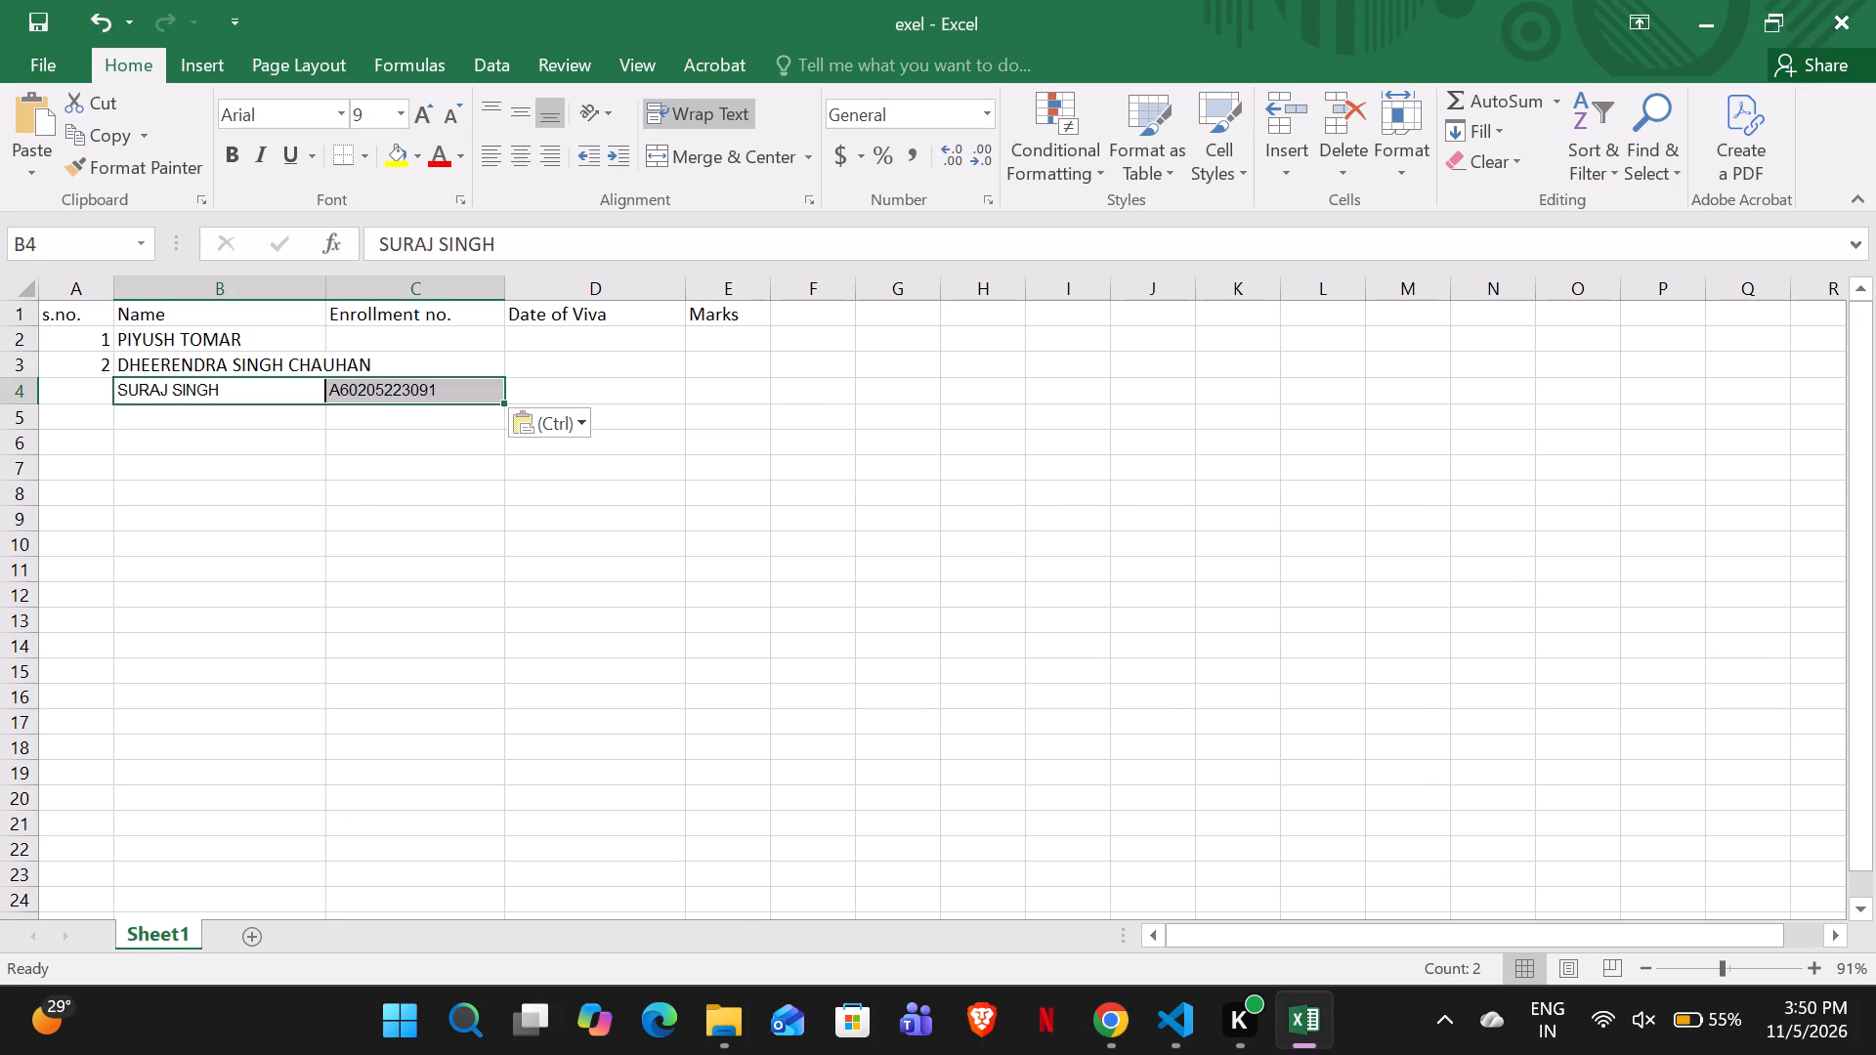
{"action": "left_click", "coordinate": [77, 394]}
{"action": "key", "text": "3"}
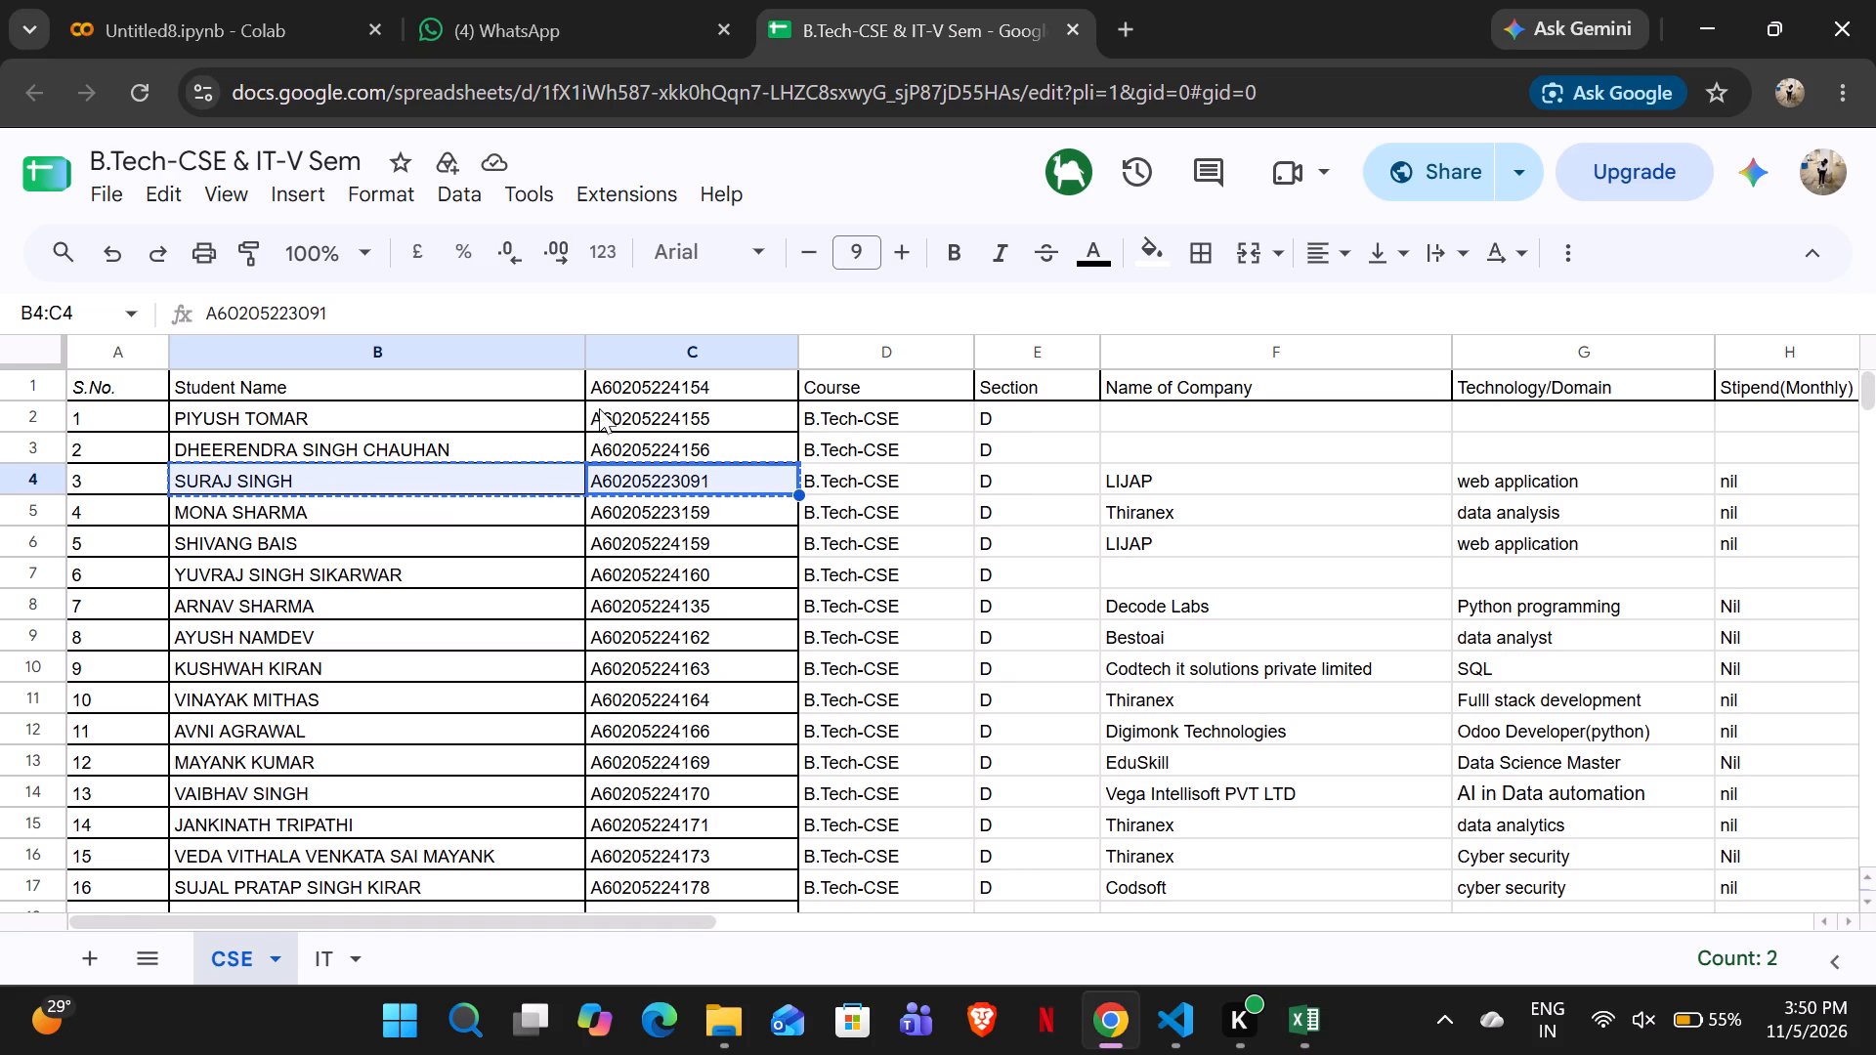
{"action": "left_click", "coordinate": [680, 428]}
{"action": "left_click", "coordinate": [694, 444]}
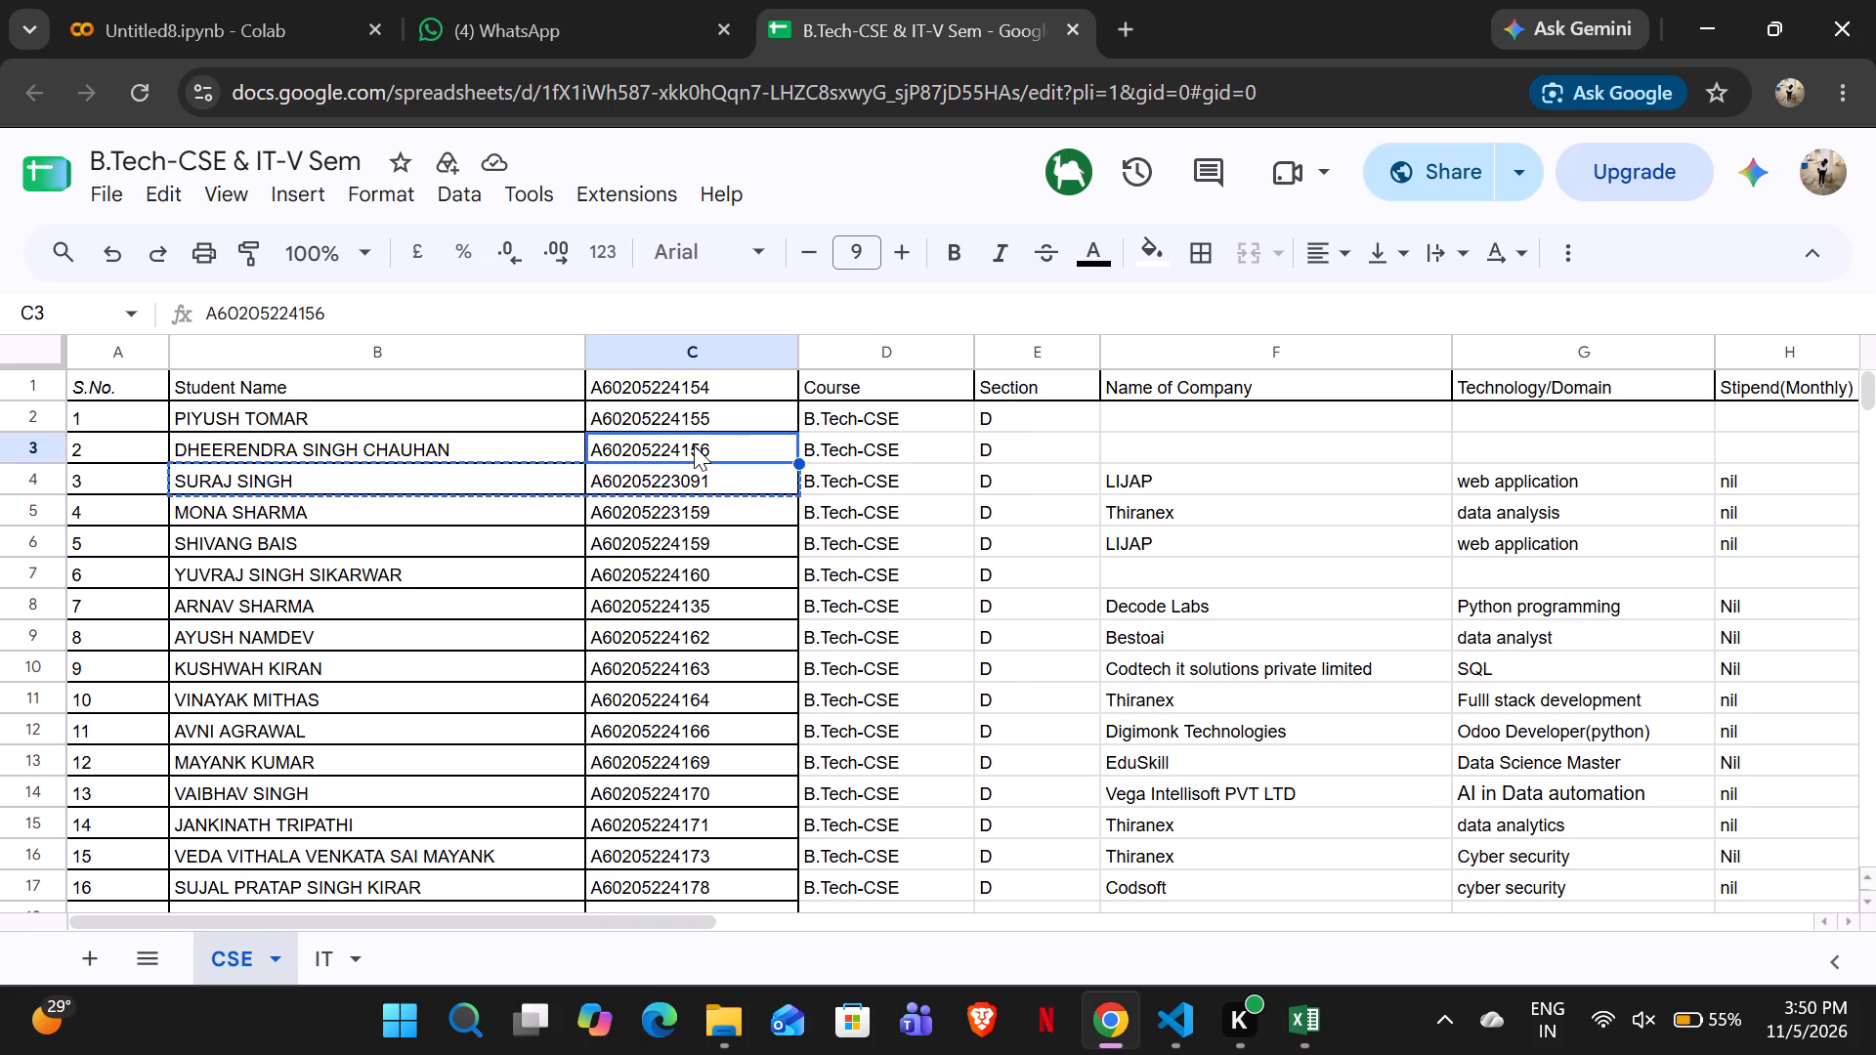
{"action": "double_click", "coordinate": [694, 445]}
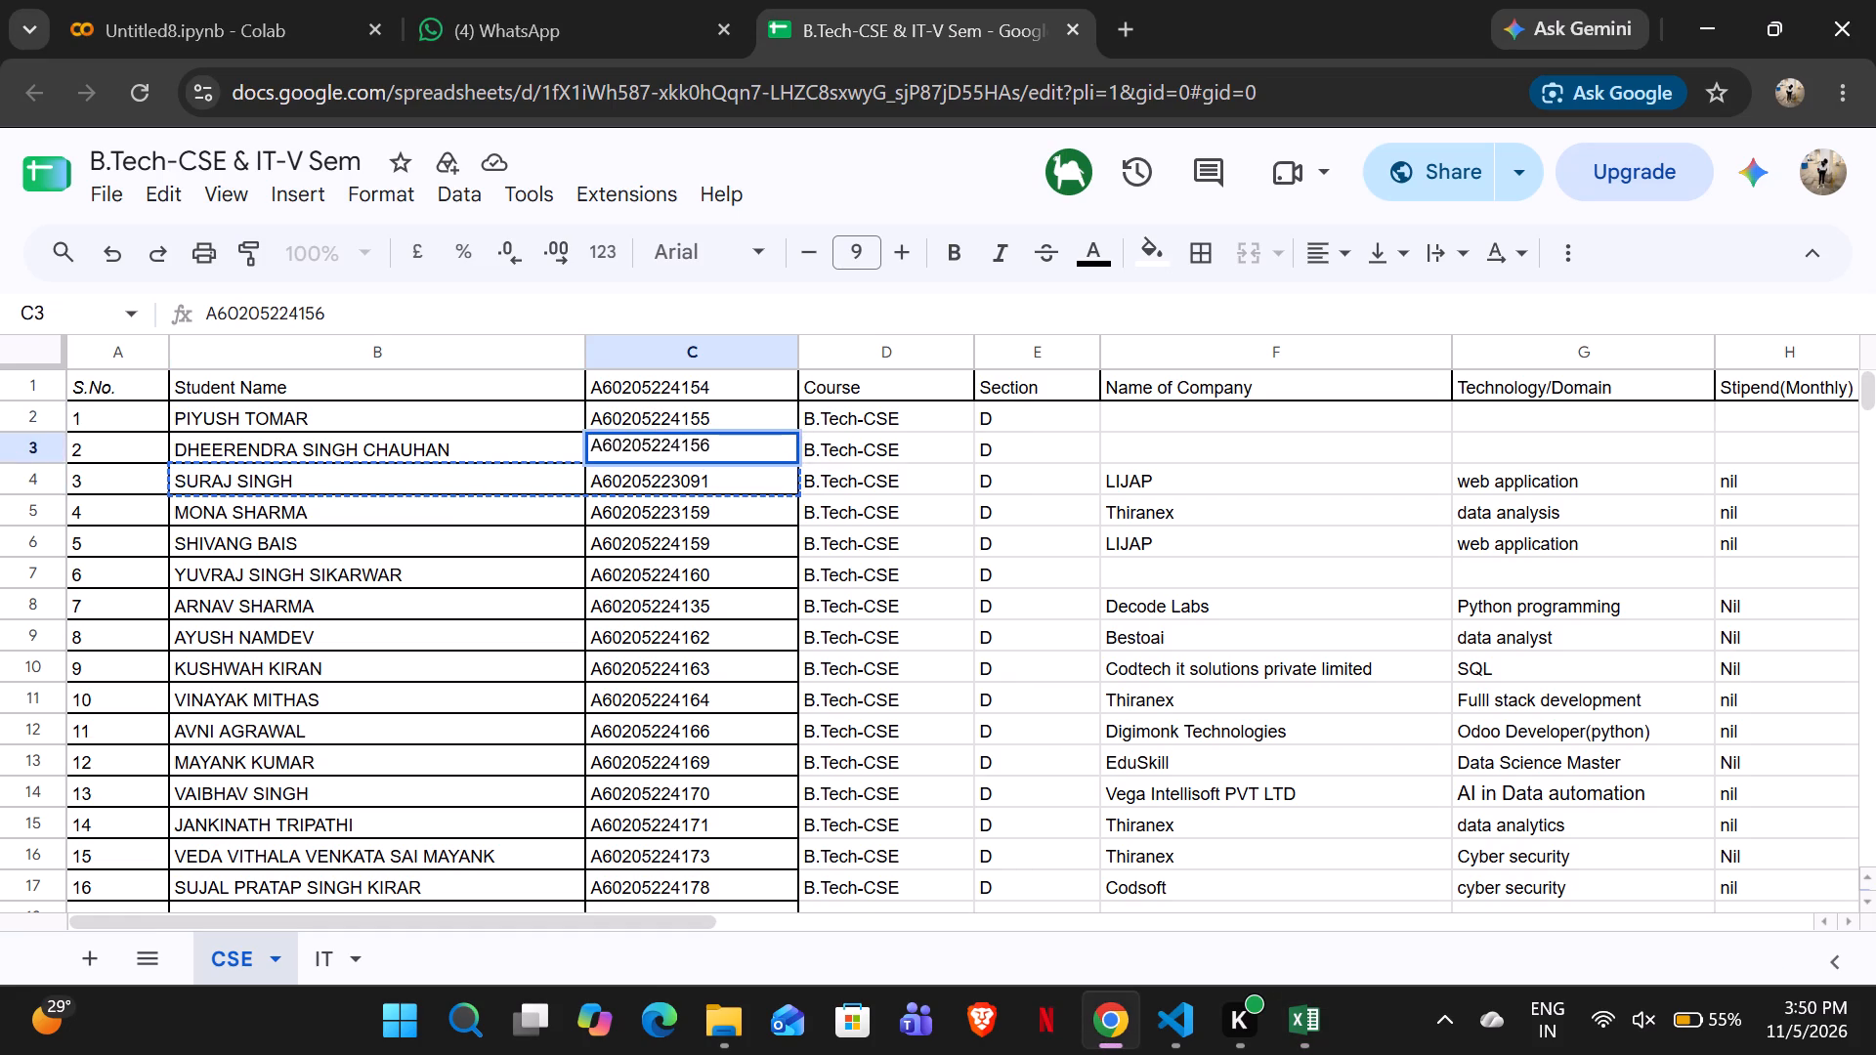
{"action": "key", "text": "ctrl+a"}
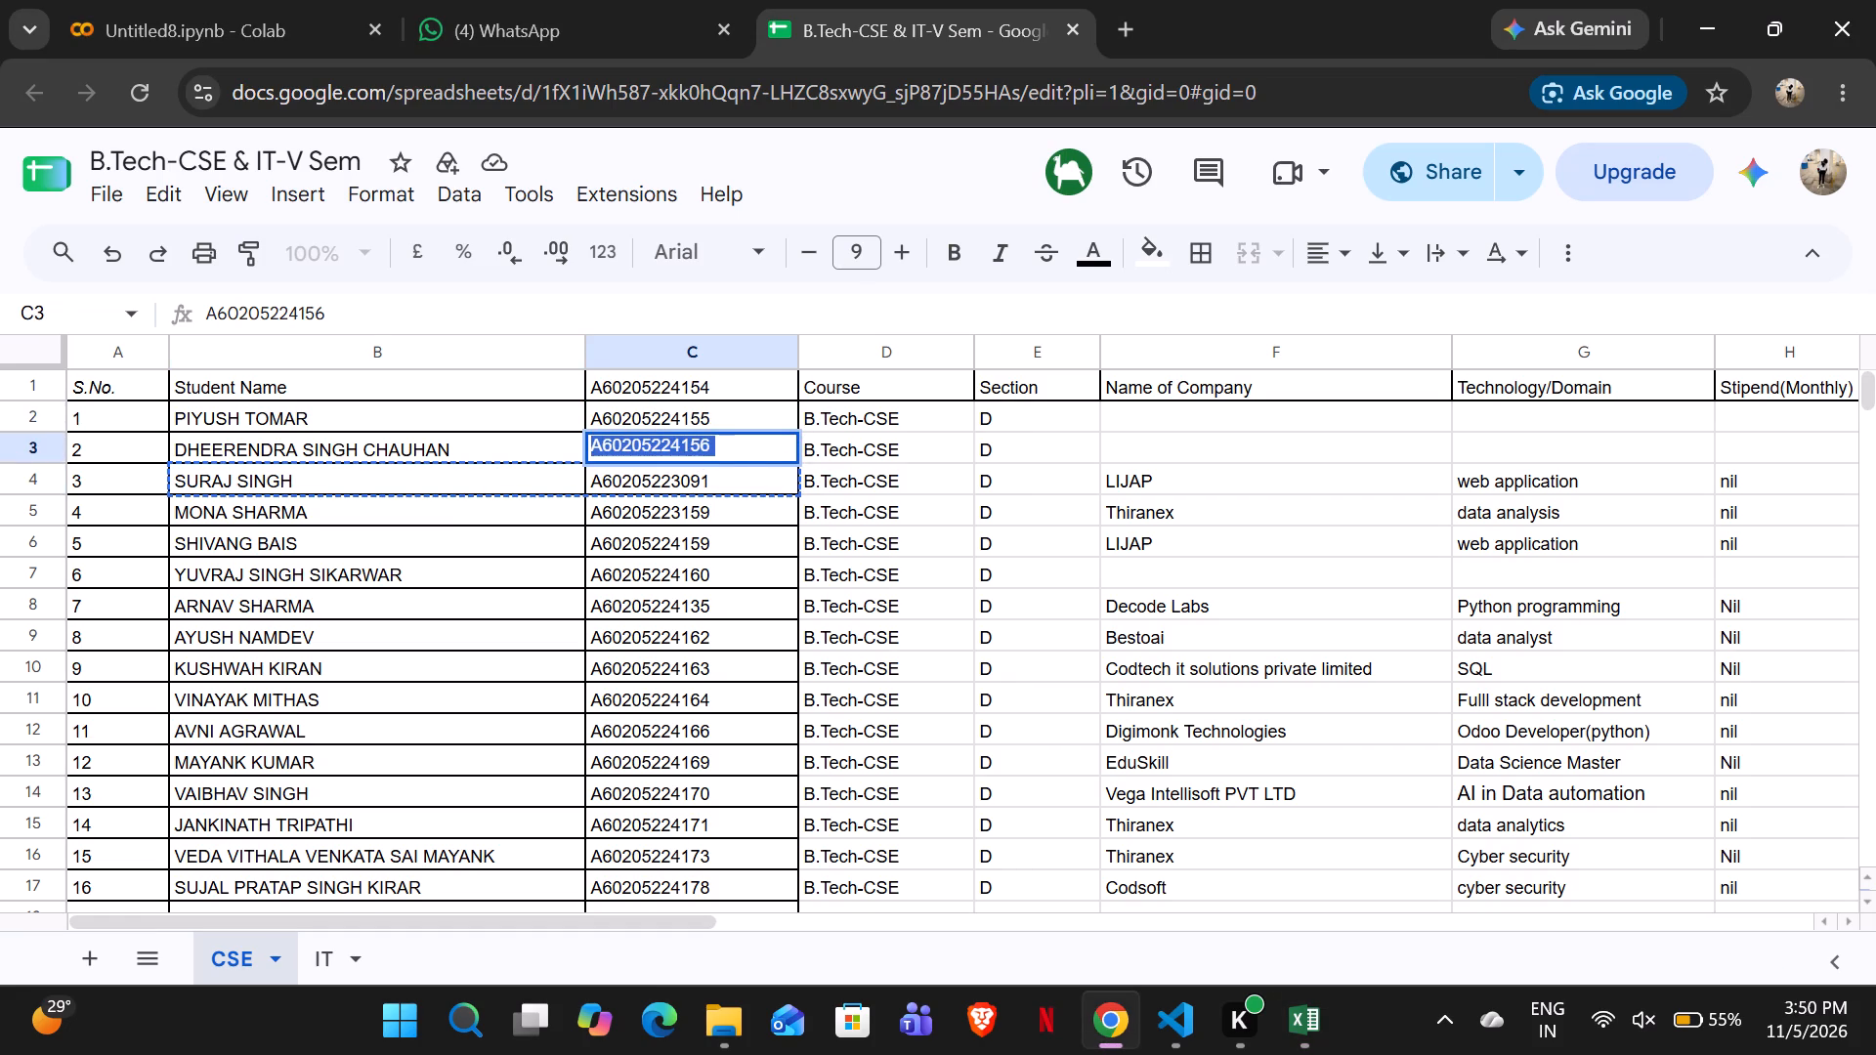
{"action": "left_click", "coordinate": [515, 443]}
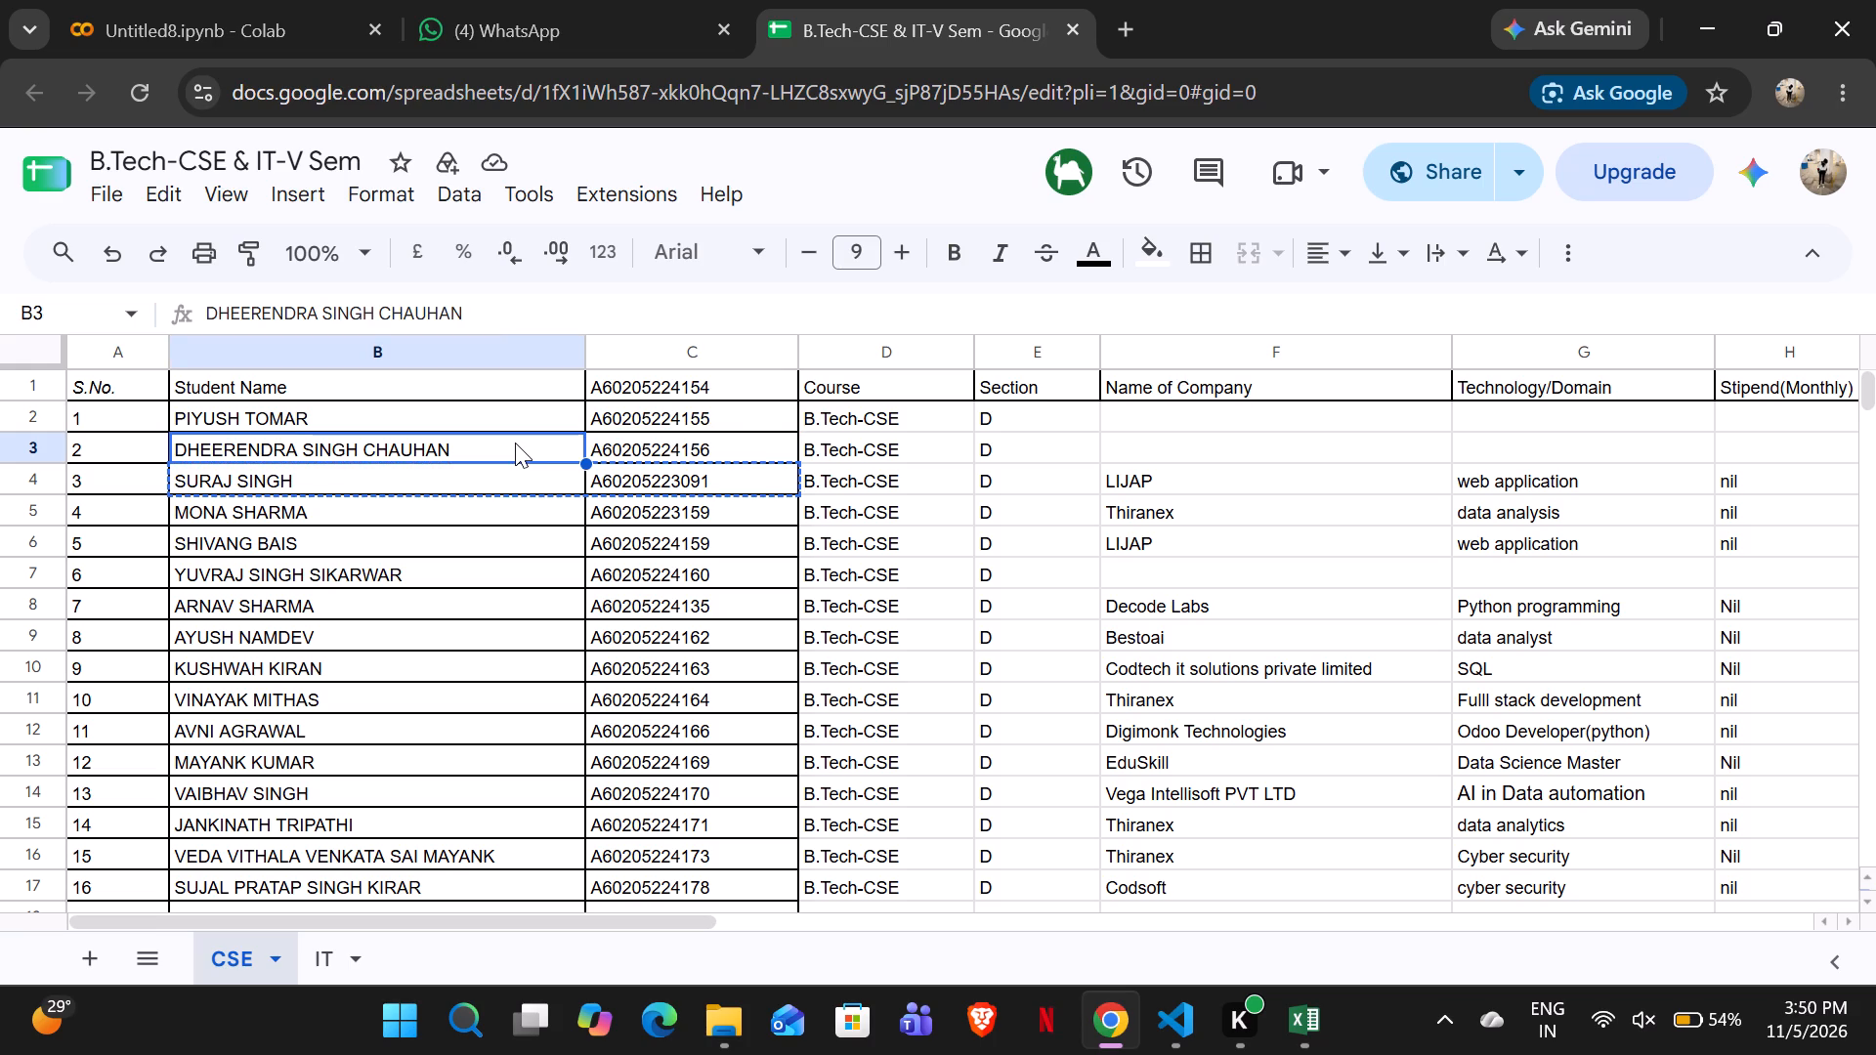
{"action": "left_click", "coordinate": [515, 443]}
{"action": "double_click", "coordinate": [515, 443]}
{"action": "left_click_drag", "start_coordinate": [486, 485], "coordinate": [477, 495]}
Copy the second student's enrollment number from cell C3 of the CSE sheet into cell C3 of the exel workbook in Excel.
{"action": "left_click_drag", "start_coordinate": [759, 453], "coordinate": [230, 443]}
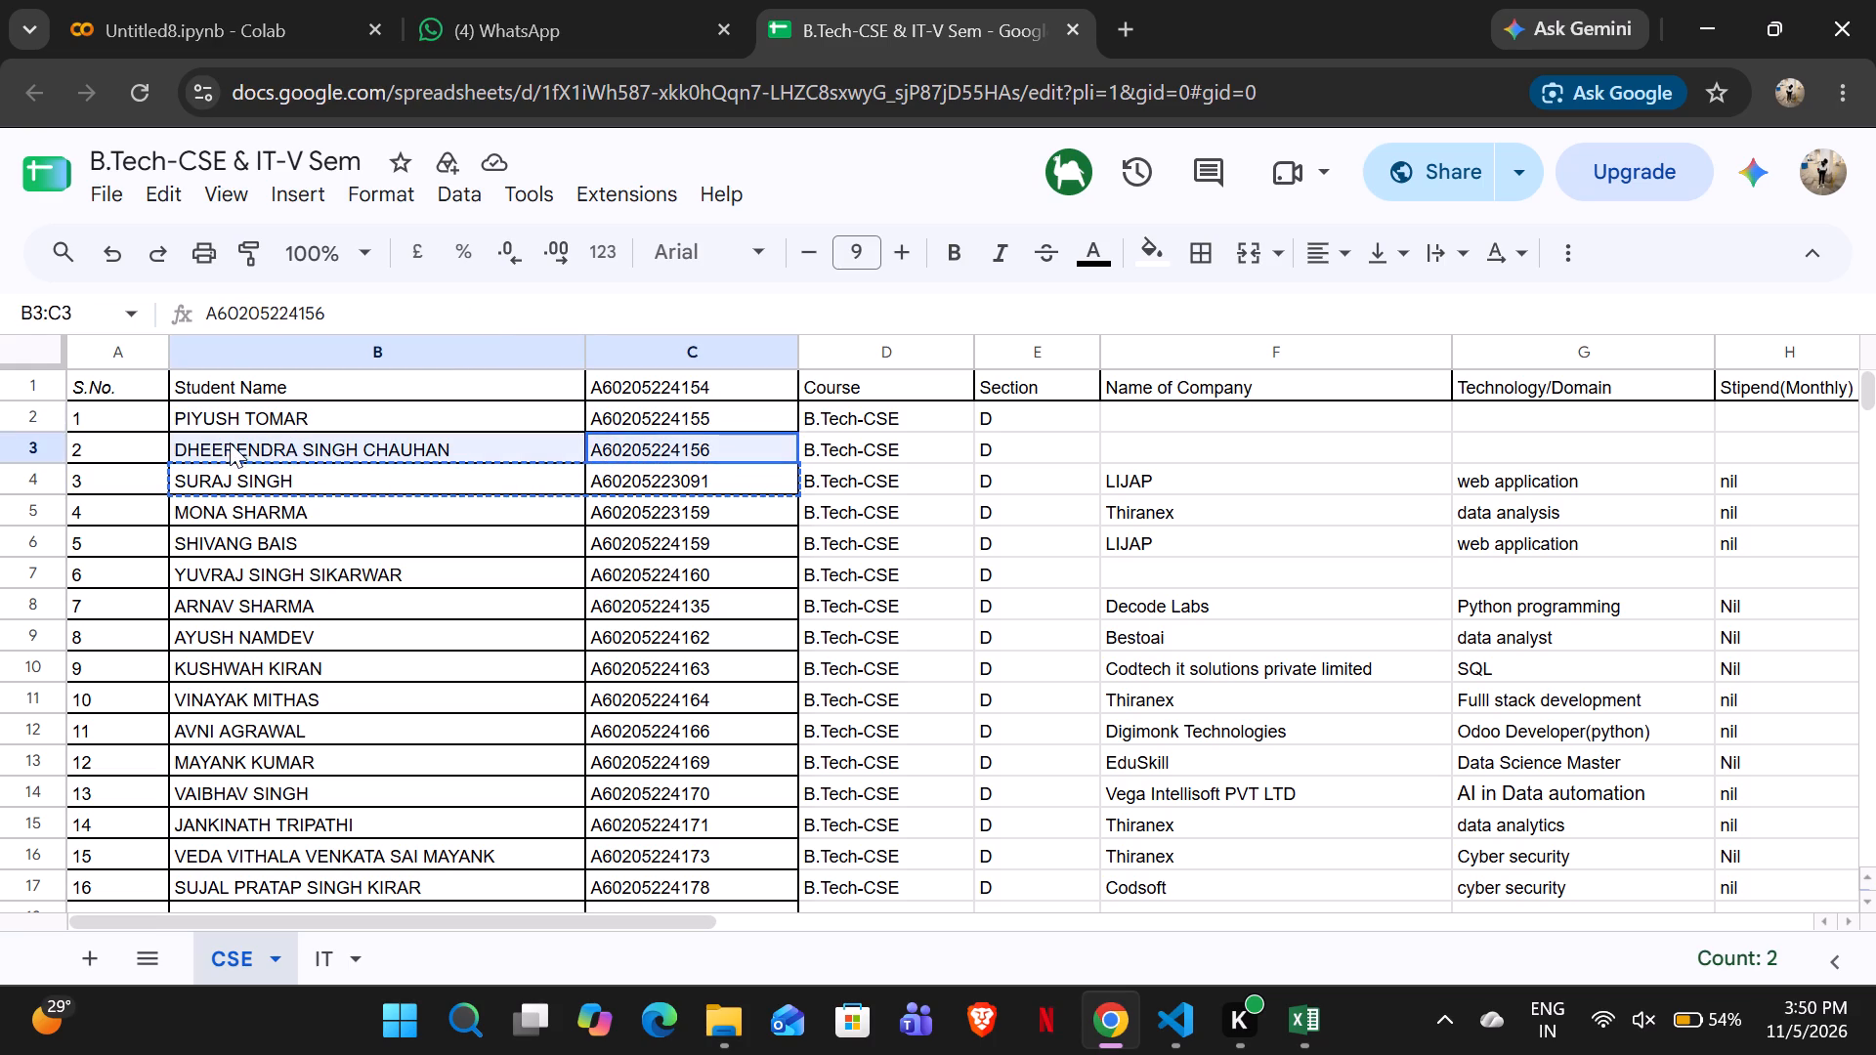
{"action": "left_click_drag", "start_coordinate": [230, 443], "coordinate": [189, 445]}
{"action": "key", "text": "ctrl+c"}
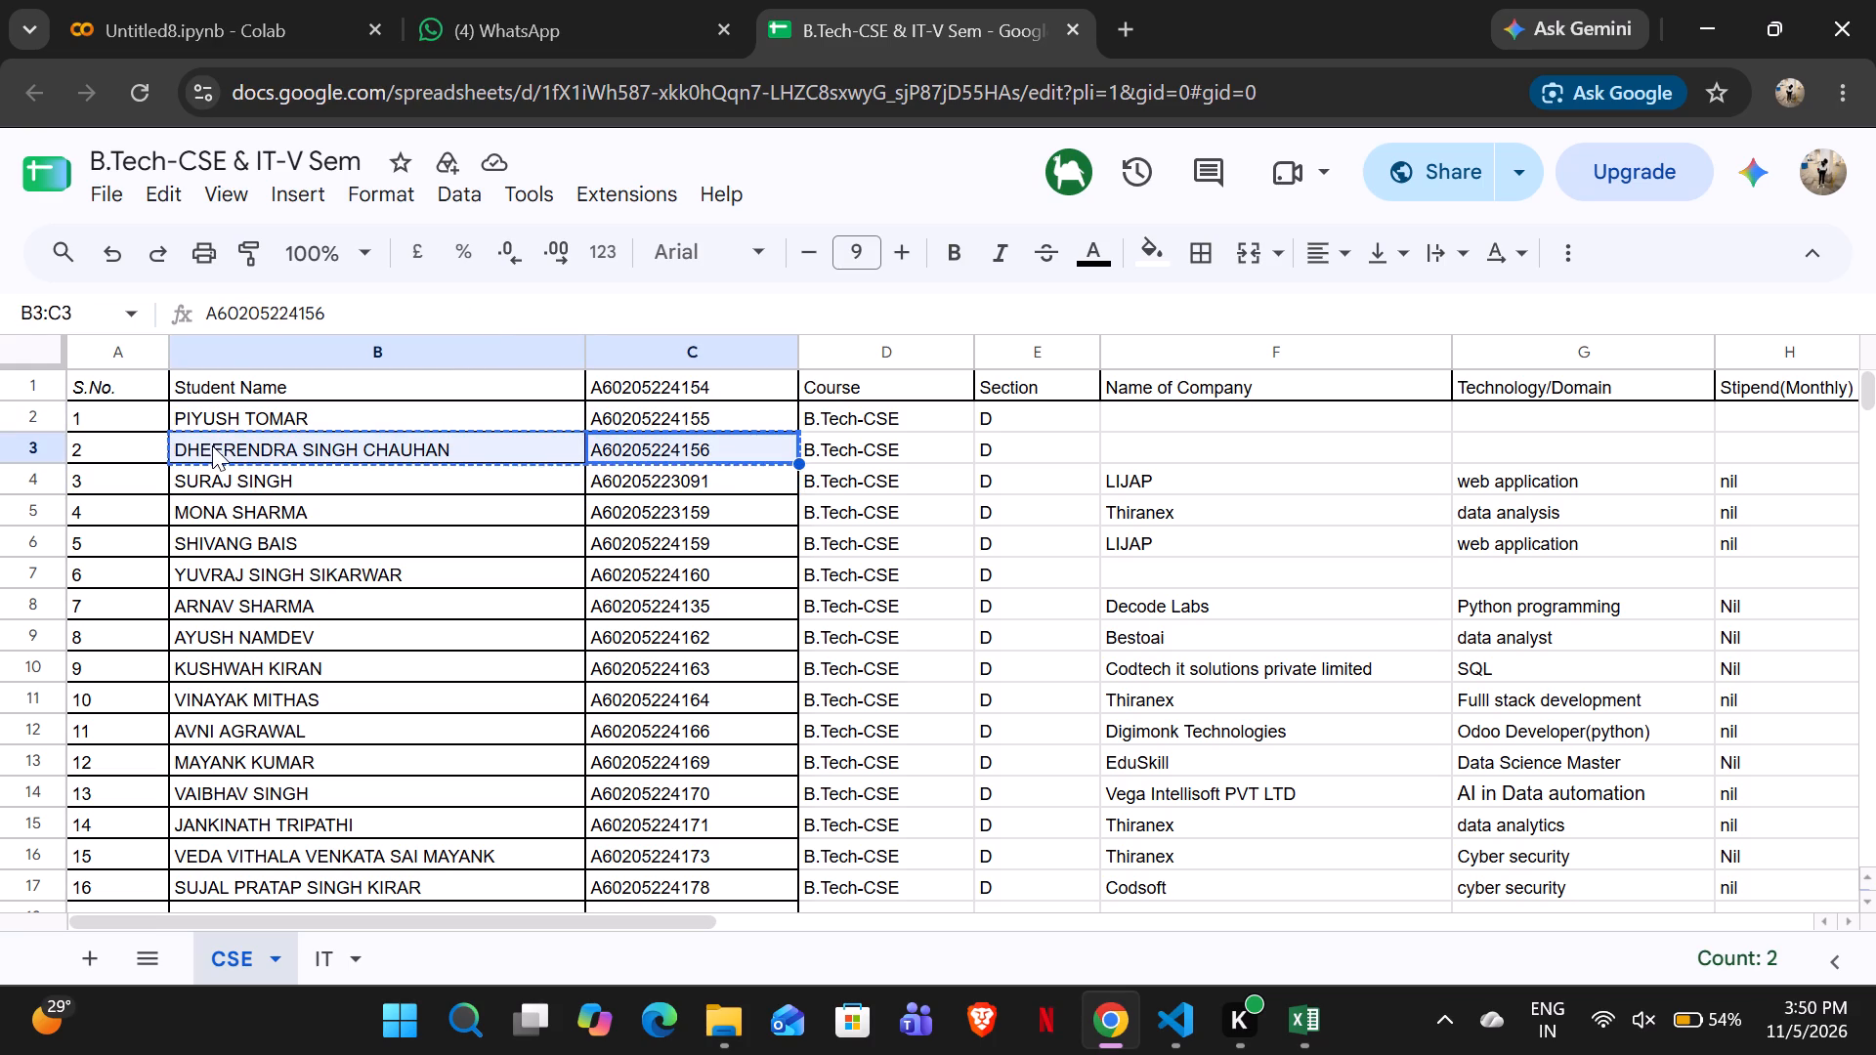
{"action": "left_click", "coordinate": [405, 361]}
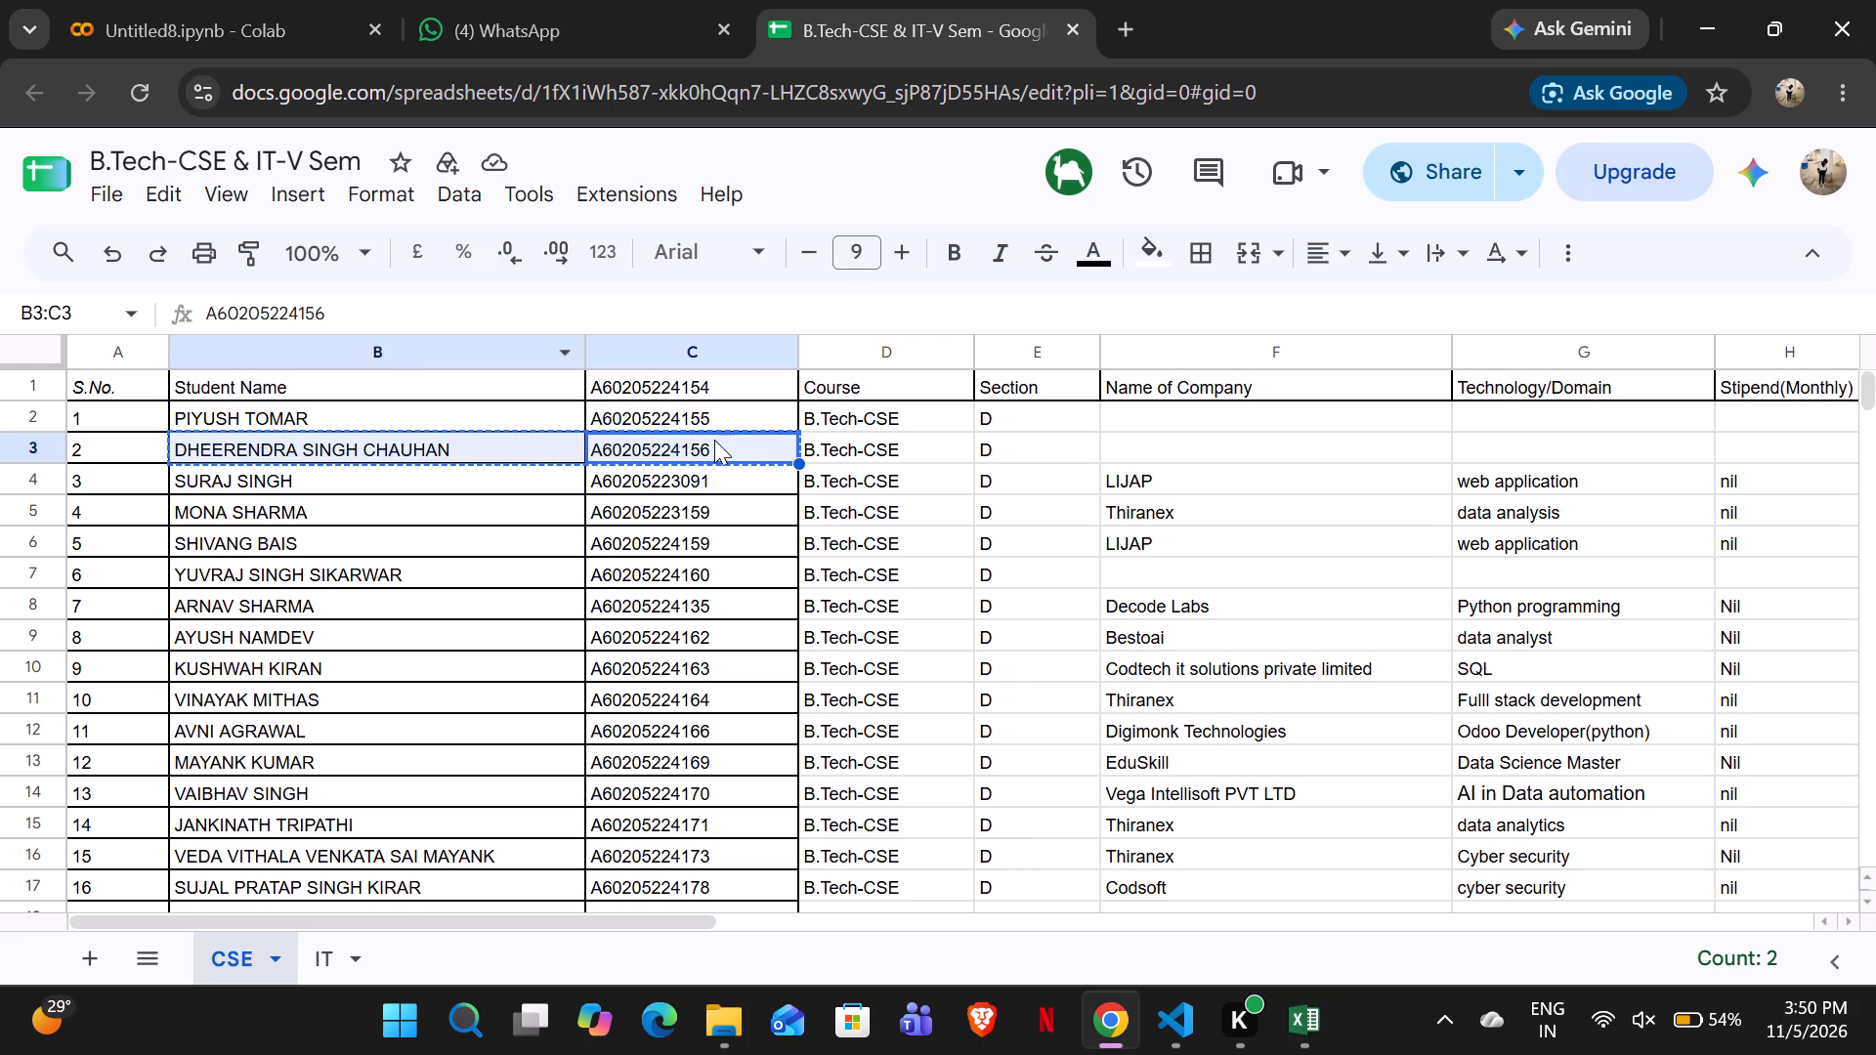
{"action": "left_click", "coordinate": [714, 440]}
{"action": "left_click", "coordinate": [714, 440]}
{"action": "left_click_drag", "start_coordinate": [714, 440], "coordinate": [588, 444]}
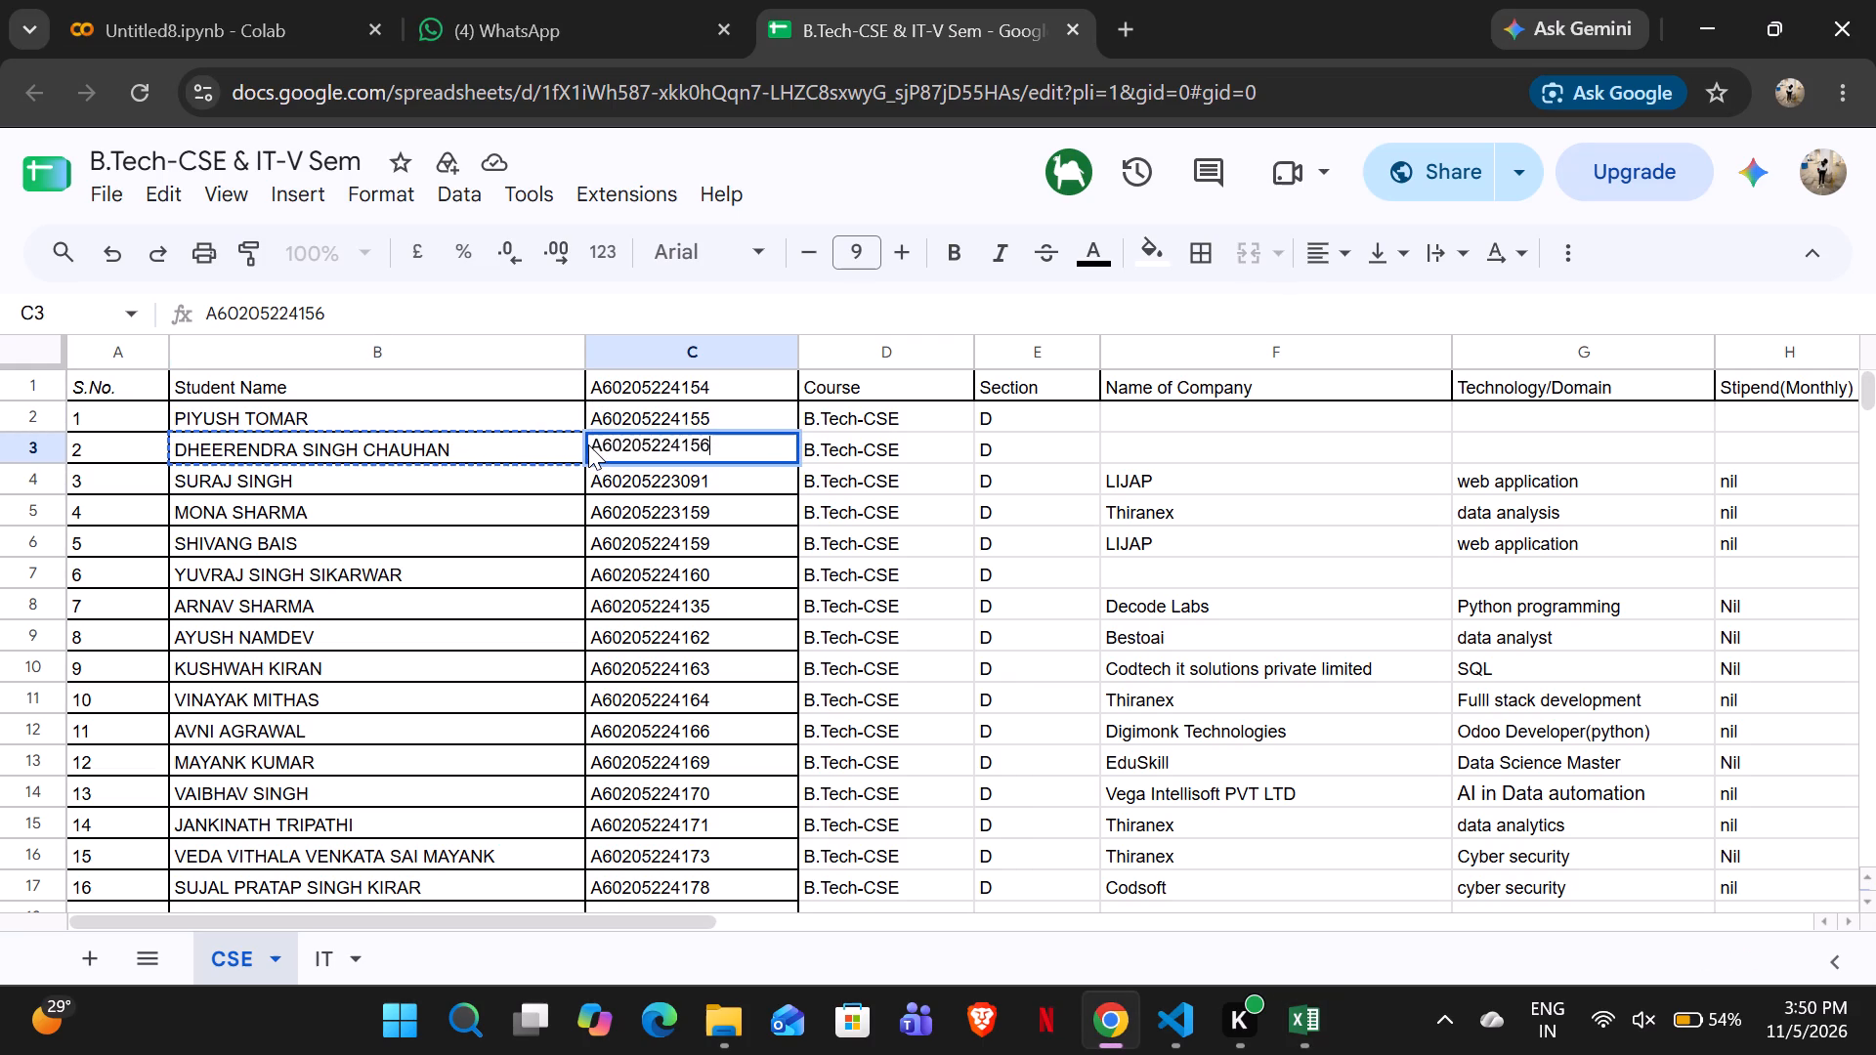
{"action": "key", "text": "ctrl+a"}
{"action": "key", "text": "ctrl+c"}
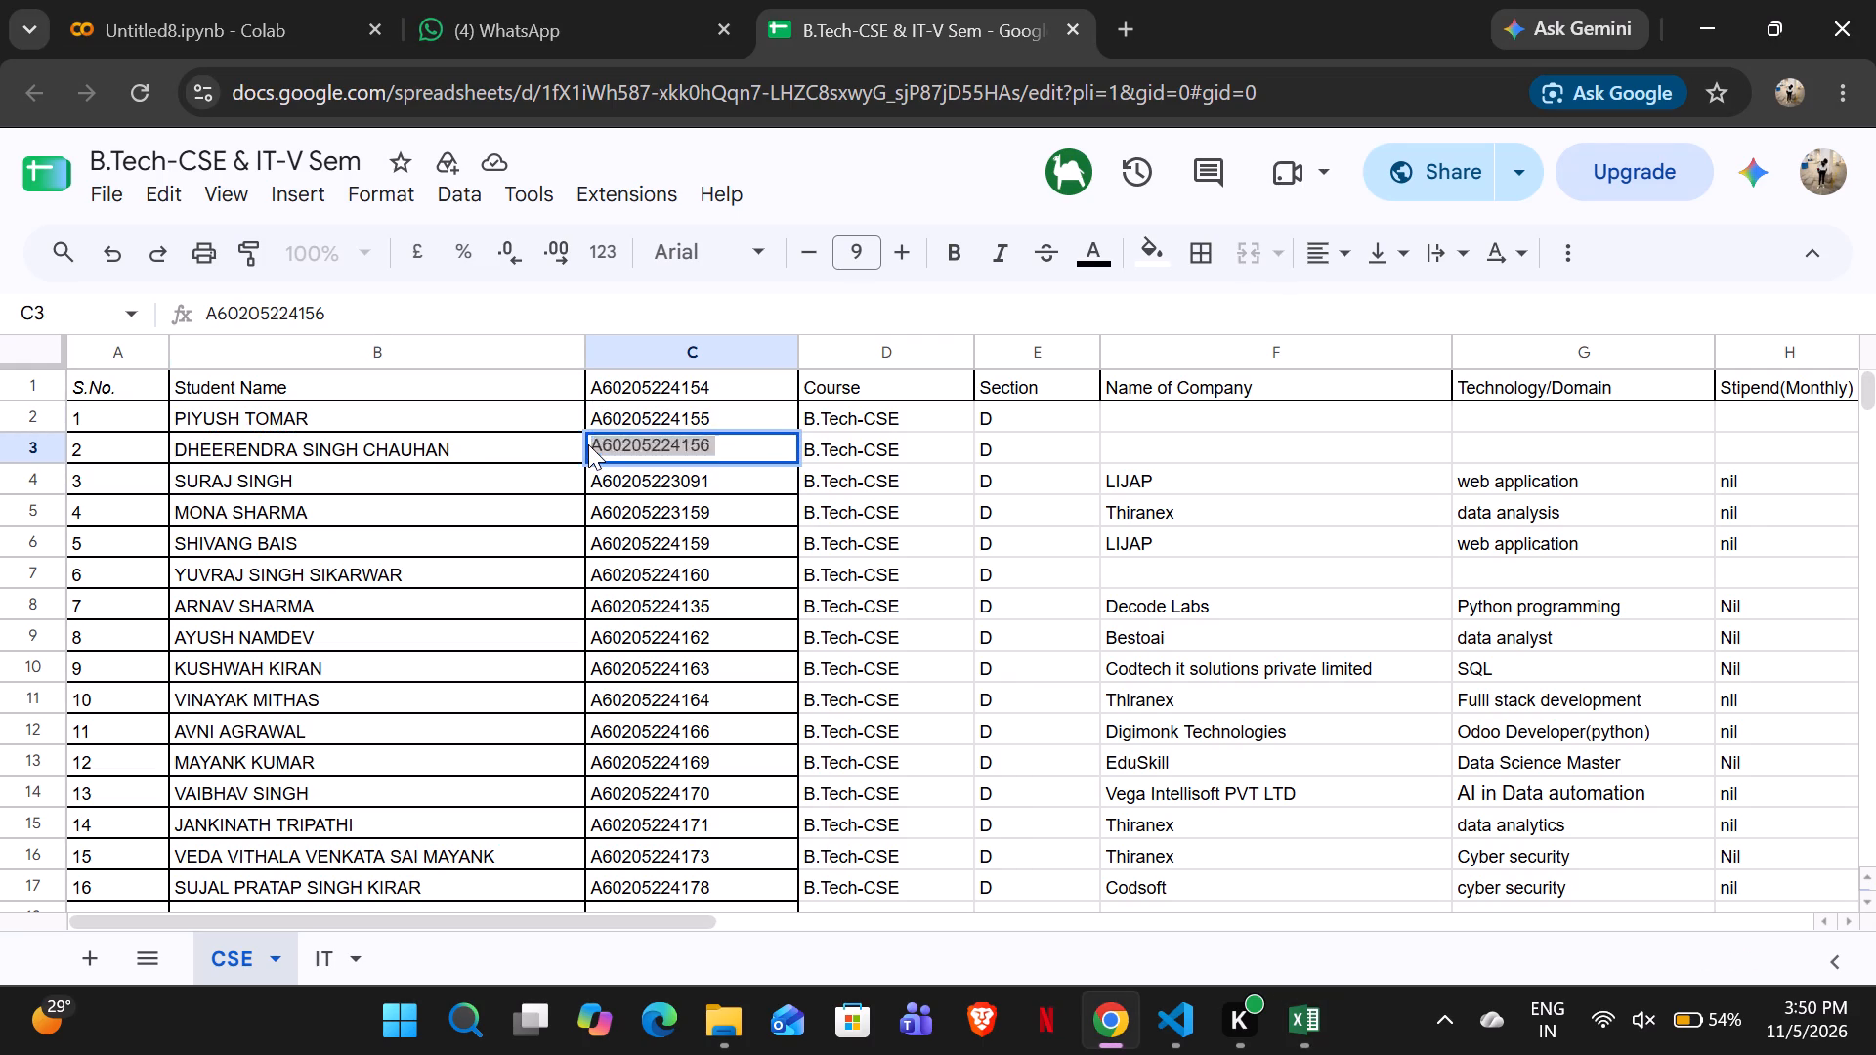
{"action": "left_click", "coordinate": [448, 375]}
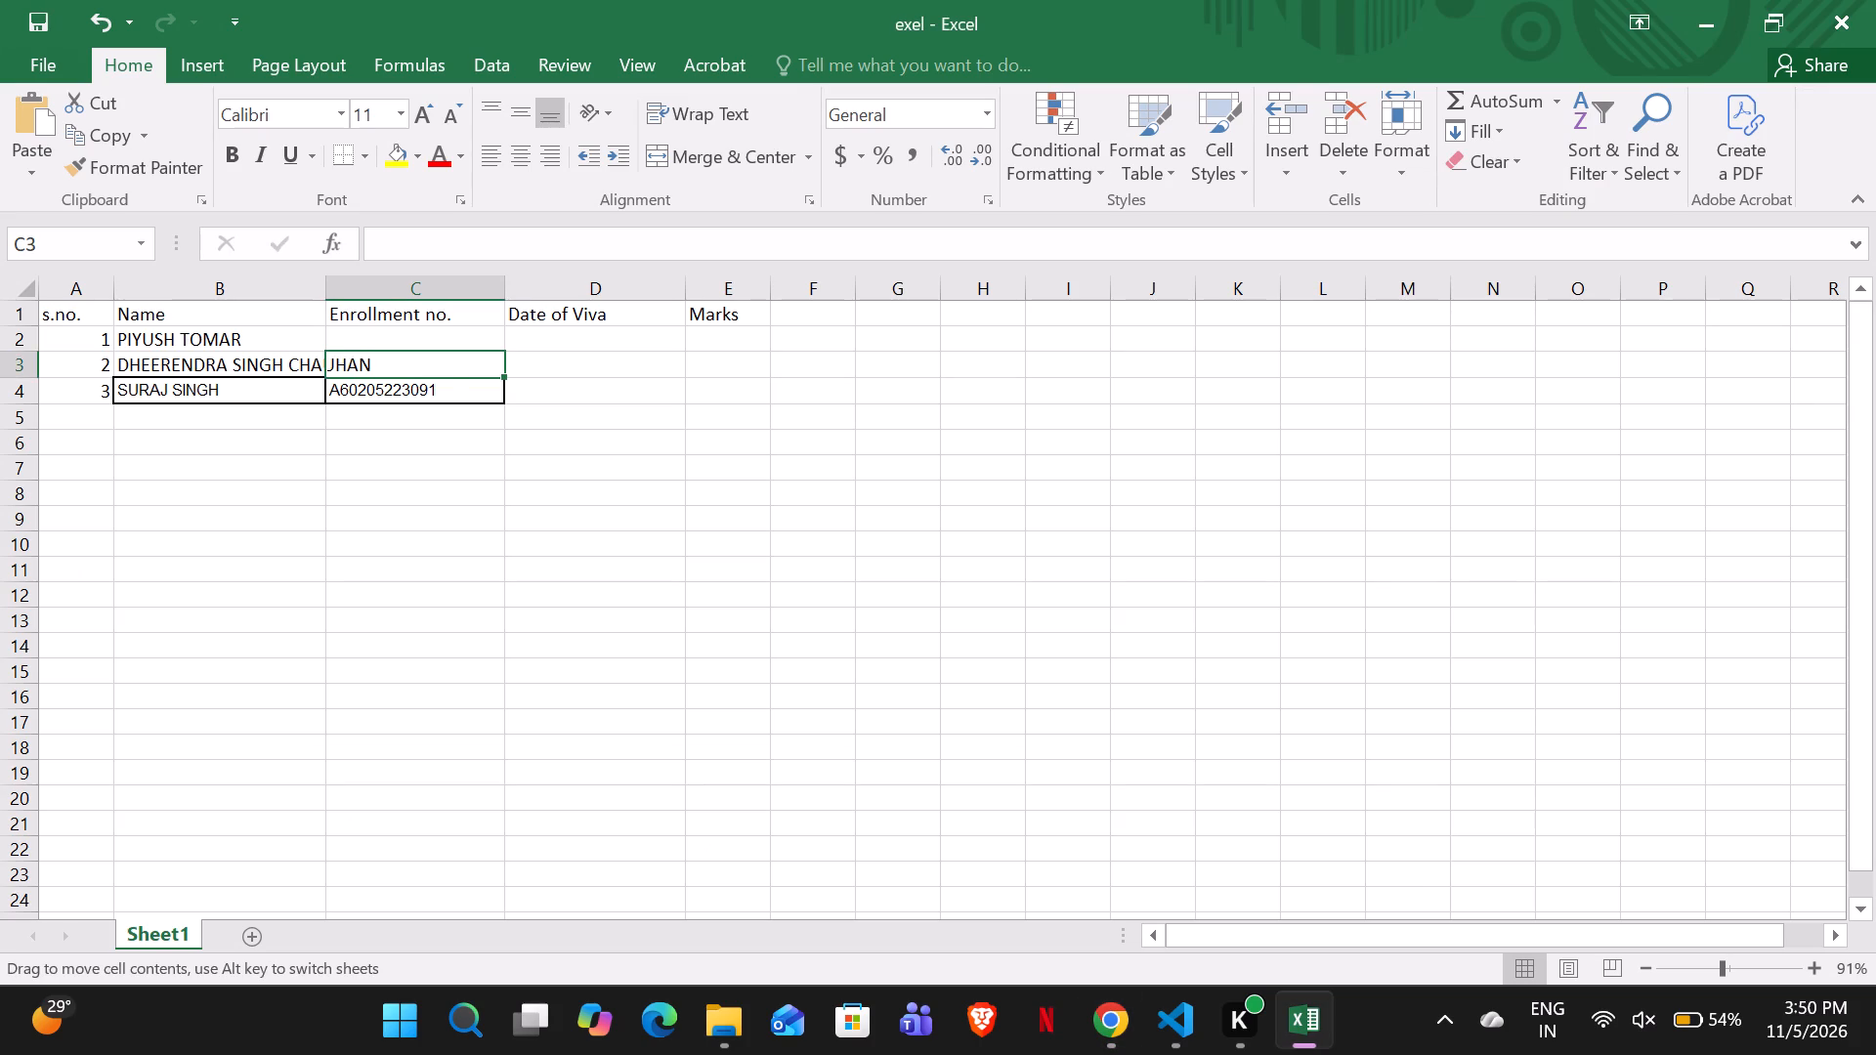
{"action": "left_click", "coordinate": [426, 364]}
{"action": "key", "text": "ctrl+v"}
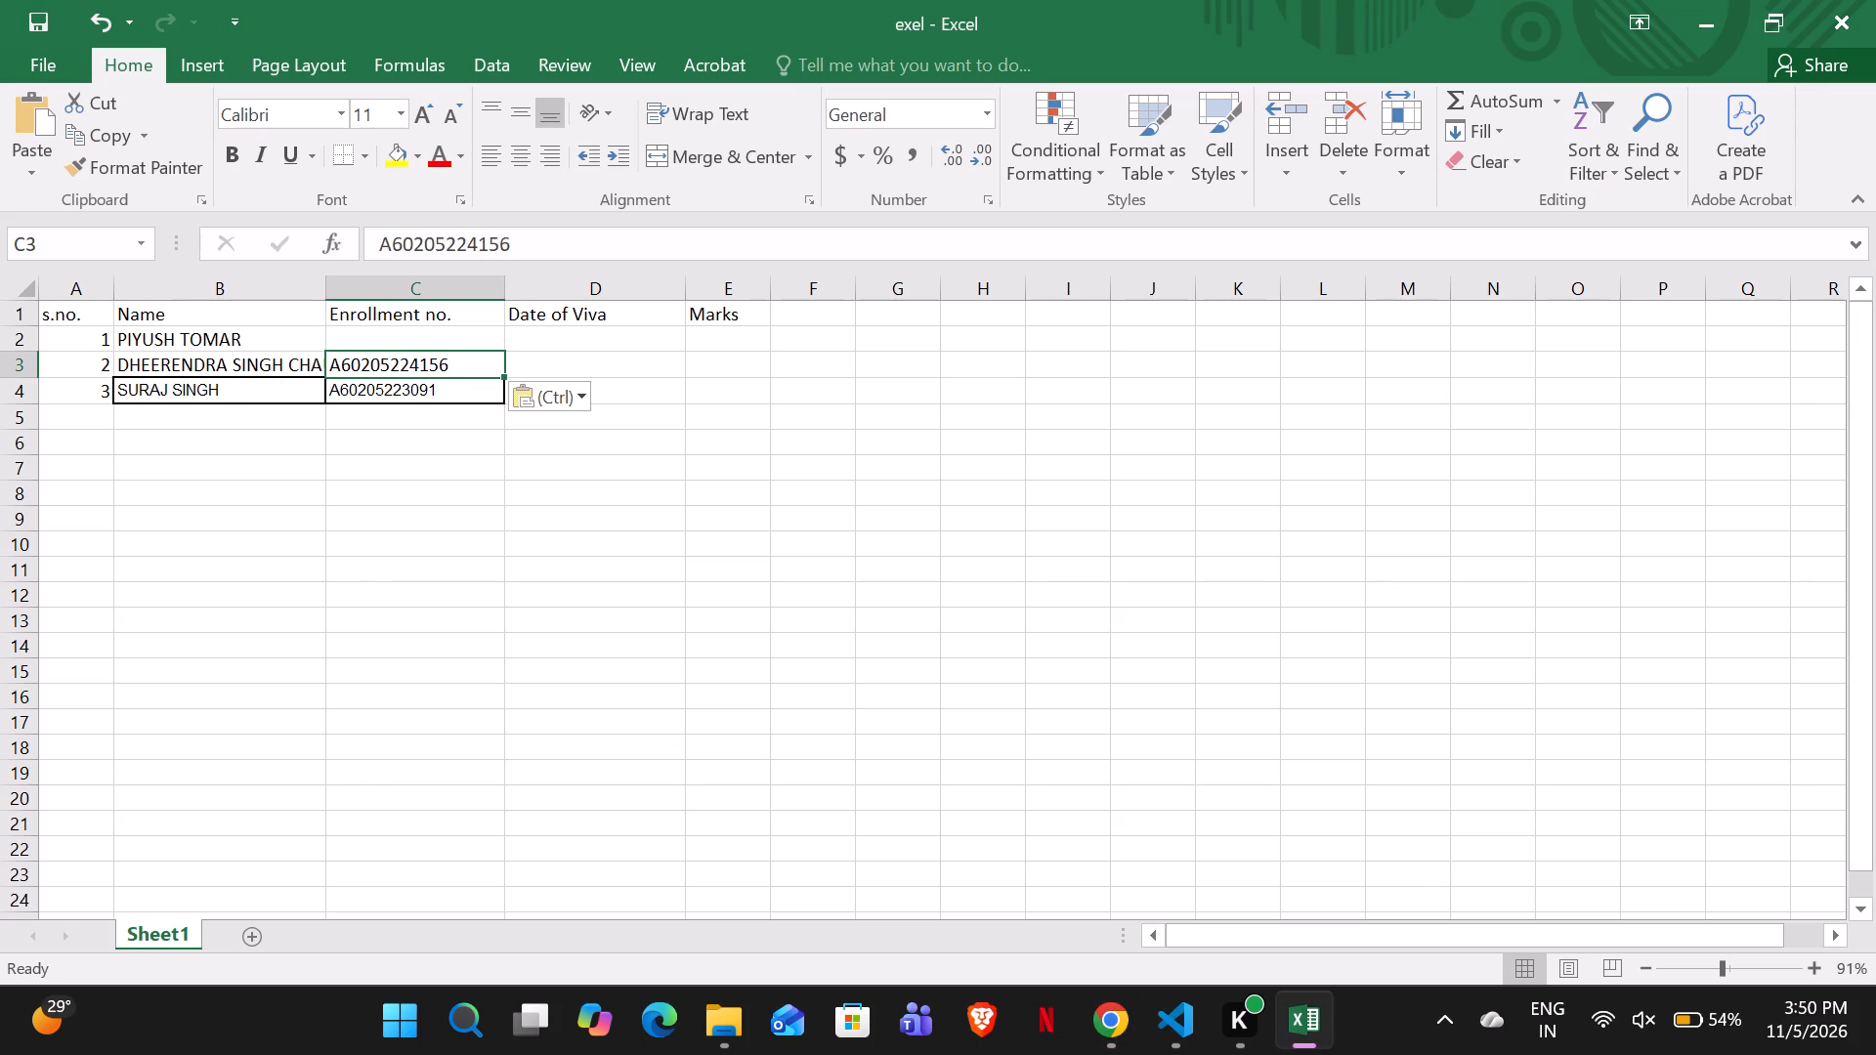
Widen the Name column of the exel workbook to fit the longest student name.
{"action": "left_click_drag", "start_coordinate": [324, 287], "coordinate": [392, 288]}
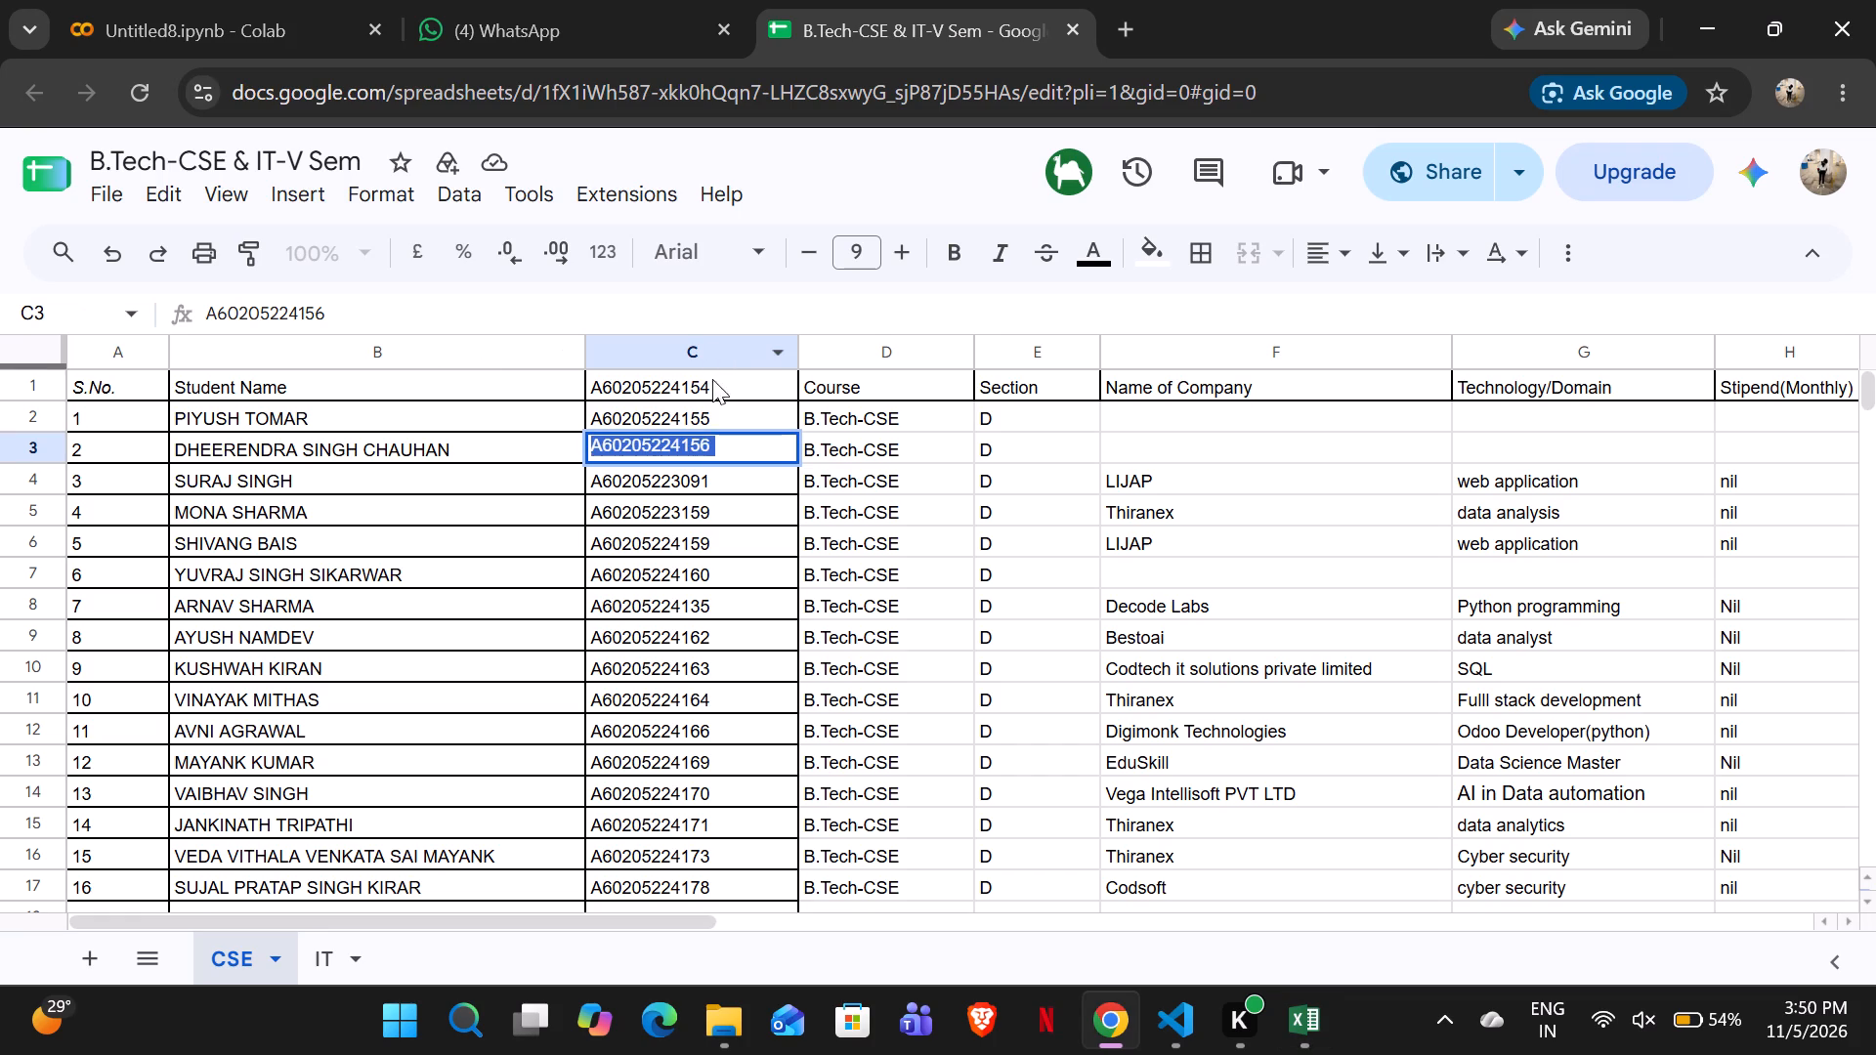
Copy the enrollment numbers in C1:C4 of the CSE sheet in Chrome into C2:C5 of the exel workbook in Excel.
{"action": "left_click", "coordinate": [718, 353]}
{"action": "left_click", "coordinate": [711, 379]}
{"action": "left_click_drag", "start_coordinate": [715, 380], "coordinate": [712, 380]}
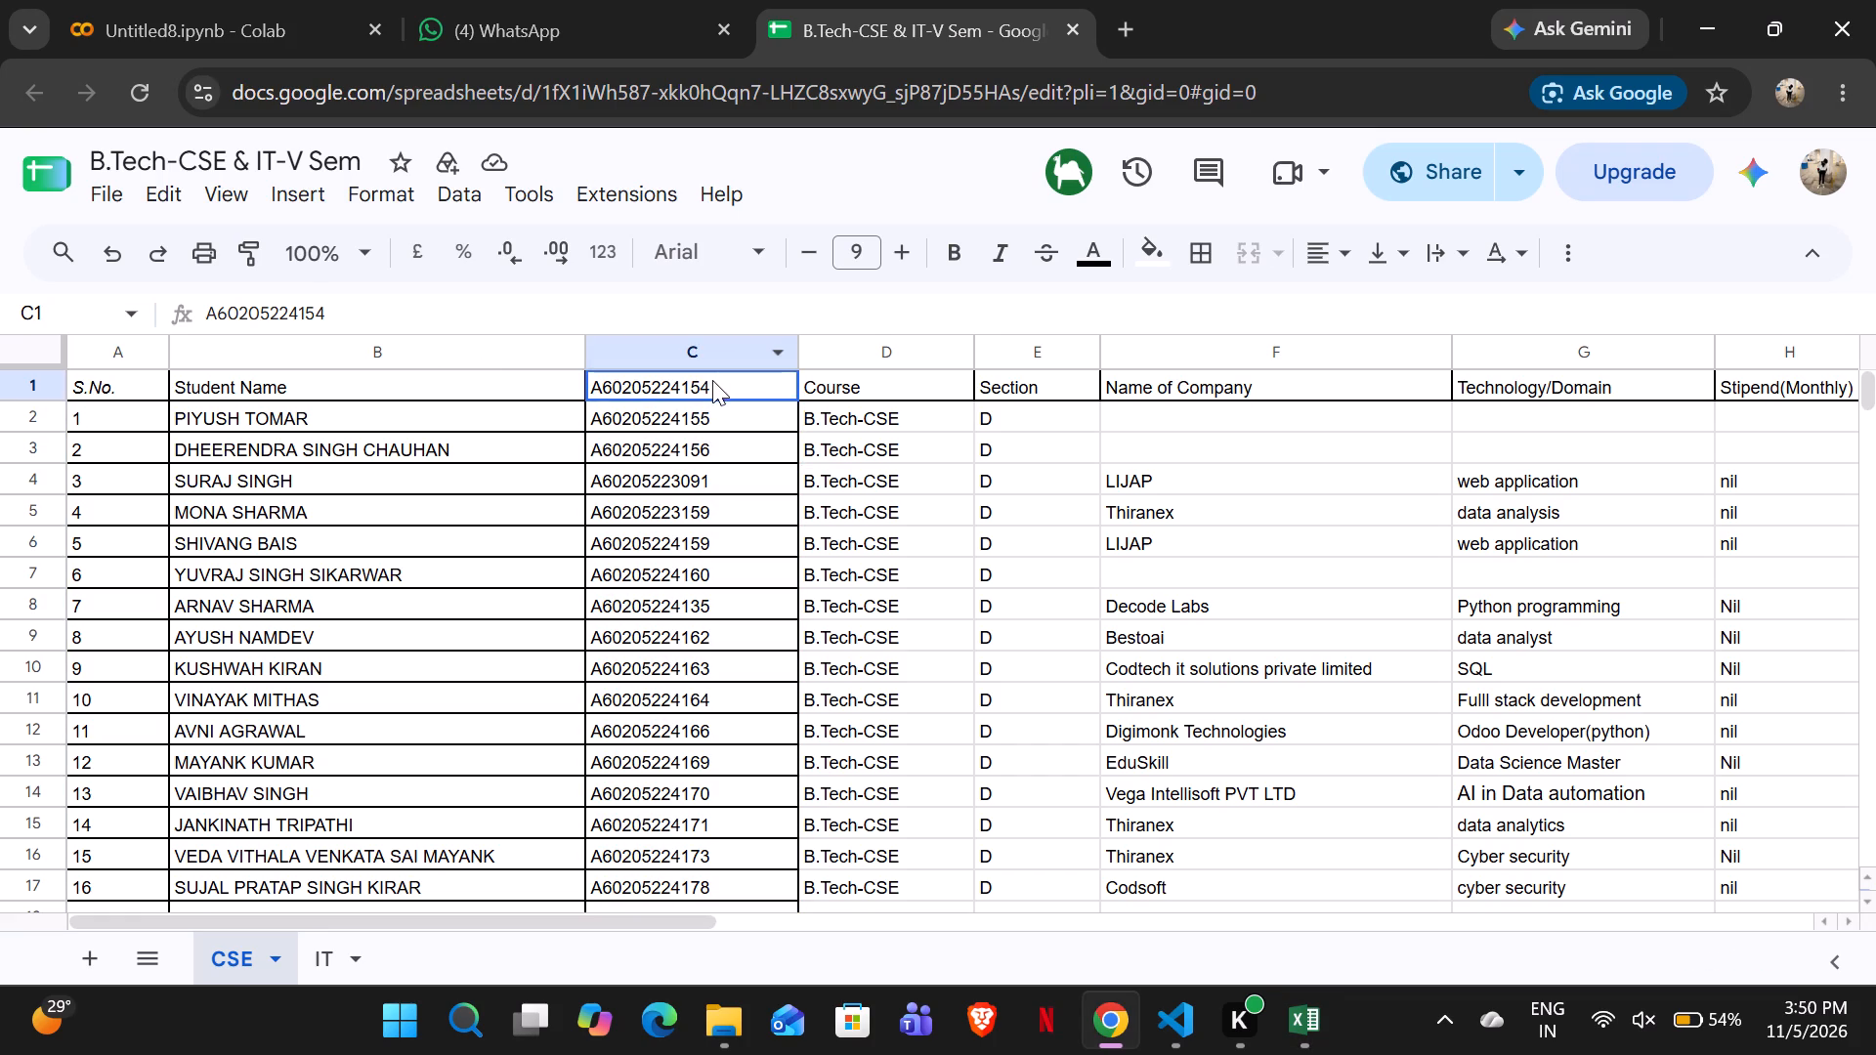
{"action": "left_click_drag", "start_coordinate": [712, 380], "coordinate": [620, 376]}
{"action": "key", "text": "ctrl+a"}
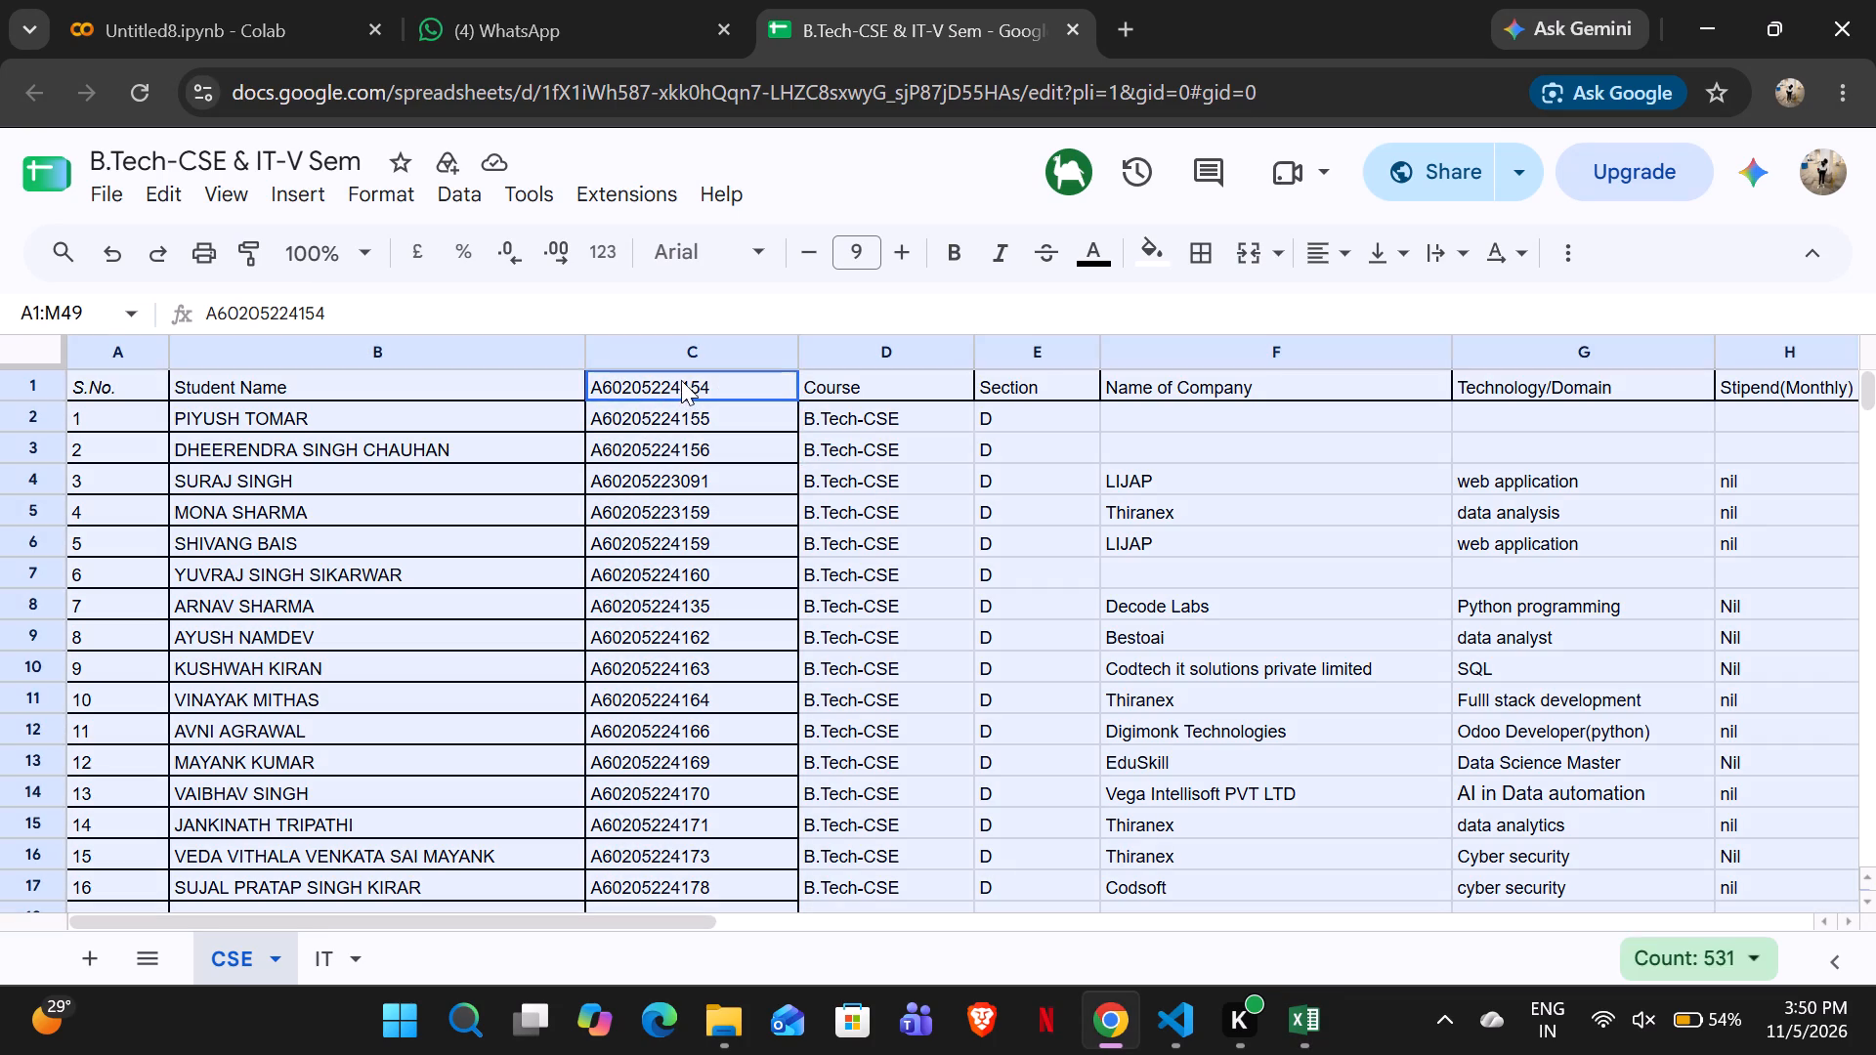
{"action": "left_click", "coordinate": [677, 382]}
{"action": "left_click_drag", "start_coordinate": [746, 389], "coordinate": [646, 386]}
{"action": "left_click_drag", "start_coordinate": [655, 385], "coordinate": [666, 382]}
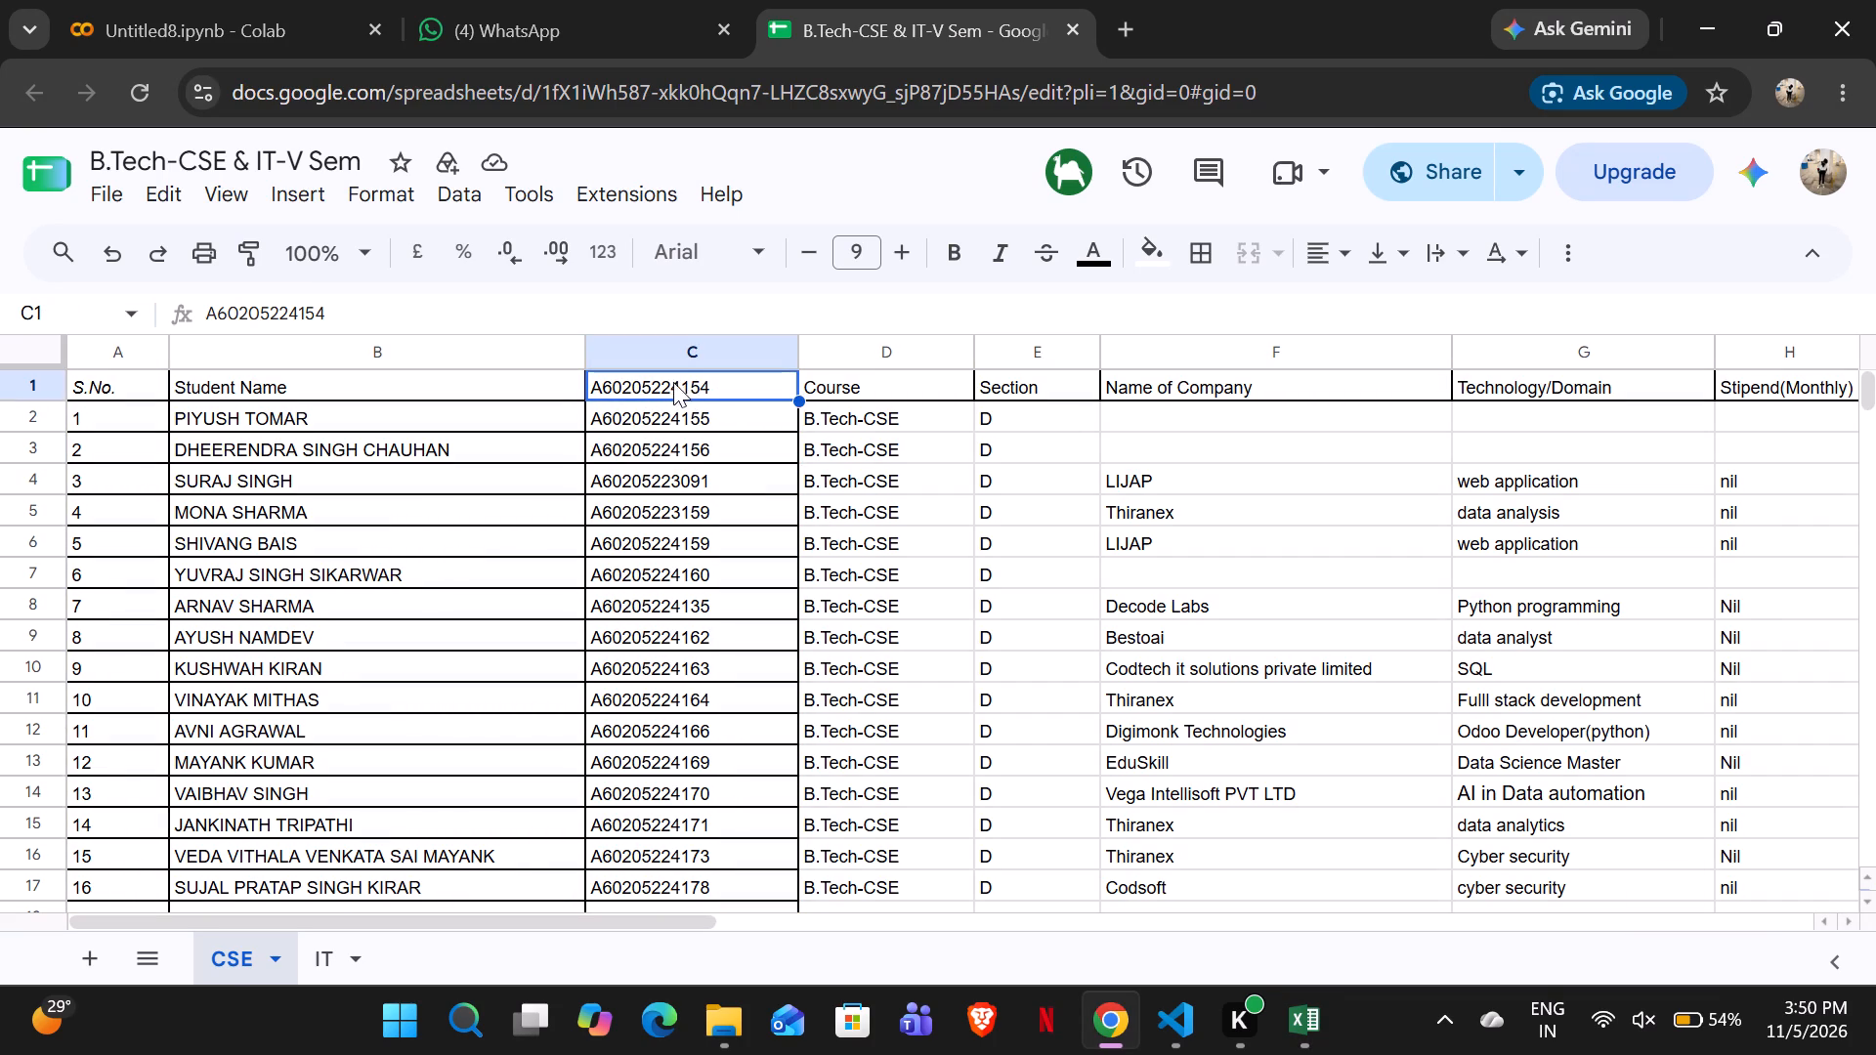
{"action": "left_click", "coordinate": [683, 381]}
{"action": "left_click_drag", "start_coordinate": [725, 390], "coordinate": [711, 382]}
{"action": "left_click_drag", "start_coordinate": [598, 382], "coordinate": [743, 860]}
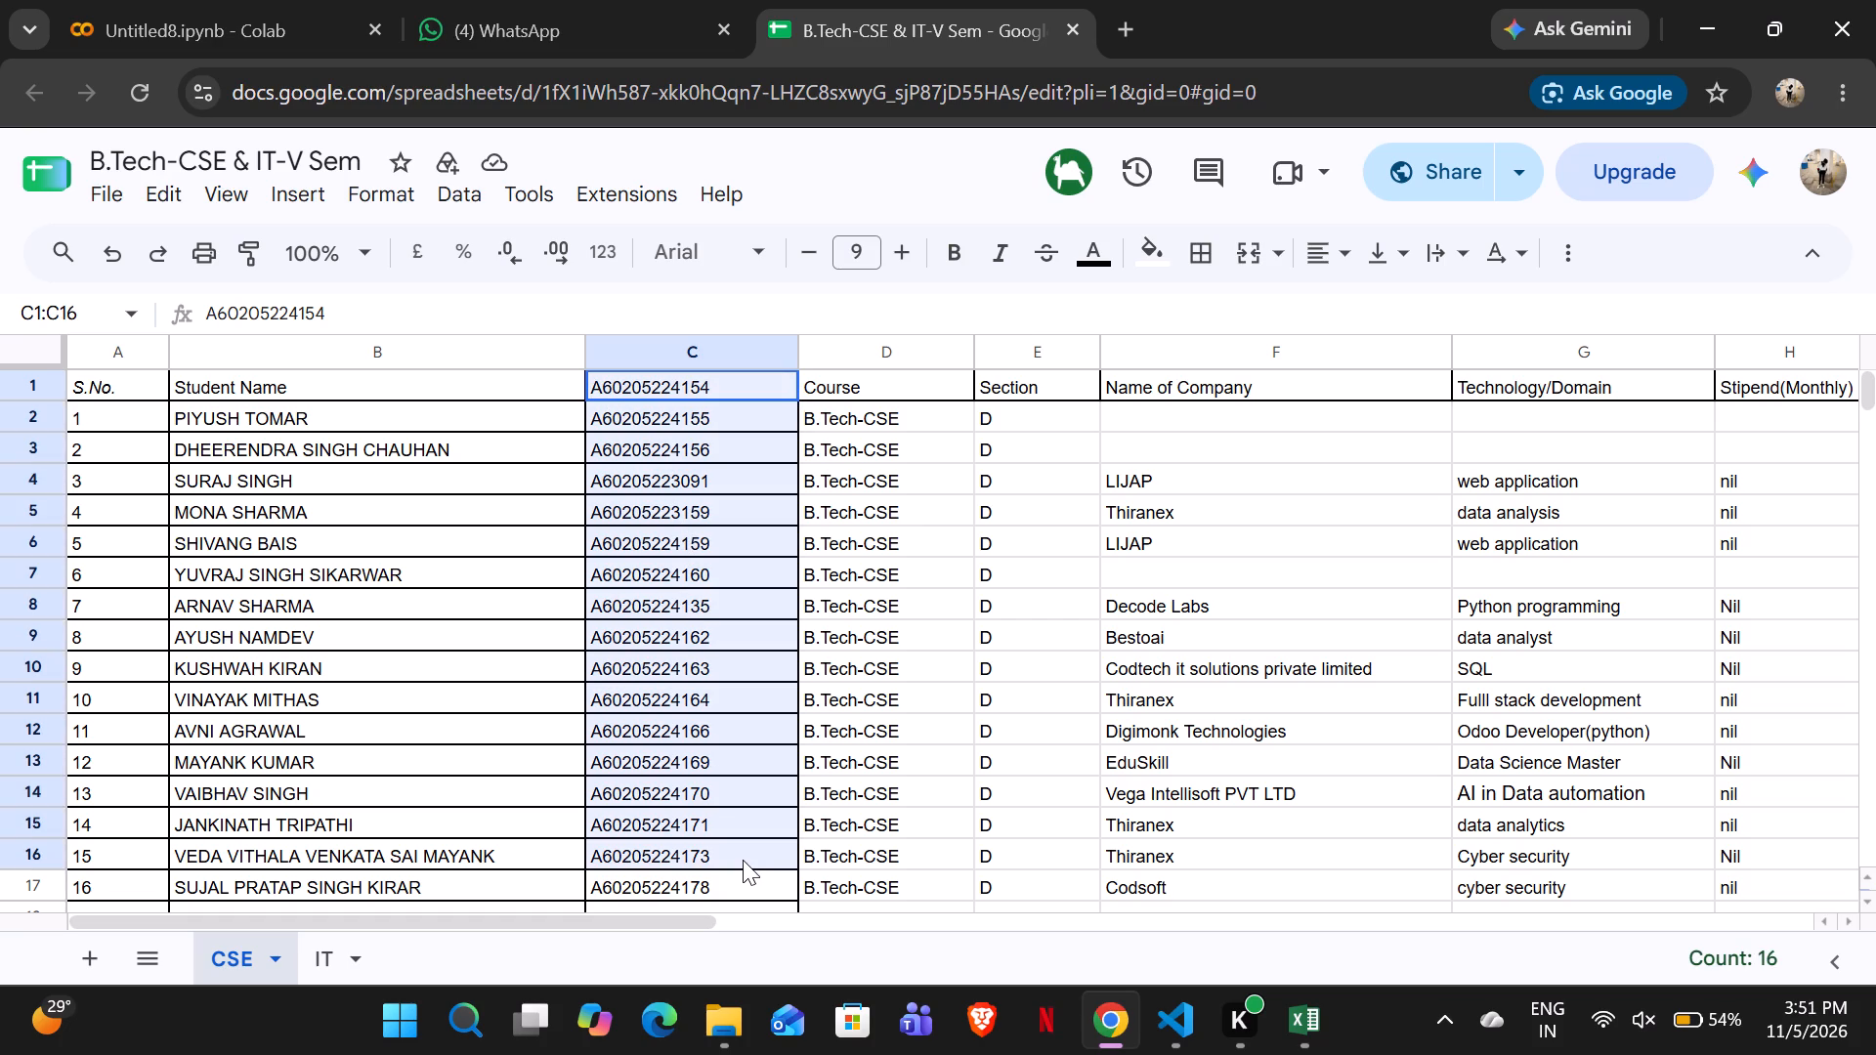
{"action": "left_click_drag", "start_coordinate": [743, 860], "coordinate": [710, 477]}
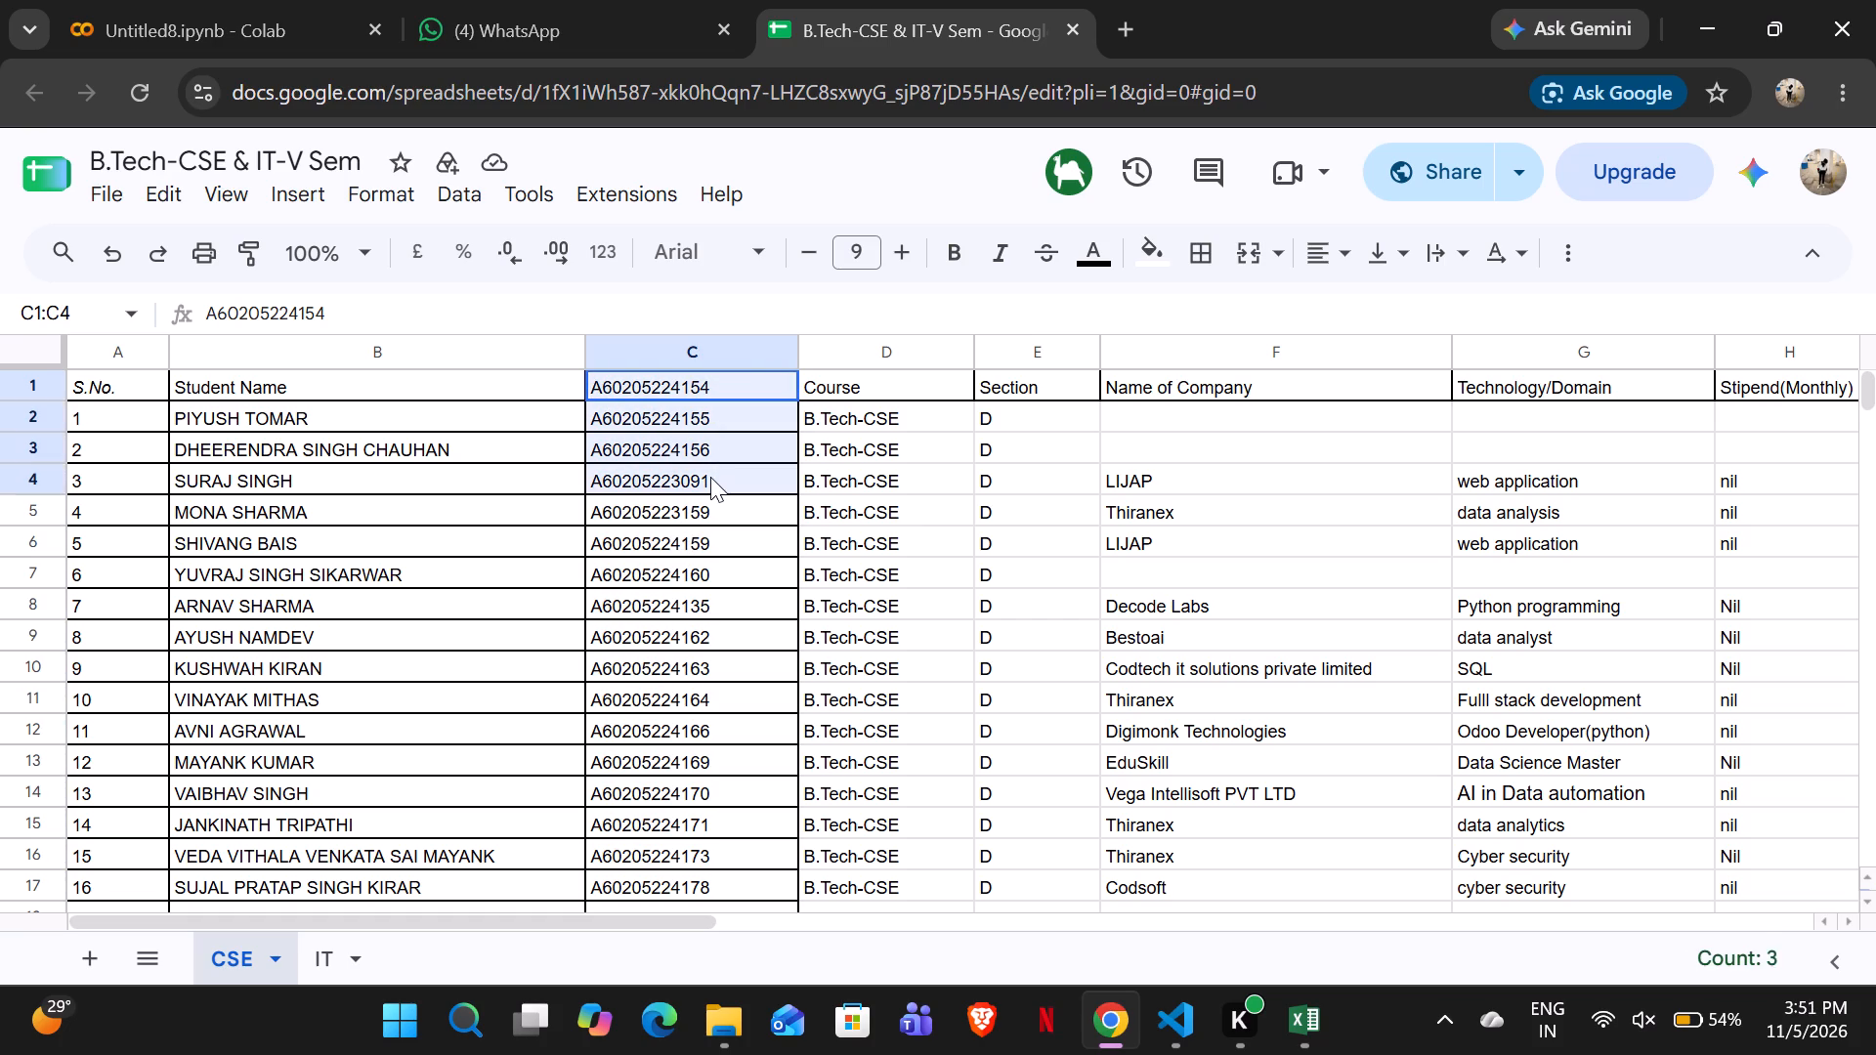
{"action": "left_click_drag", "start_coordinate": [710, 477], "coordinate": [710, 479]}
{"action": "key", "text": "ctrl+c"}
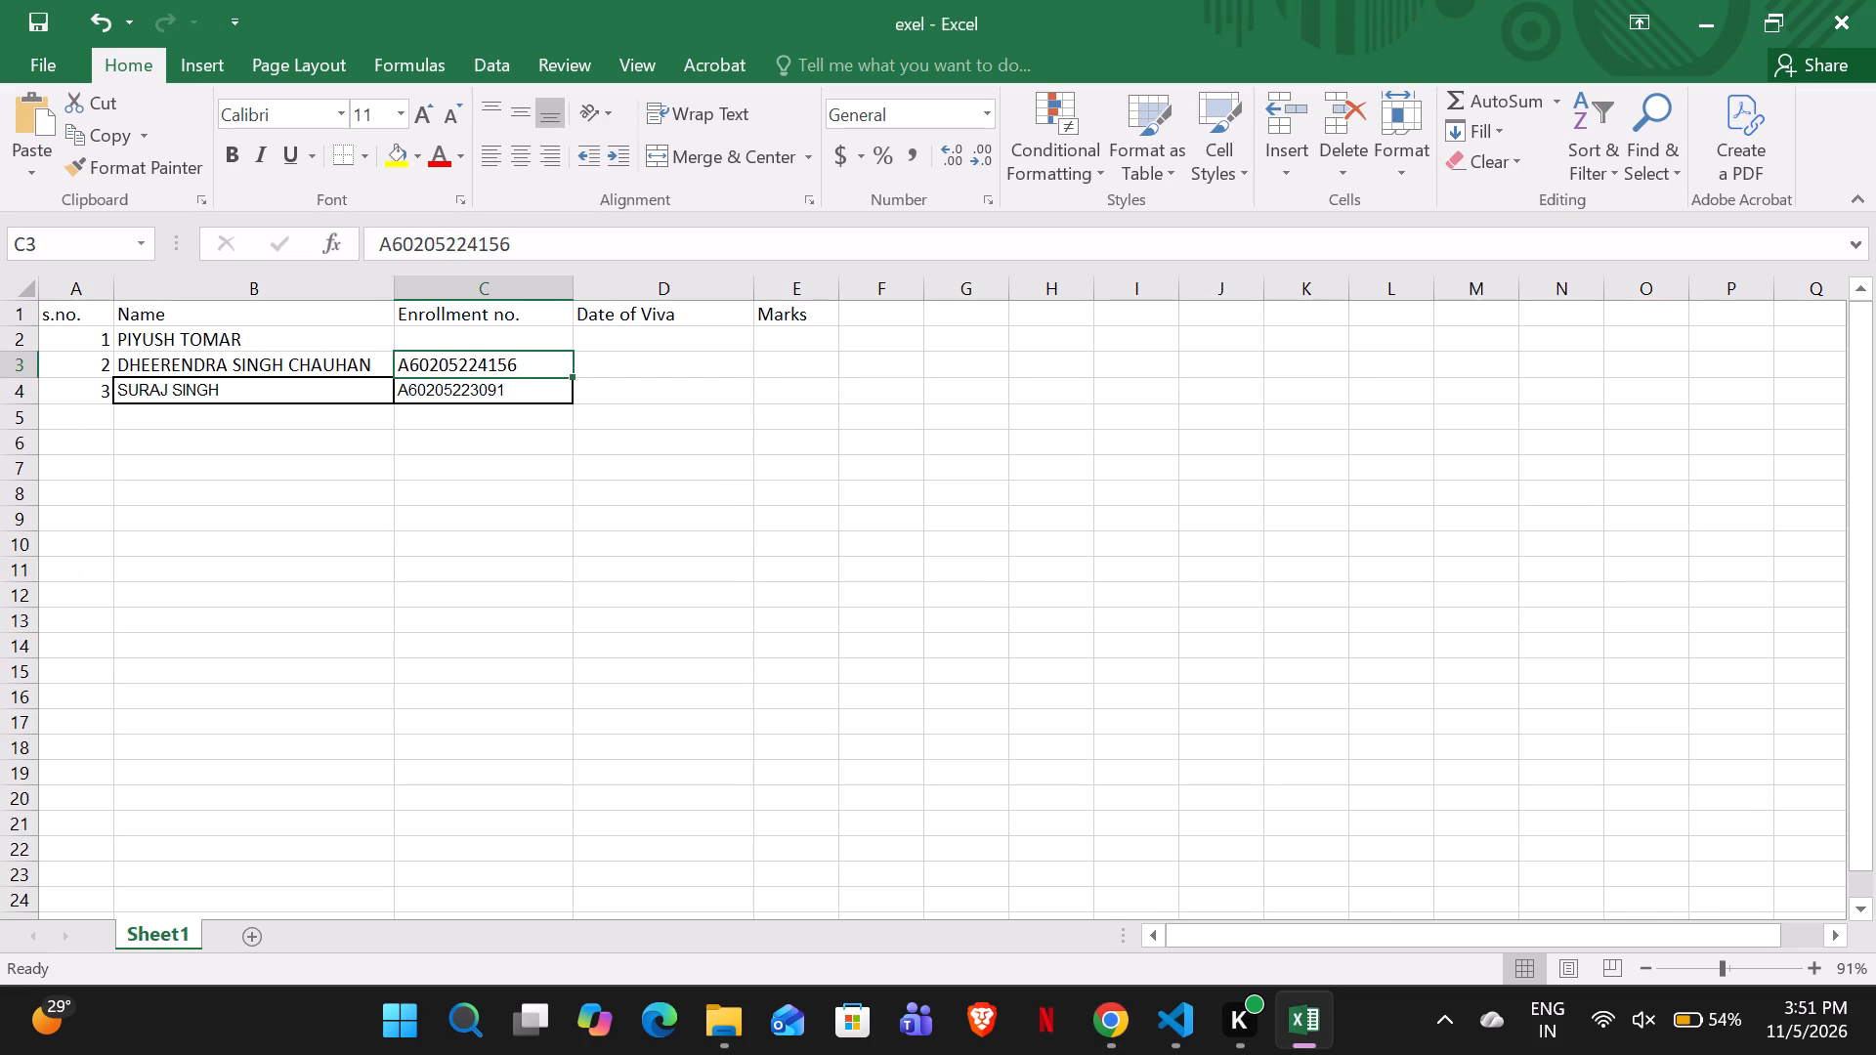
{"action": "left_click", "coordinate": [426, 333]}
{"action": "key", "text": "ctrl+v"}
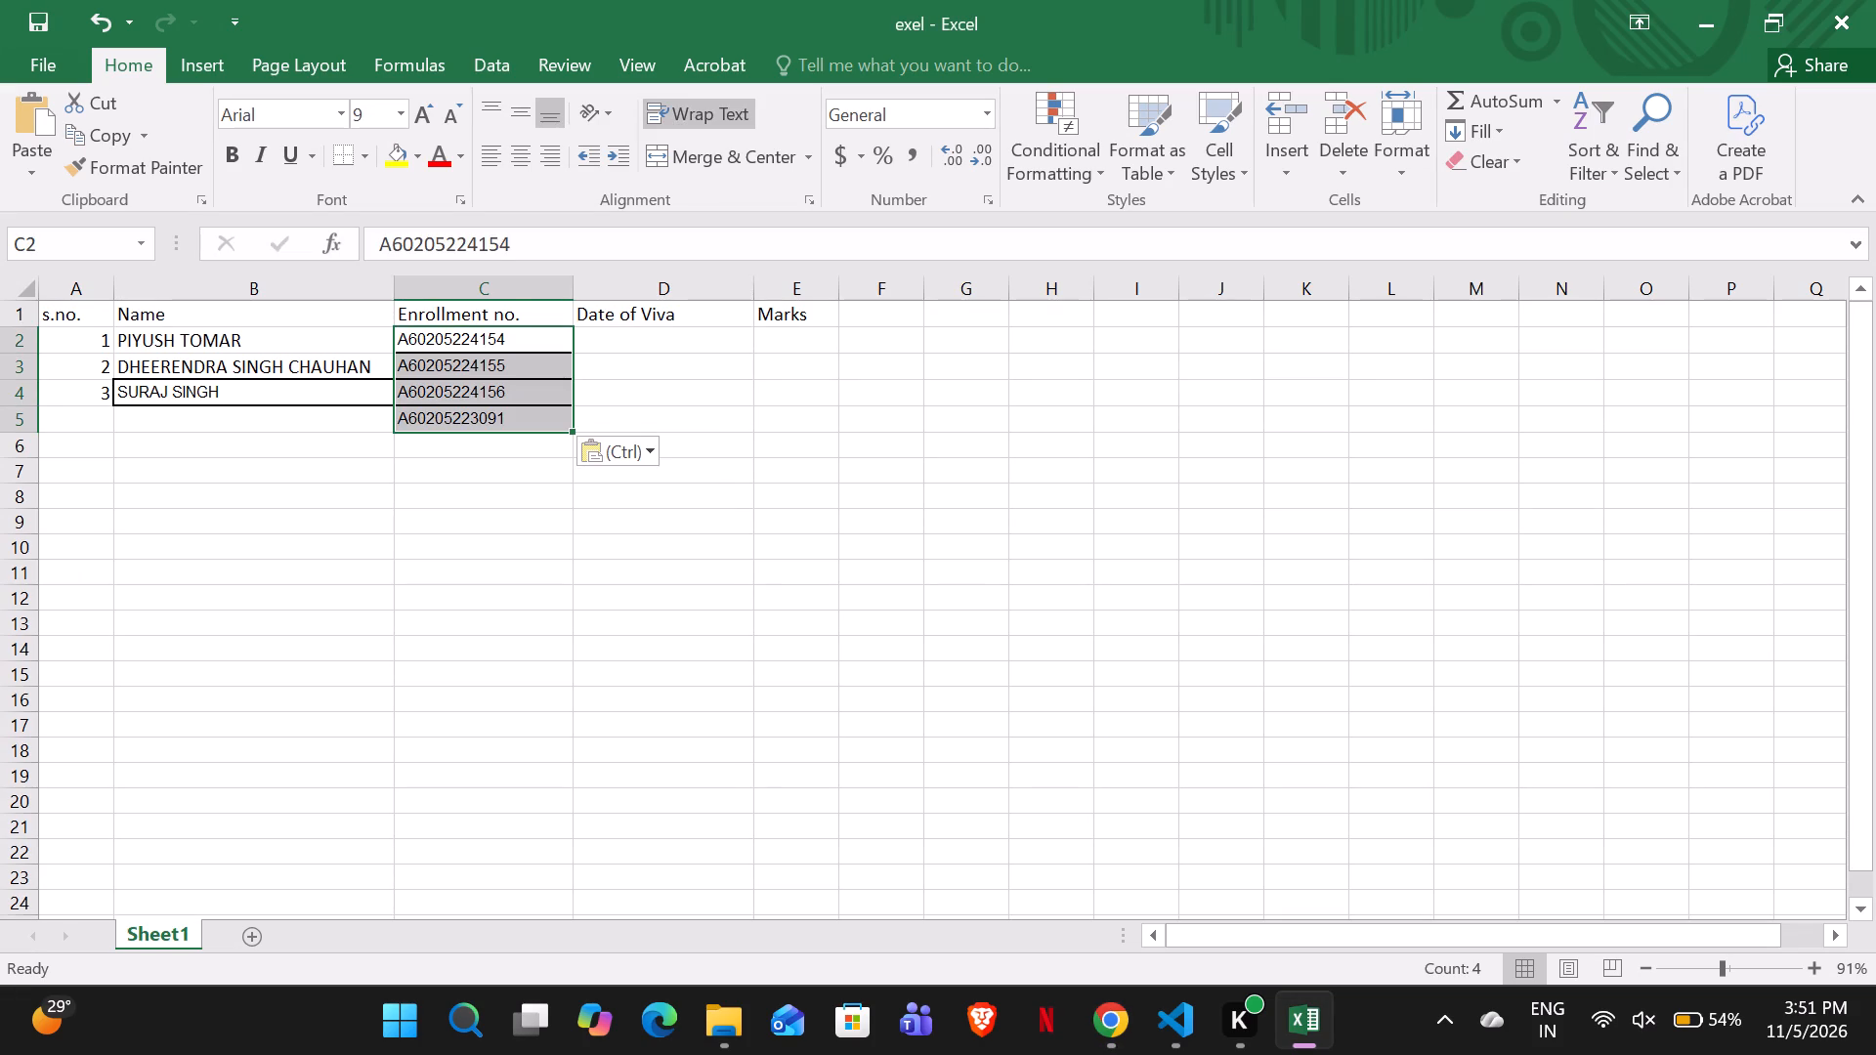
{"action": "left_click", "coordinate": [463, 526]}
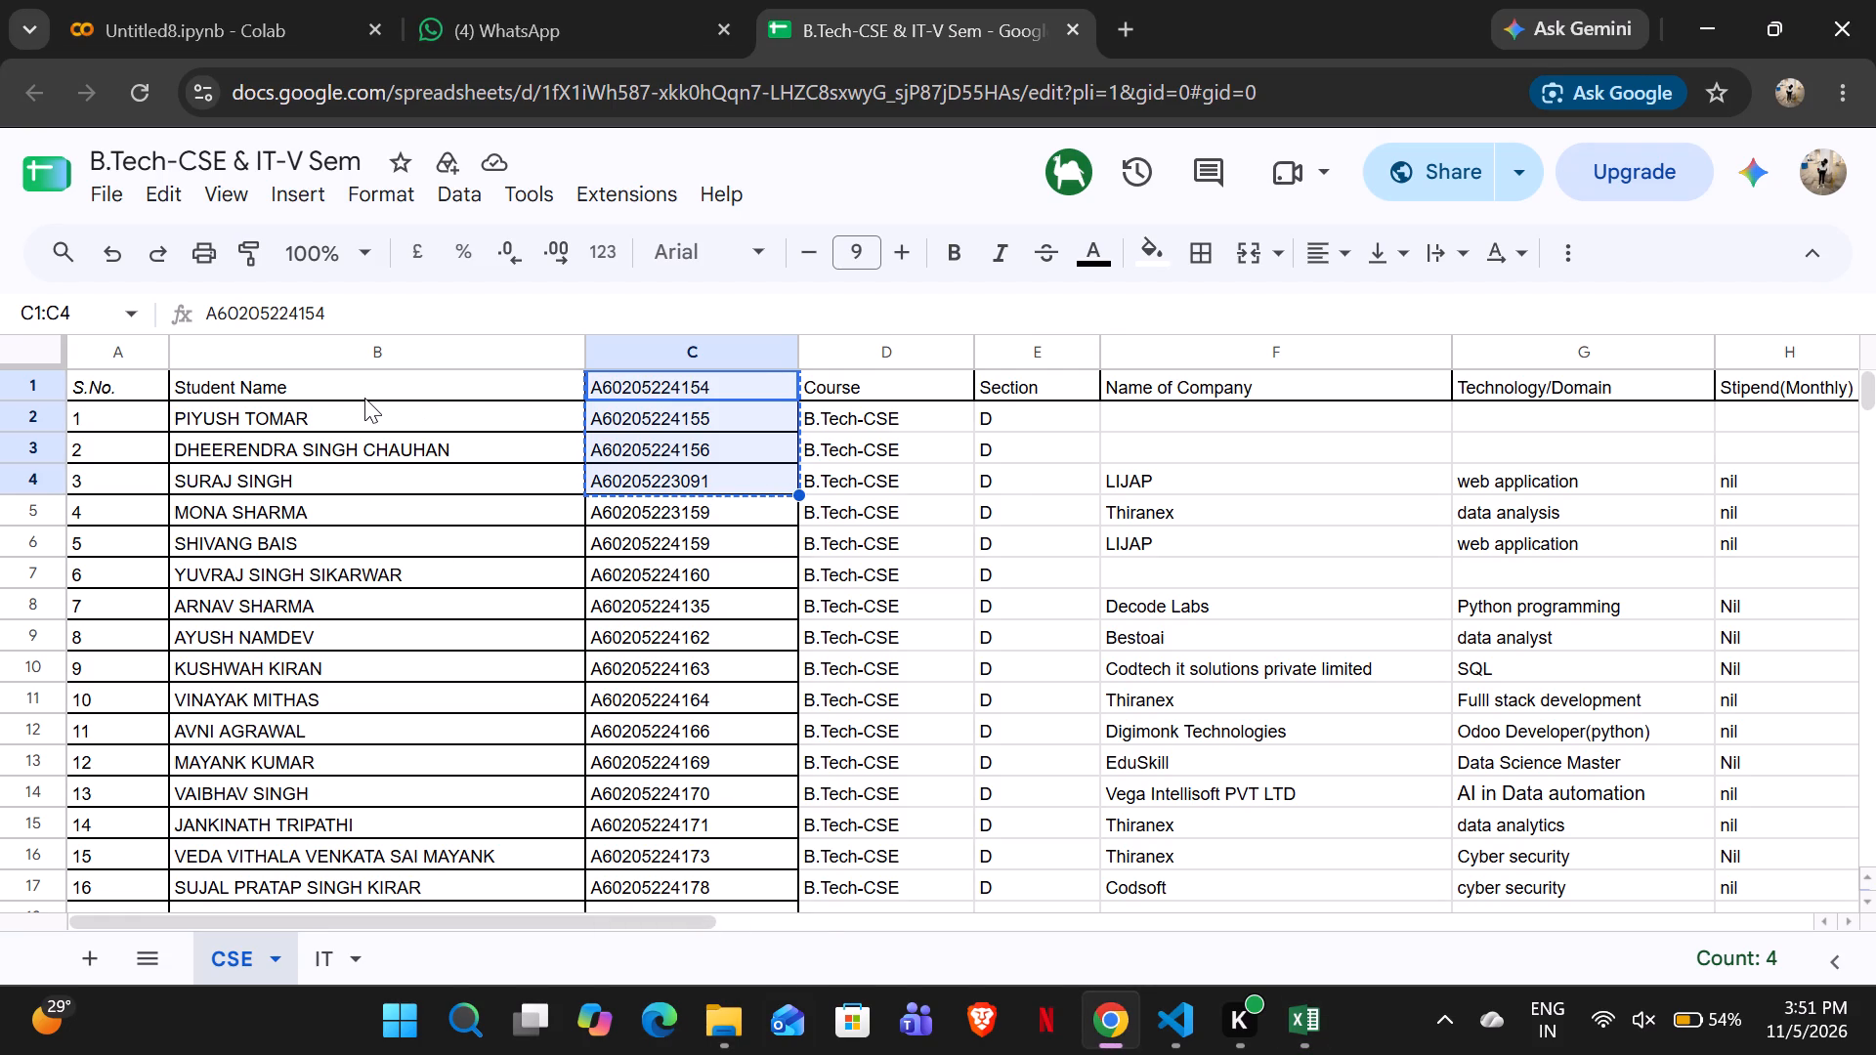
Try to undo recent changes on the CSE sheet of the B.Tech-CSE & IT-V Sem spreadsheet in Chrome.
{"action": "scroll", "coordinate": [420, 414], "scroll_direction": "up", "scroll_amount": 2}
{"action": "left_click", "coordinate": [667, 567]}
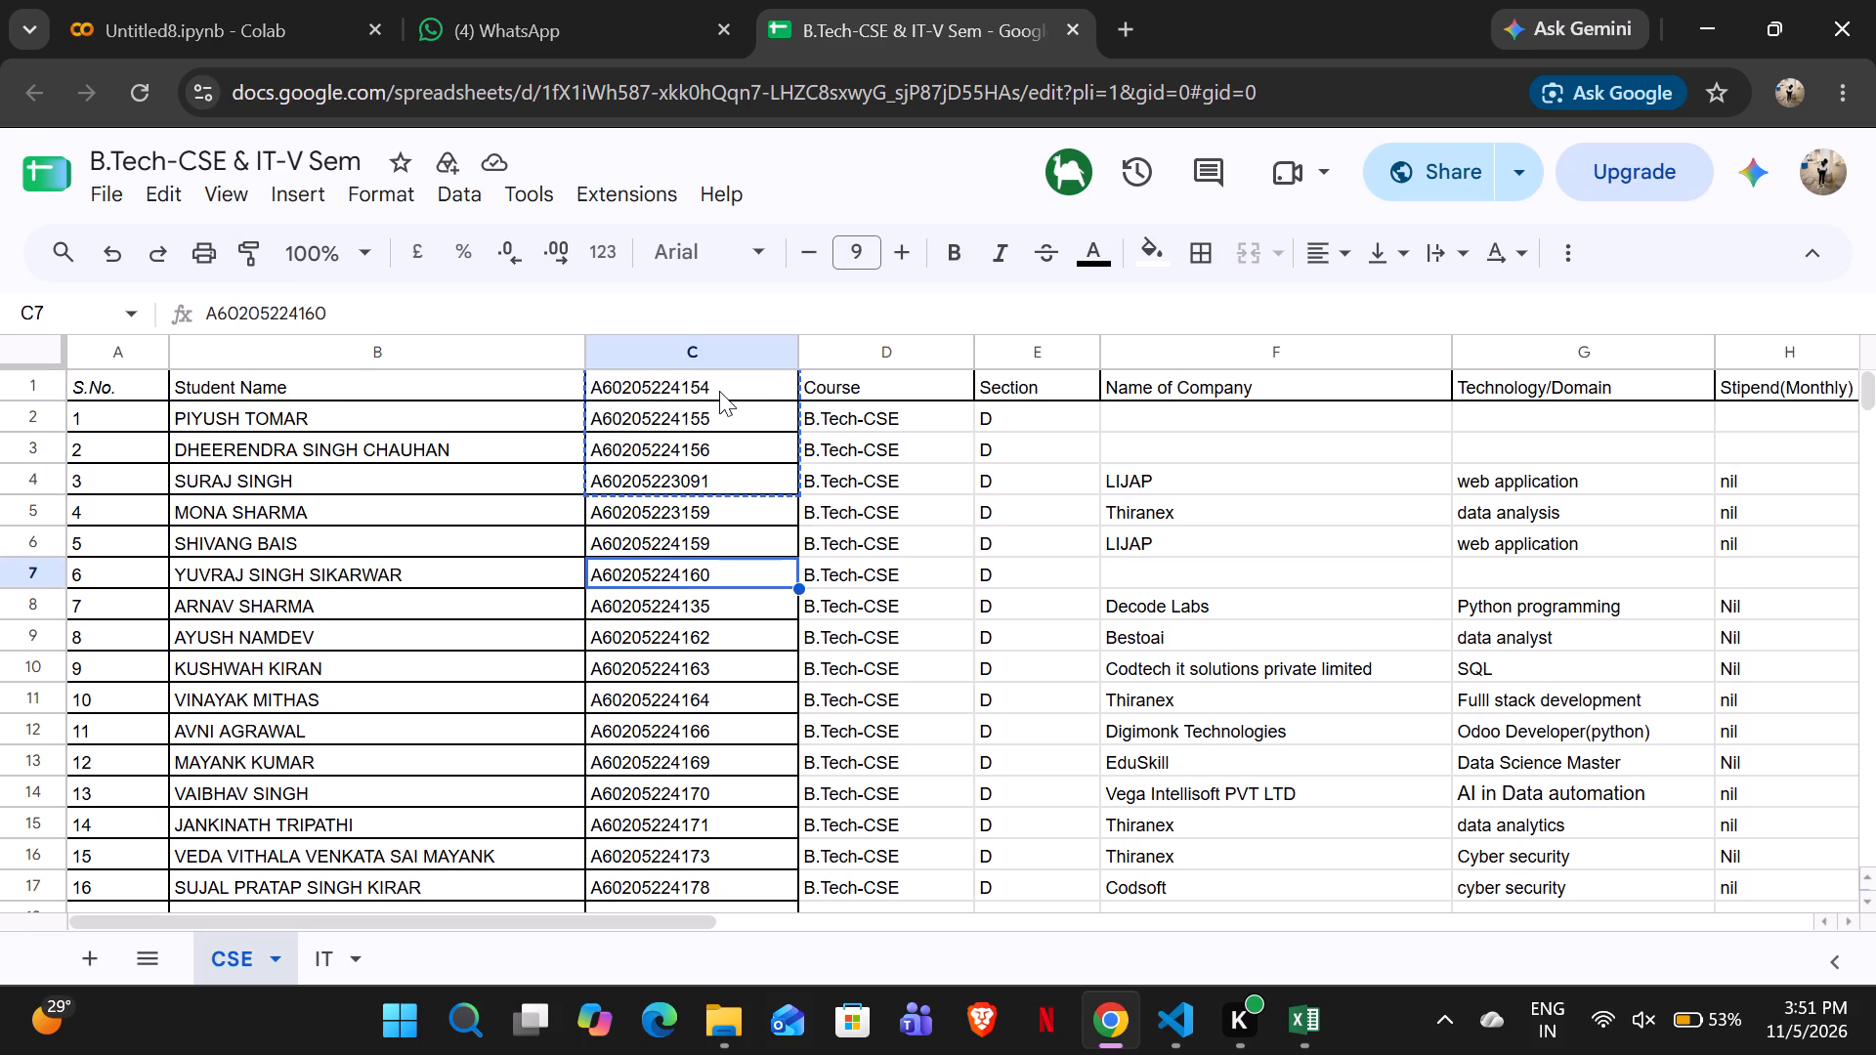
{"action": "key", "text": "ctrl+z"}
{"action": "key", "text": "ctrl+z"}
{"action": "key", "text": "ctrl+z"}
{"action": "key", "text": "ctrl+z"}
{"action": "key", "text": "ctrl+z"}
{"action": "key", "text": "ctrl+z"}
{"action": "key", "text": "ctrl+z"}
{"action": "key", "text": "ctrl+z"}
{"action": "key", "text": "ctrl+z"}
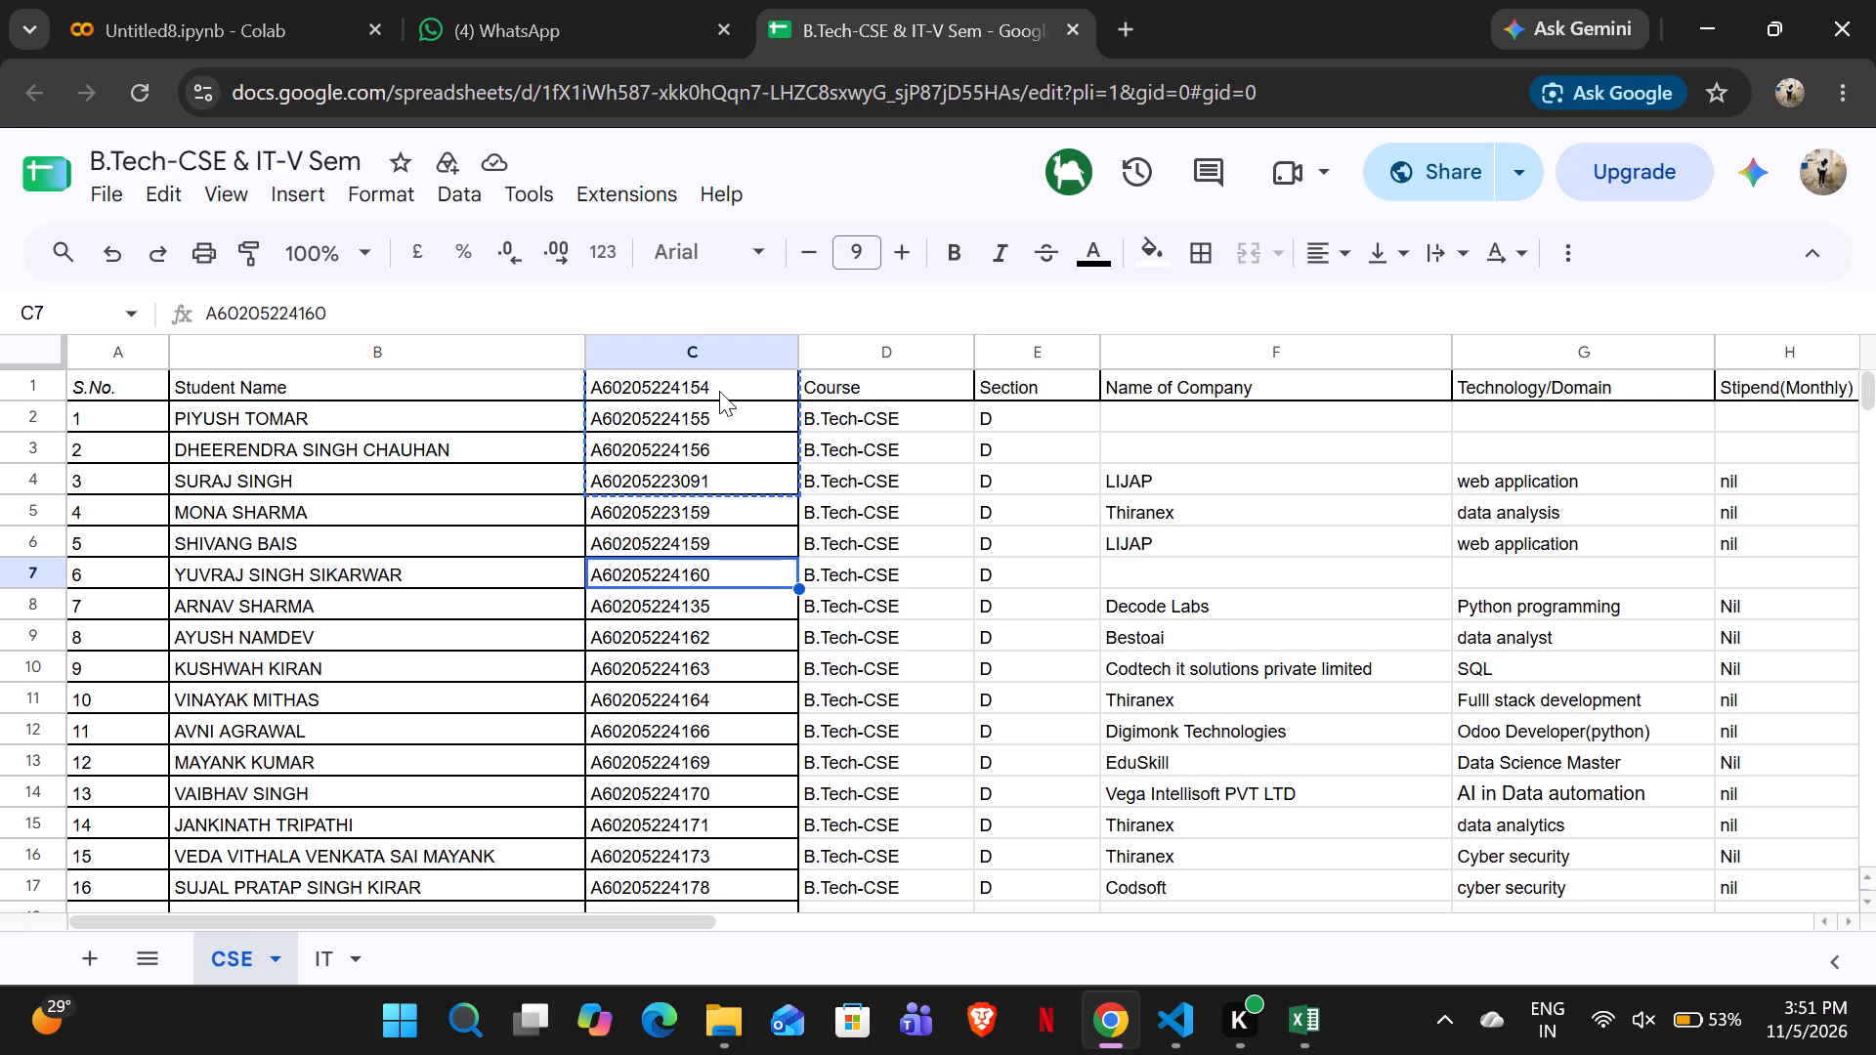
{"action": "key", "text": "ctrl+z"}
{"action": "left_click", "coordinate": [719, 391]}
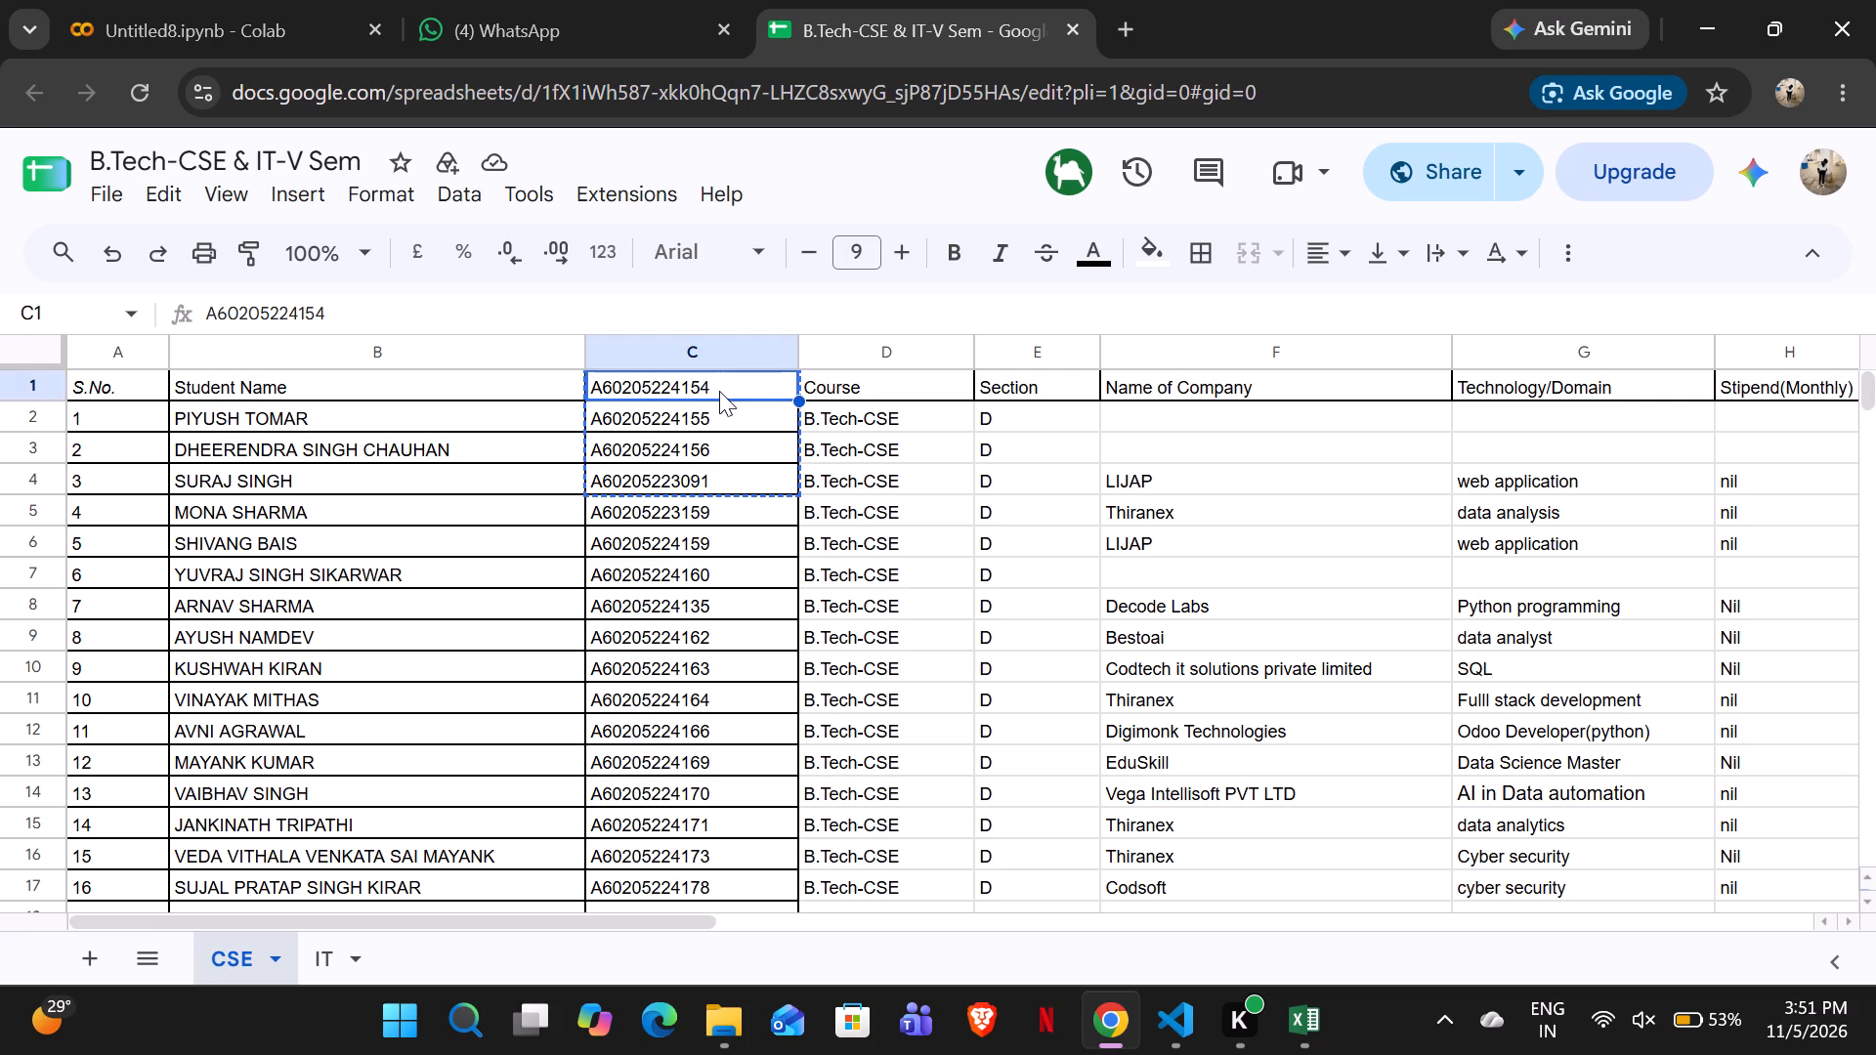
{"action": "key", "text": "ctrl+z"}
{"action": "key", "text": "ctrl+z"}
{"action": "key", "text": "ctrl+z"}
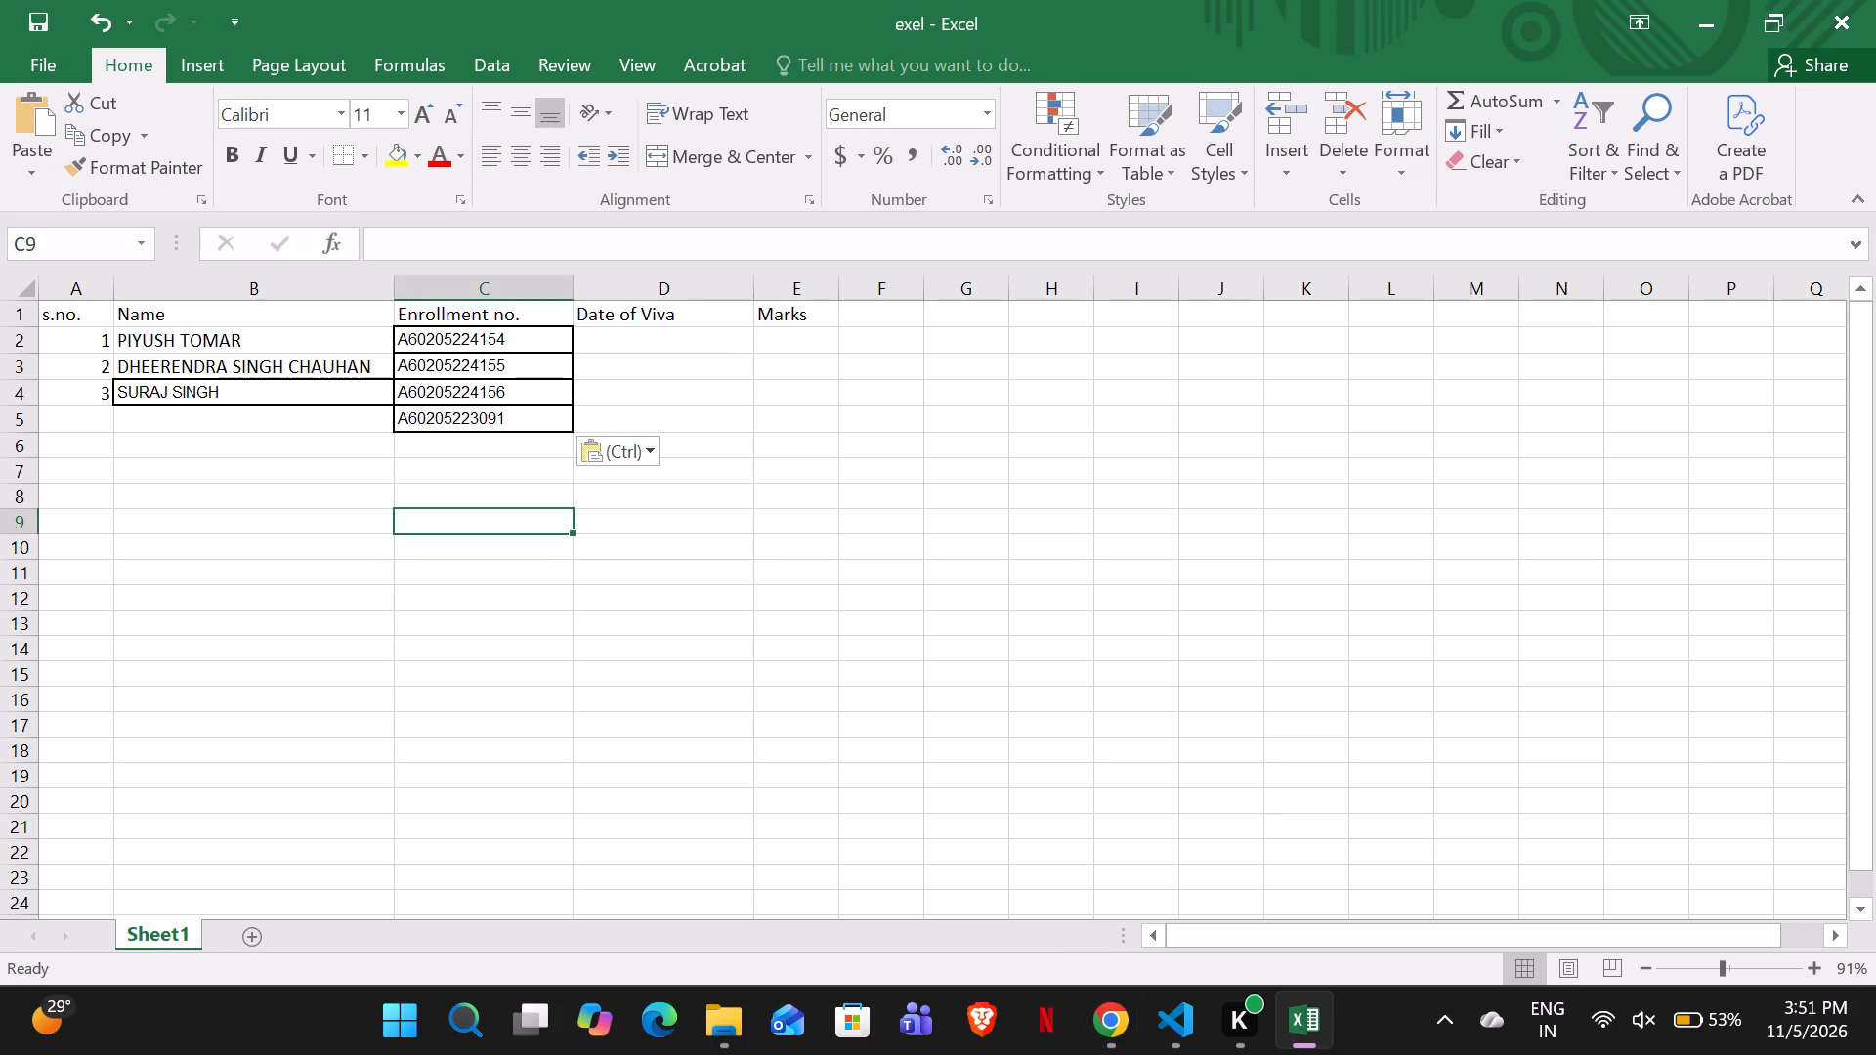
Change the last digit of the enrollment number in cell C3 of the exel workbook in Excel to 6.
{"action": "left_click", "coordinate": [542, 370]}
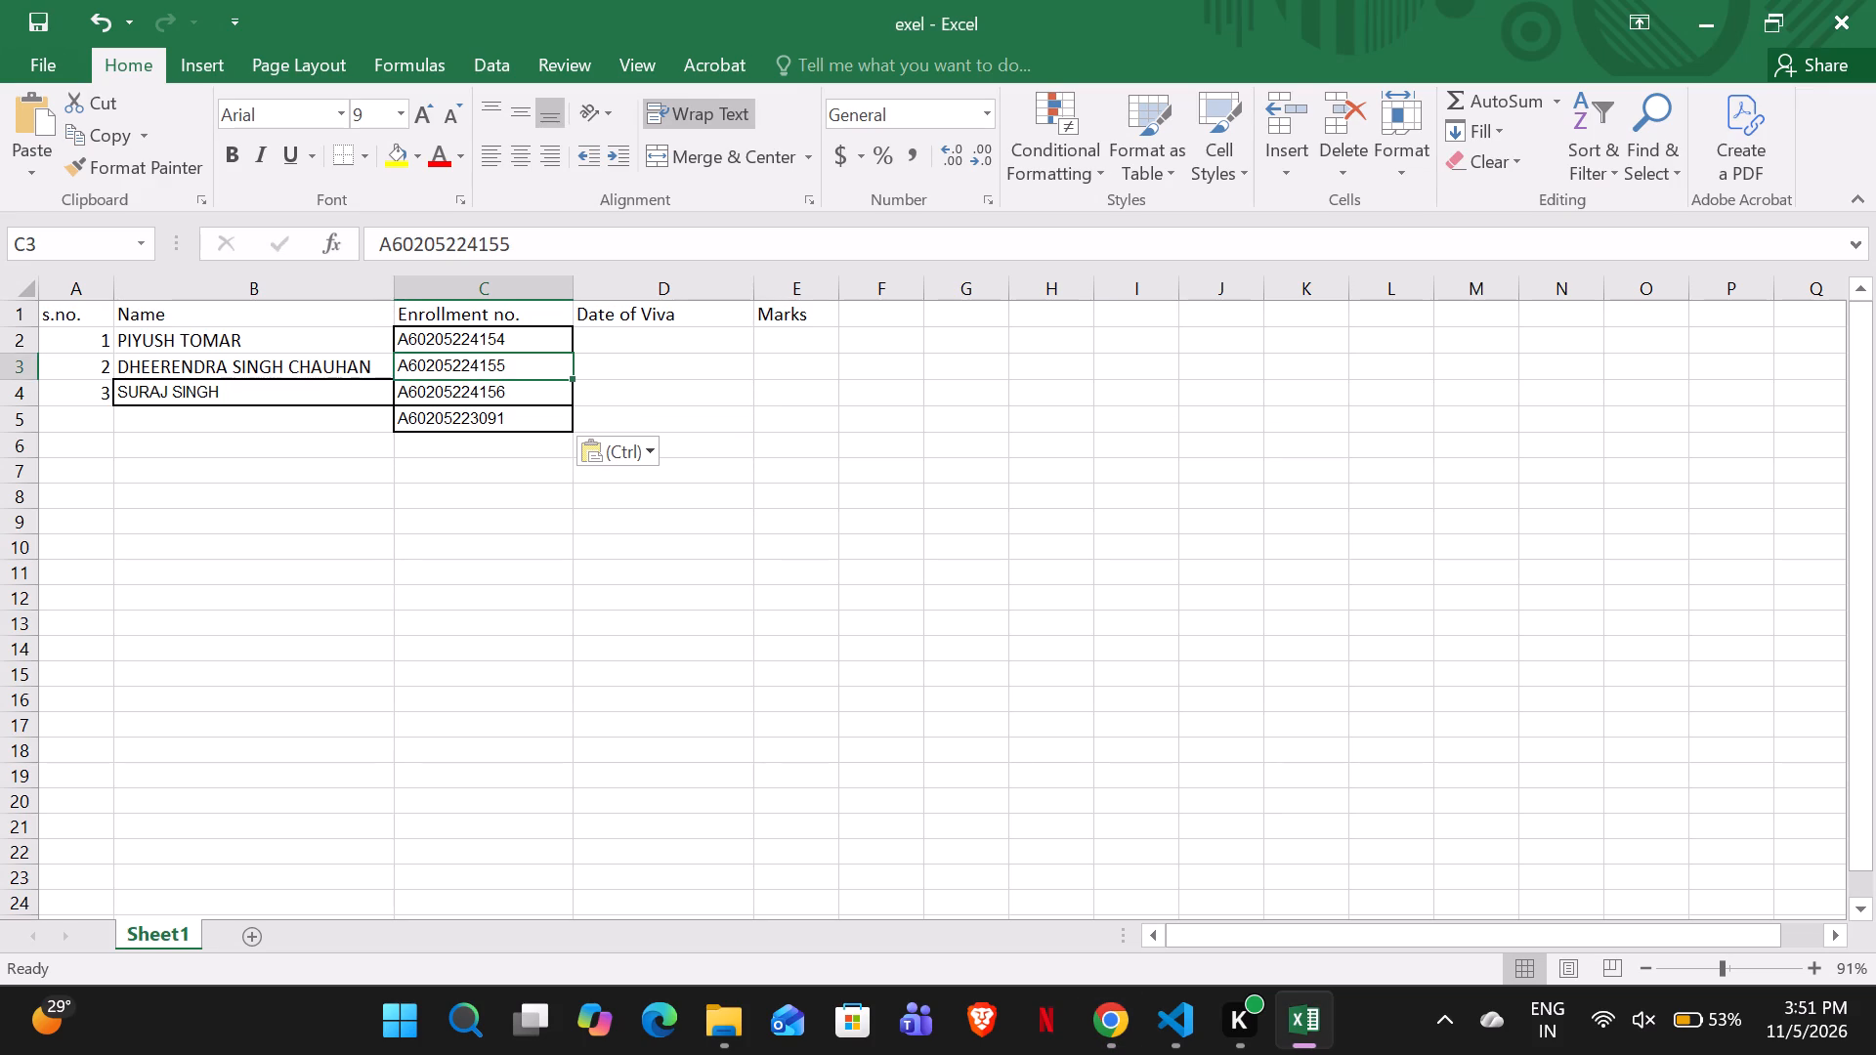
{"action": "left_click", "coordinate": [528, 367]}
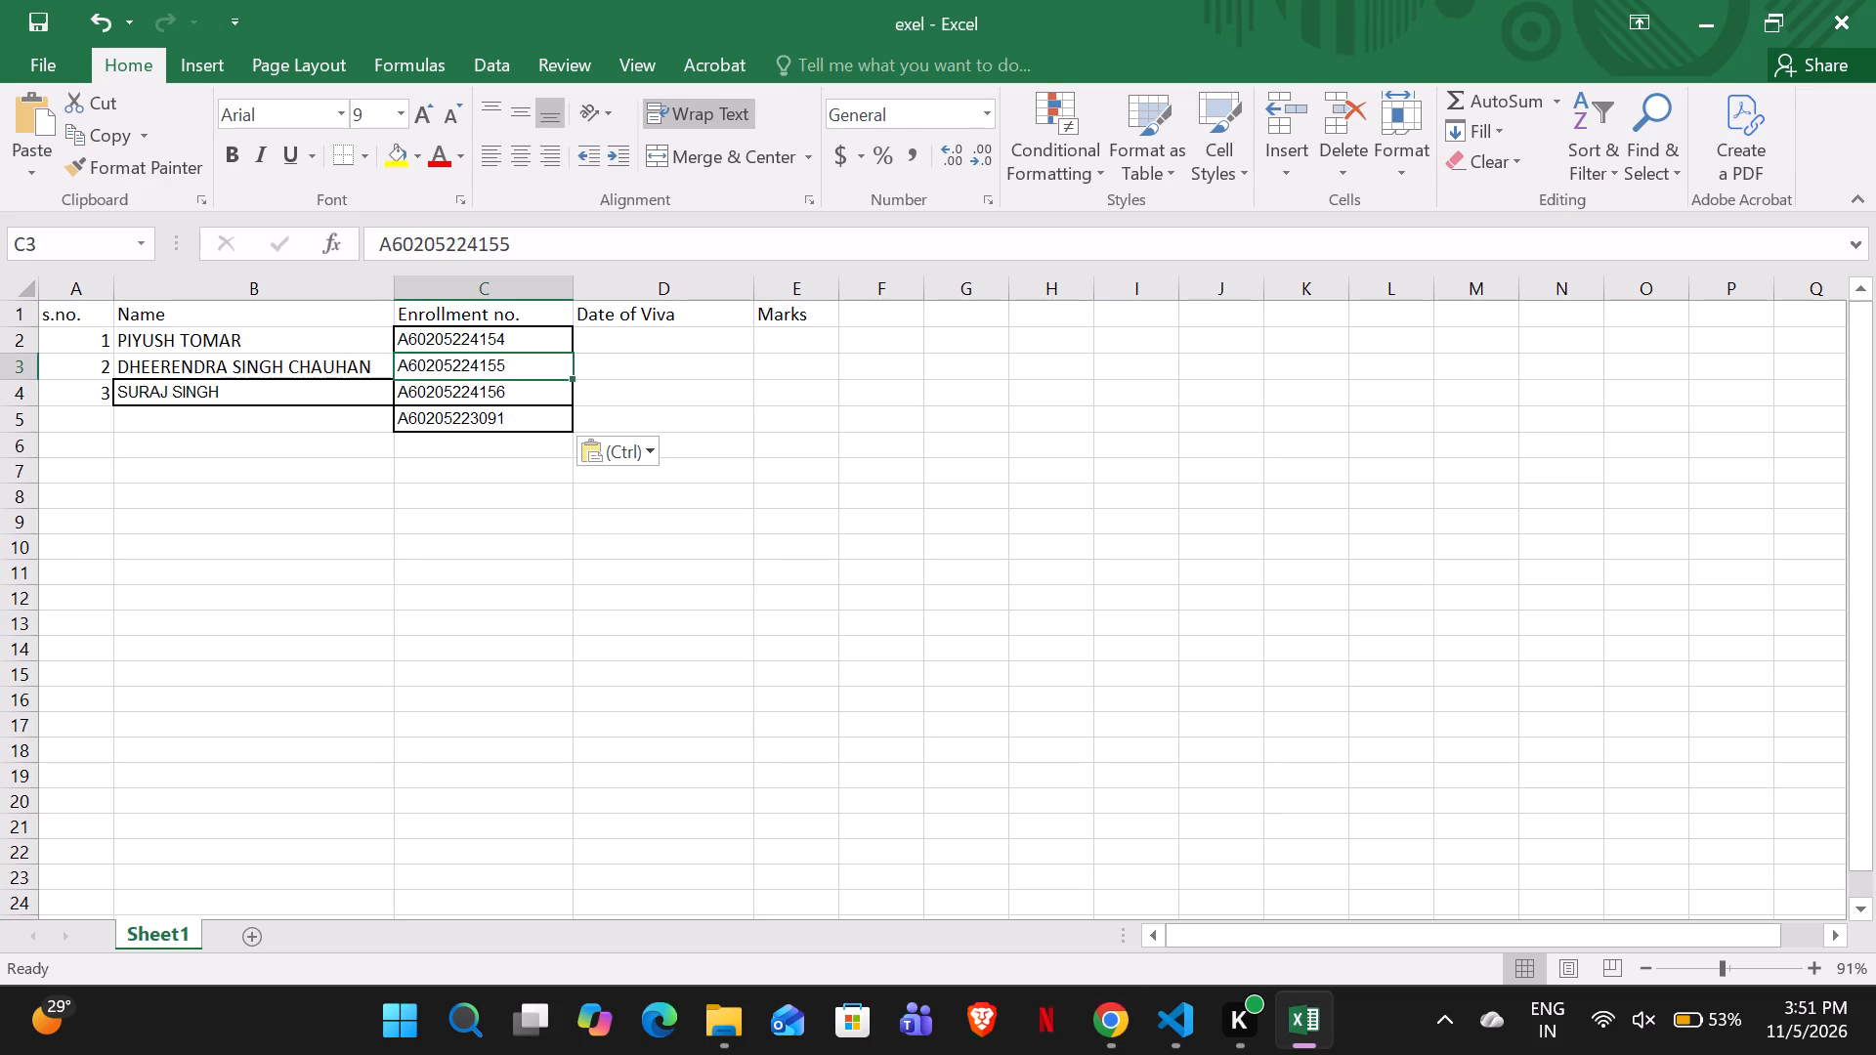
{"action": "left_click", "coordinate": [528, 366]}
{"action": "key", "text": "BackSpace"}
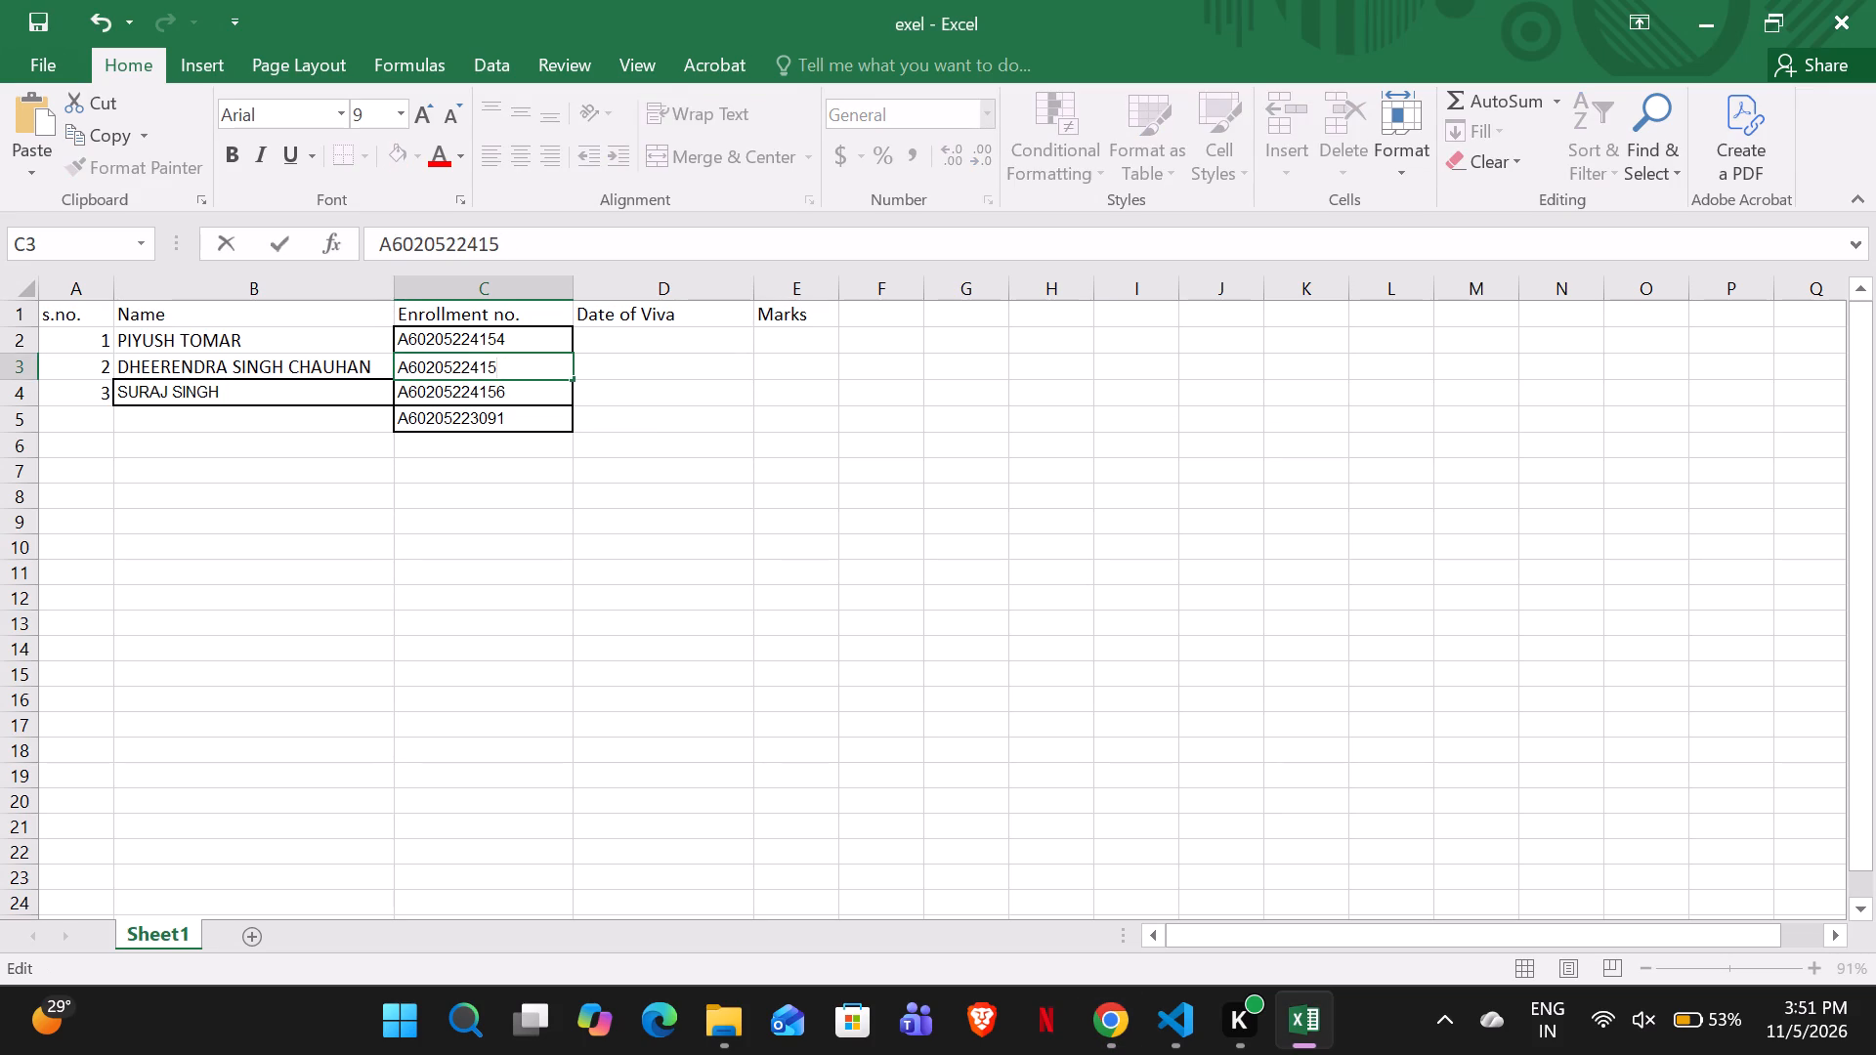
{"action": "key", "text": "6"}
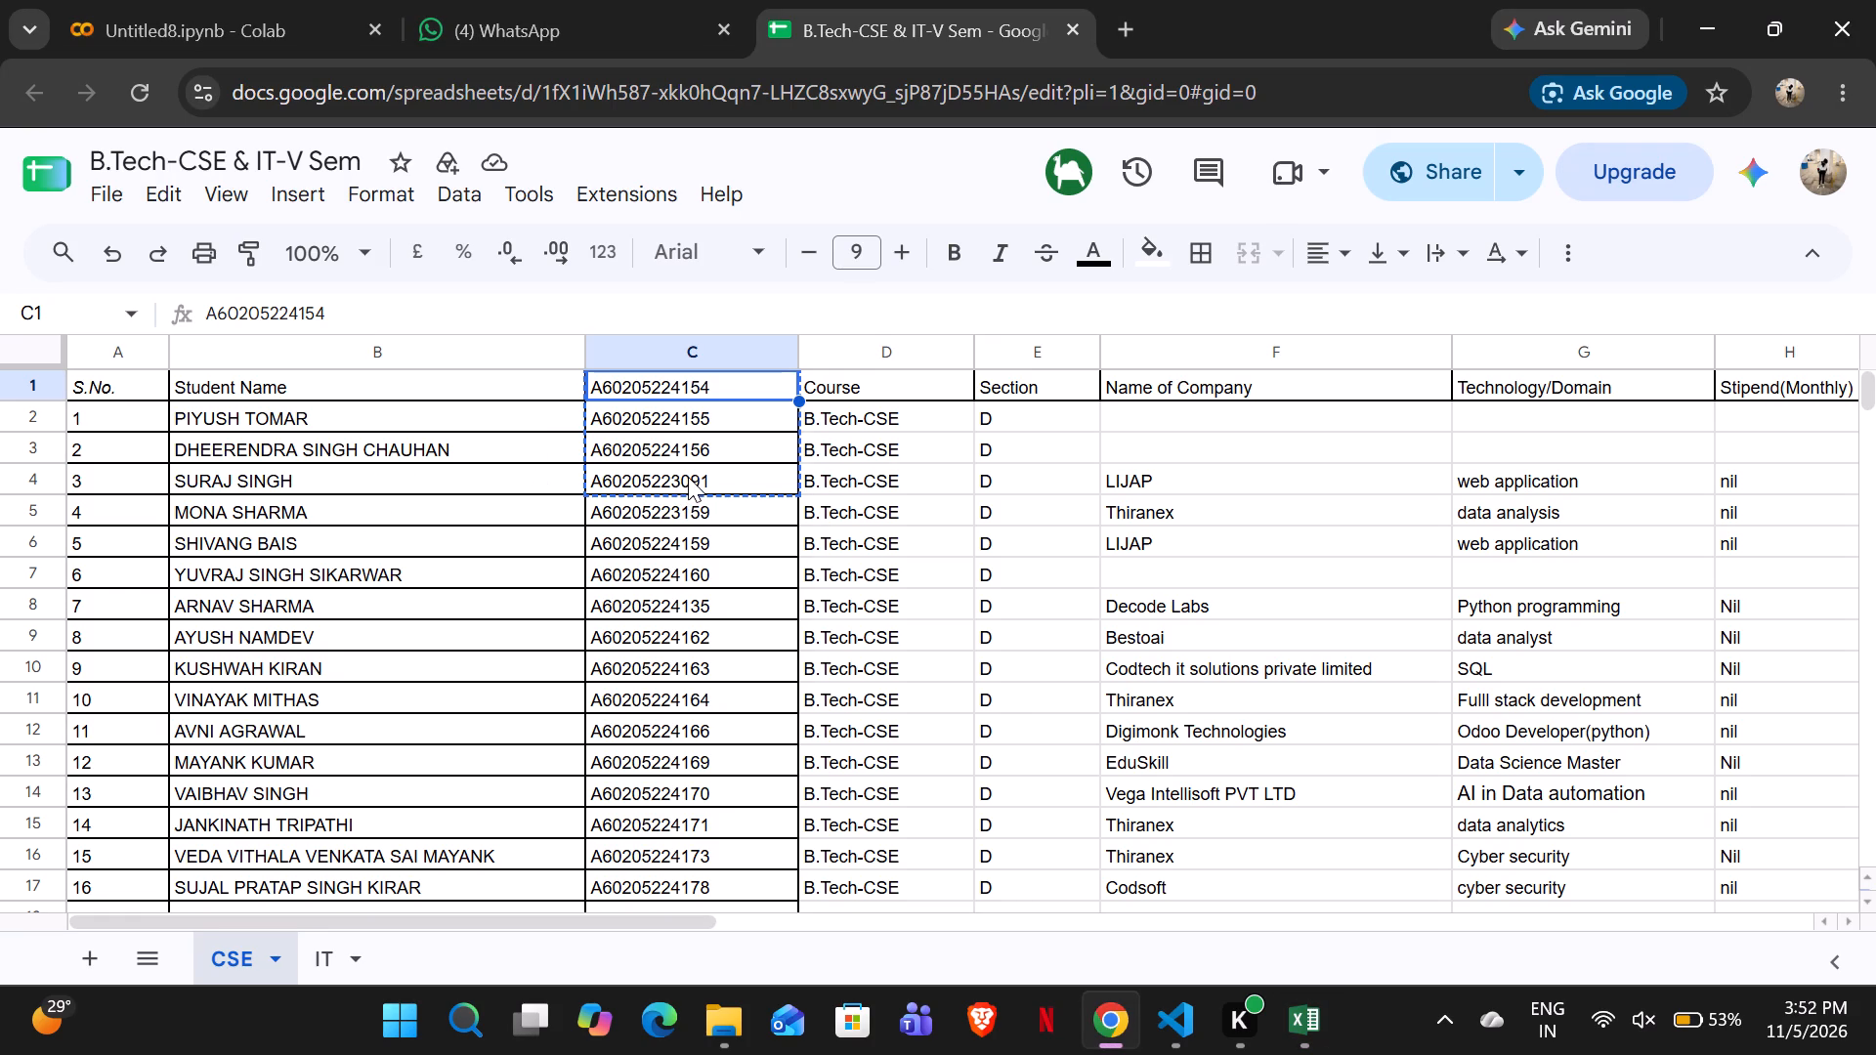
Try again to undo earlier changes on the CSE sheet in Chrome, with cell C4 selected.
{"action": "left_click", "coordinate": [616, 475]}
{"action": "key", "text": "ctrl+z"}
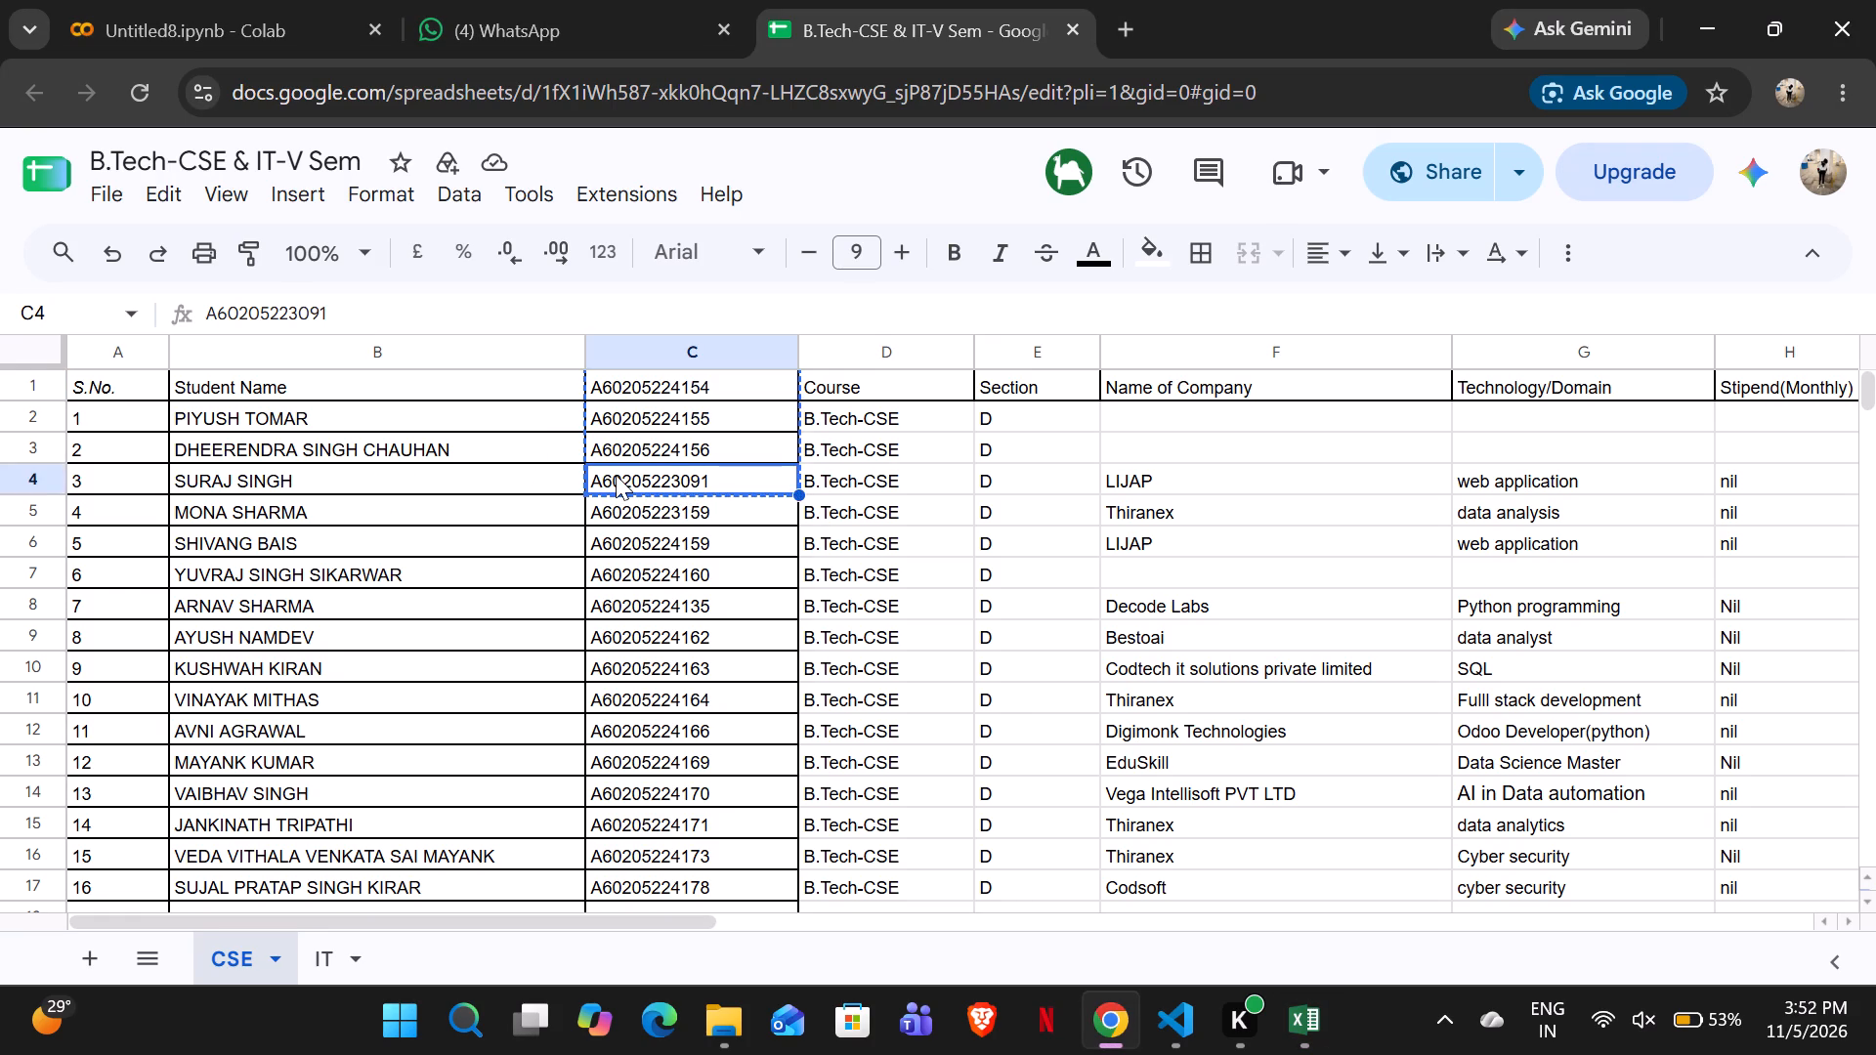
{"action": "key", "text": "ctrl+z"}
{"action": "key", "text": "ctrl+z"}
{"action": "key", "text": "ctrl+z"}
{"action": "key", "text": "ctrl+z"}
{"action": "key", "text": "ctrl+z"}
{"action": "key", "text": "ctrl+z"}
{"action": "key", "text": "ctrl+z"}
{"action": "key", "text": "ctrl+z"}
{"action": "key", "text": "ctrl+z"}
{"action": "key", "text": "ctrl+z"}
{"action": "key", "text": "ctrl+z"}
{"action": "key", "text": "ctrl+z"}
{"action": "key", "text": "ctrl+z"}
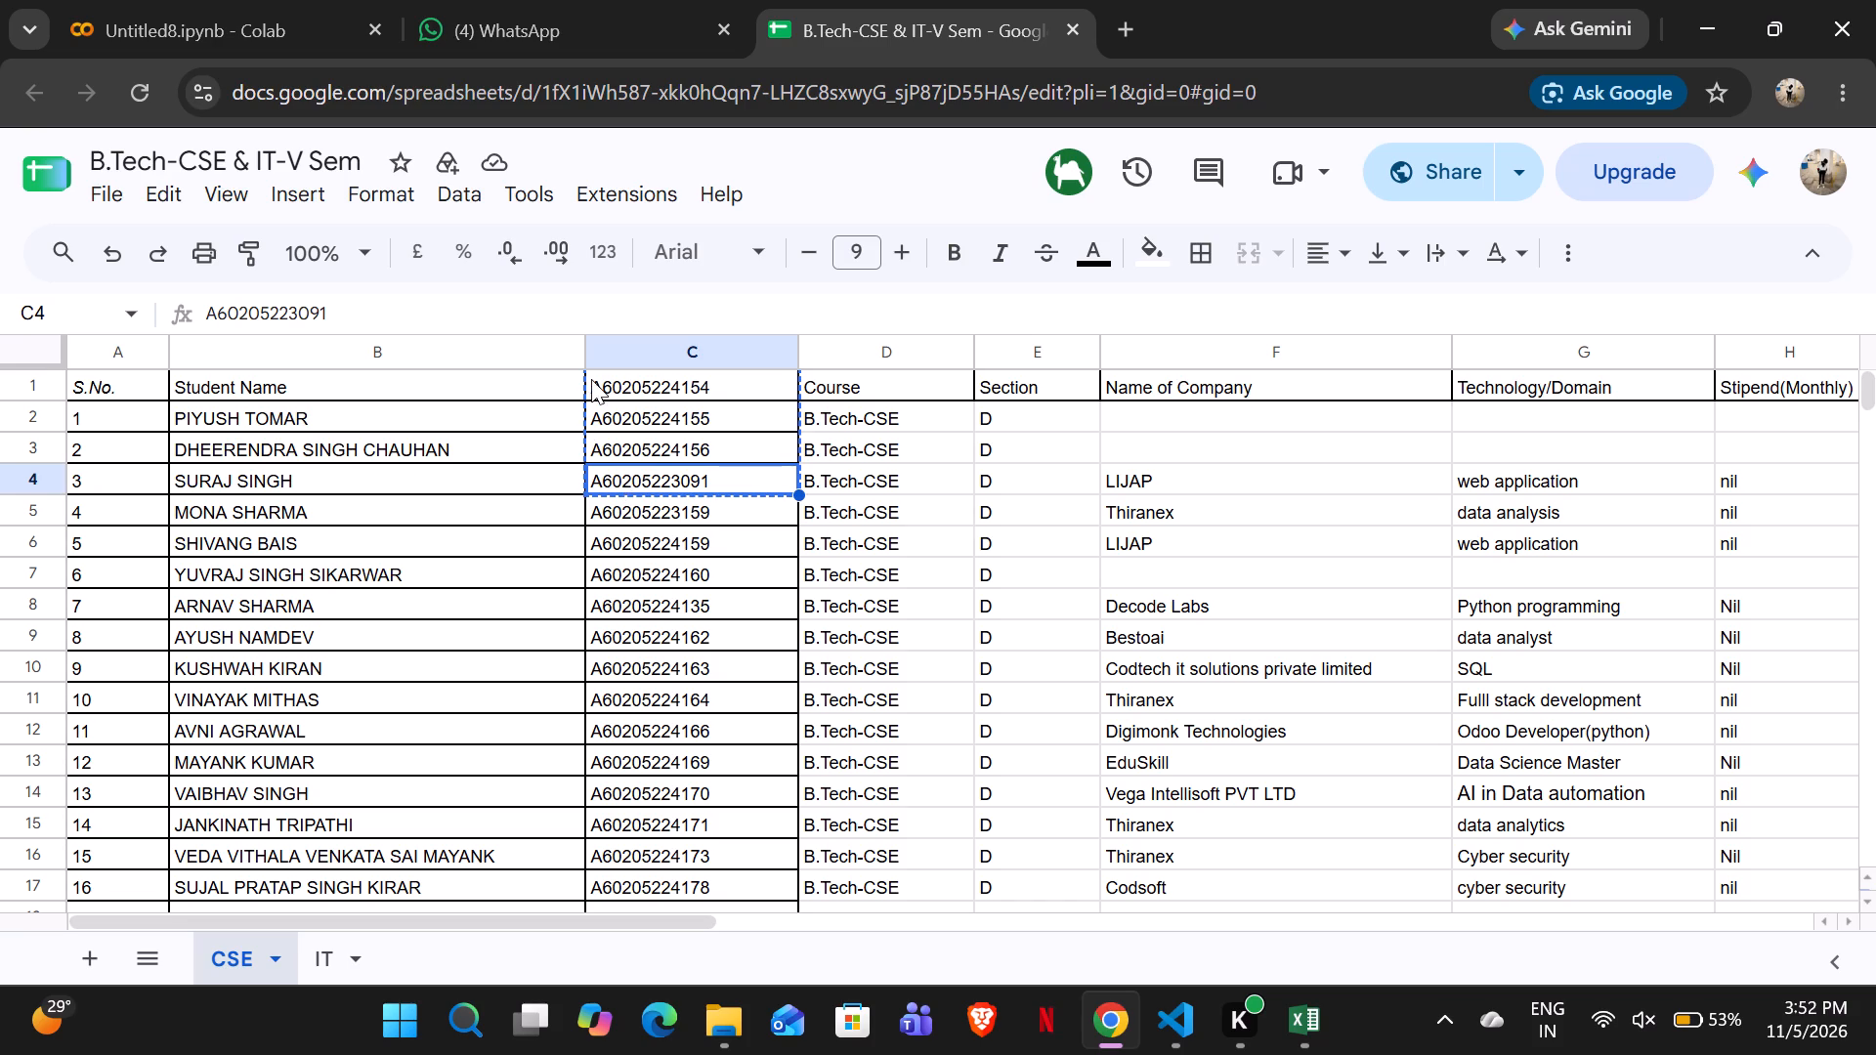
Select the enrollment numbers in C1:C2 of the CSE sheet.
{"action": "left_click", "coordinate": [591, 379]}
{"action": "left_click_drag", "start_coordinate": [591, 379], "coordinate": [625, 427]}
{"action": "scroll", "coordinate": [625, 427], "scroll_direction": "down", "scroll_amount": 1}
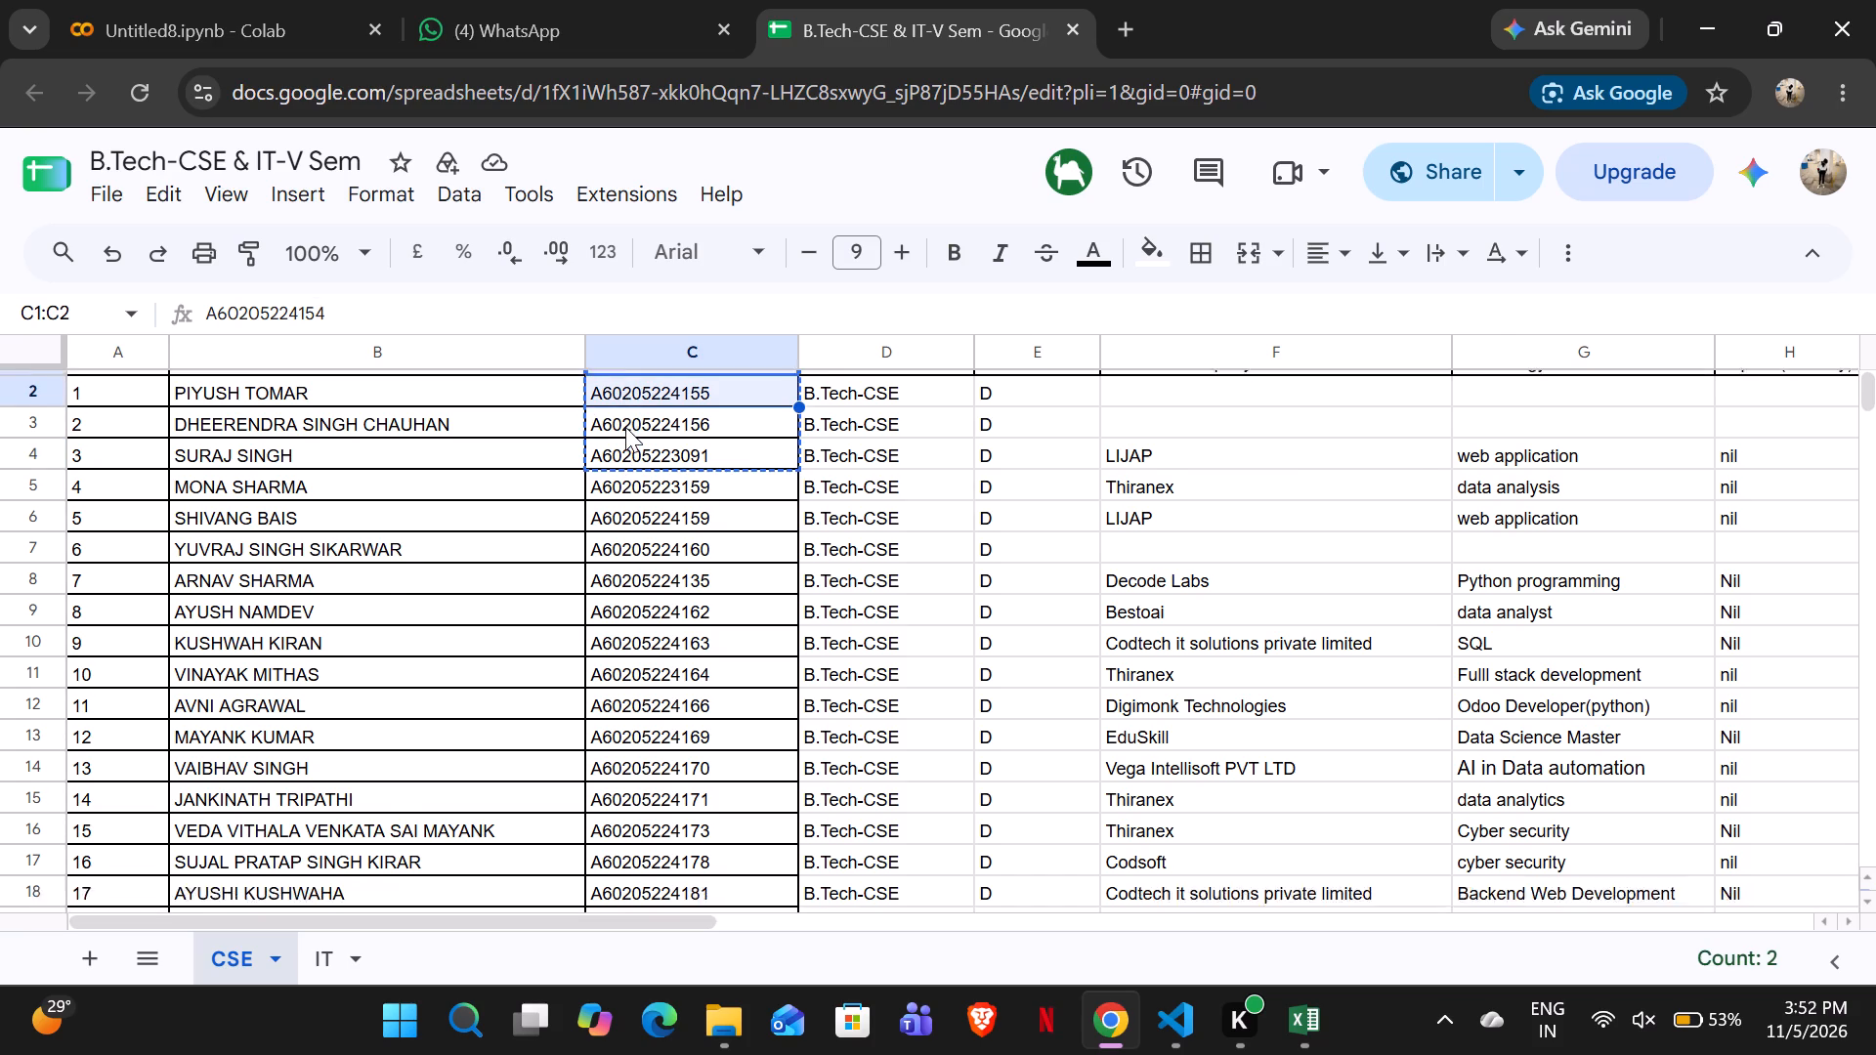
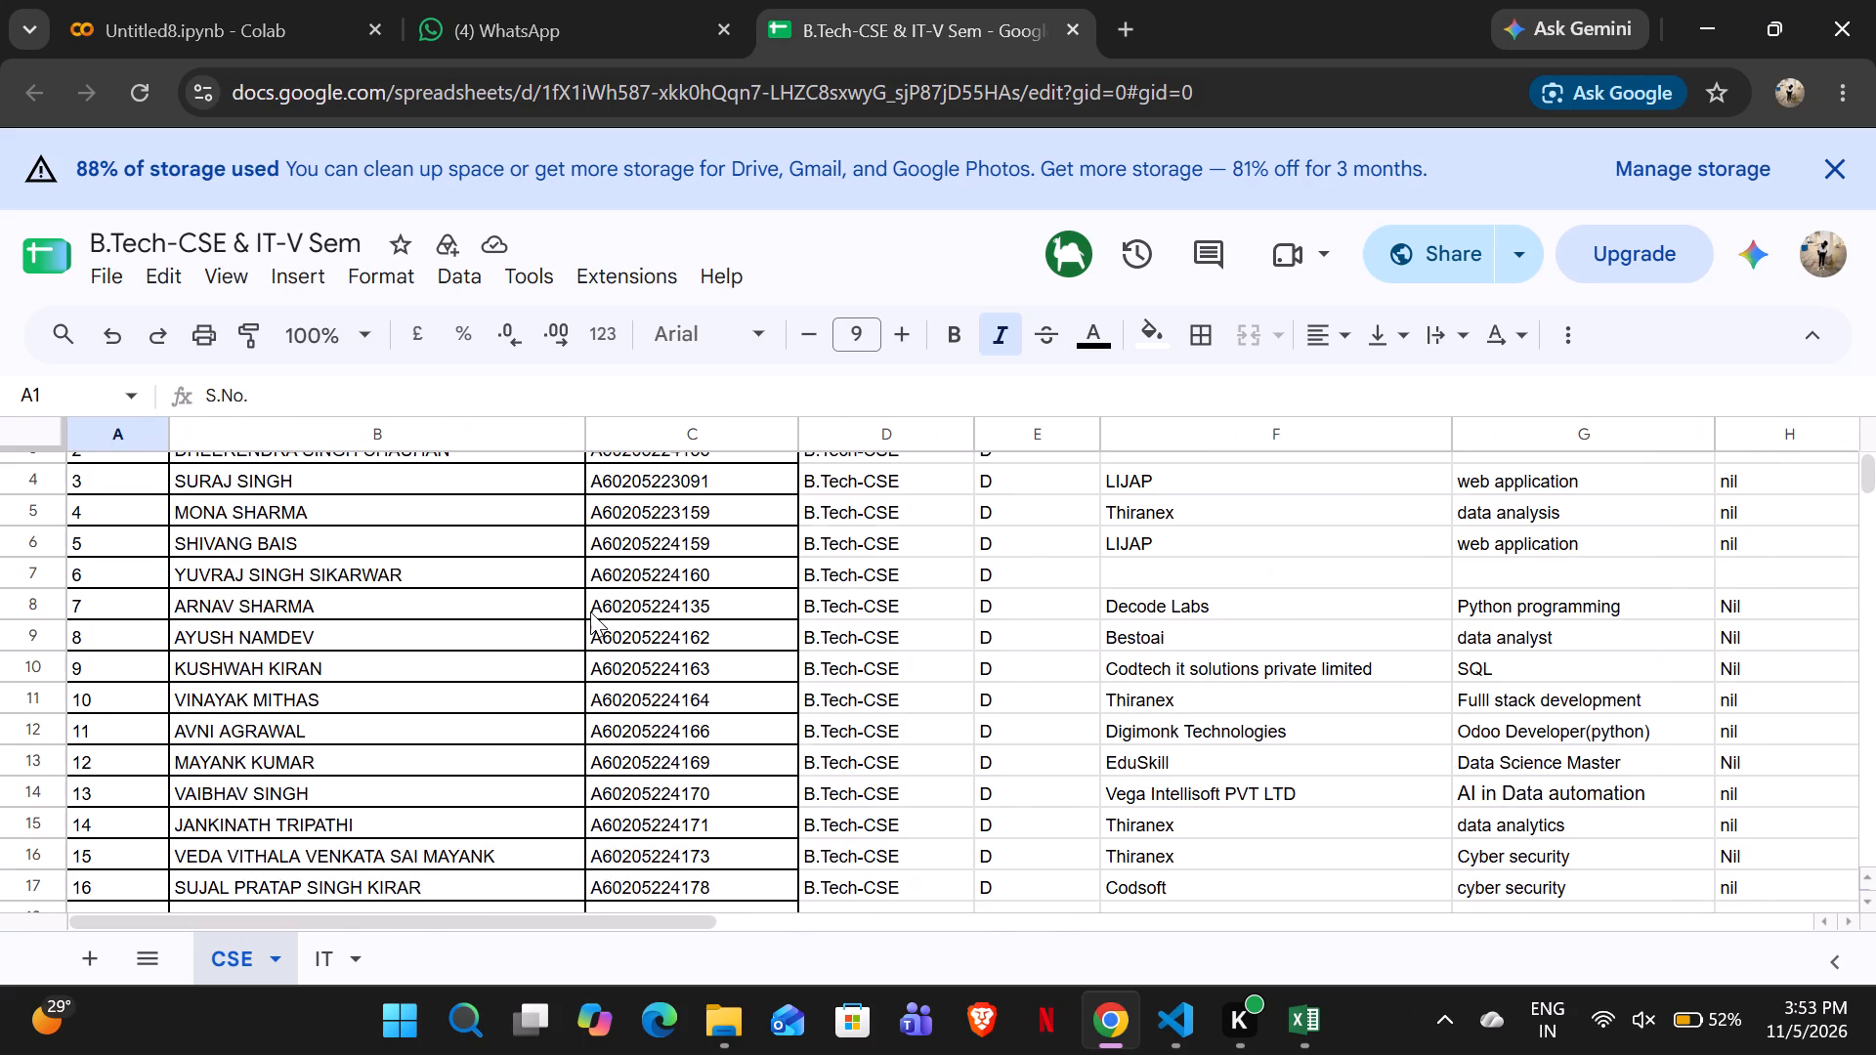
Examine the student names and enrollment numbers on the CSE sheet down to its last entries.
{"action": "scroll", "coordinate": [590, 612], "scroll_direction": "up", "scroll_amount": 1}
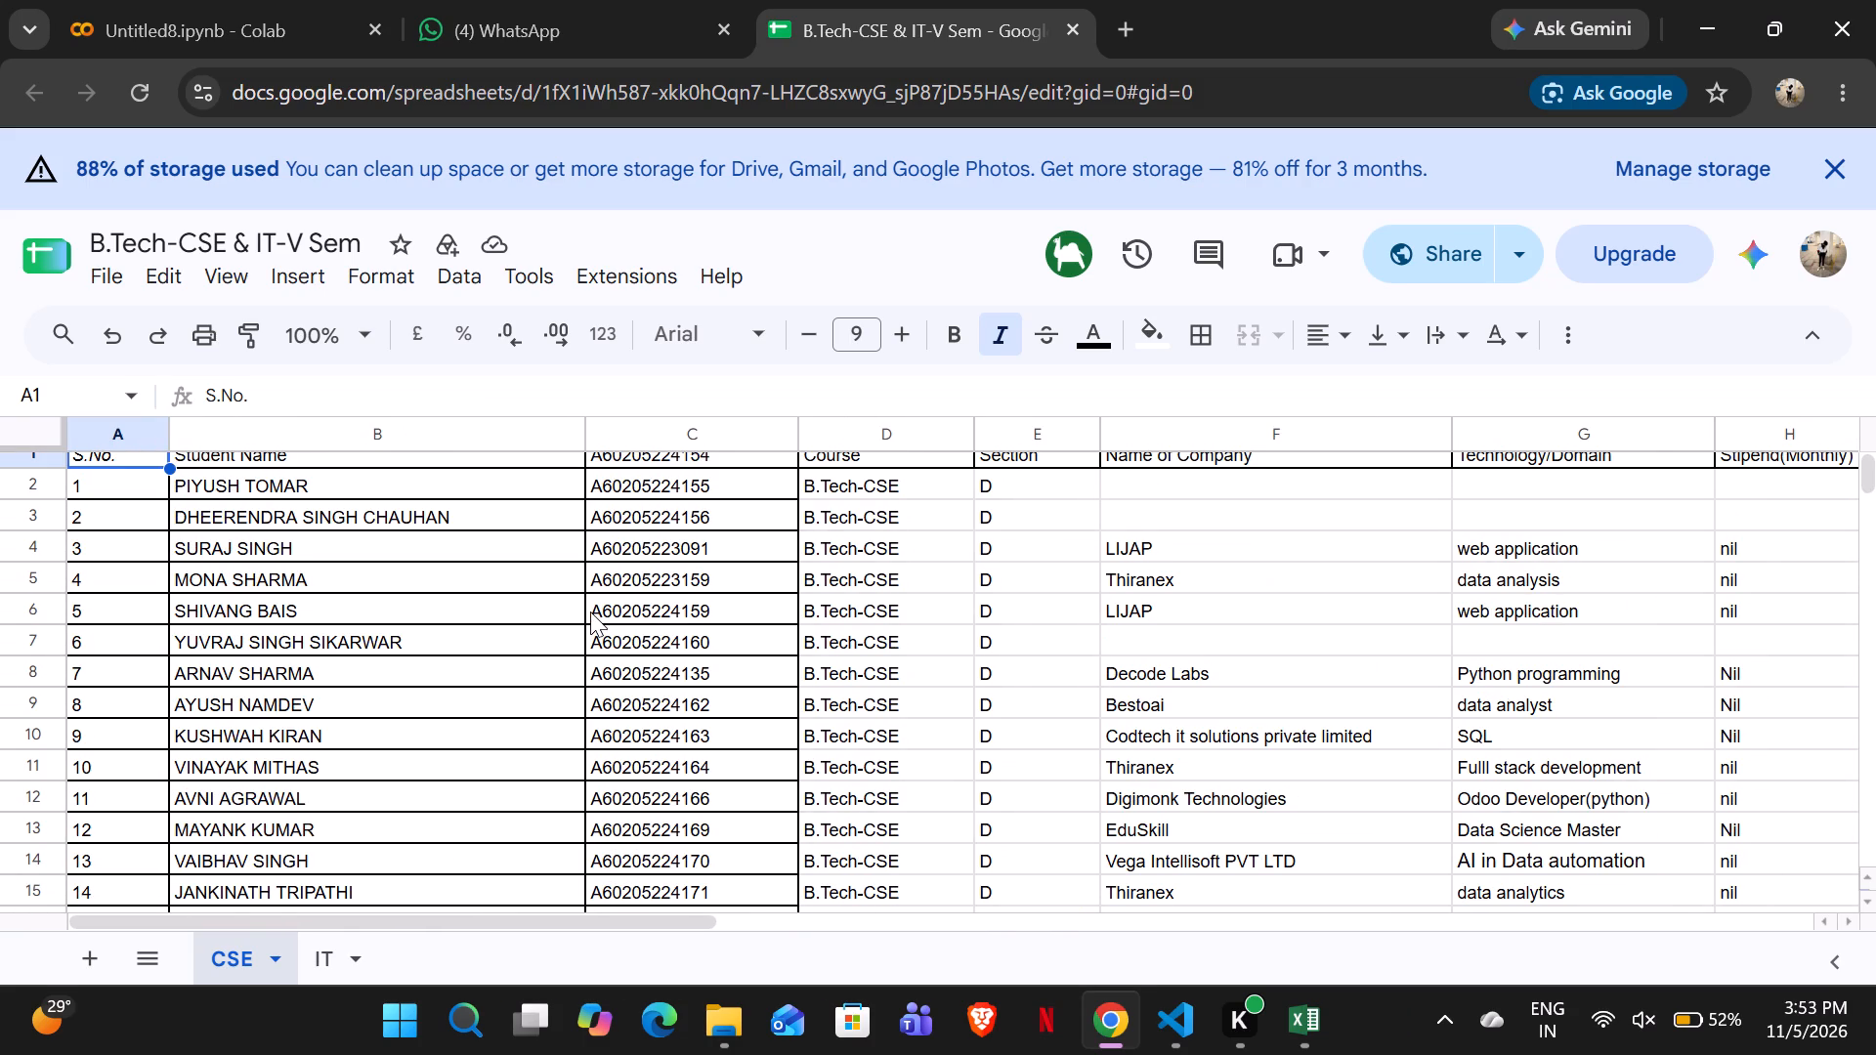
{"action": "scroll", "coordinate": [590, 612], "scroll_direction": "down", "scroll_amount": 3}
{"action": "scroll", "coordinate": [590, 612], "scroll_direction": "up", "scroll_amount": 1}
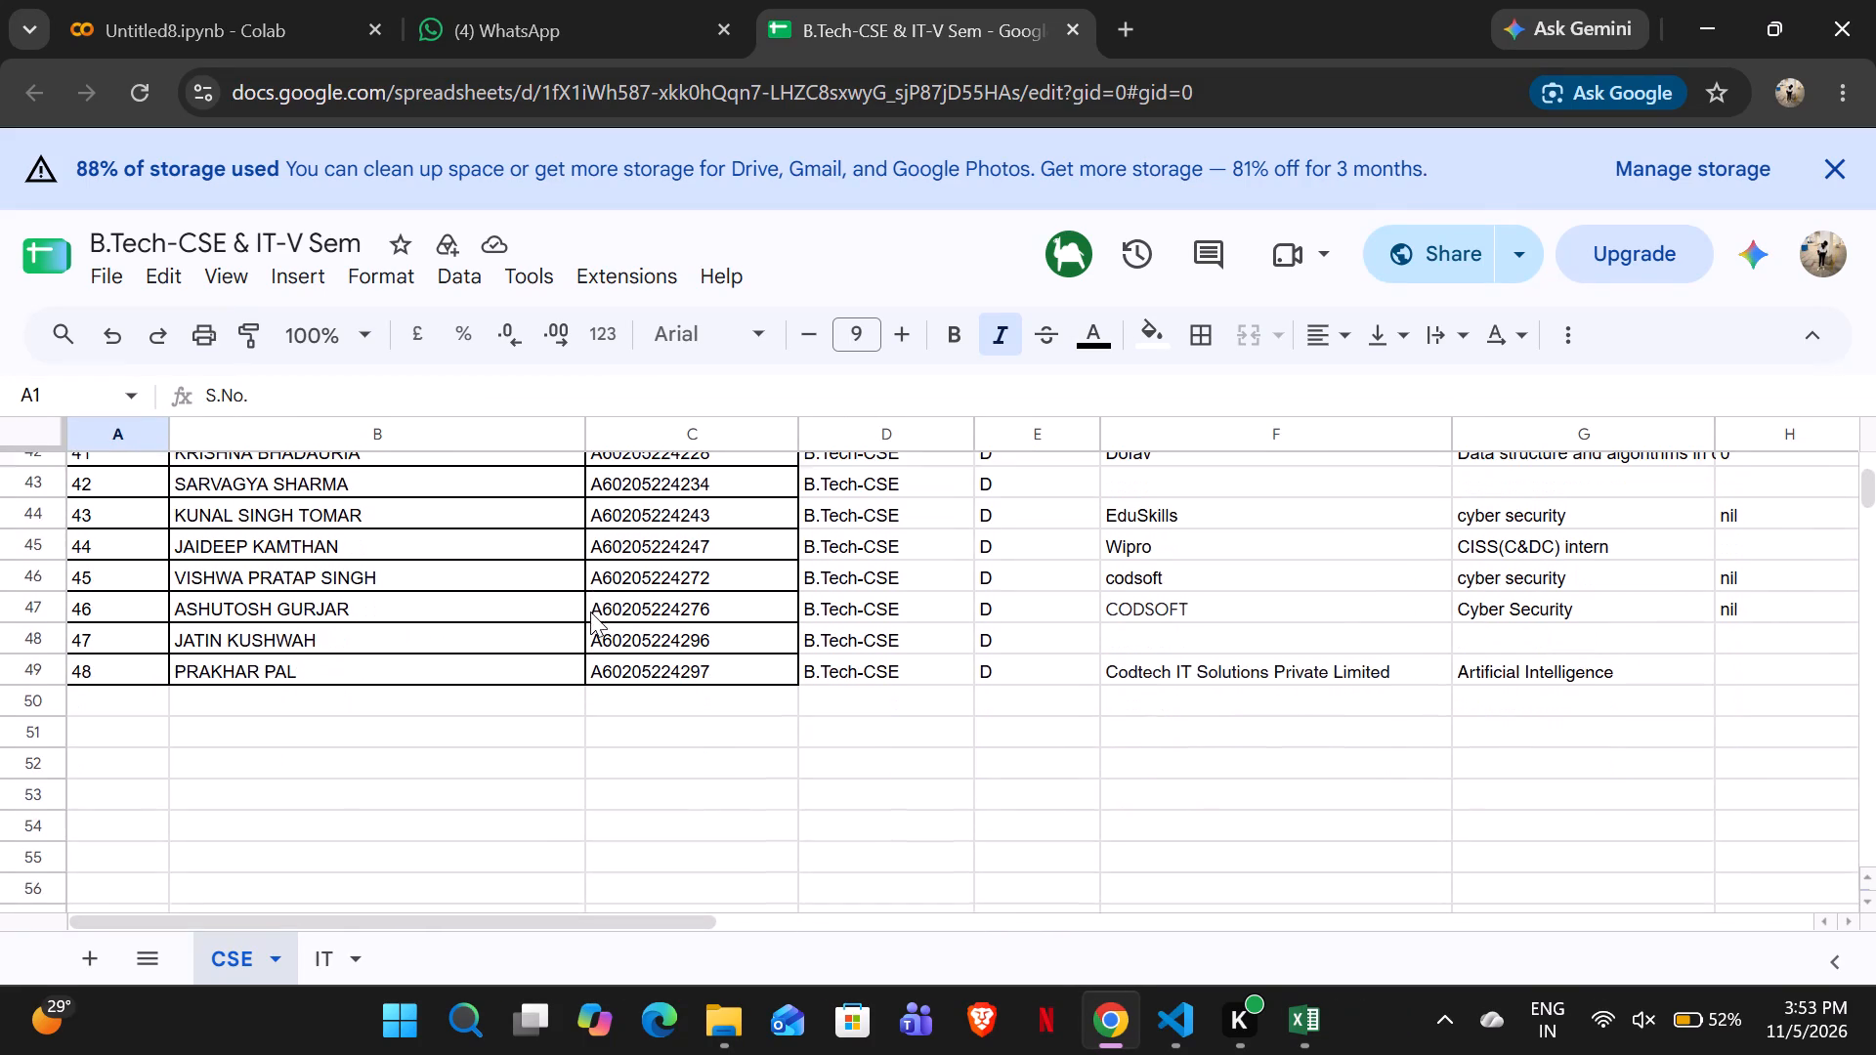
{"action": "scroll", "coordinate": [590, 612], "scroll_direction": "up", "scroll_amount": 1}
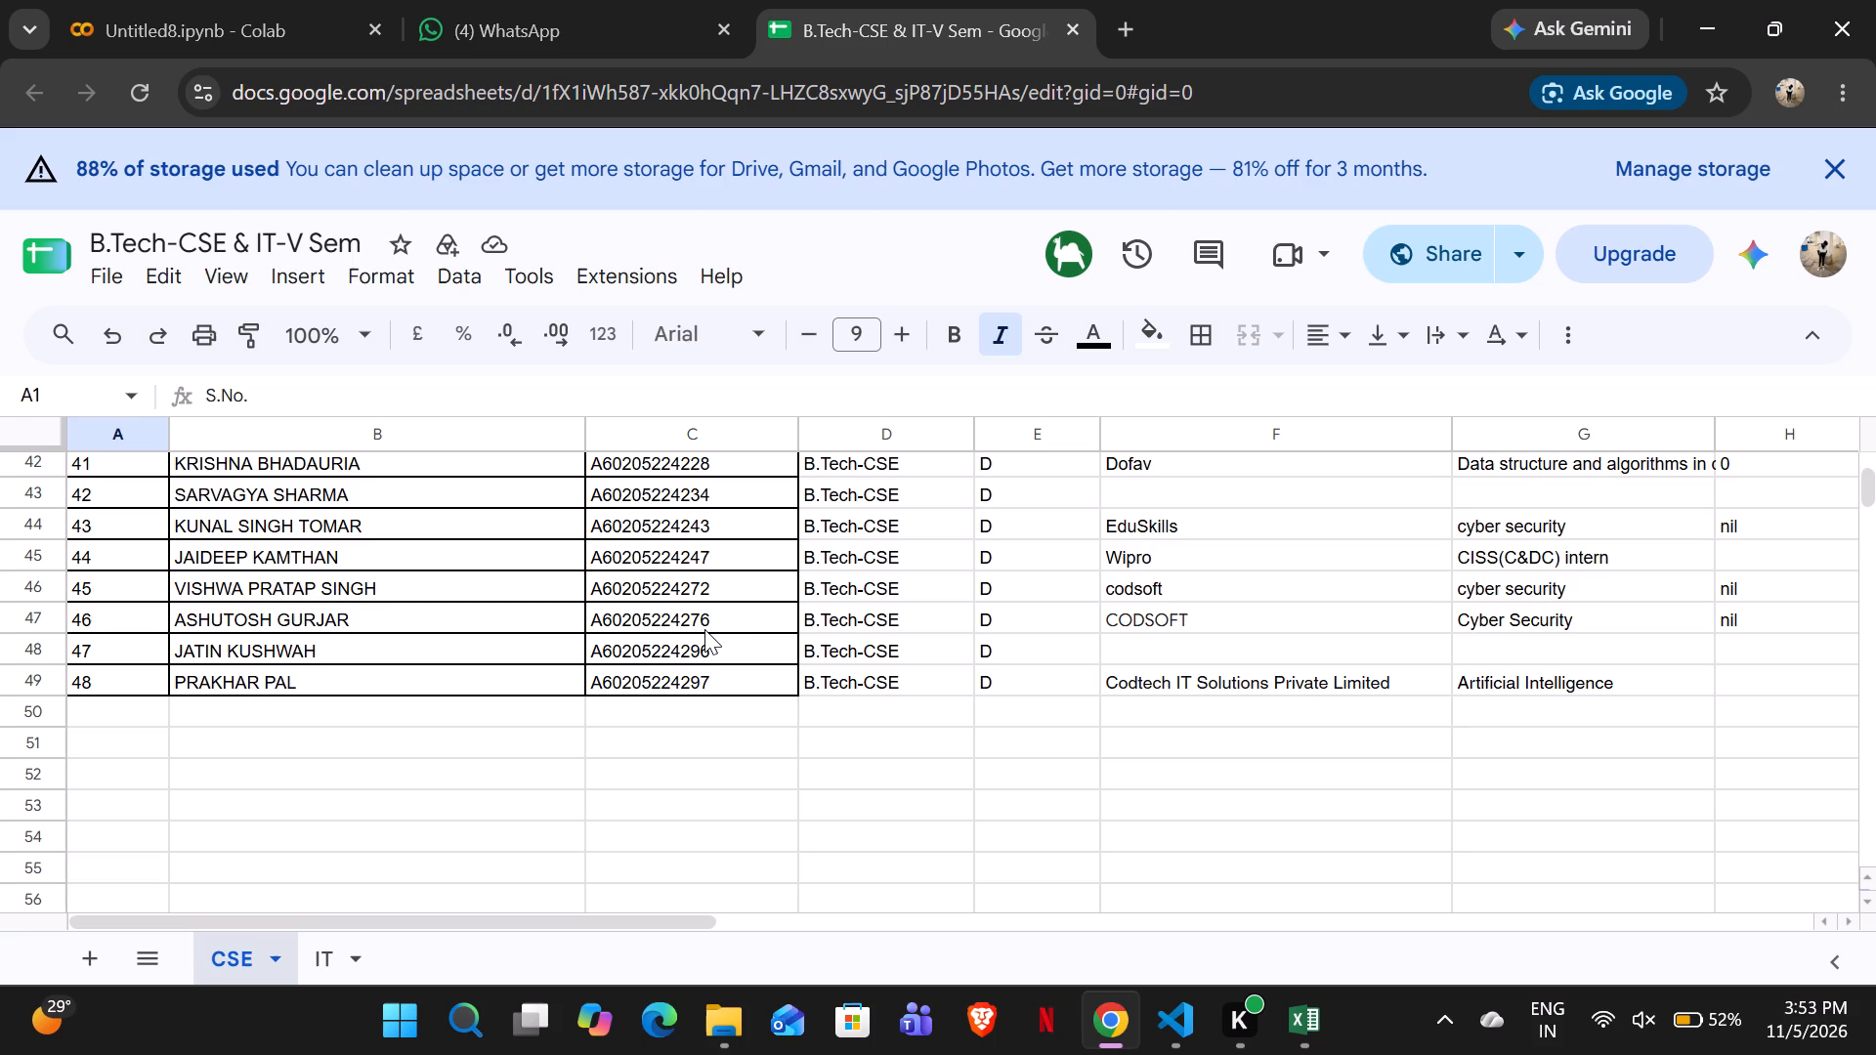
{"action": "scroll", "coordinate": [702, 629], "scroll_direction": "up", "scroll_amount": 1}
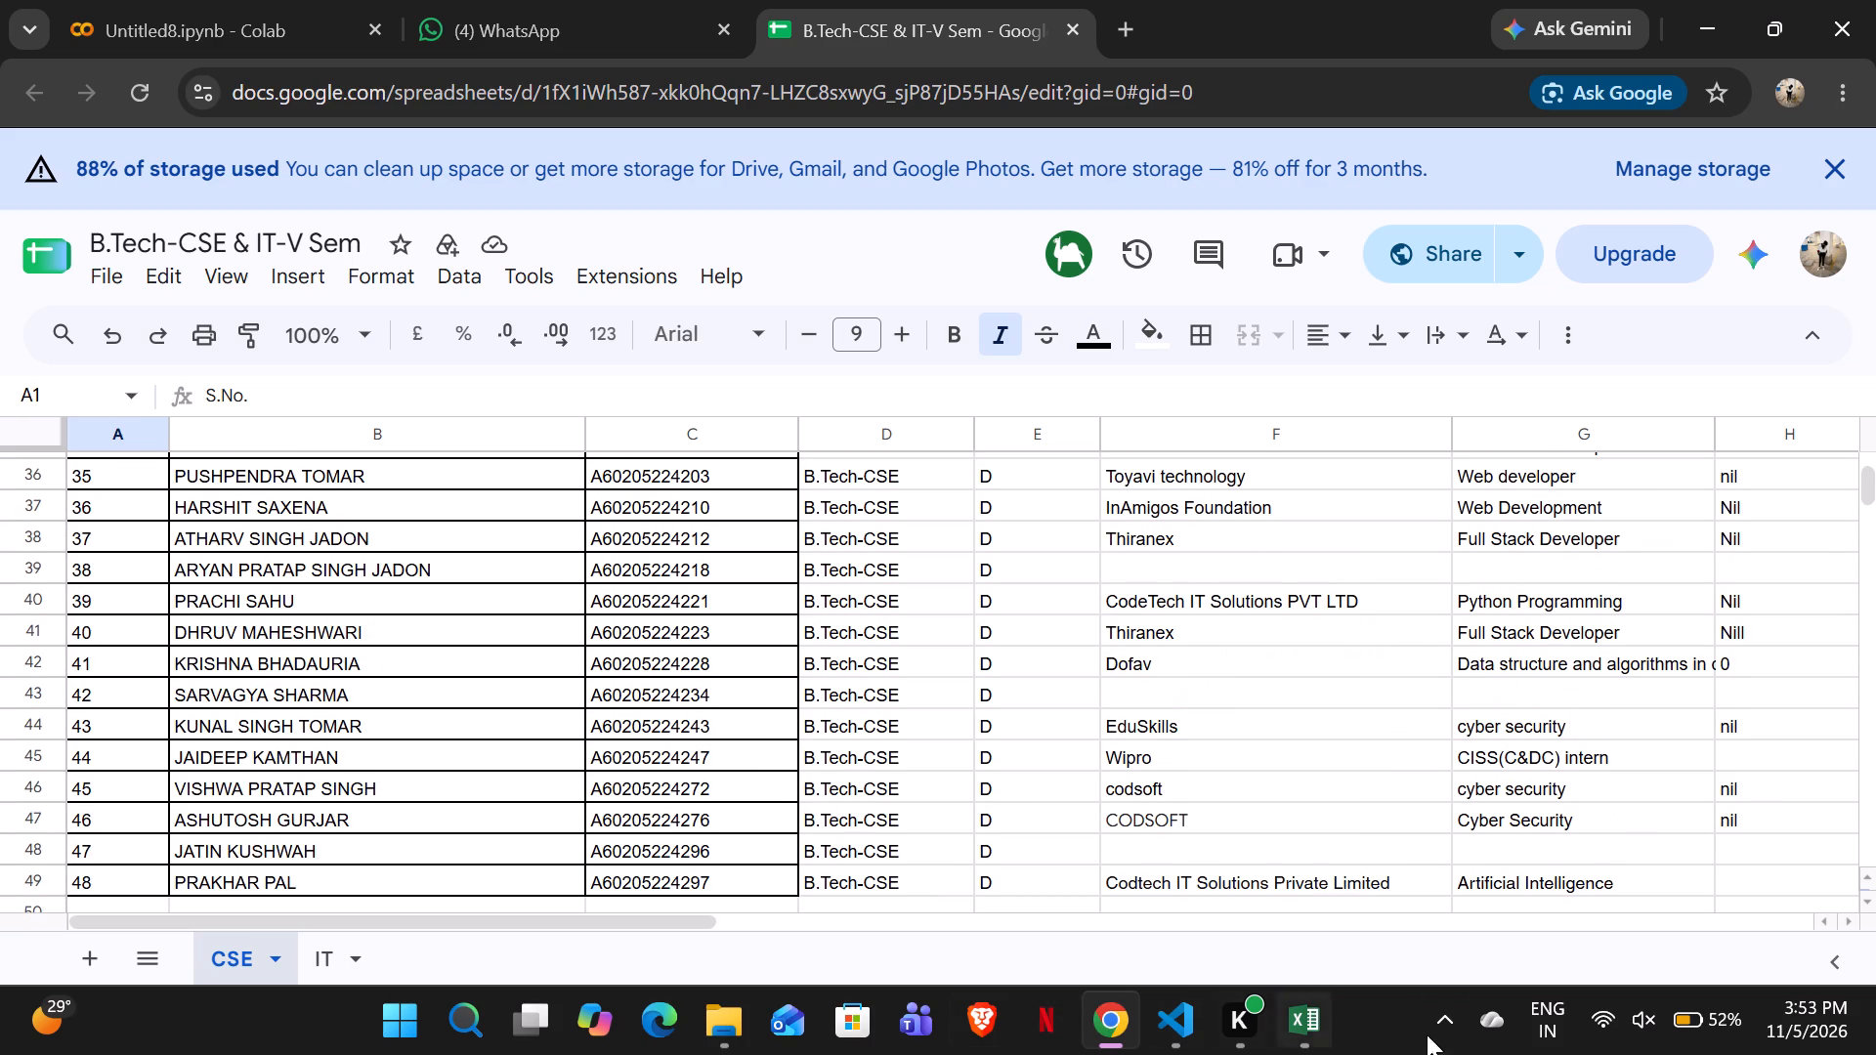
{"action": "left_click", "coordinate": [1276, 1038]}
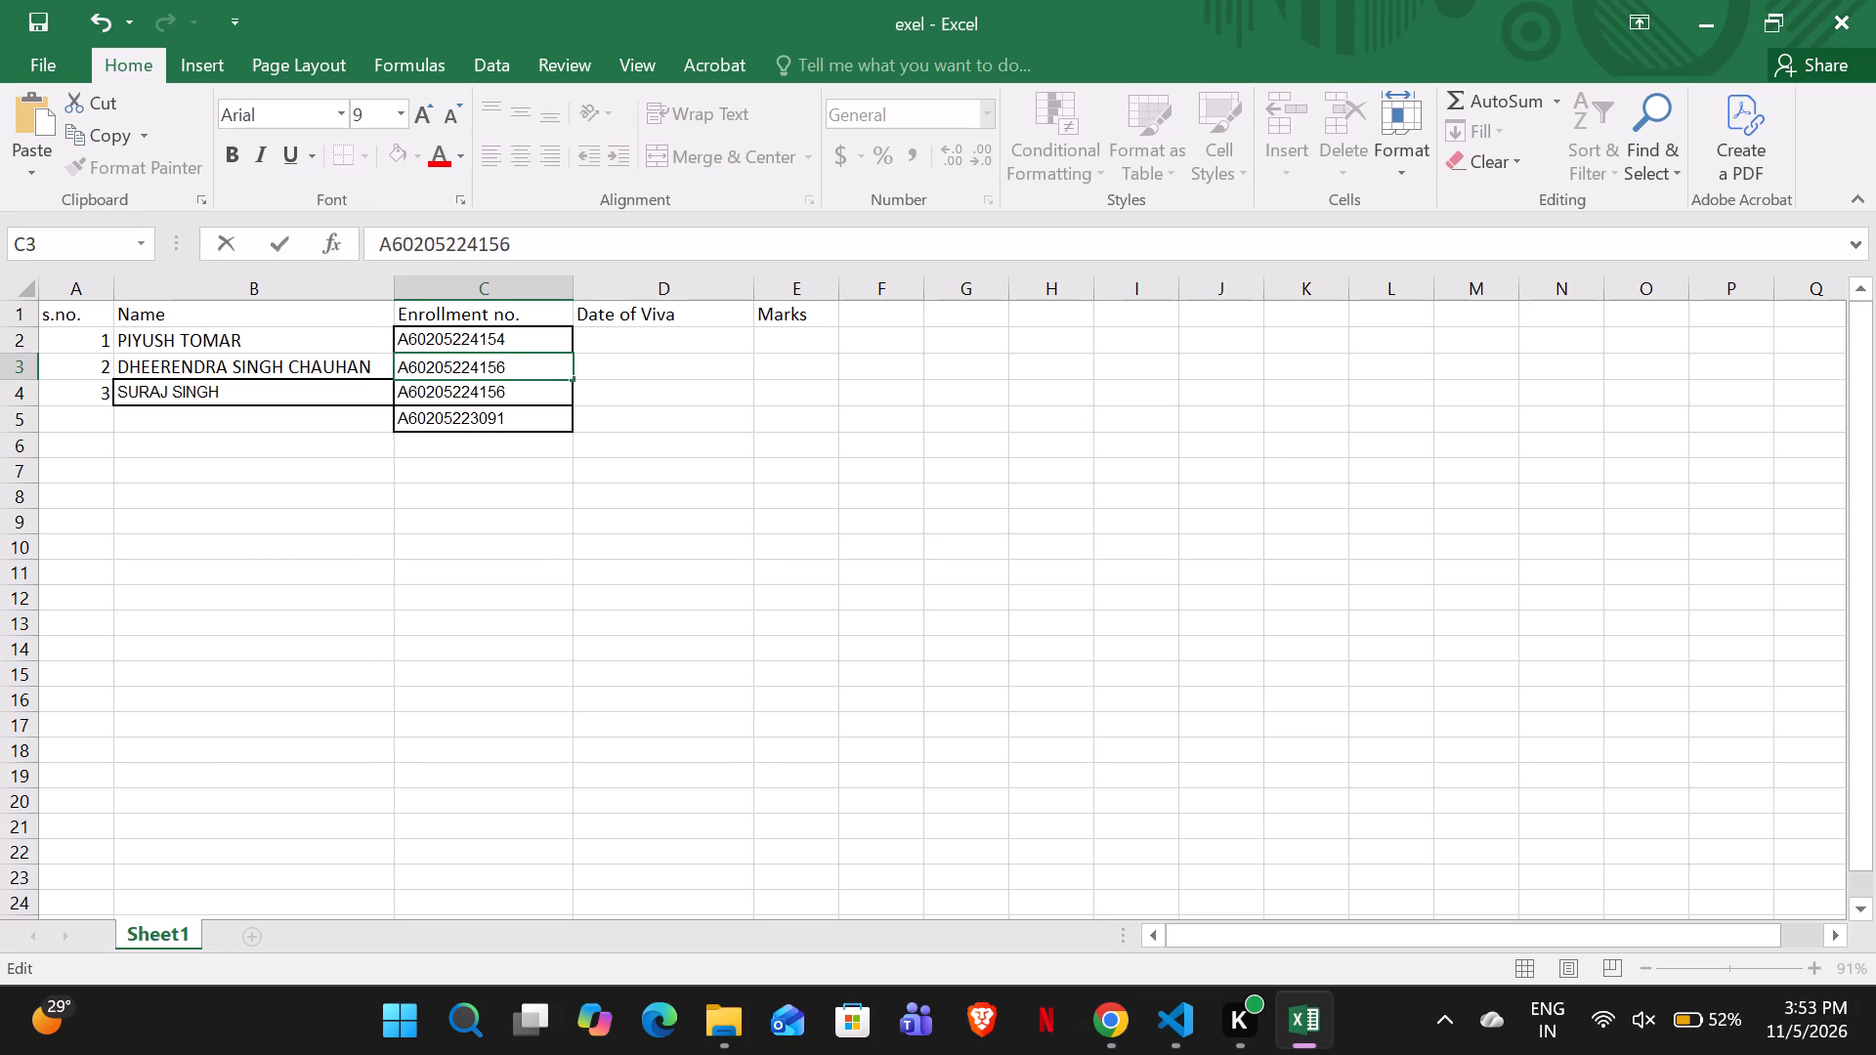
{"action": "key", "text": "BackSpace"}
{"action": "key", "text": "BackSpace"}
{"action": "key", "text": "BackSpace"}
{"action": "key", "text": "BackSpace"}
{"action": "key", "text": "2"}
{"action": "type", "text": "091"}
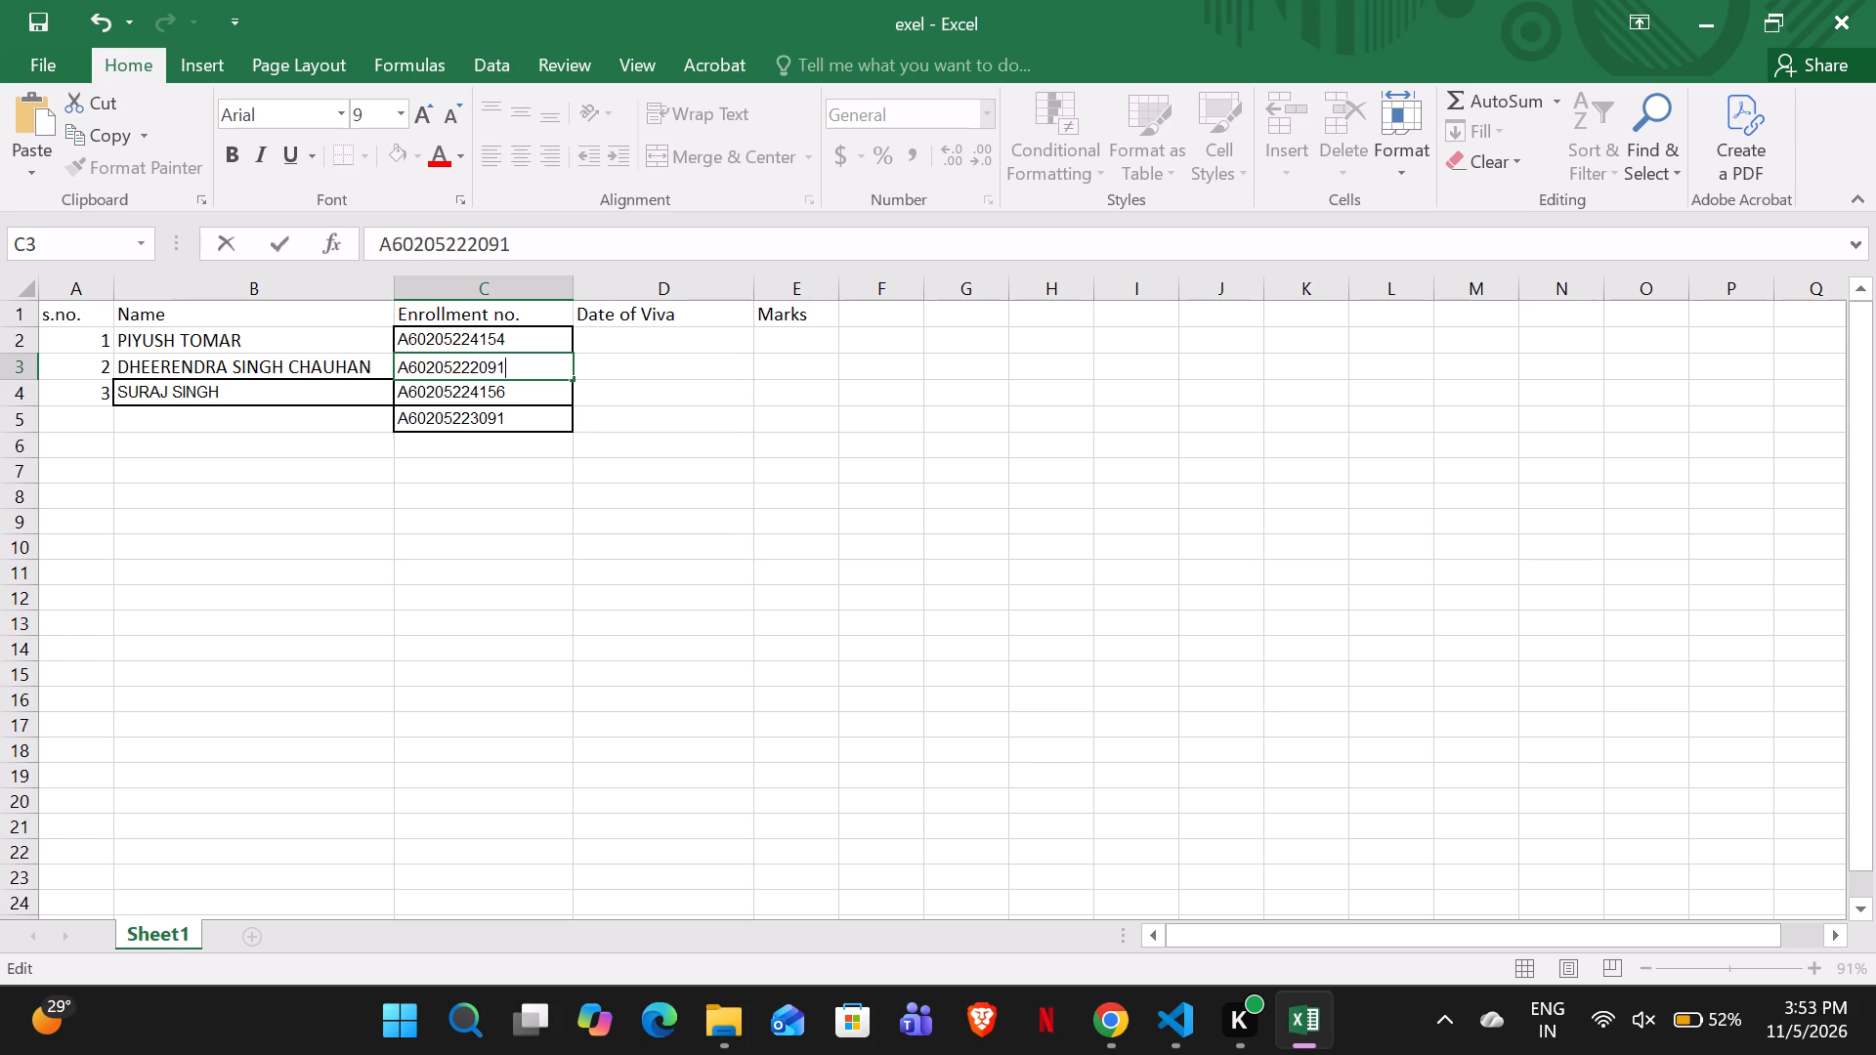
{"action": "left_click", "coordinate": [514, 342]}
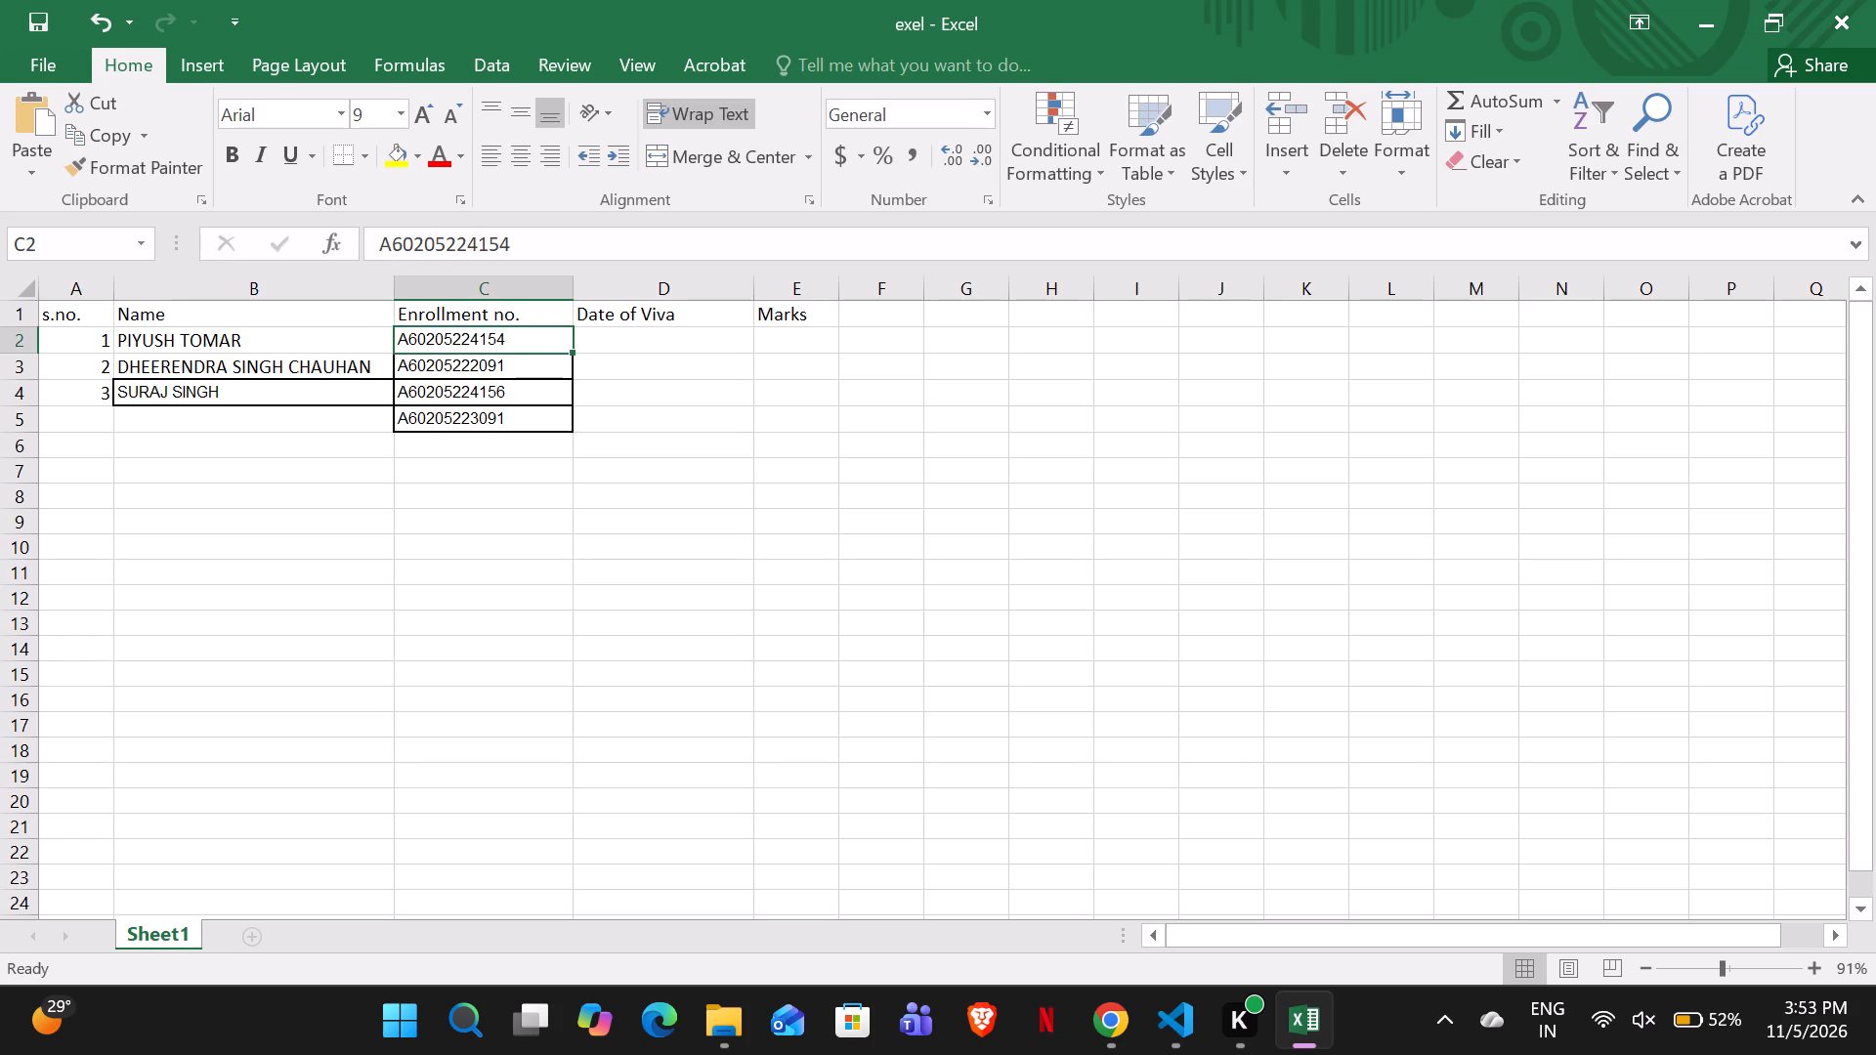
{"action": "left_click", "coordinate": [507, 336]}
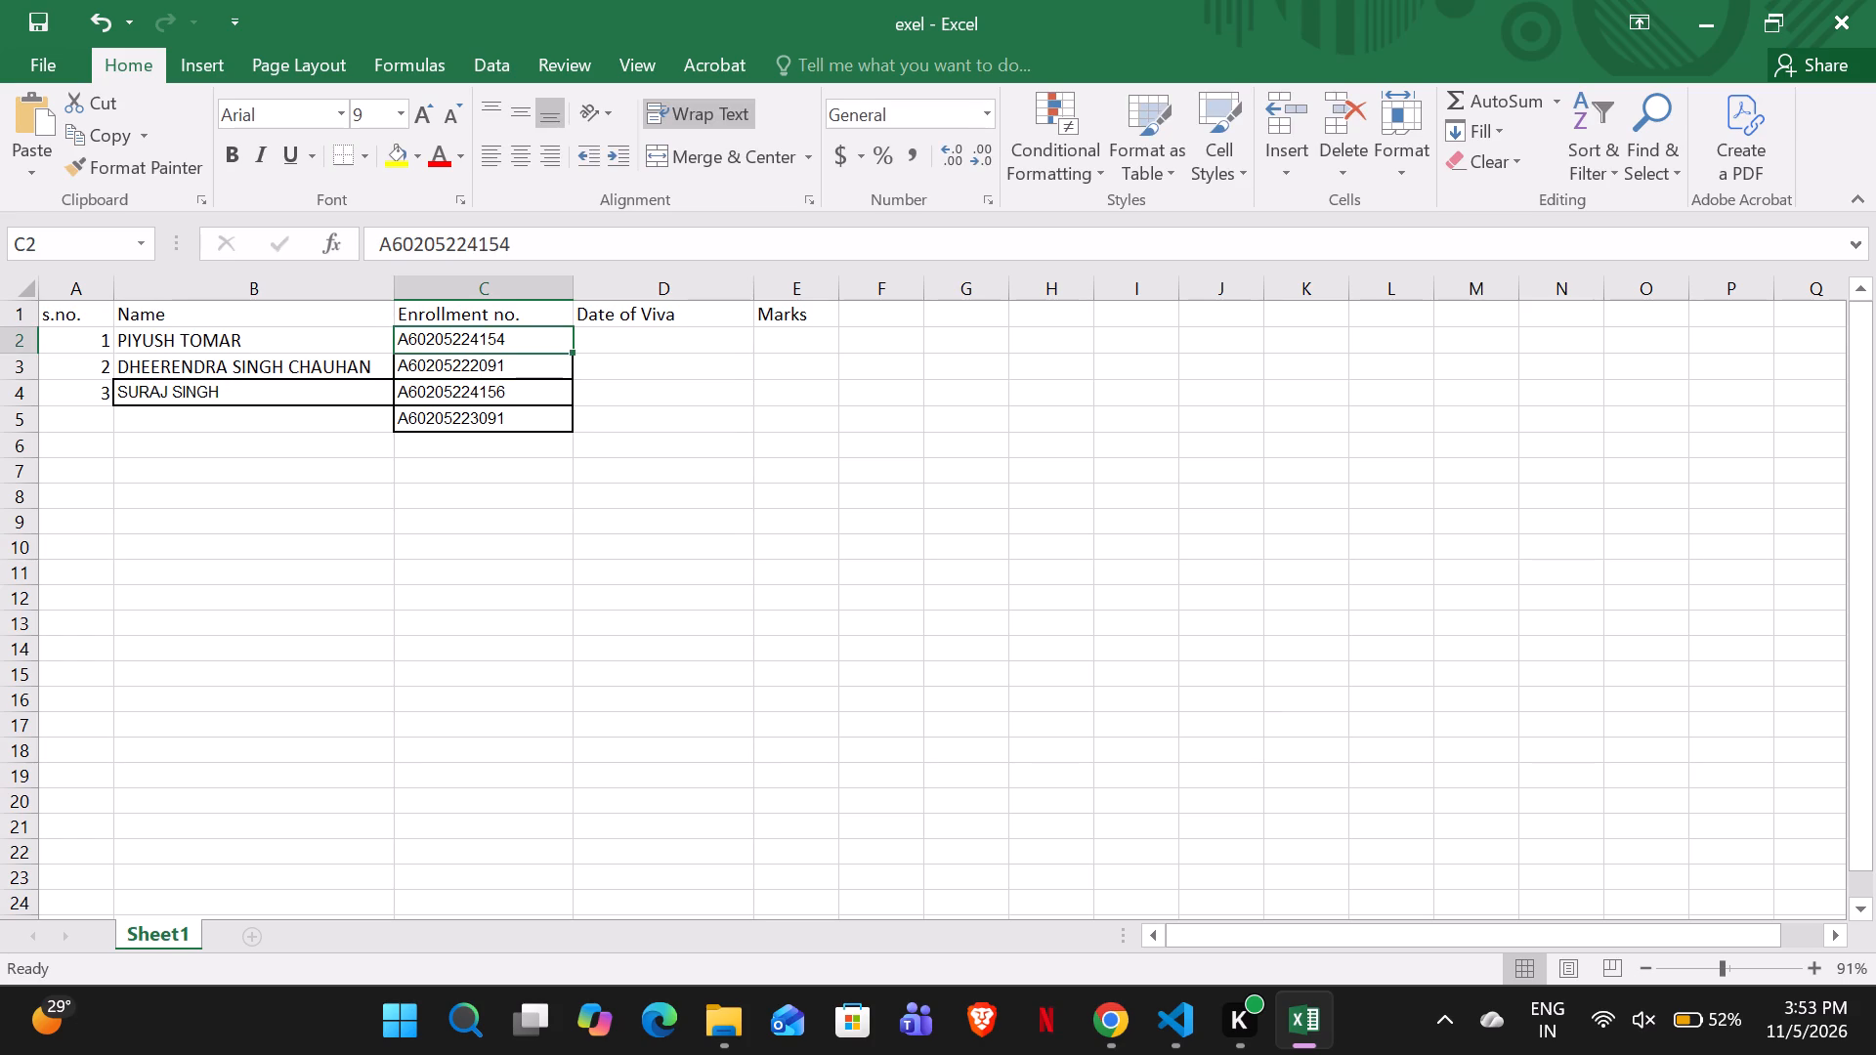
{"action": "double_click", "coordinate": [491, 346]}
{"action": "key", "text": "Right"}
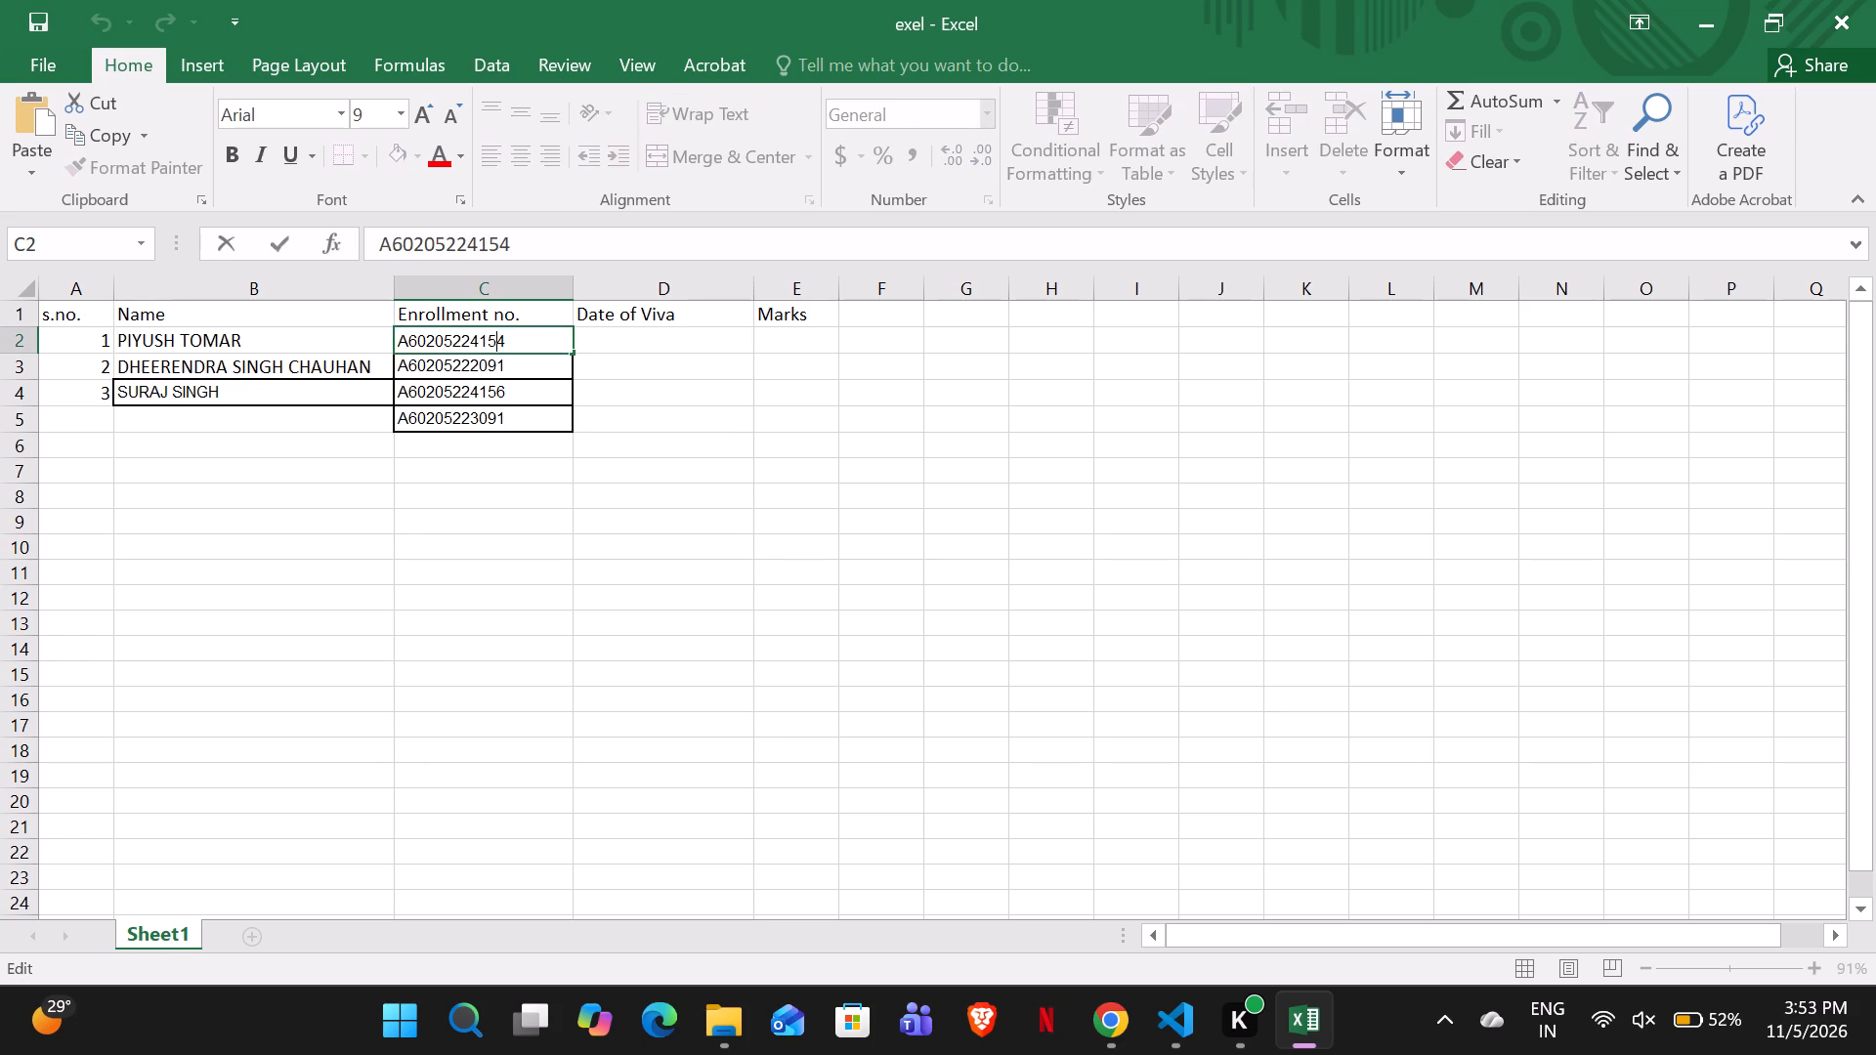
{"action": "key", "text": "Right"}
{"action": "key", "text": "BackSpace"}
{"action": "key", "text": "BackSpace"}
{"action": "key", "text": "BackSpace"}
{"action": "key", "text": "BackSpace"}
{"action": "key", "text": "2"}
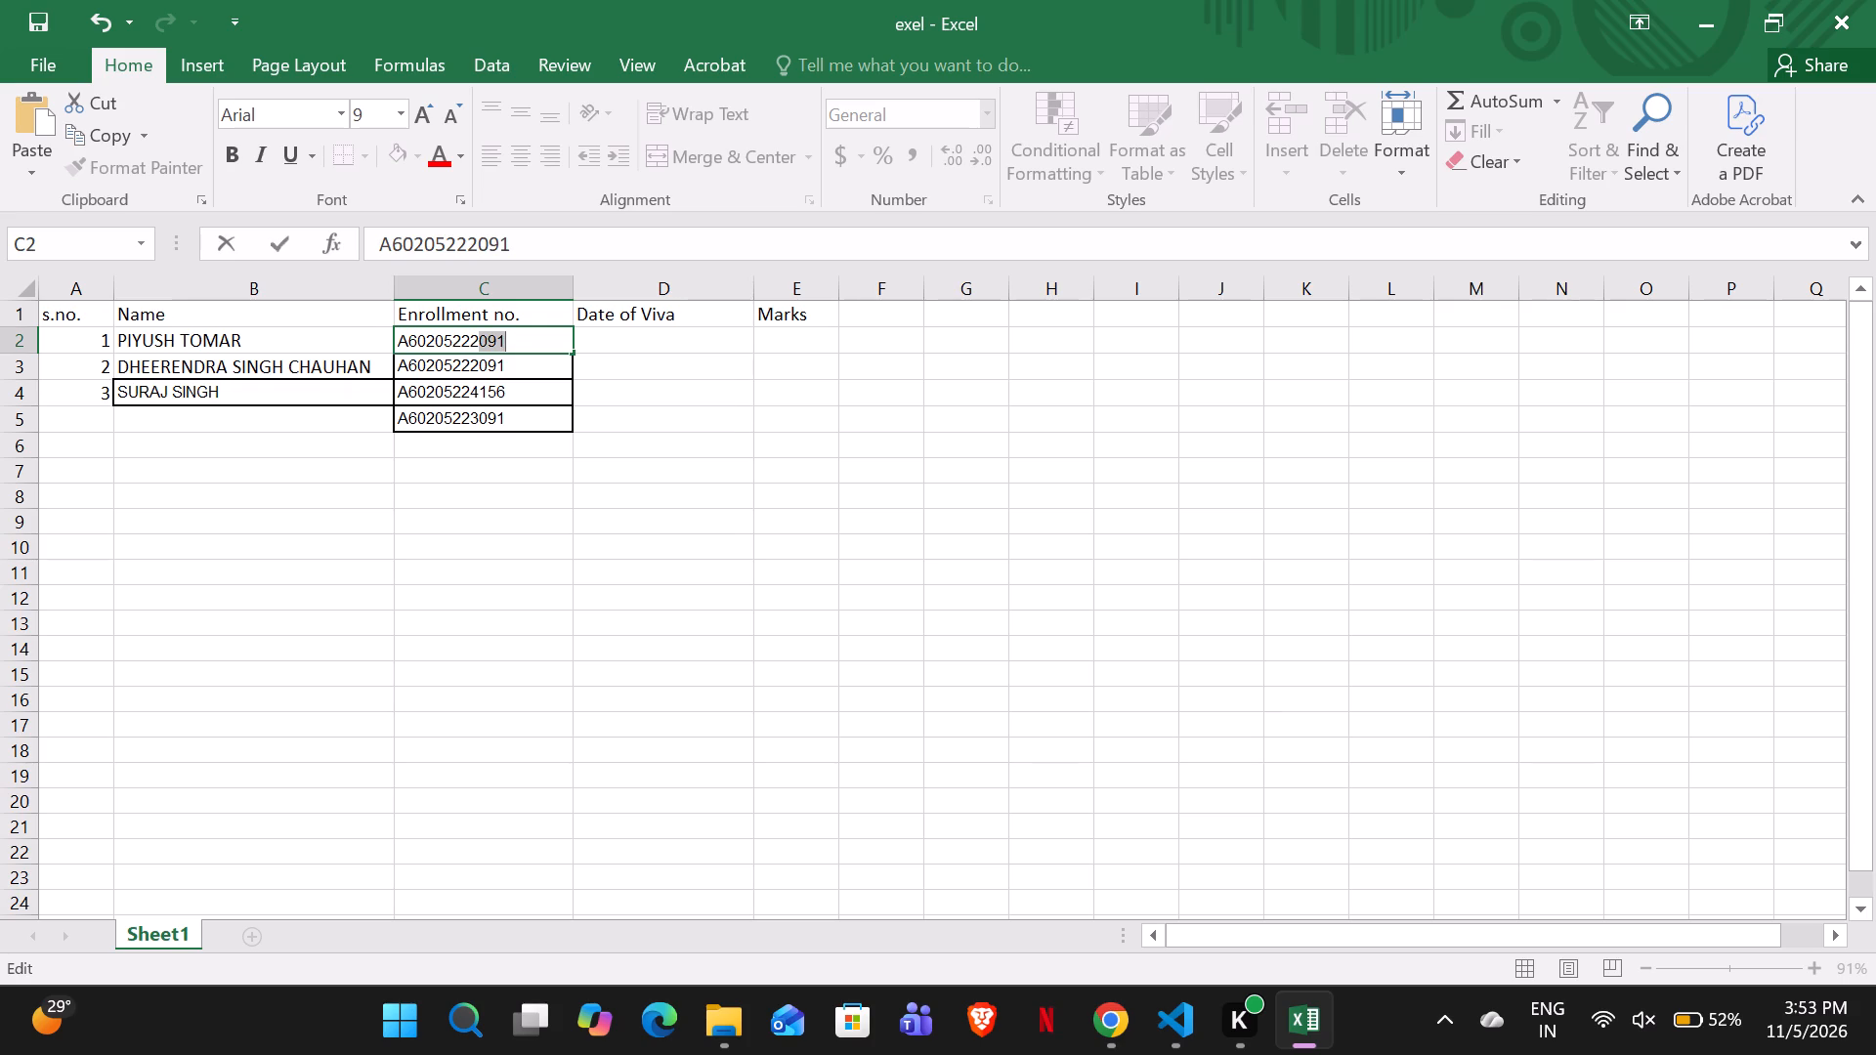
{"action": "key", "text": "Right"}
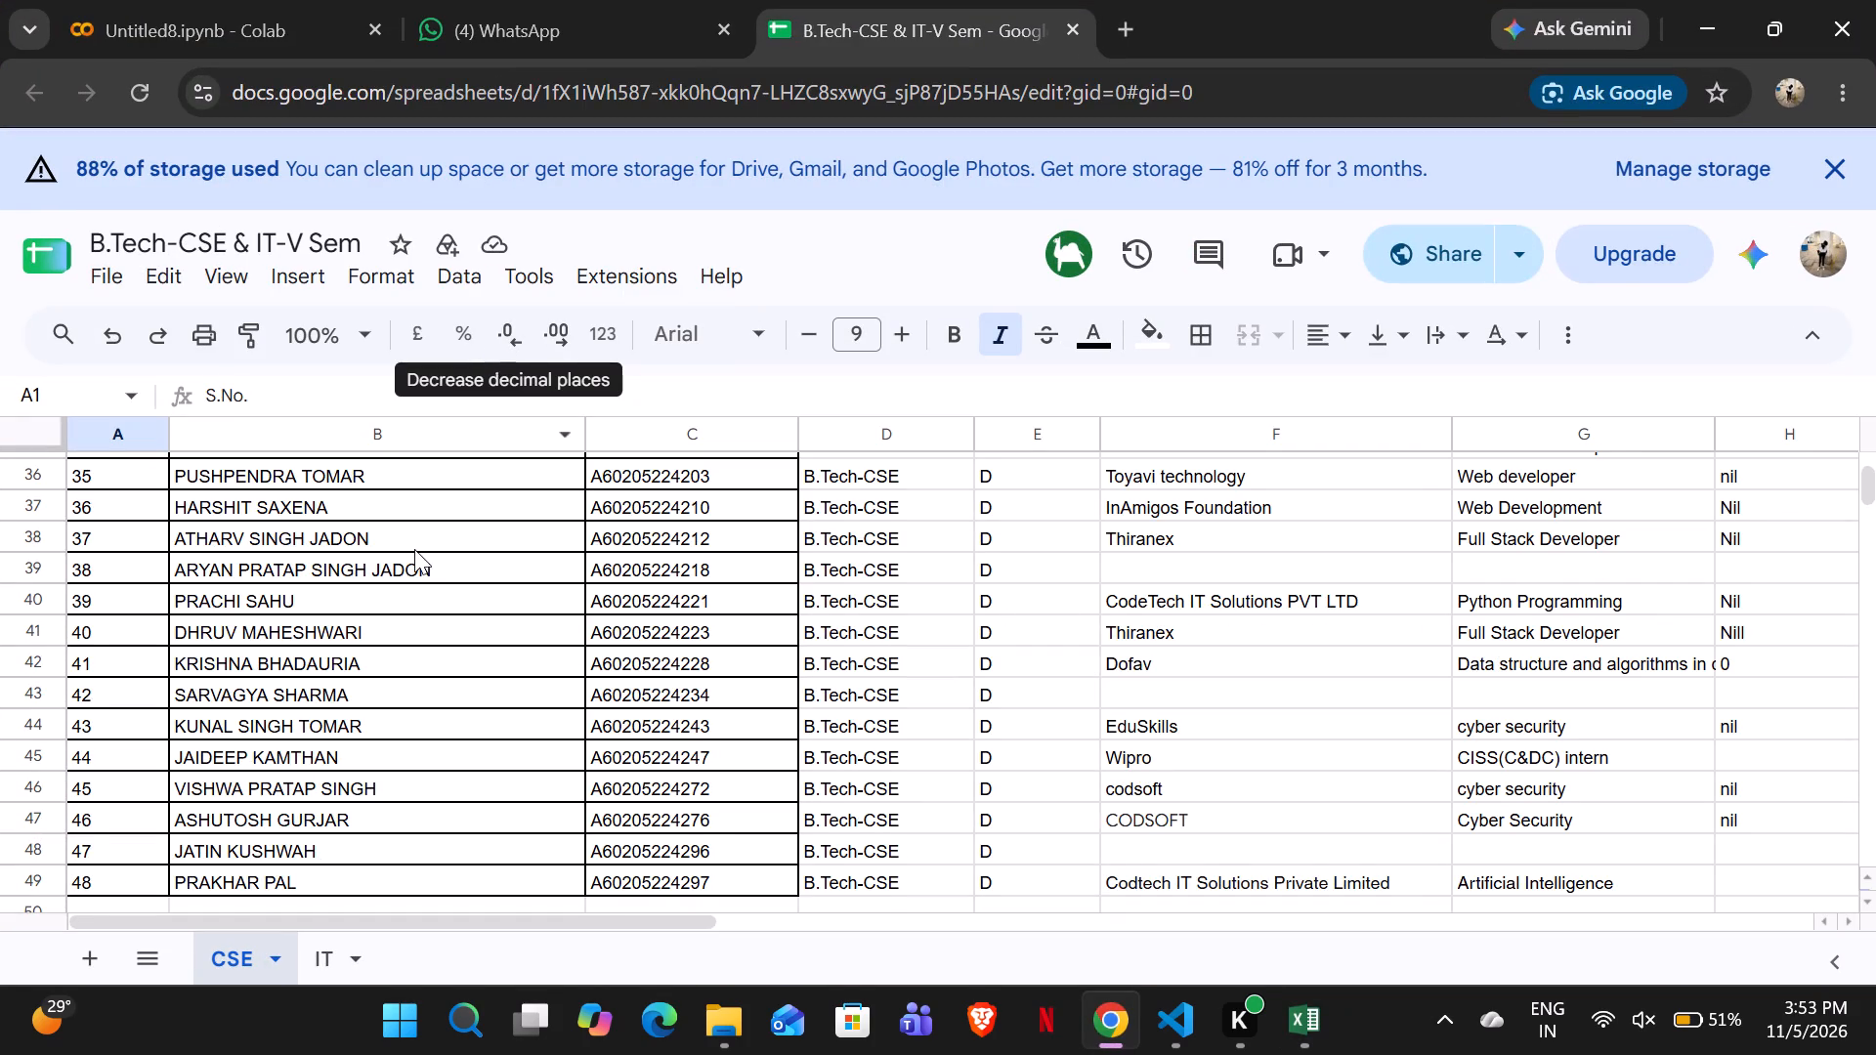
Check the CSE sheet in Chrome, and delete the whole enrollment number from cell C2 of the exel workbook in Excel.
{"action": "scroll", "coordinate": [414, 549], "scroll_direction": "up", "scroll_amount": 15}
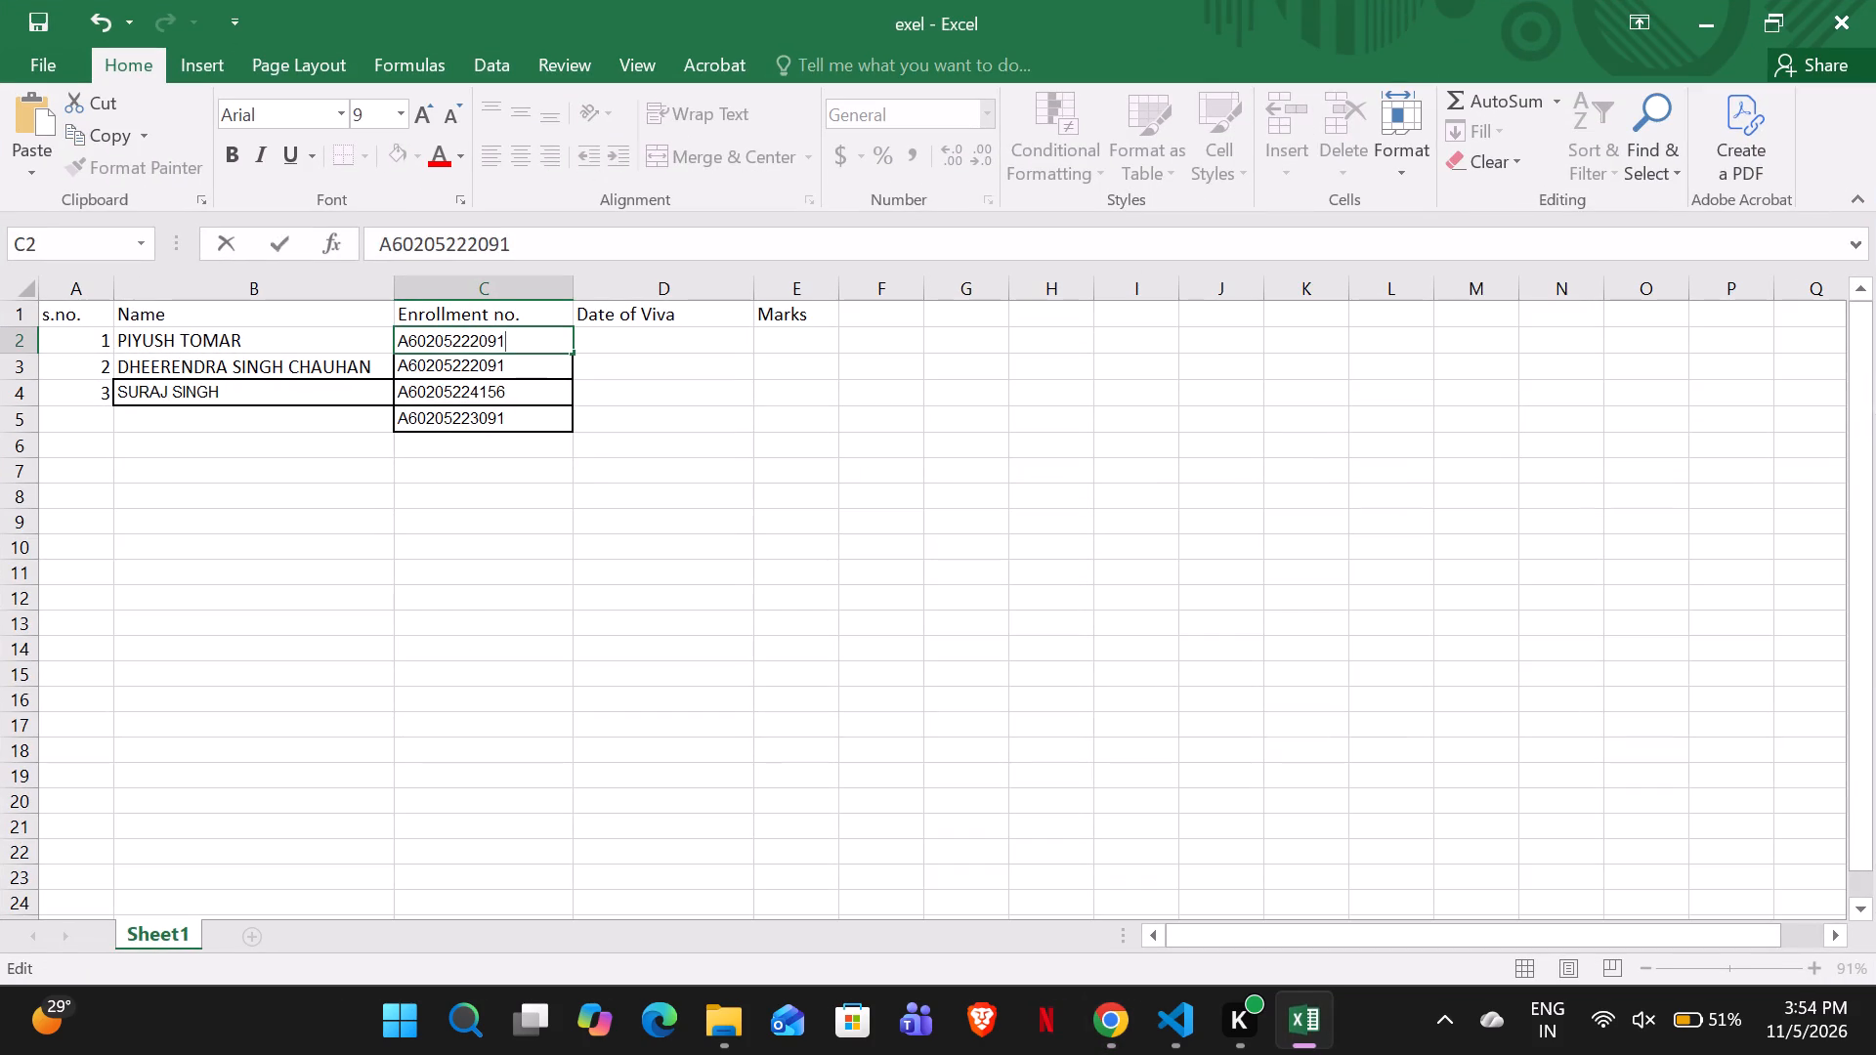
{"action": "key", "text": "BackSpace"}
{"action": "key", "text": "BackSpace"}
{"action": "key", "text": "BackSpace"}
{"action": "key", "text": "BackSpace"}
{"action": "key", "text": "BackSpace"}
{"action": "key", "text": "BackSpace"}
{"action": "key", "text": "BackSpace"}
{"action": "key", "text": "BackSpace"}
{"action": "key", "text": "BackSpace"}
{"action": "key", "text": "BackSpace"}
{"action": "key", "text": "BackSpace"}
{"action": "key", "text": "BackSpace"}
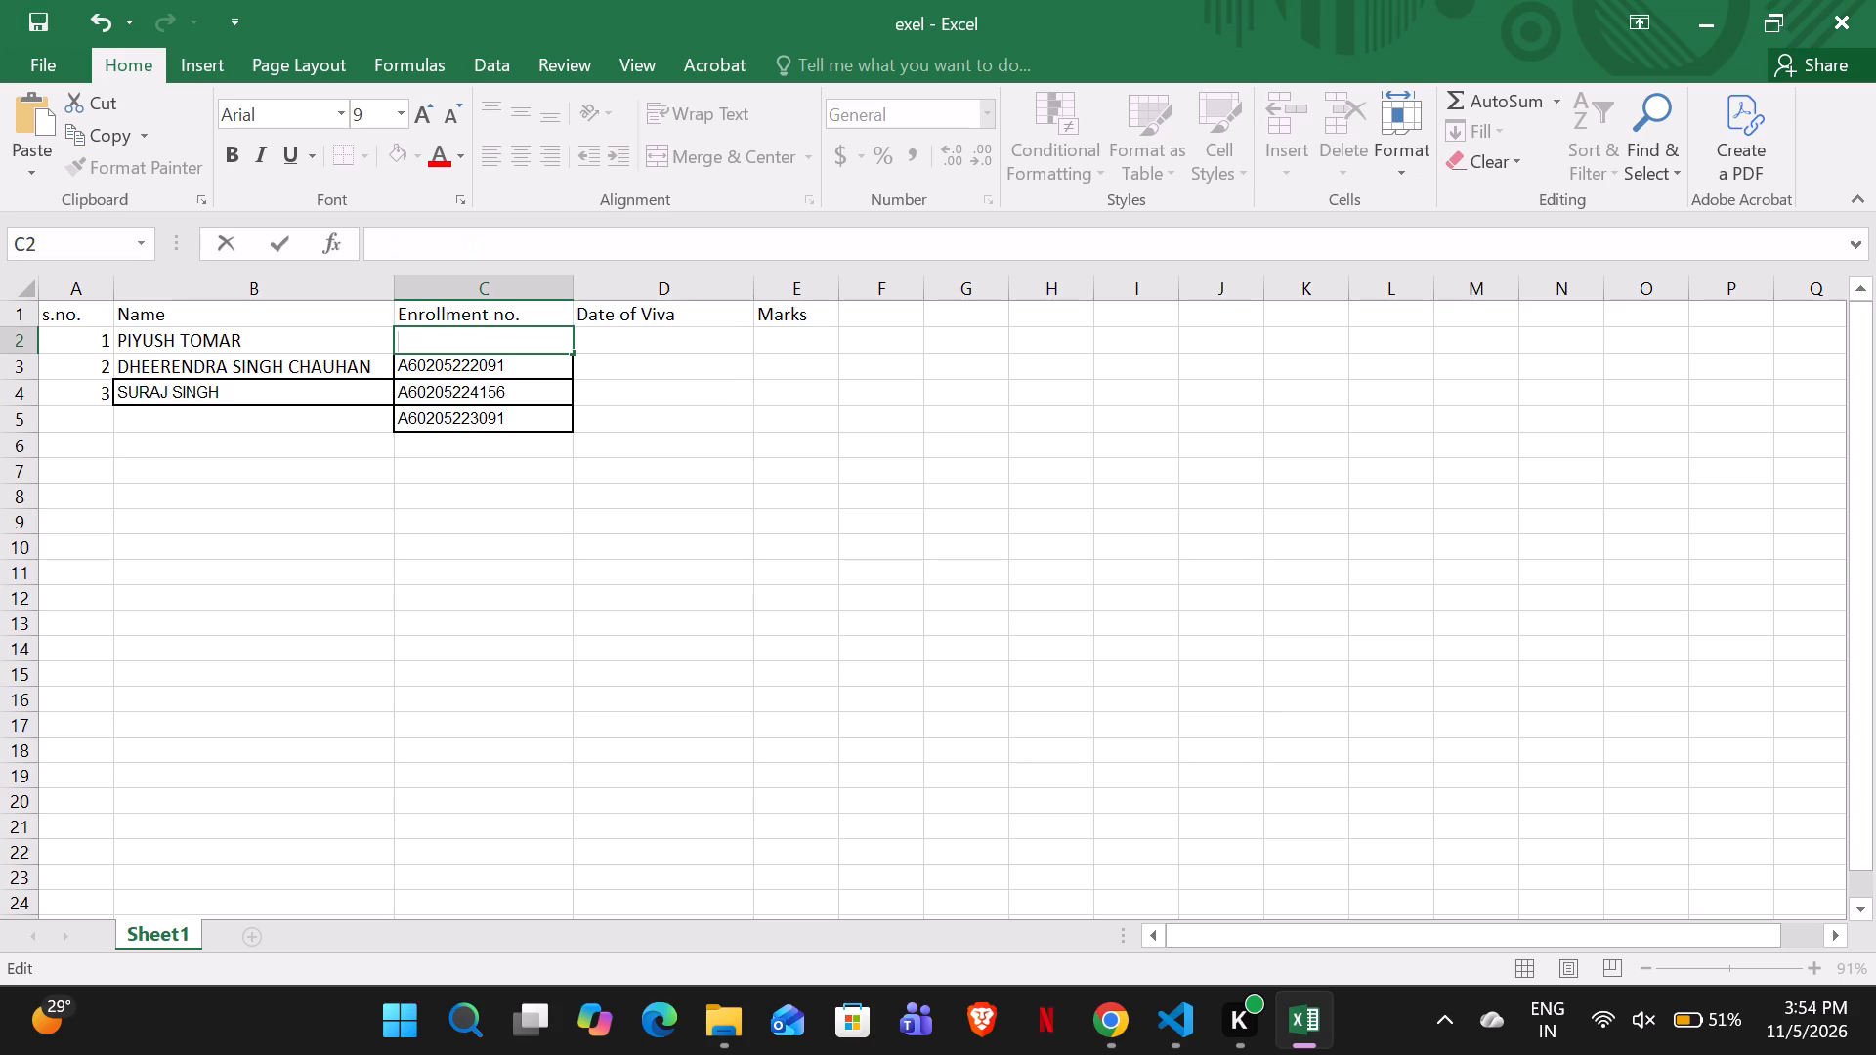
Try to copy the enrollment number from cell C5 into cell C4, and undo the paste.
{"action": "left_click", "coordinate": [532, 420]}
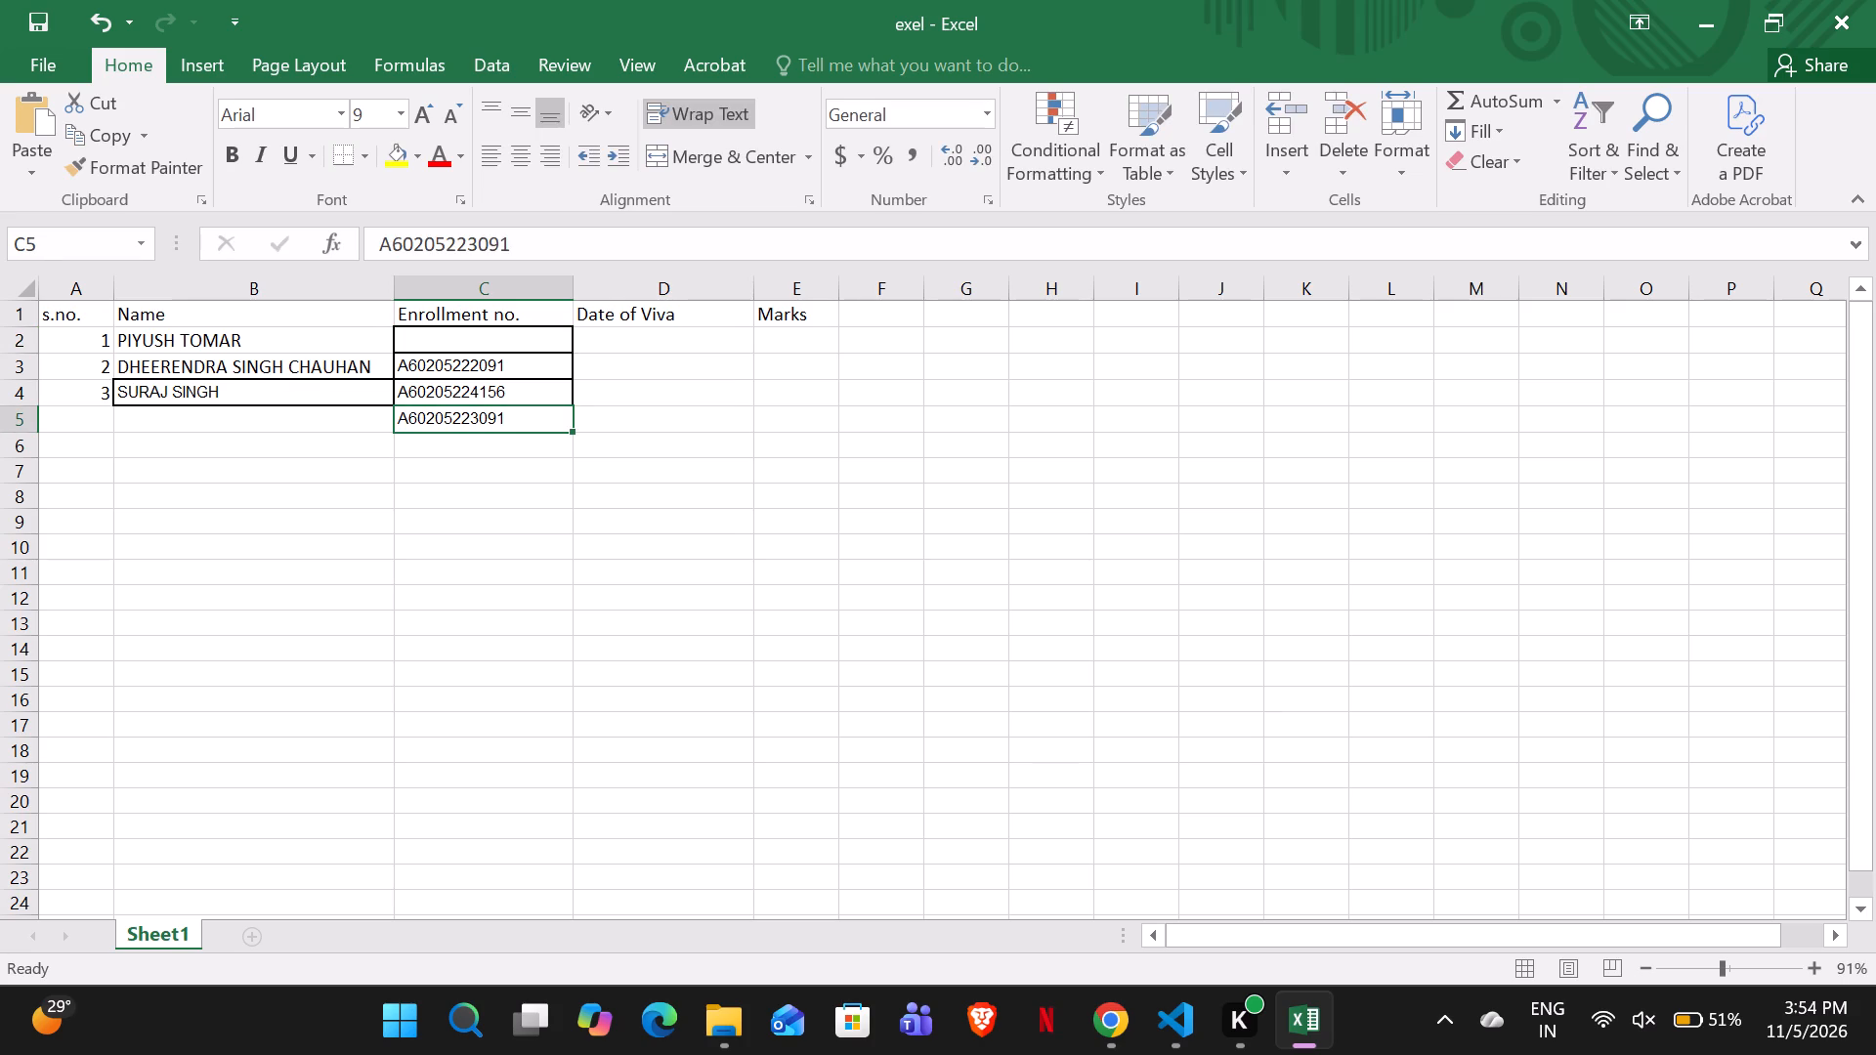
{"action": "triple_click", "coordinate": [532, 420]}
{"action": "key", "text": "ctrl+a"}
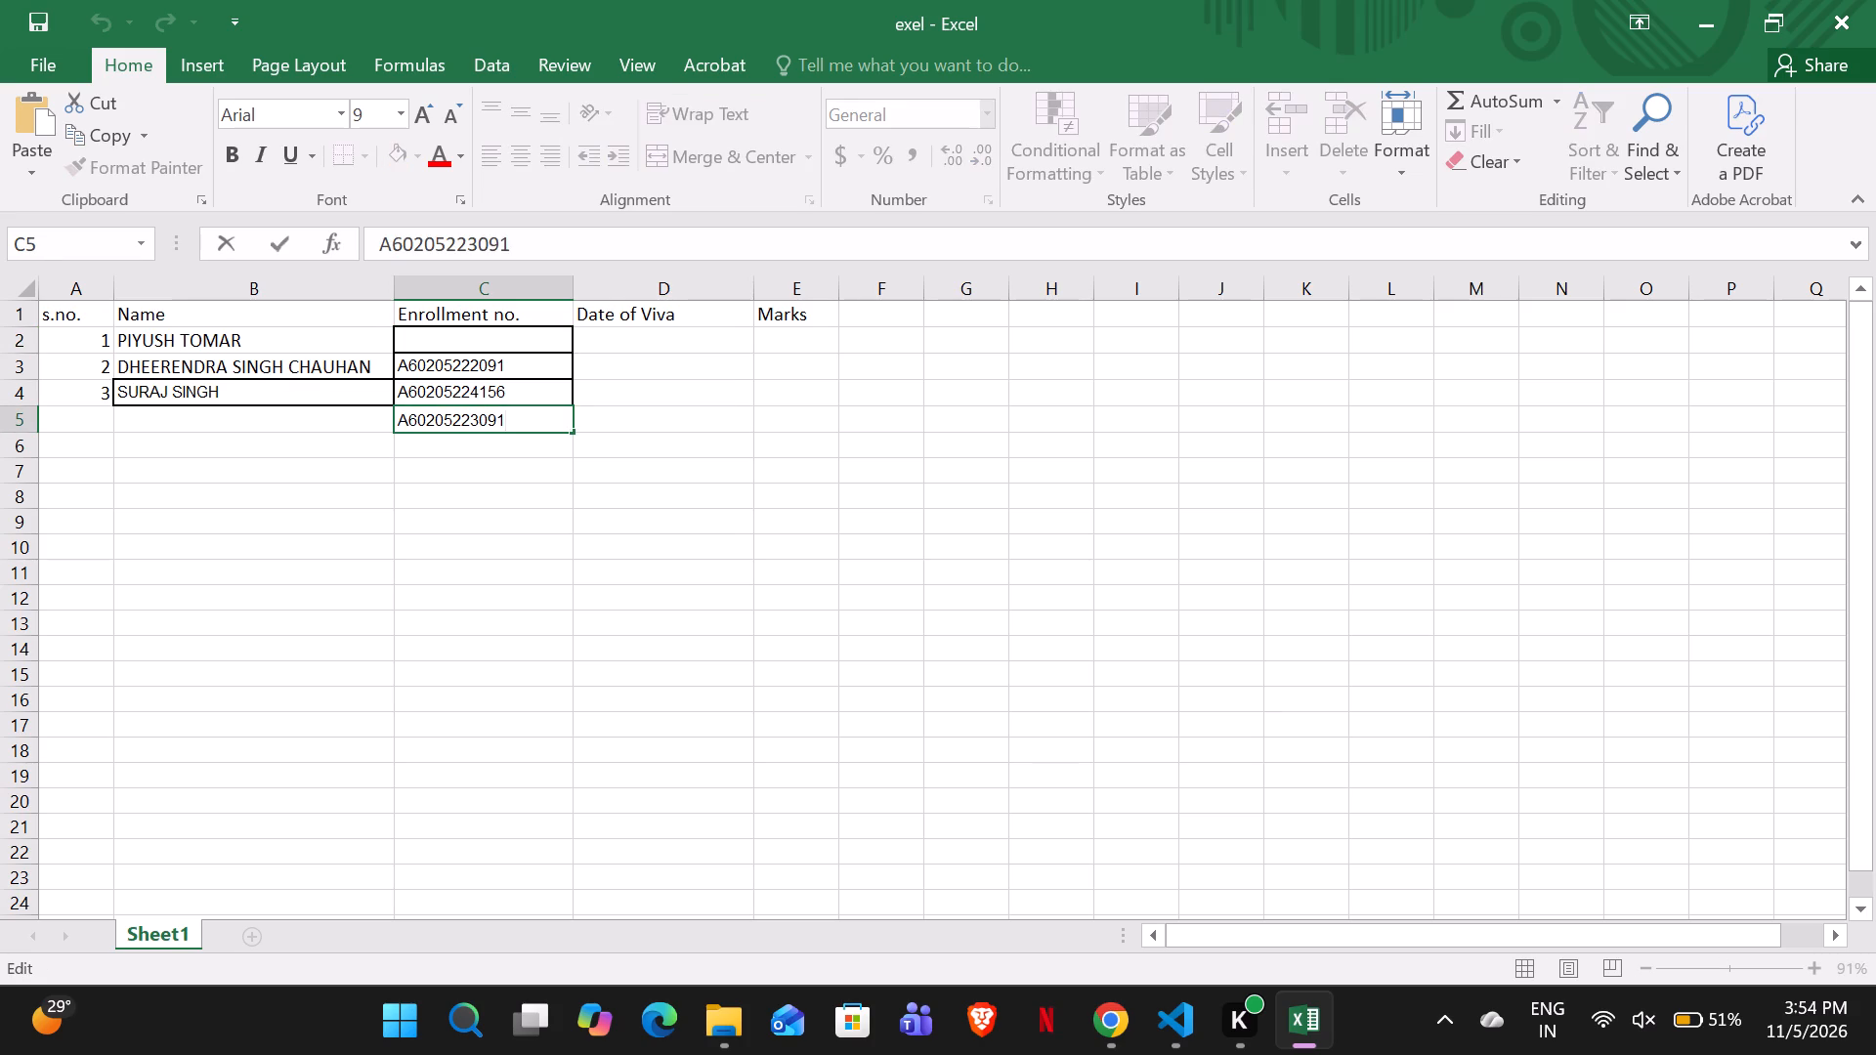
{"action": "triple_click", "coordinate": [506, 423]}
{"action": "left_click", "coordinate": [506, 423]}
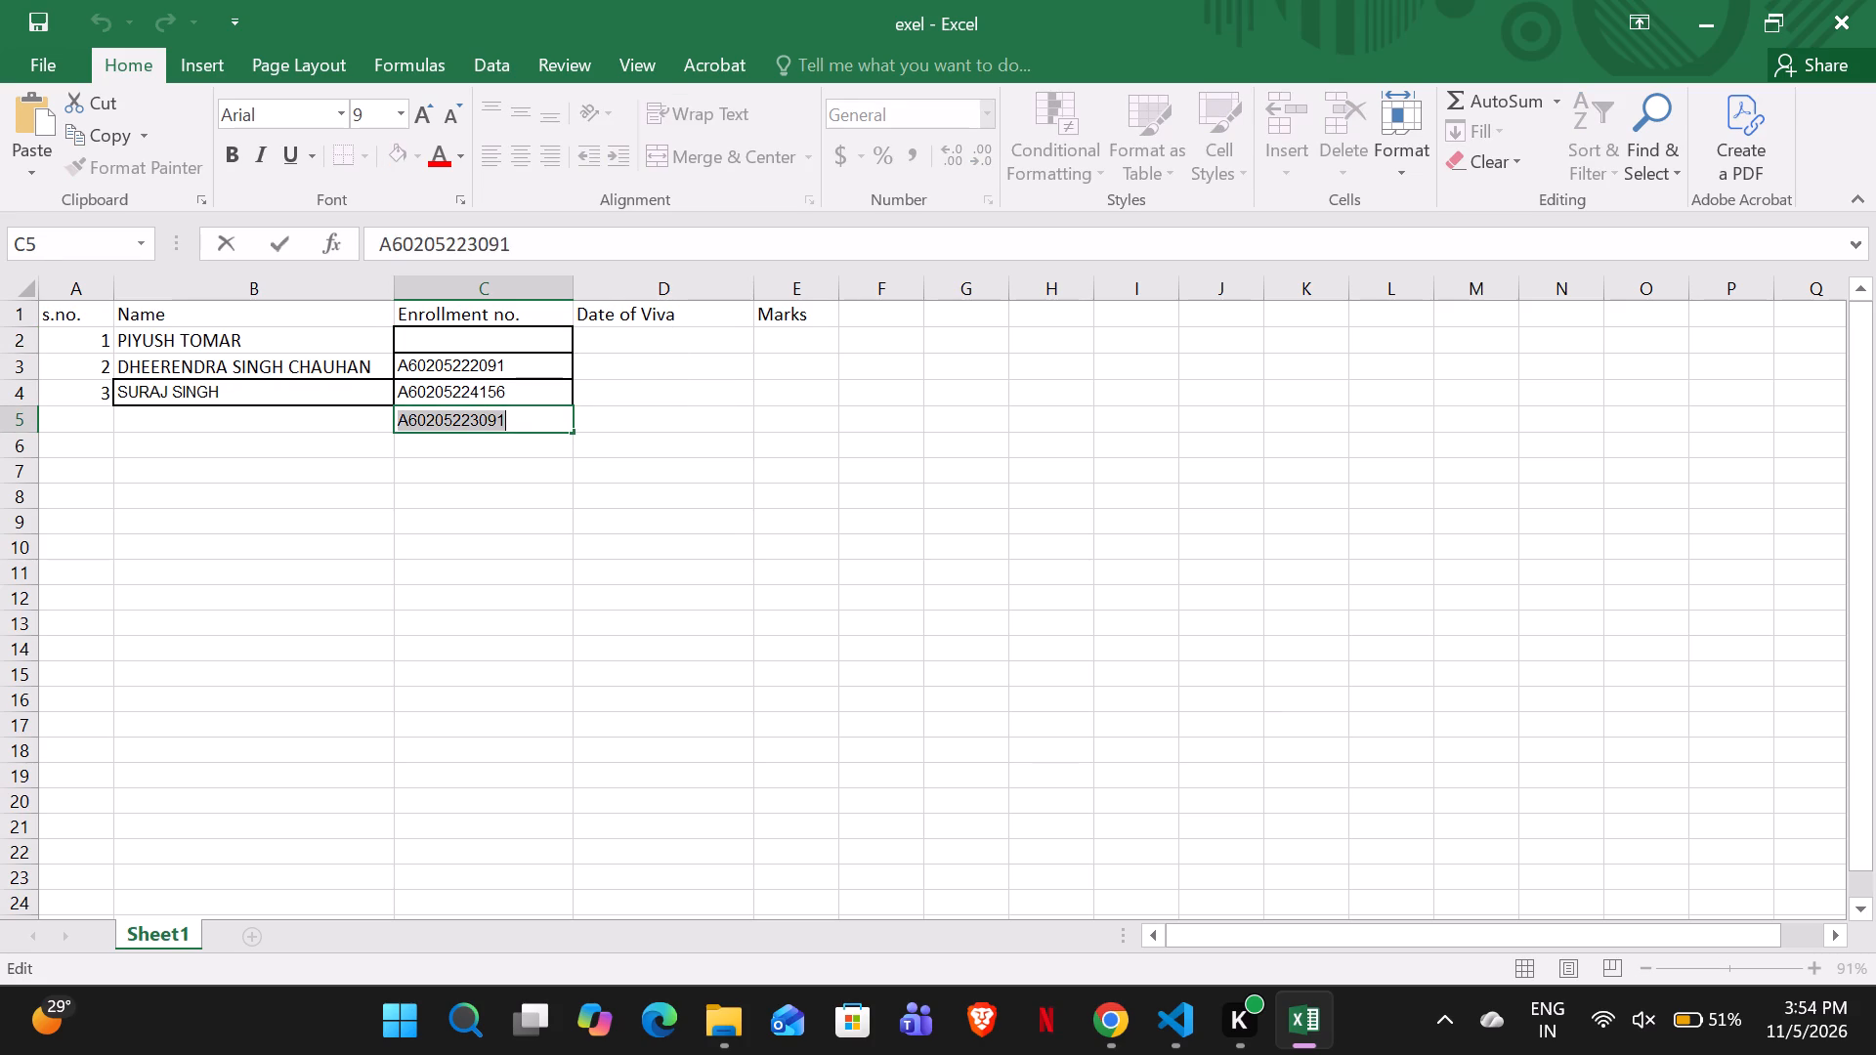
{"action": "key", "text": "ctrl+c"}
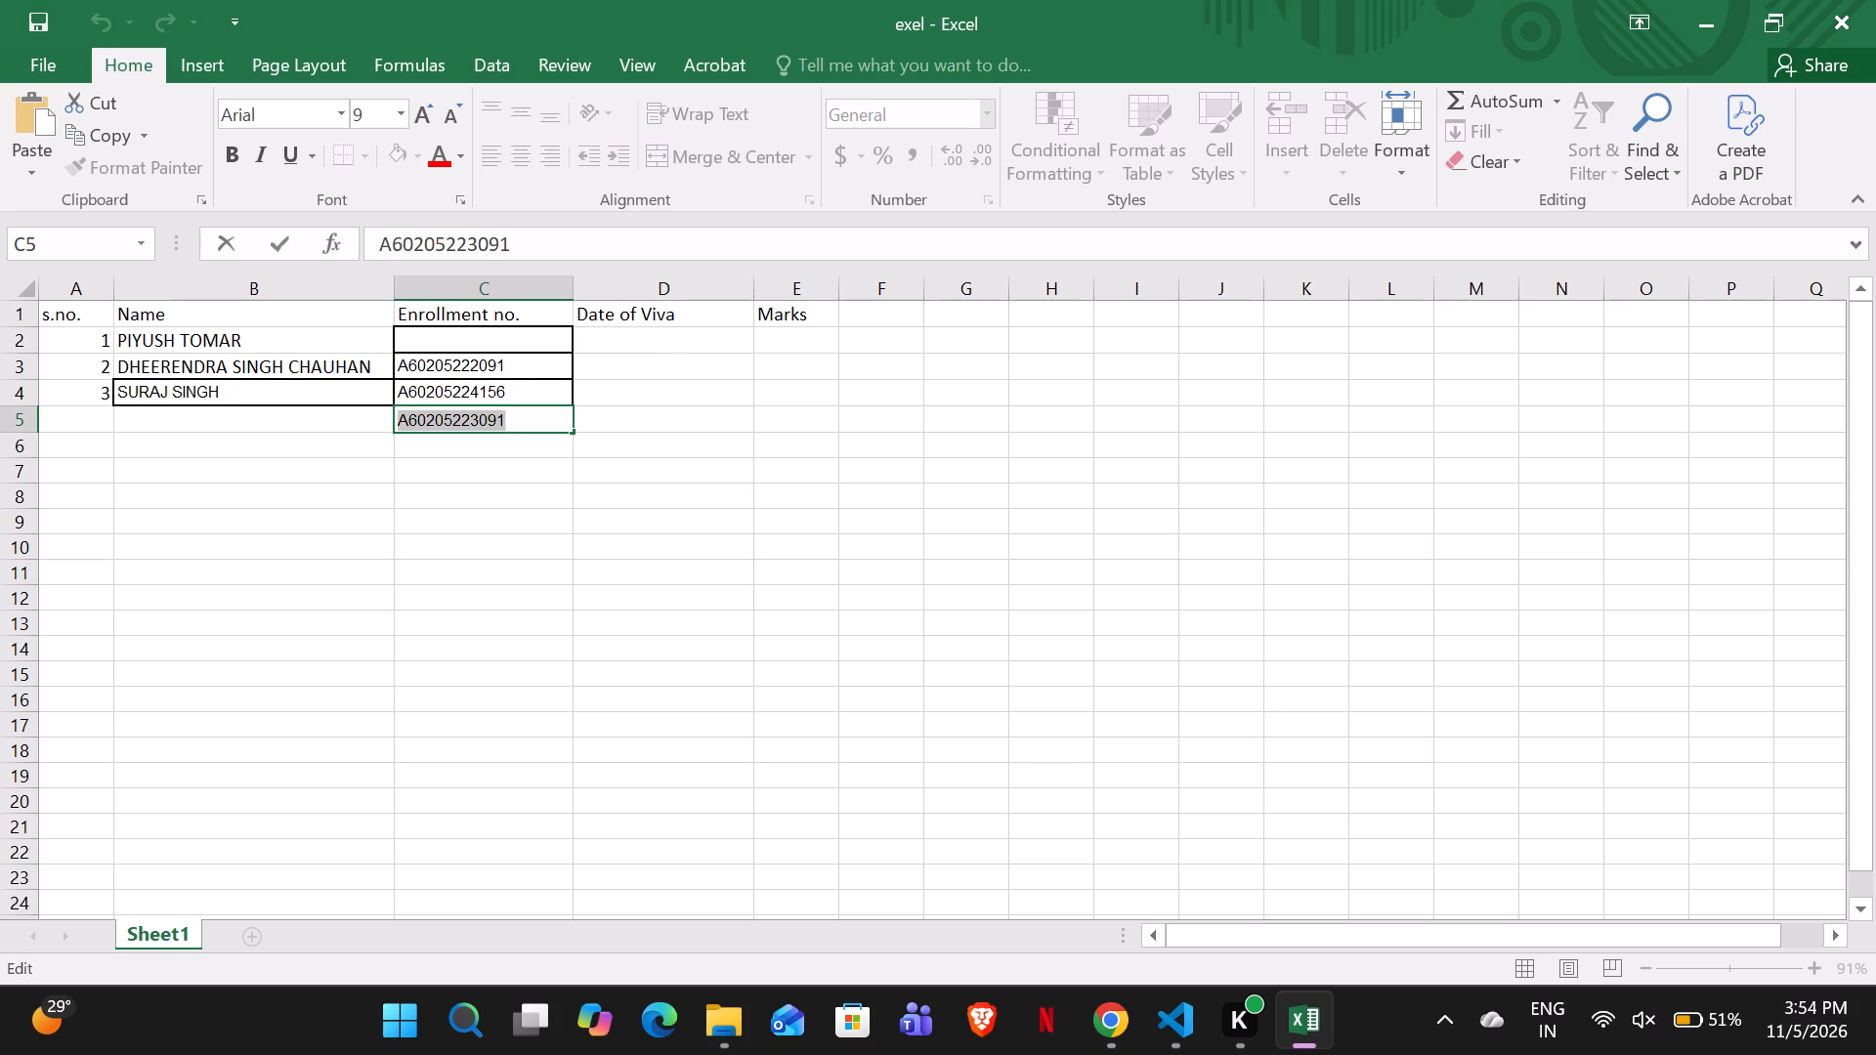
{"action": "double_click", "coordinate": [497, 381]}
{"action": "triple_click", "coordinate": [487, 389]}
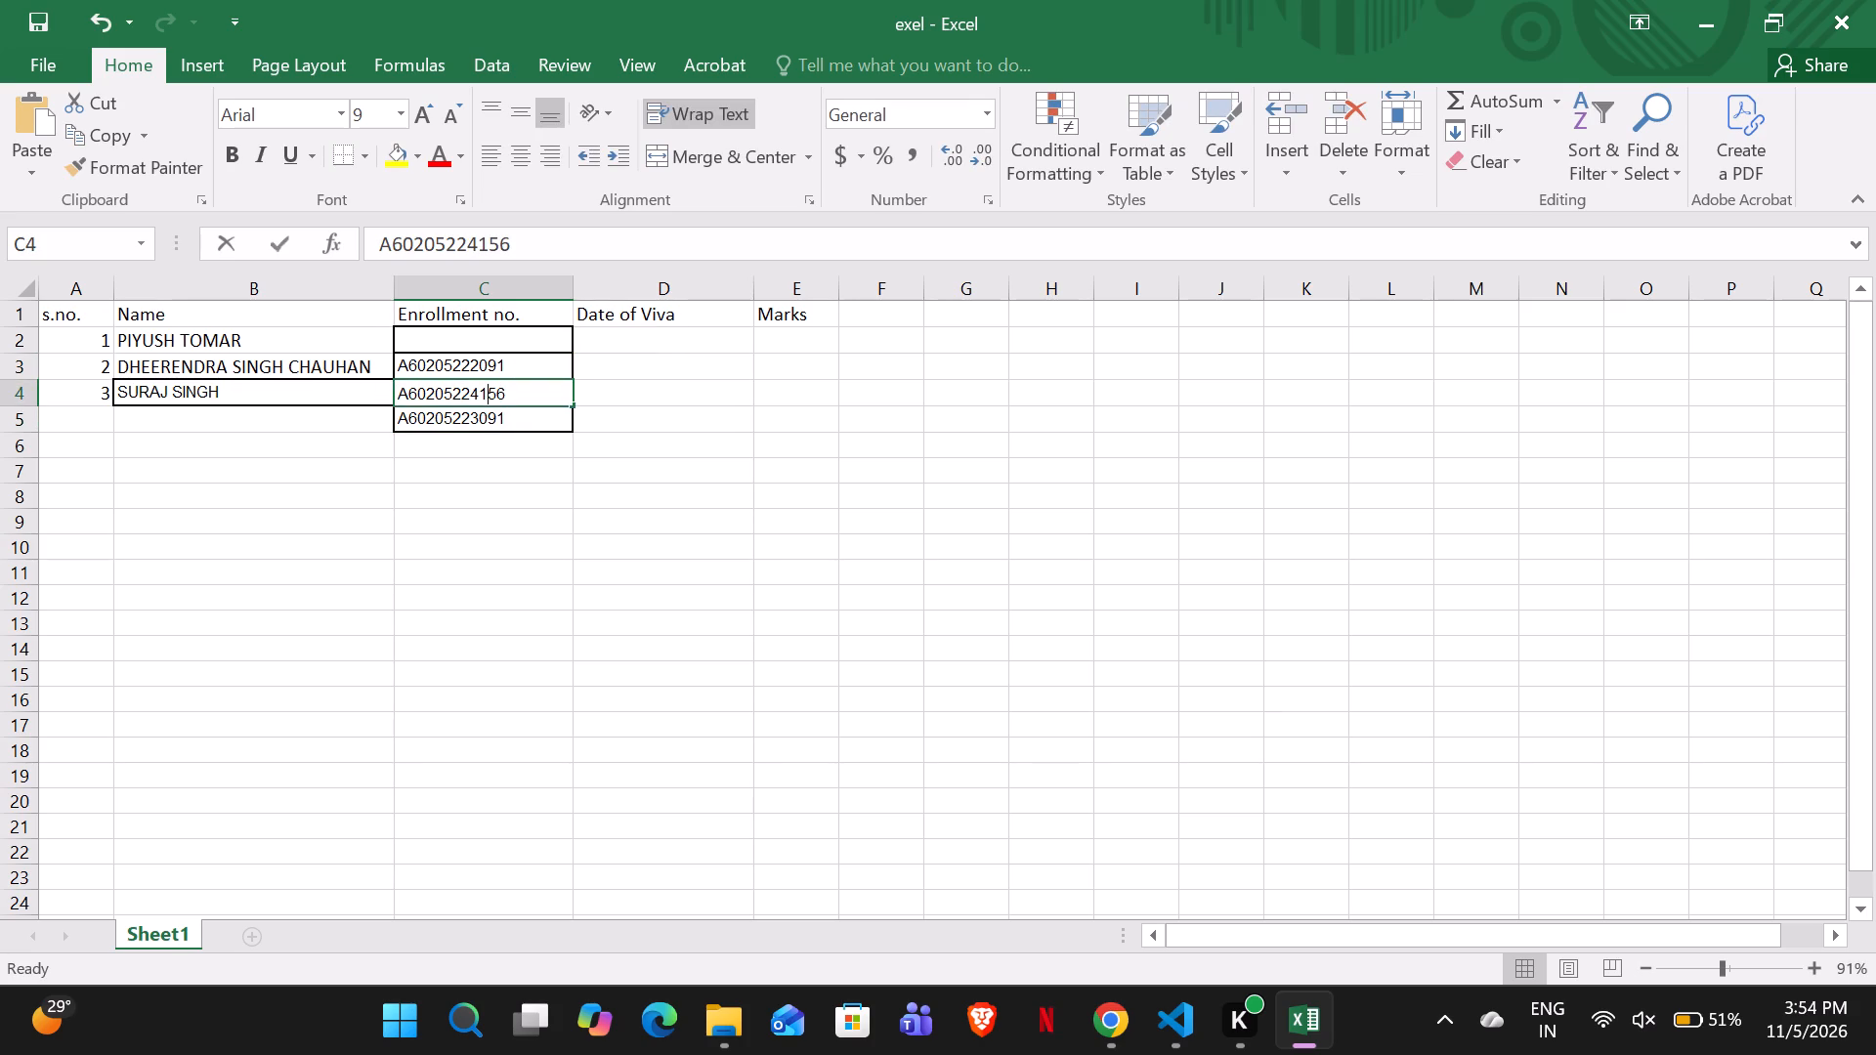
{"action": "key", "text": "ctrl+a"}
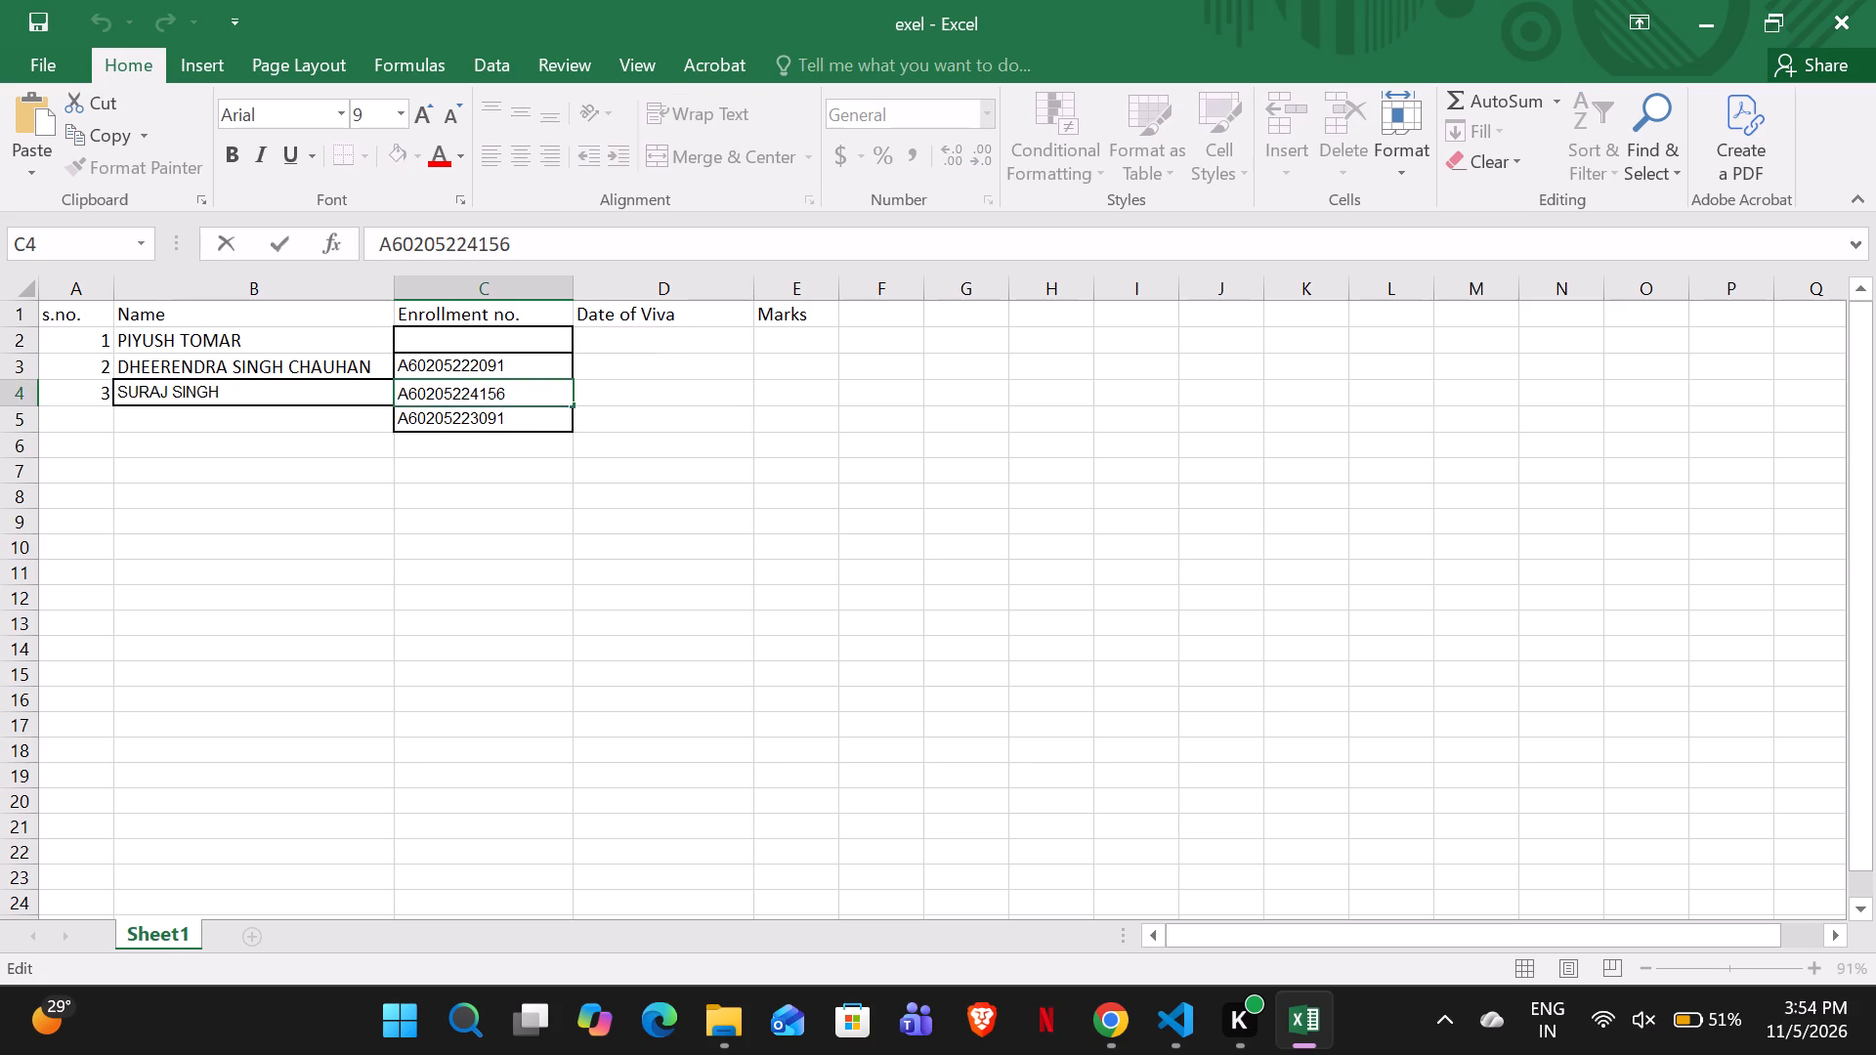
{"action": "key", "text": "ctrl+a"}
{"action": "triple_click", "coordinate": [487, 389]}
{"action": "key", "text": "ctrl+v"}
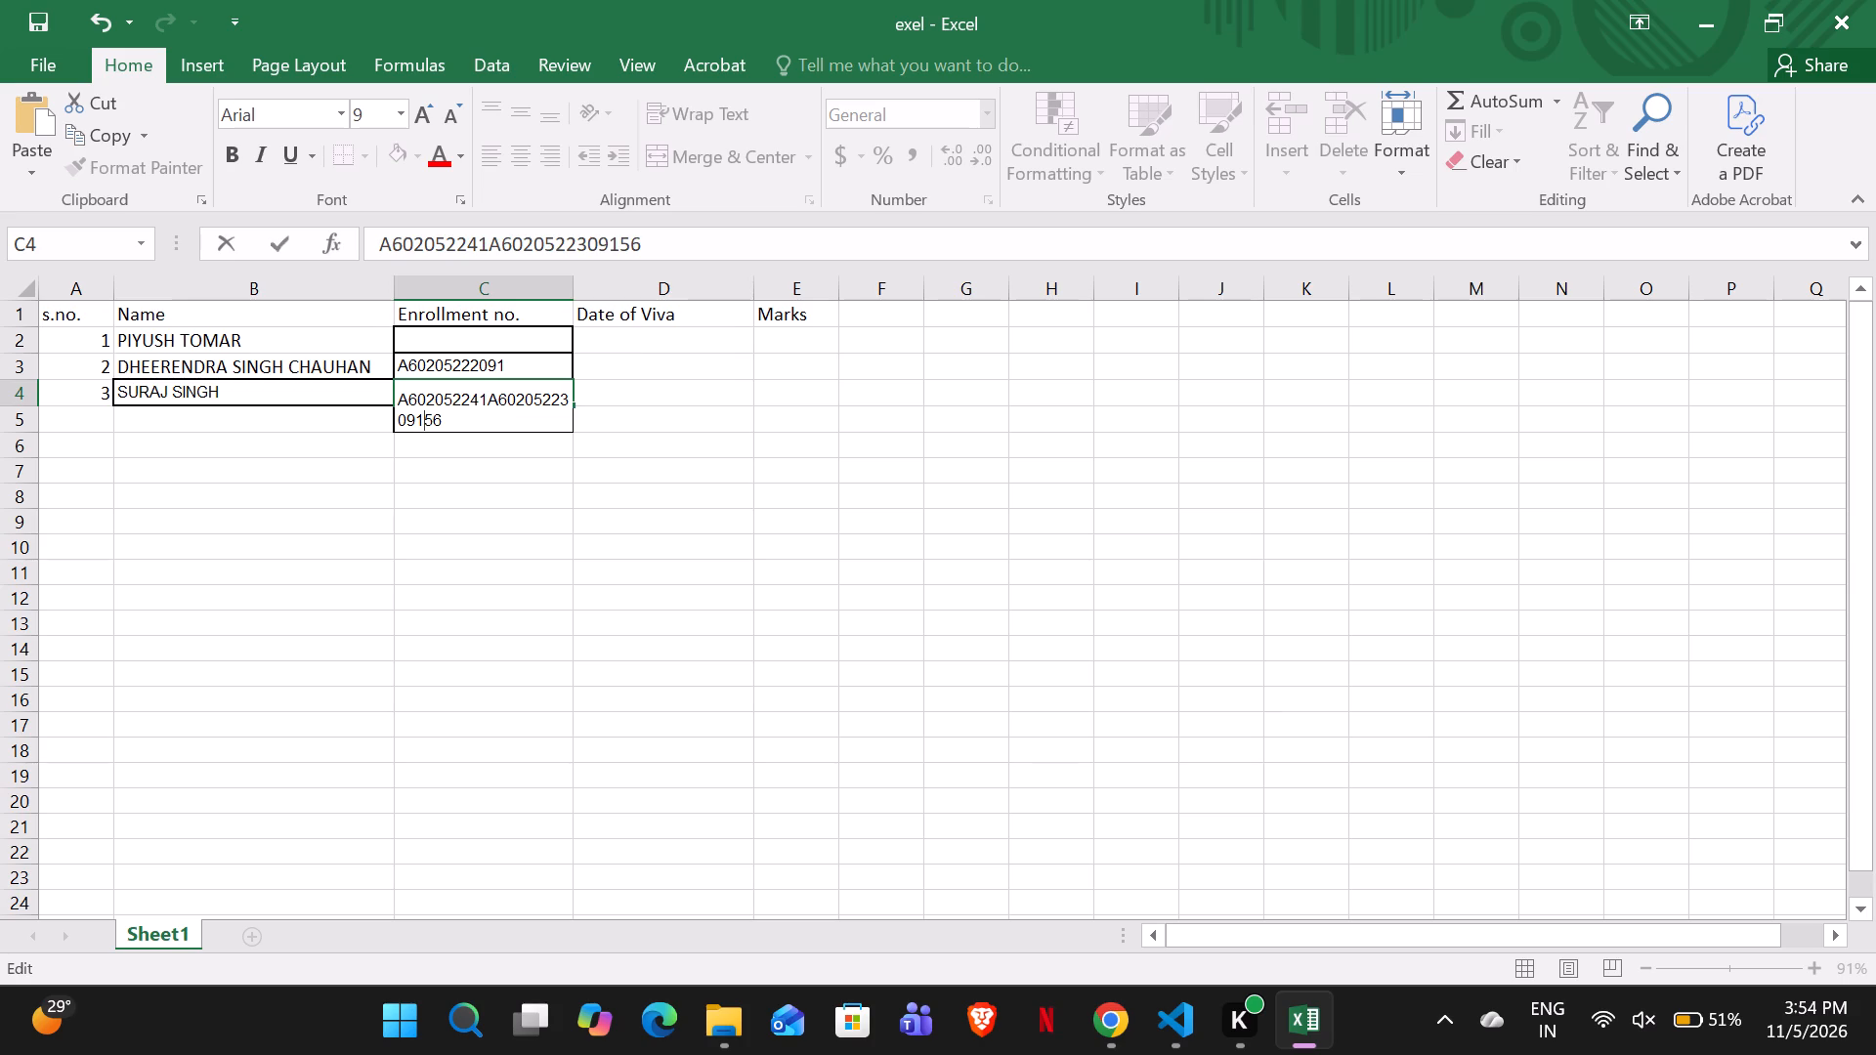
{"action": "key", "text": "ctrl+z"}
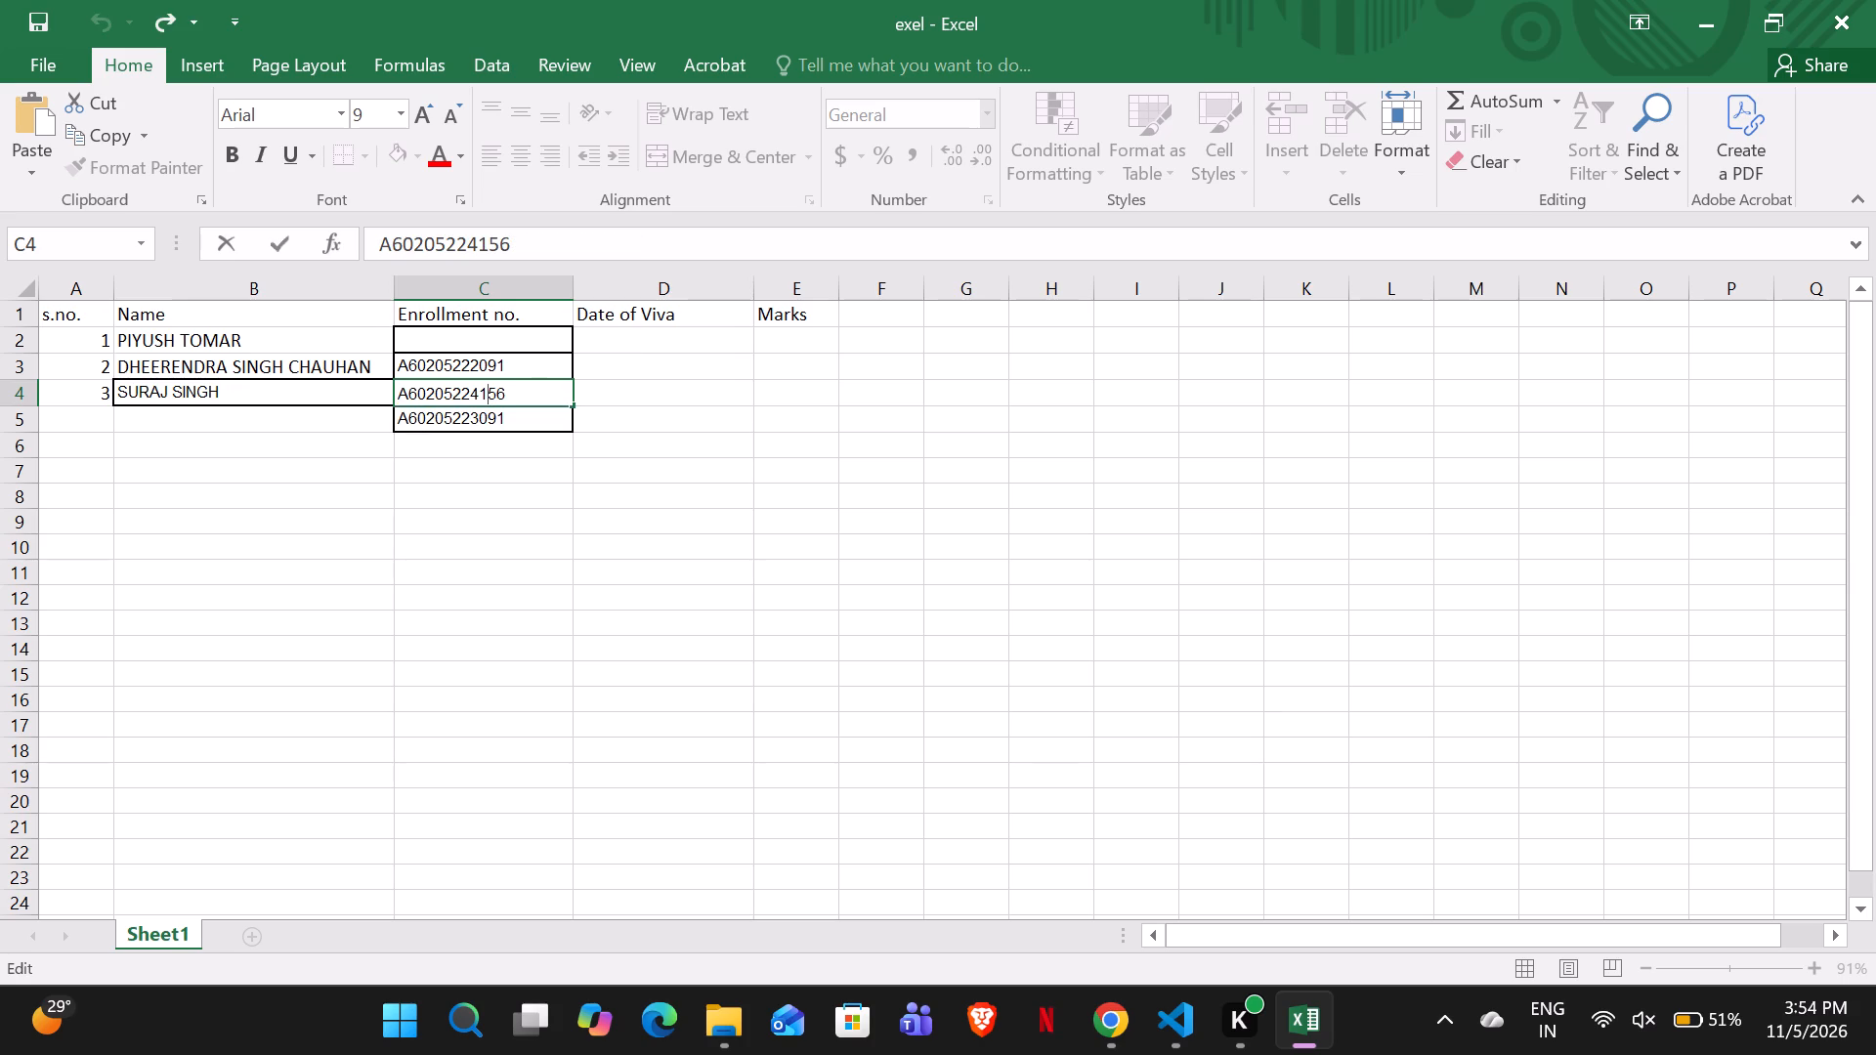
Replace the enrollment number in cell C4 with a copy of the one in cell C5.
{"action": "left_click", "coordinate": [519, 417]}
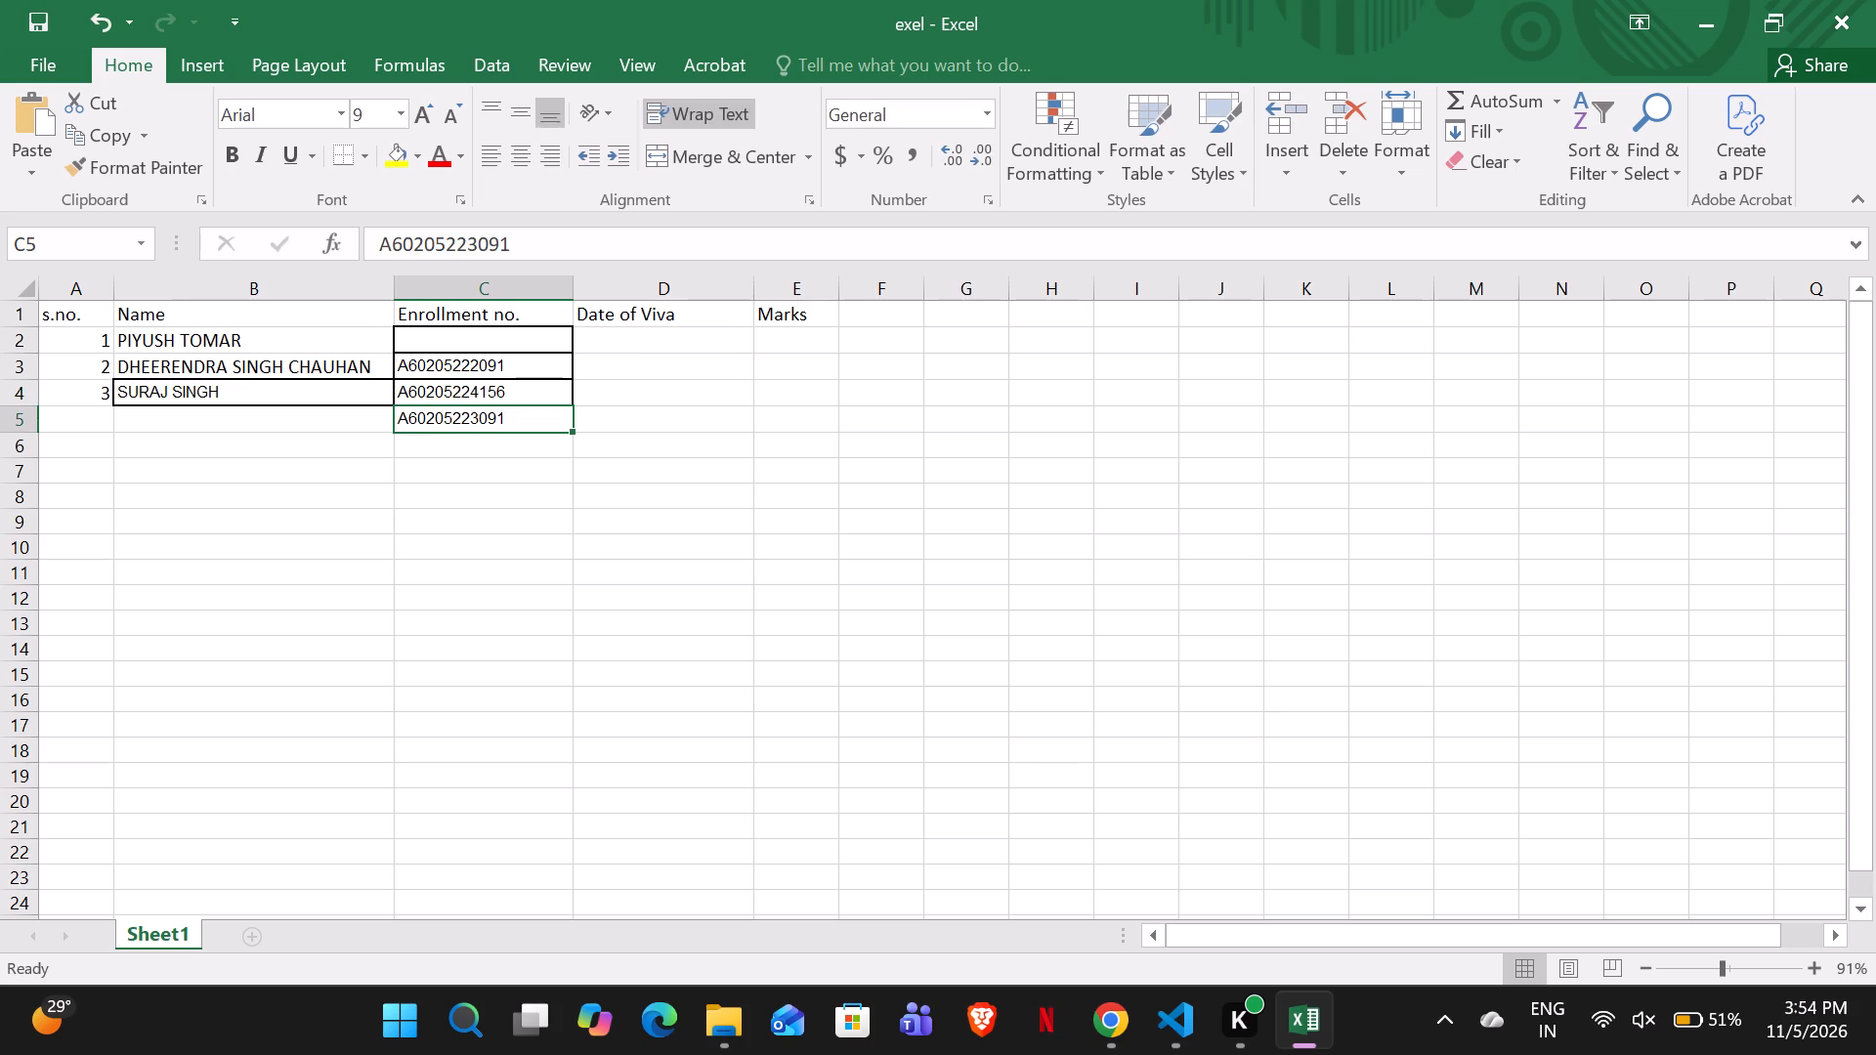
{"action": "key", "text": "ctrl+a"}
{"action": "triple_click", "coordinate": [519, 417]}
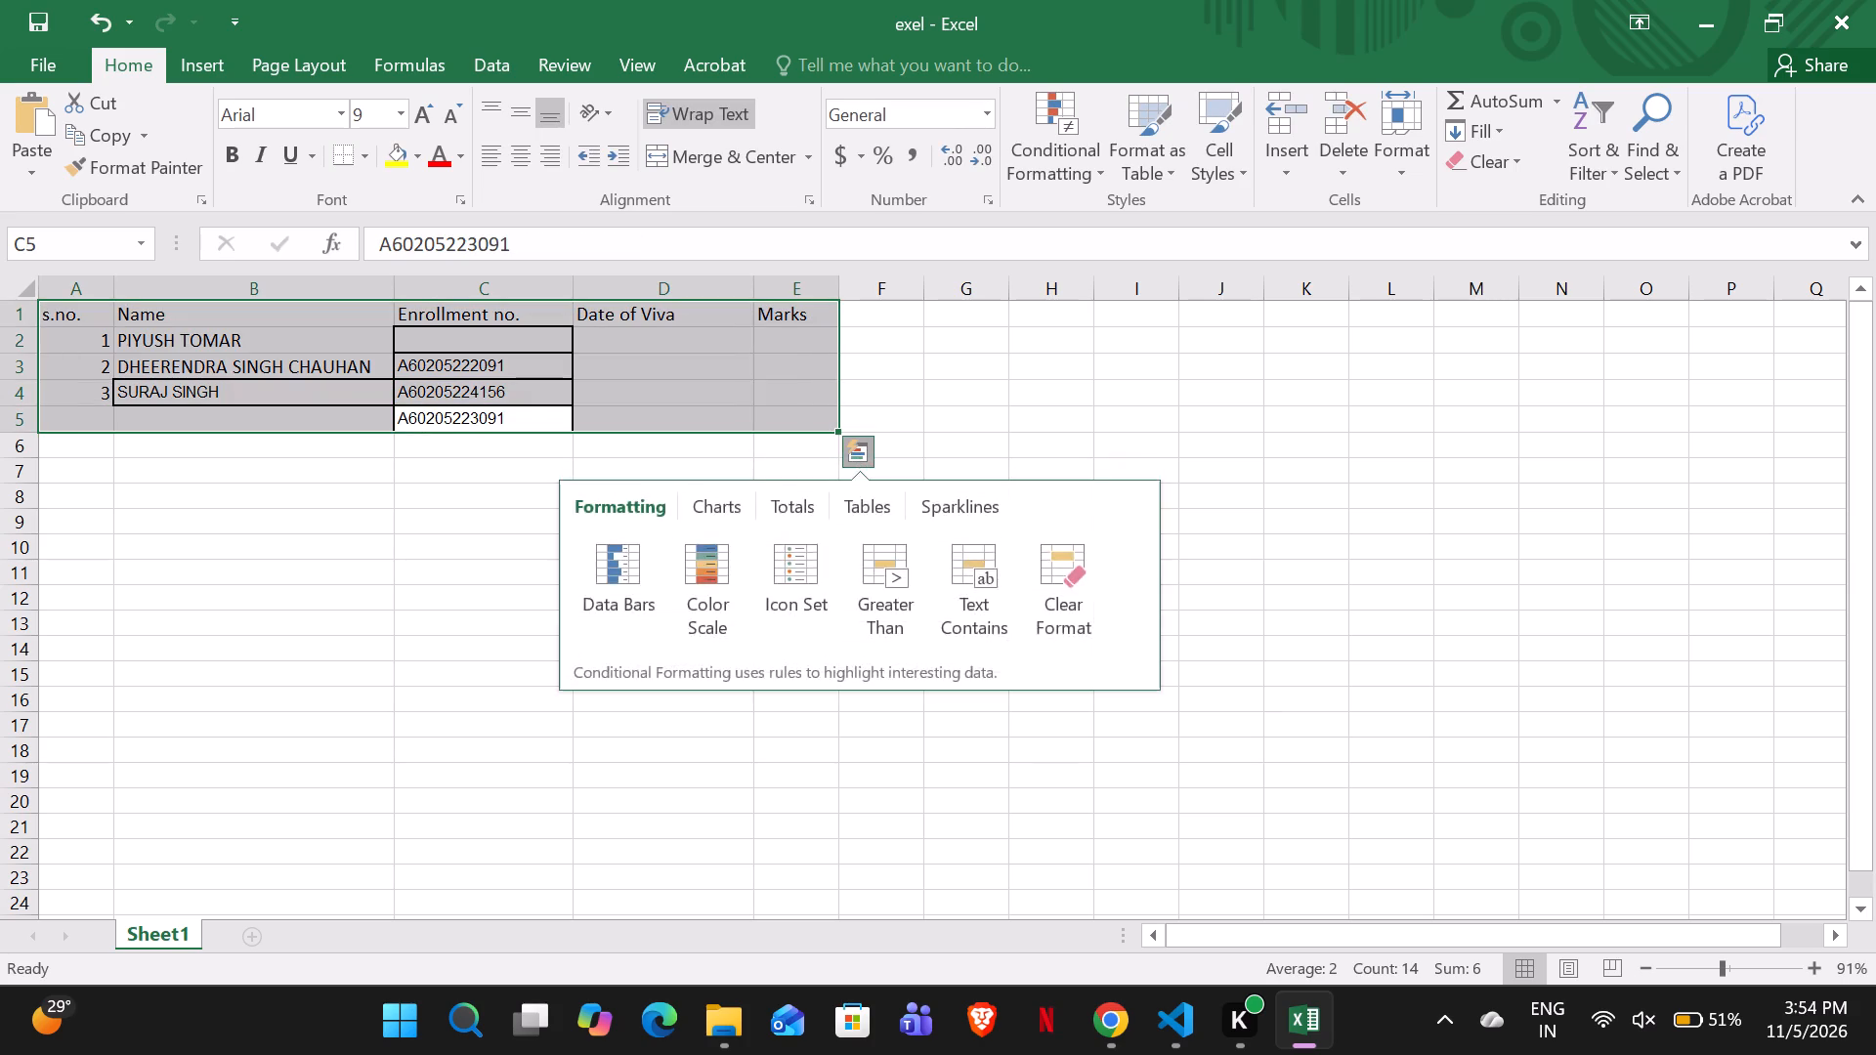
{"action": "left_click", "coordinate": [519, 417]}
{"action": "key", "text": "ctrl+c"}
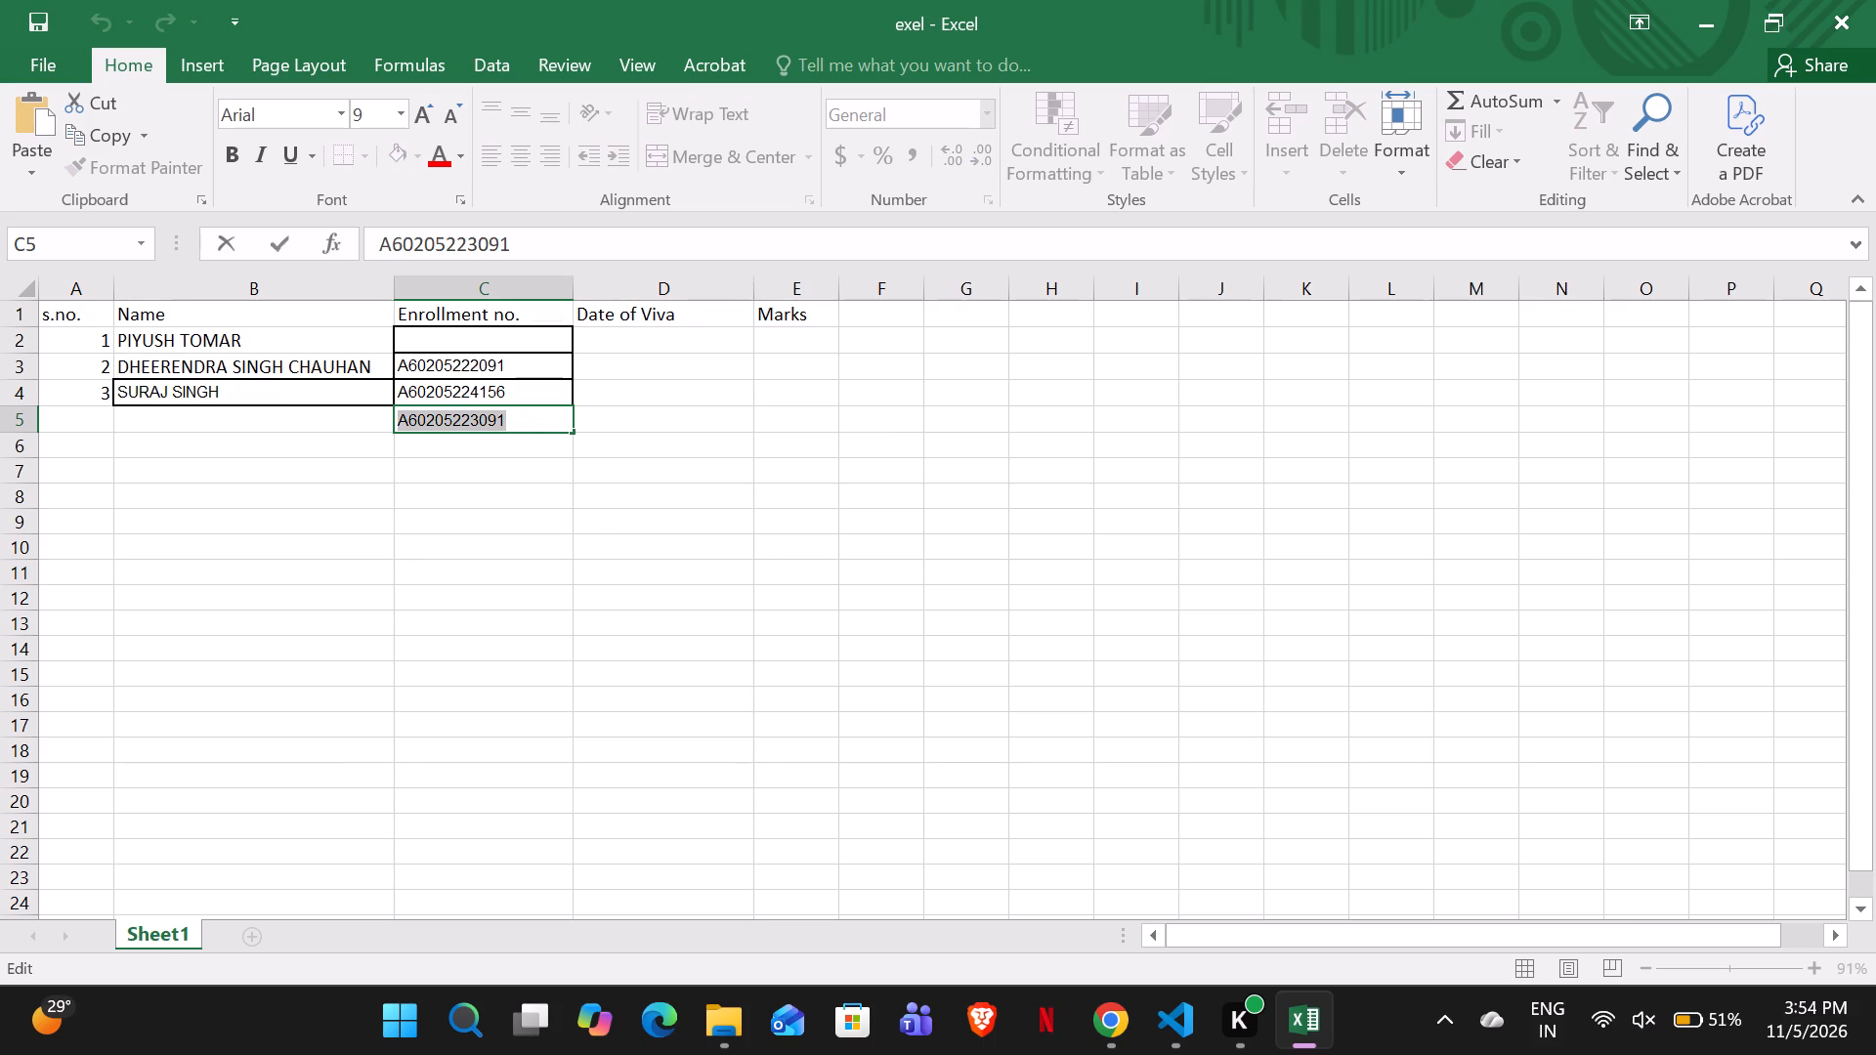
{"action": "left_click", "coordinate": [522, 380]}
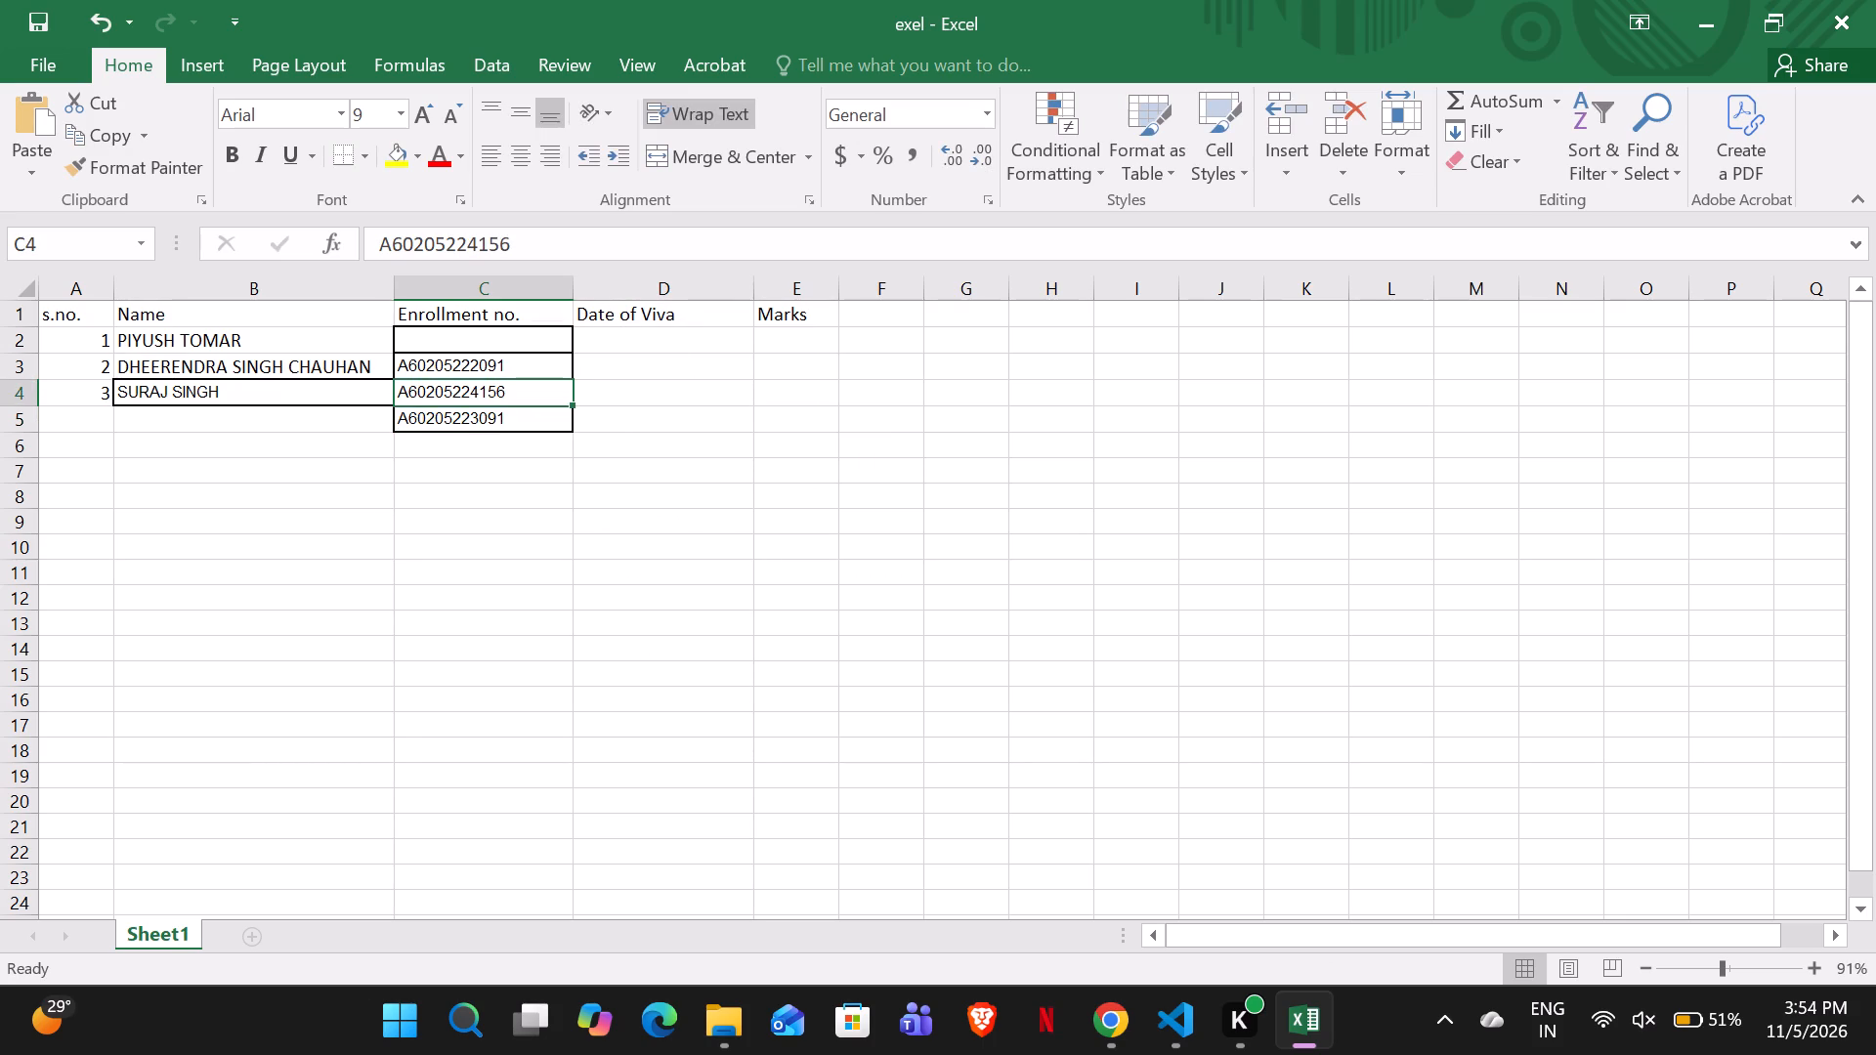
{"action": "left_click", "coordinate": [512, 394]}
{"action": "key", "text": "BackSpace"}
{"action": "key", "text": "BackSpace"}
{"action": "key", "text": "BackSpace"}
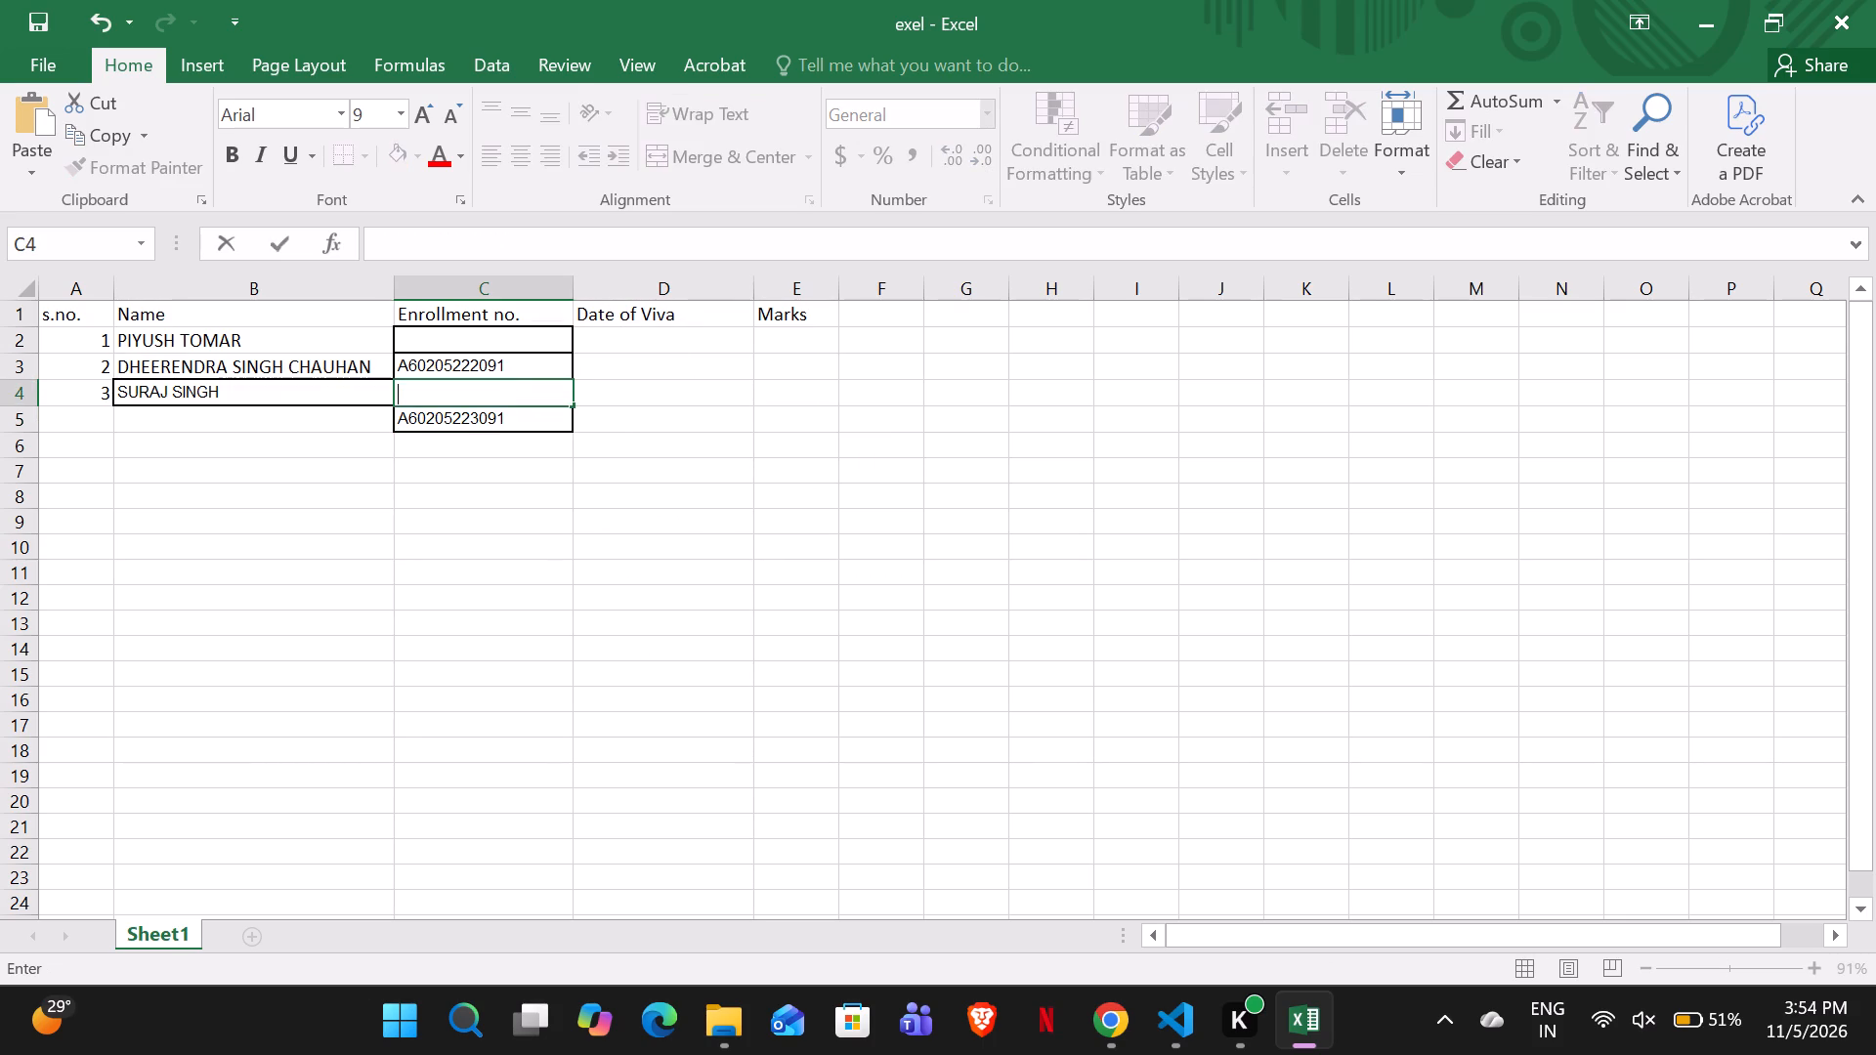
{"action": "key", "text": "ctrl+v"}
Delete the duplicate enrollment number from cell C5.
{"action": "left_click", "coordinate": [507, 429]}
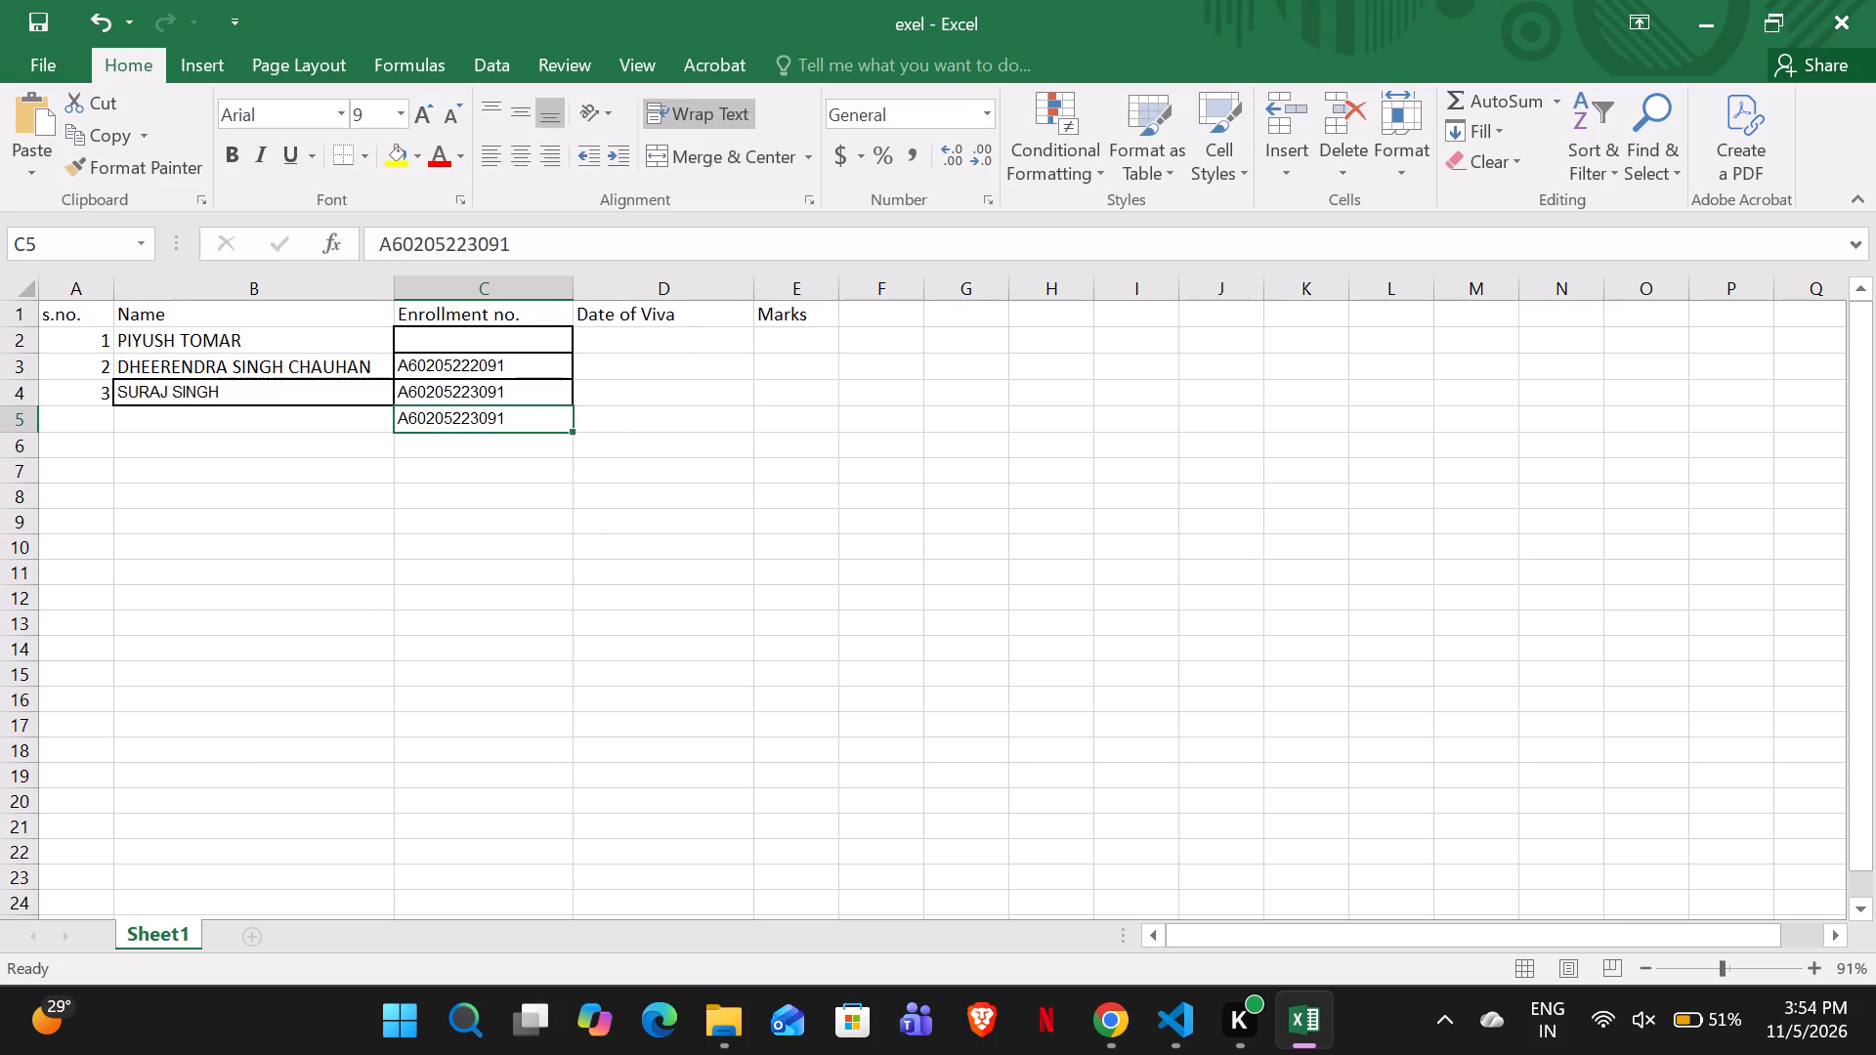
{"action": "key", "text": "BackSpace"}
Enter serial number 4 in cell A5 of the exel workbook.
{"action": "left_click", "coordinate": [91, 426]}
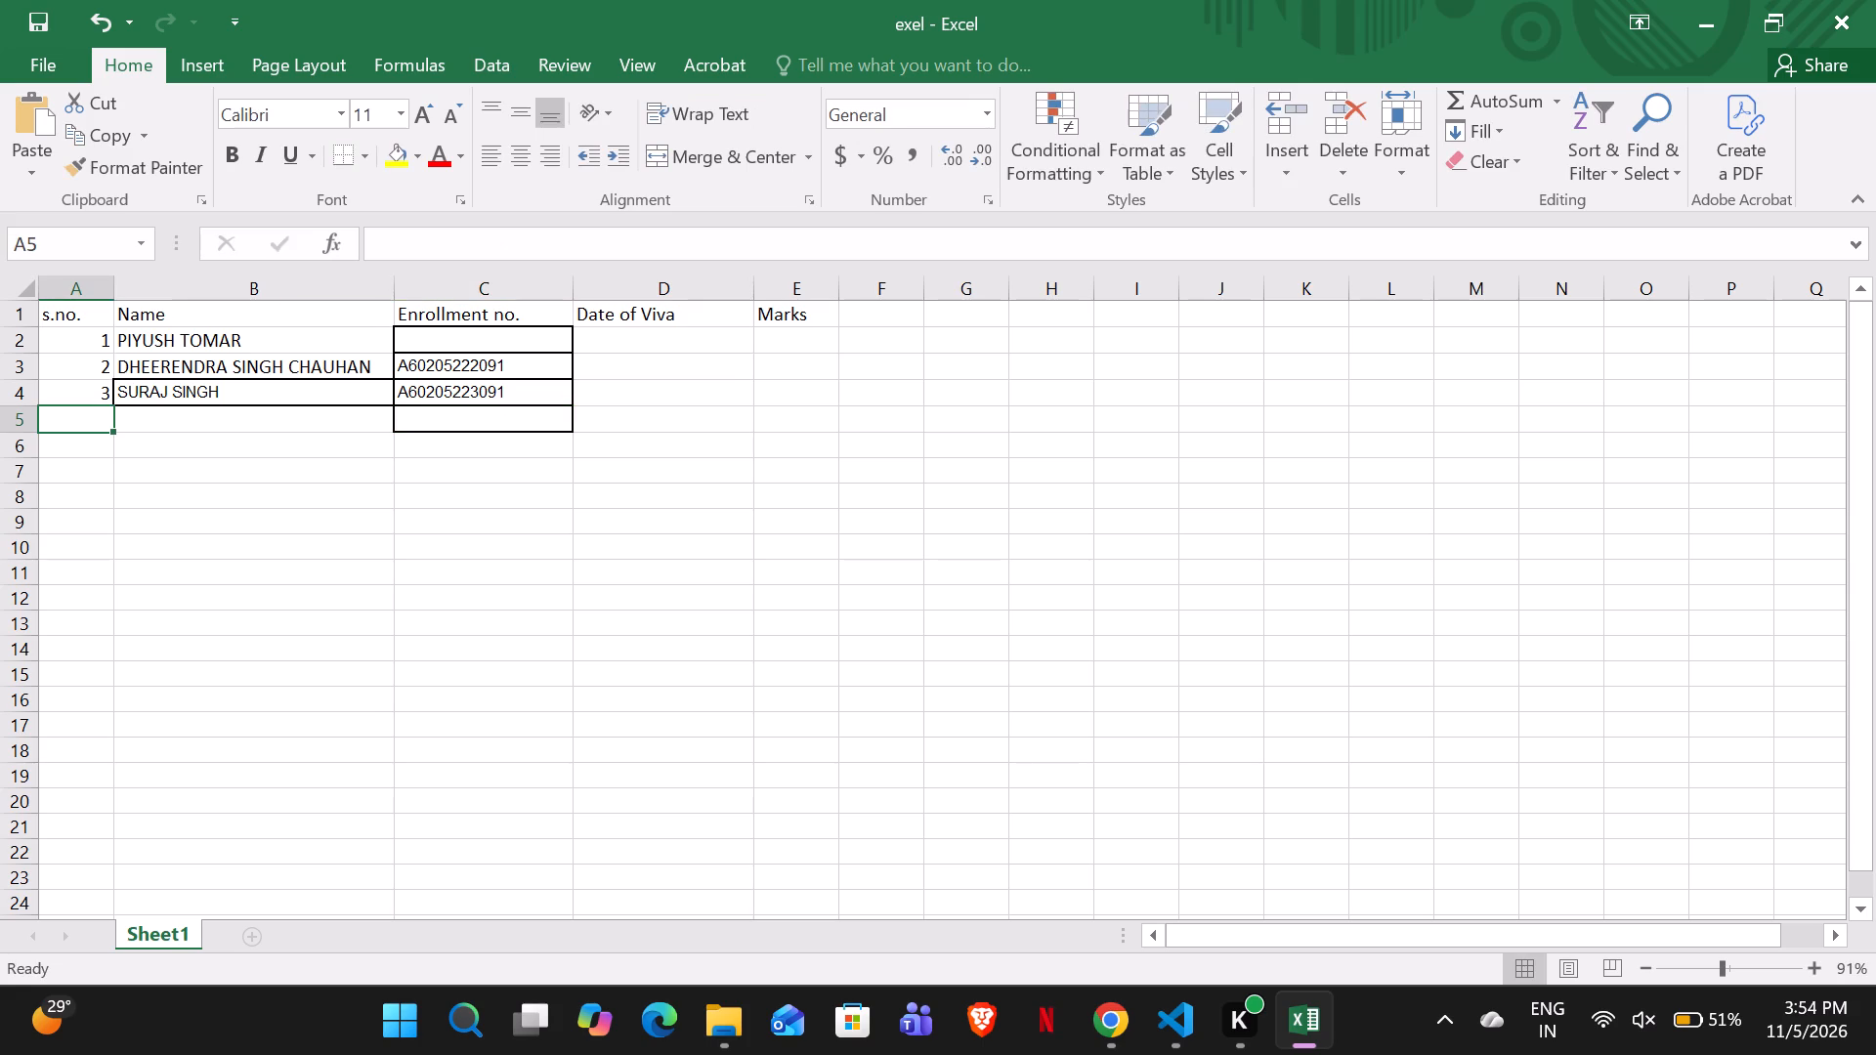
{"action": "key", "text": "4"}
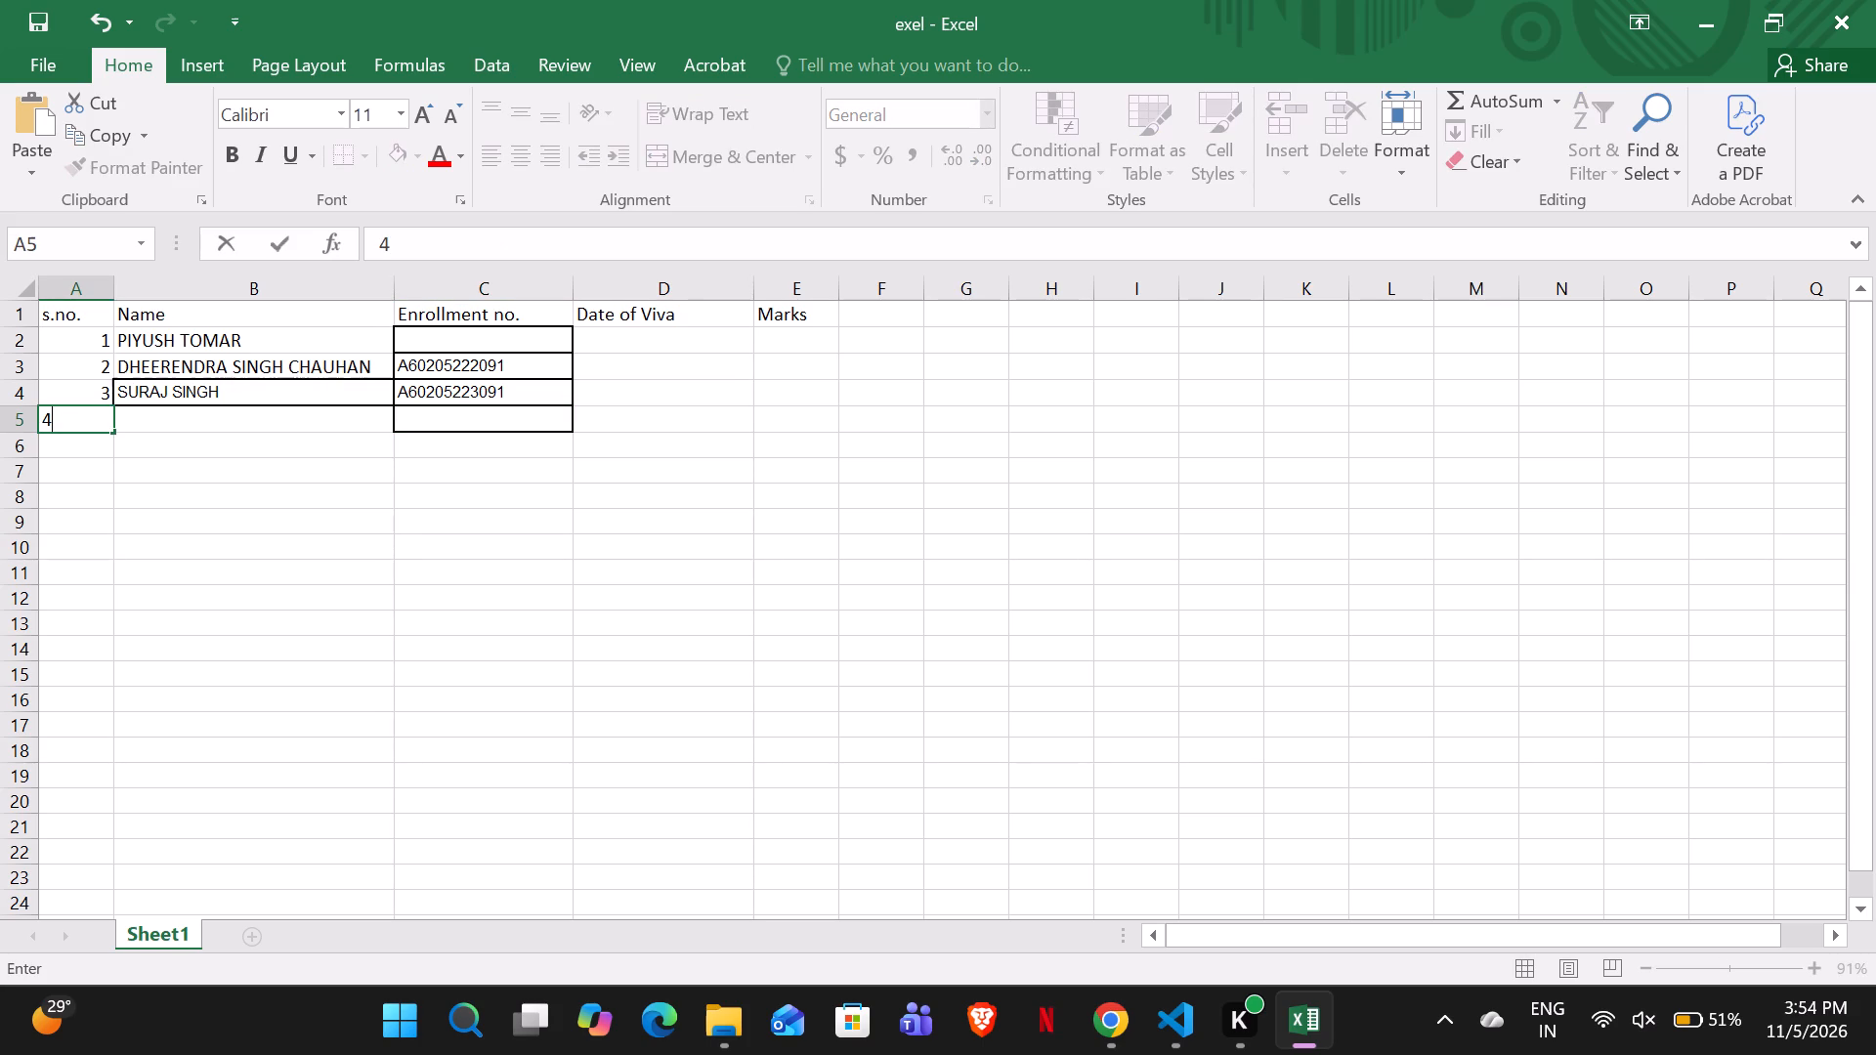
{"action": "key", "text": "space"}
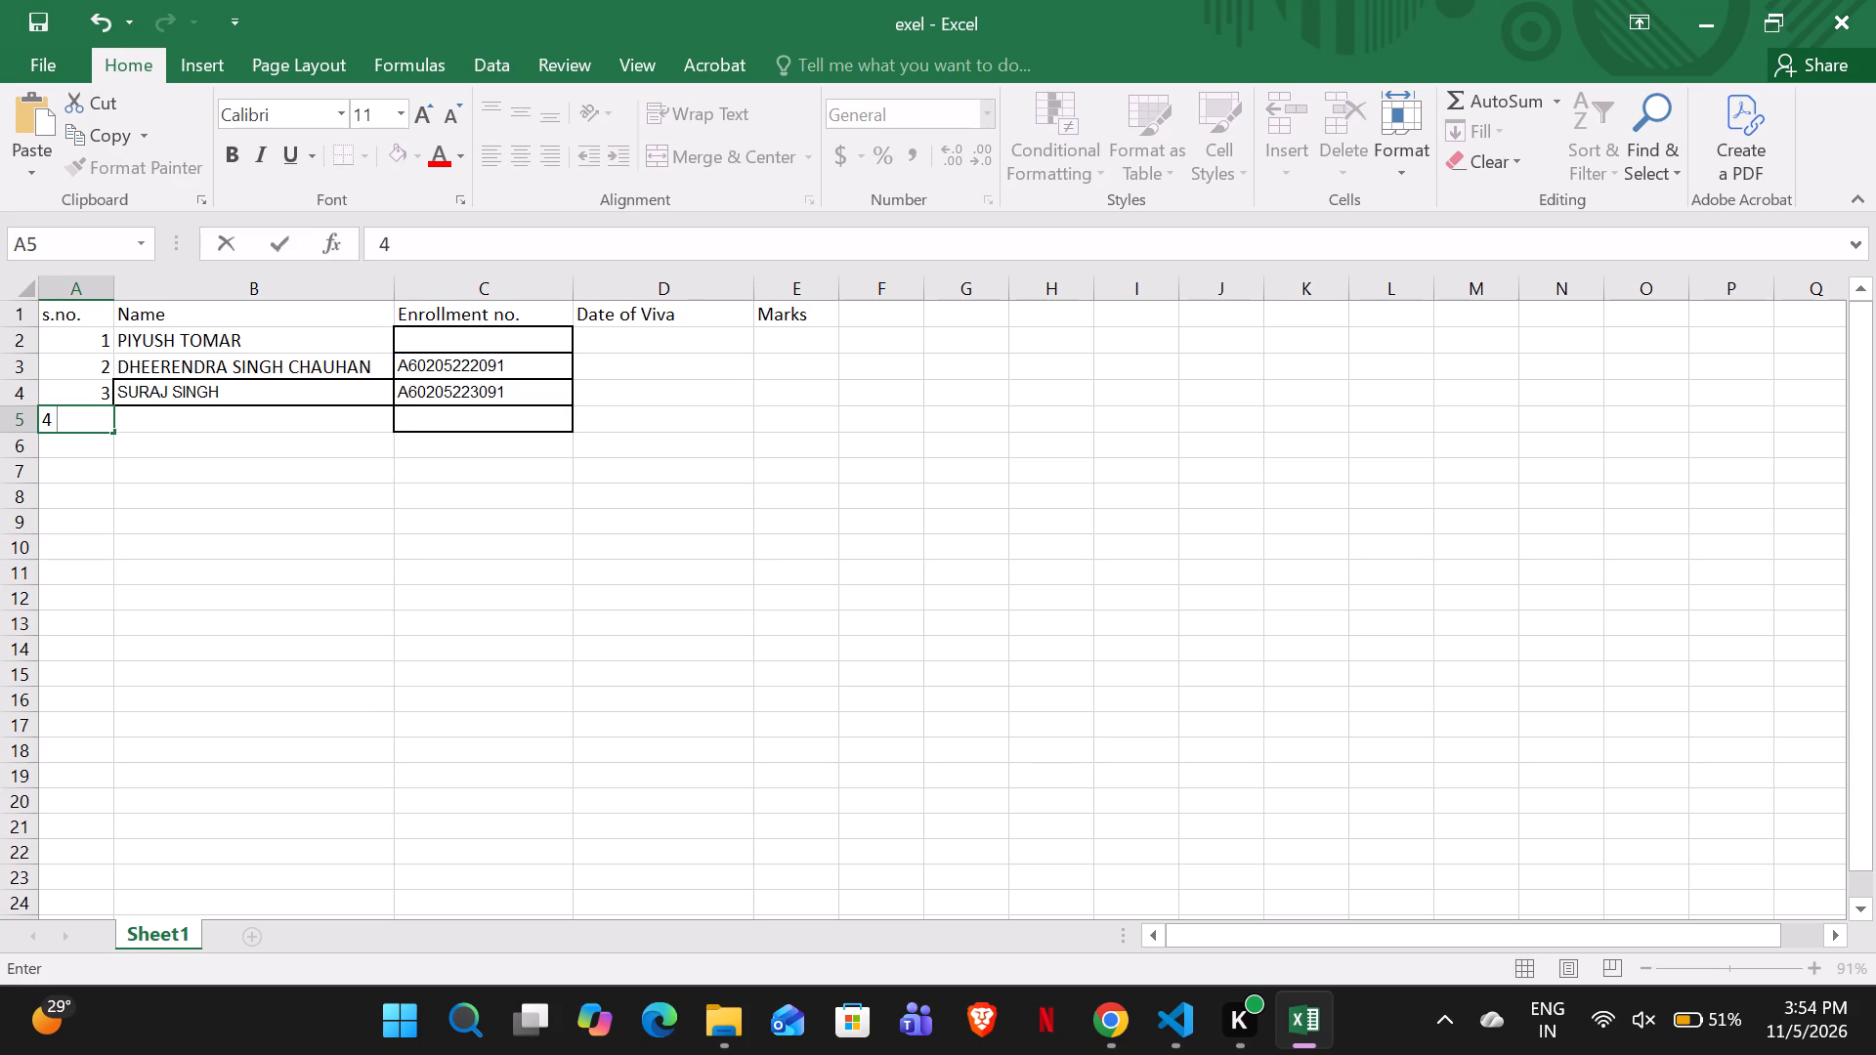
{"action": "left_click", "coordinate": [242, 418]}
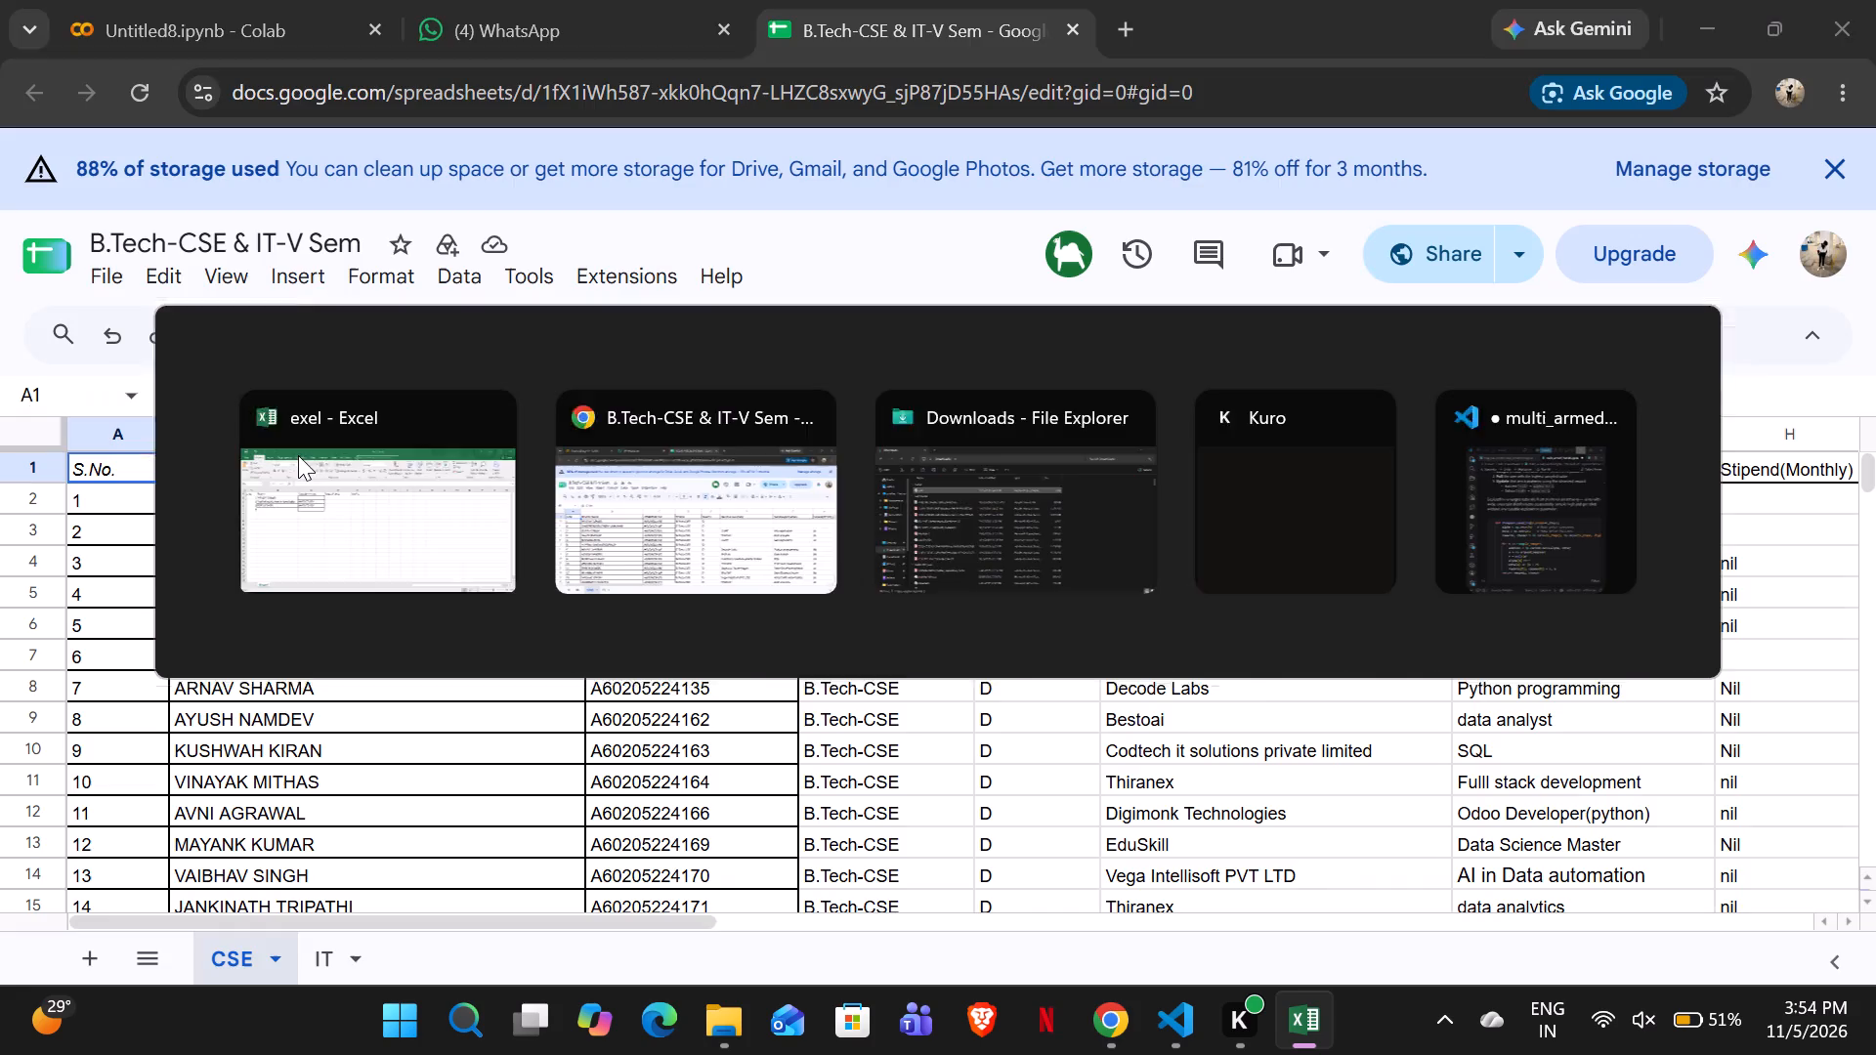
Copy the student name from cell B6 of the CSE sheet in Chrome into cell B5 of the exel workbook in Excel.
{"action": "scroll", "coordinate": [310, 606], "scroll_direction": "down", "scroll_amount": 1}
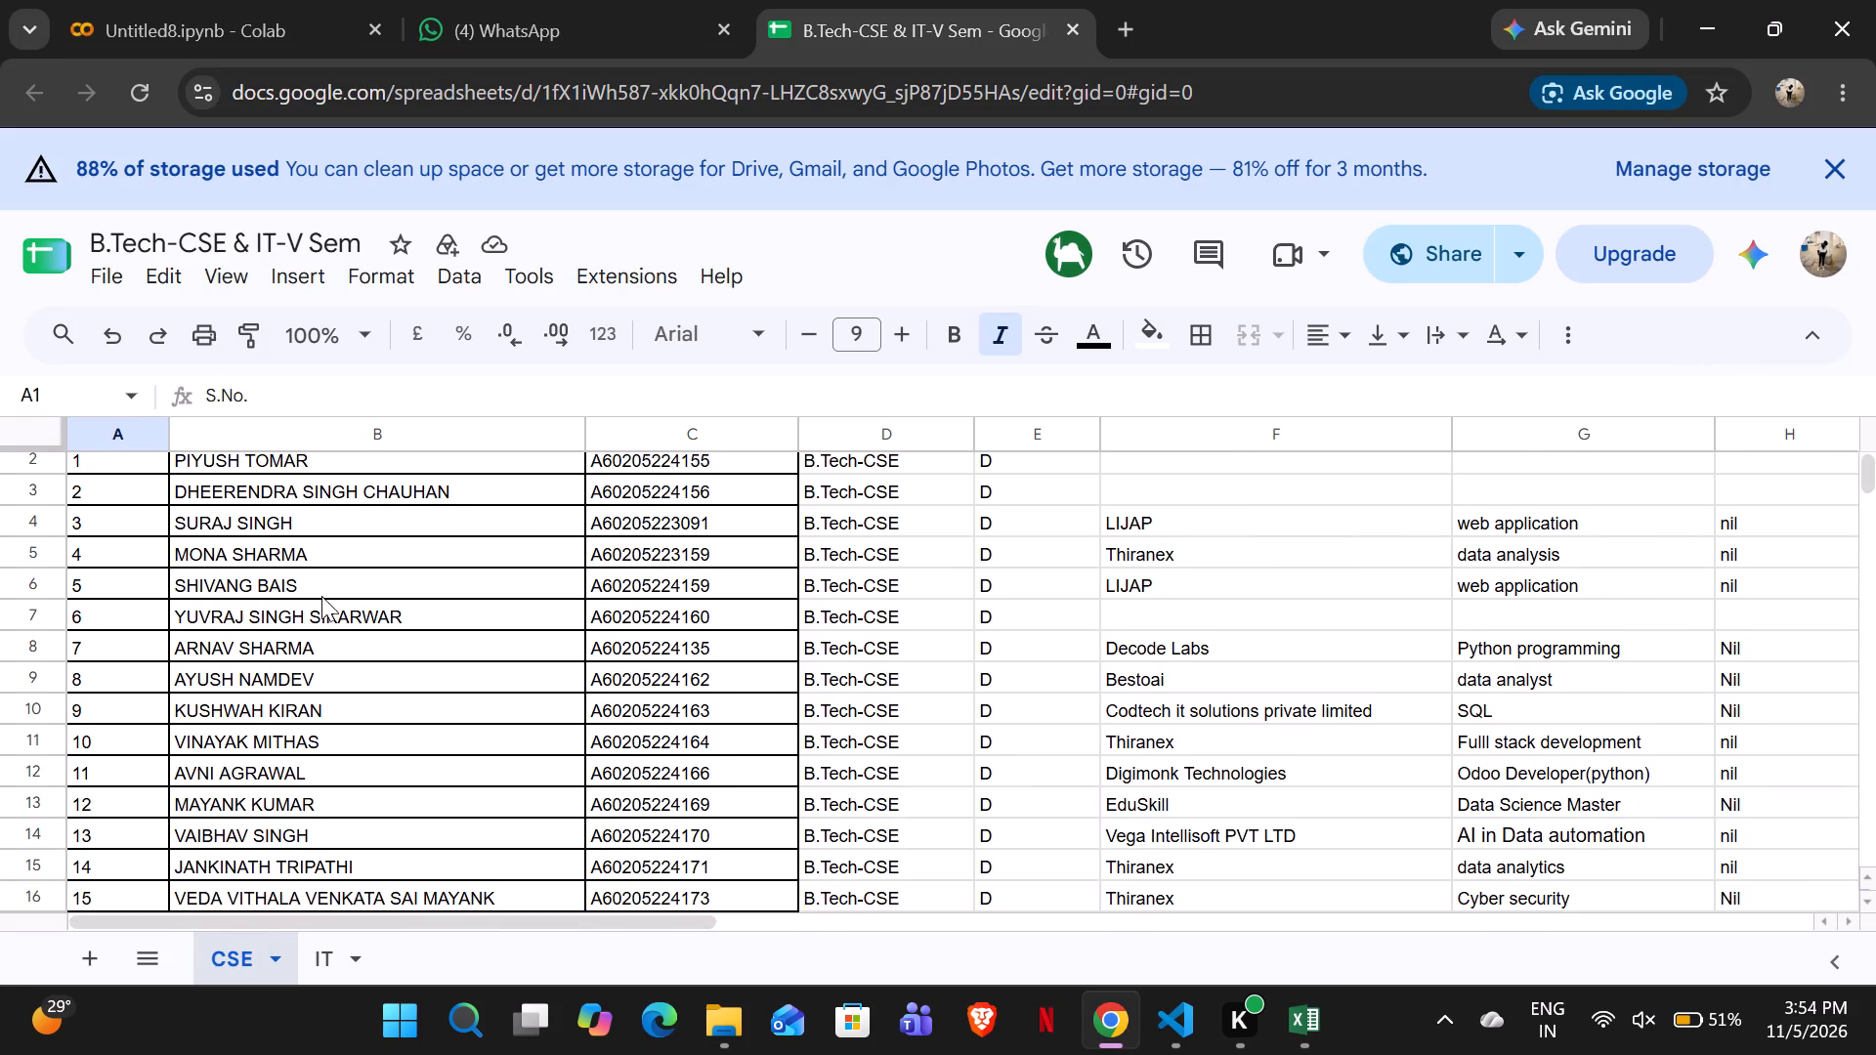
{"action": "left_click", "coordinate": [310, 586]}
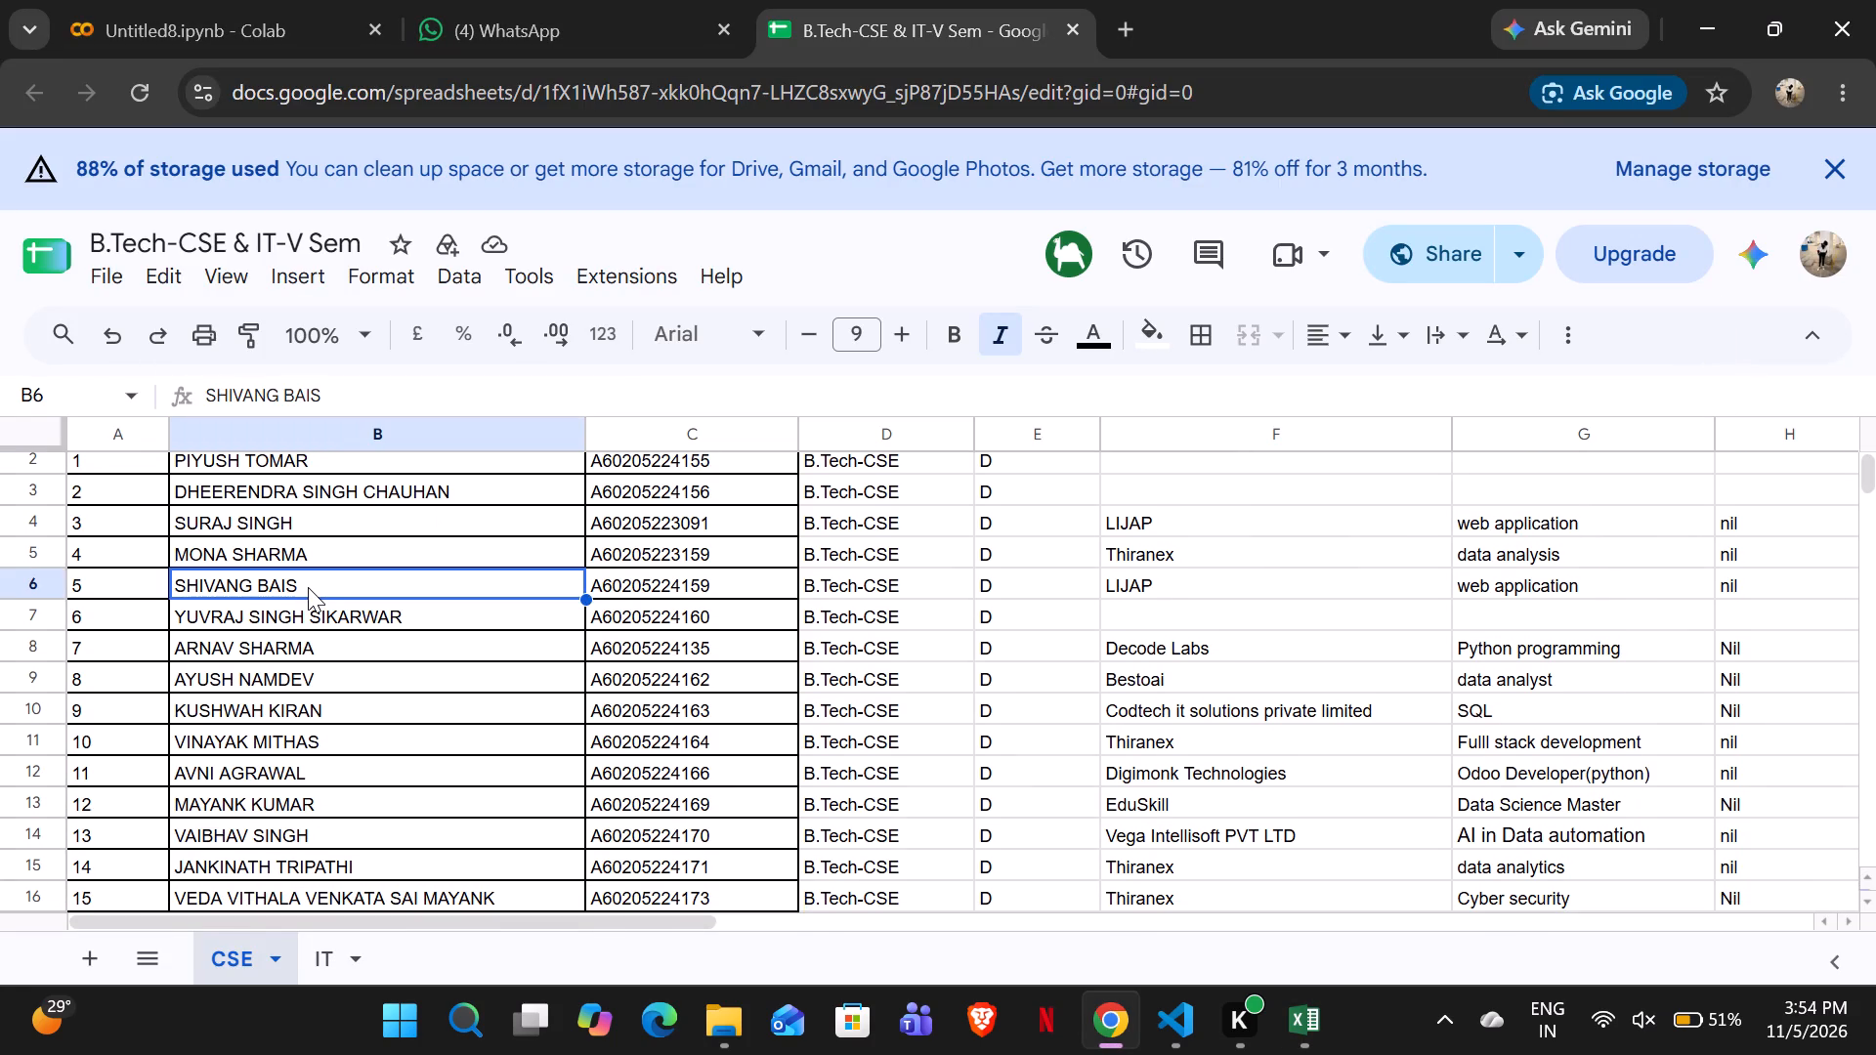
{"action": "double_click", "coordinate": [277, 587]}
{"action": "left_click_drag", "start_coordinate": [280, 587], "coordinate": [171, 577]}
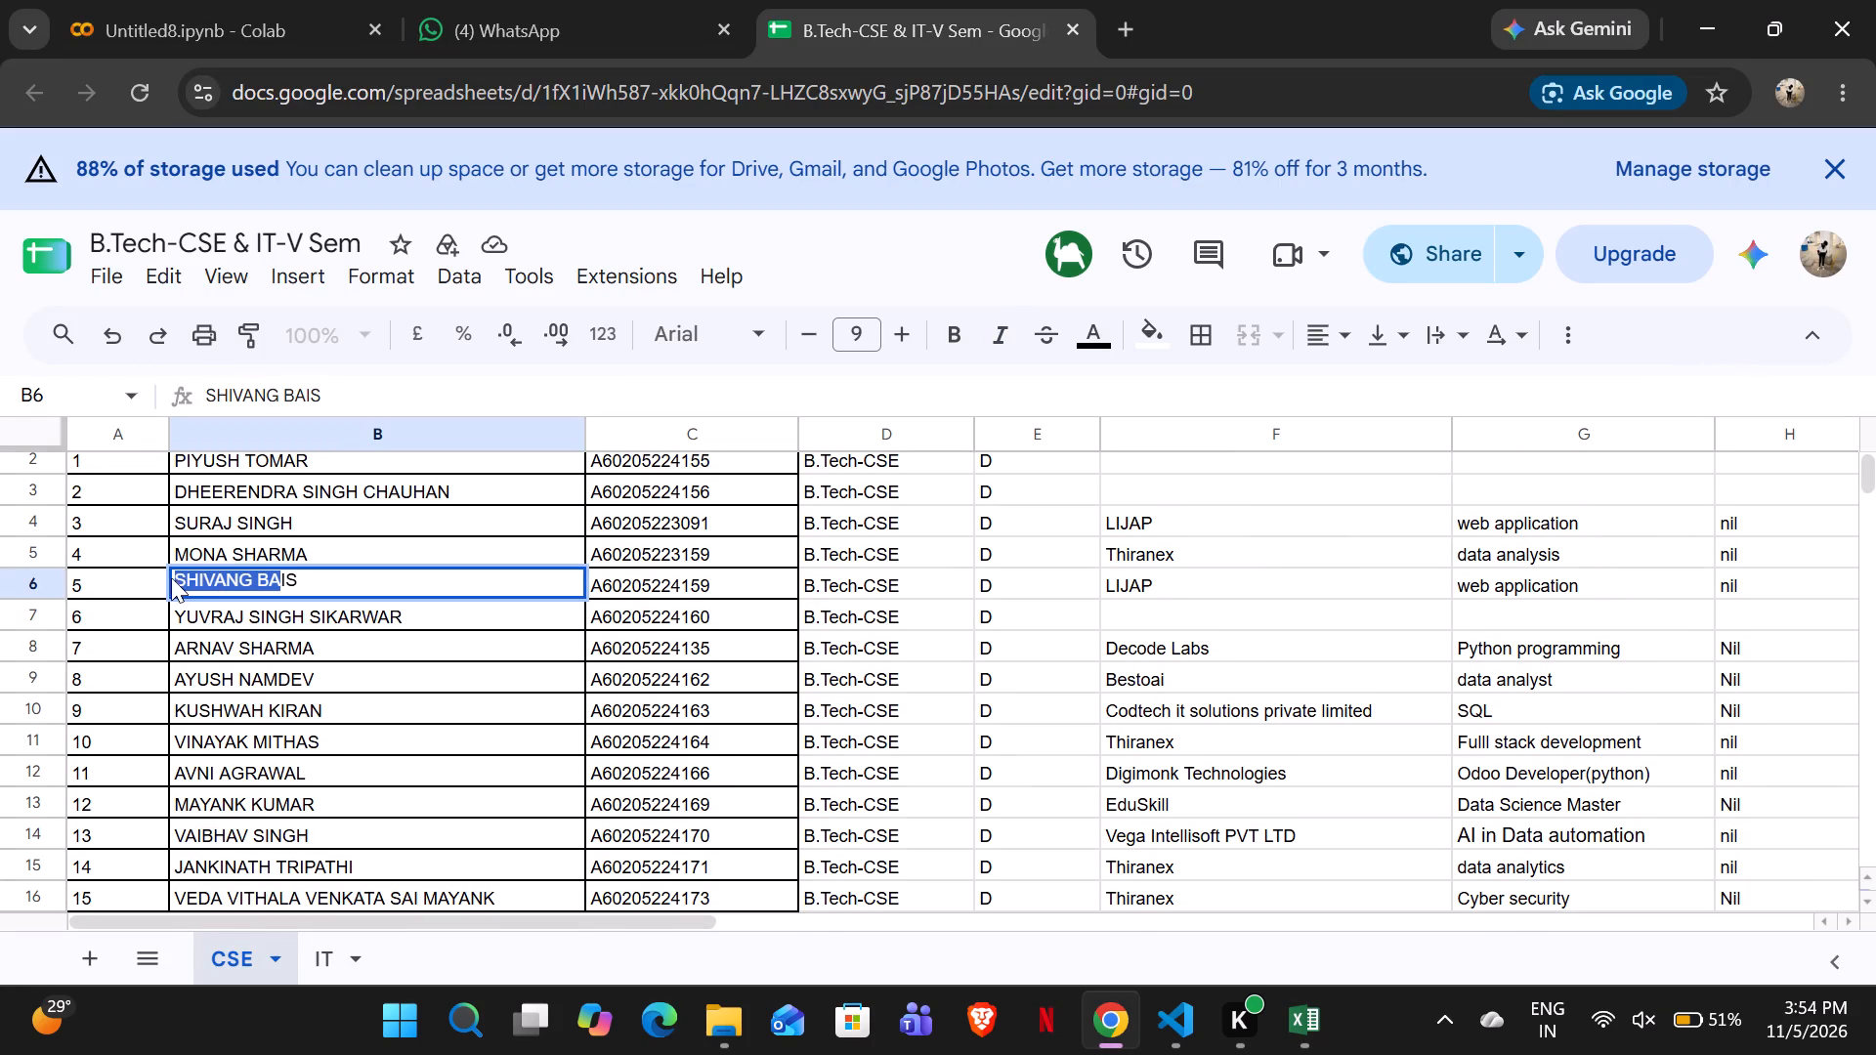
{"action": "left_click_drag", "start_coordinate": [171, 577], "coordinate": [169, 577]}
{"action": "left_click", "coordinate": [296, 577]}
{"action": "left_click_drag", "start_coordinate": [300, 581], "coordinate": [183, 582]}
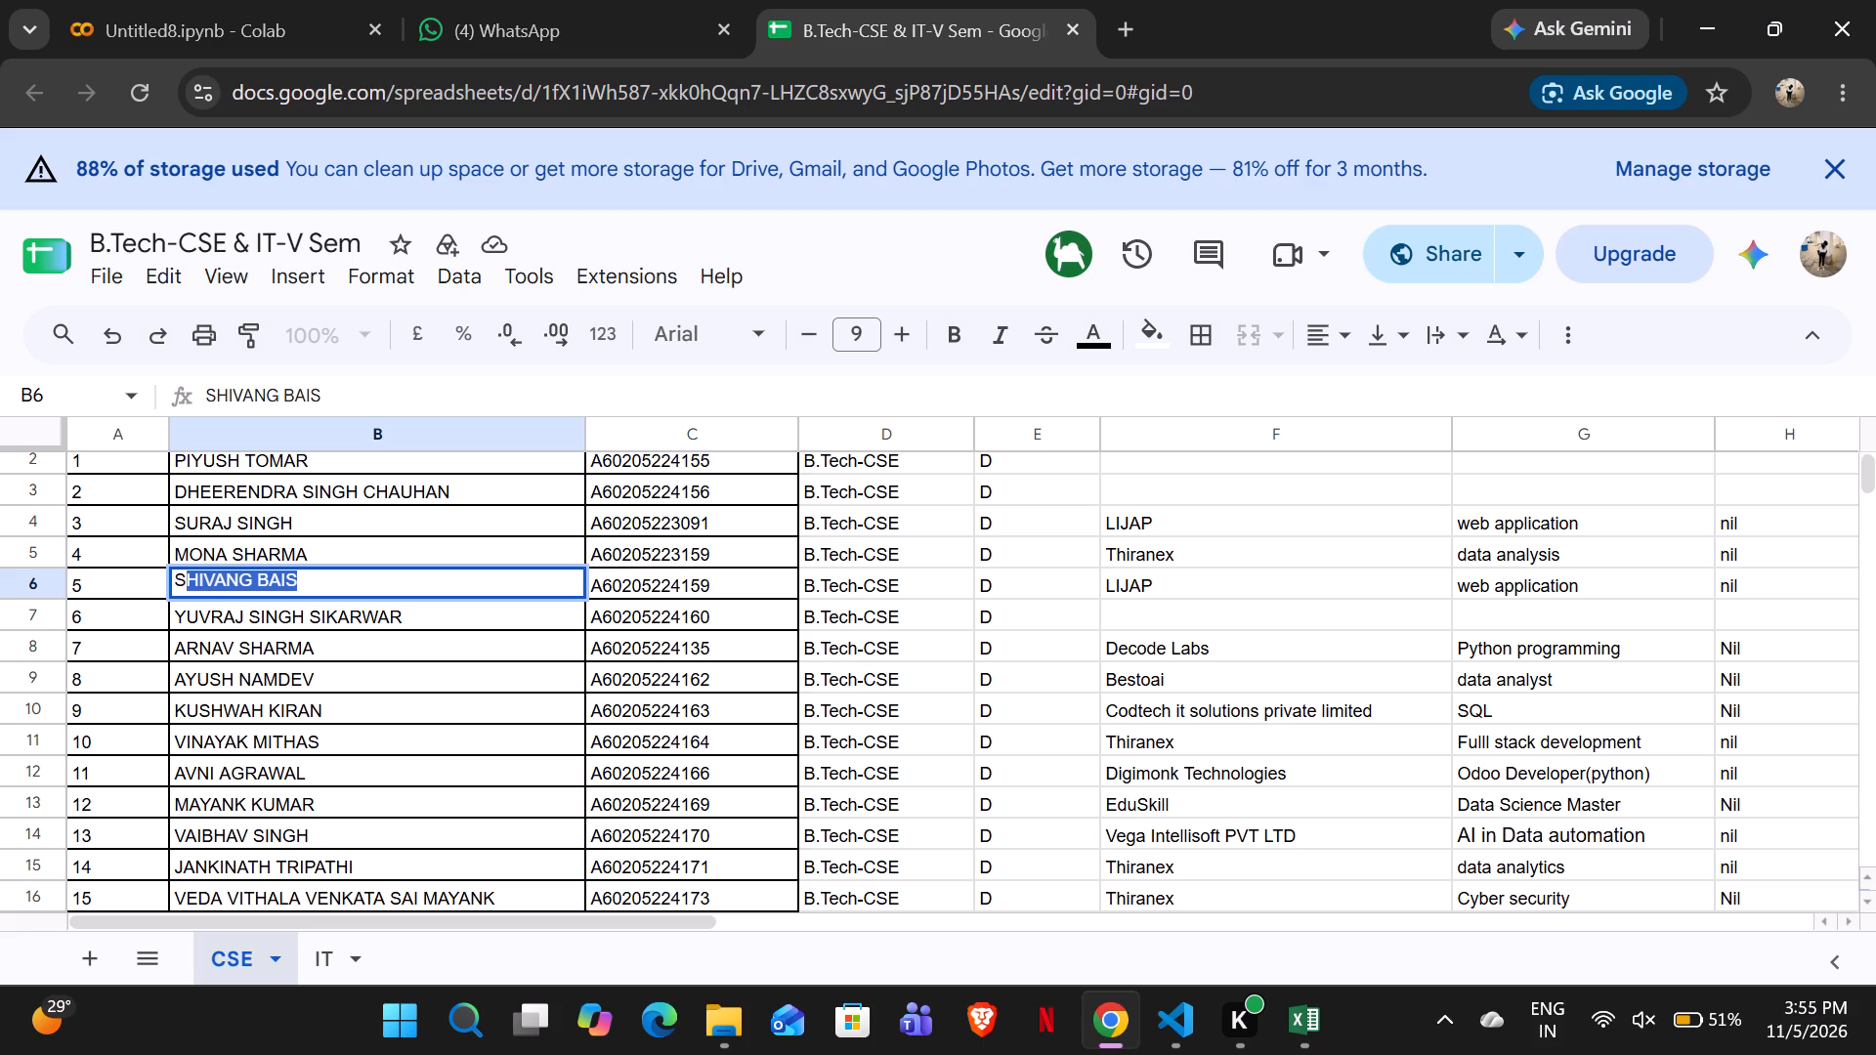
{"action": "left_click_drag", "start_coordinate": [183, 582], "coordinate": [174, 582]}
{"action": "key", "text": "ctrl+c"}
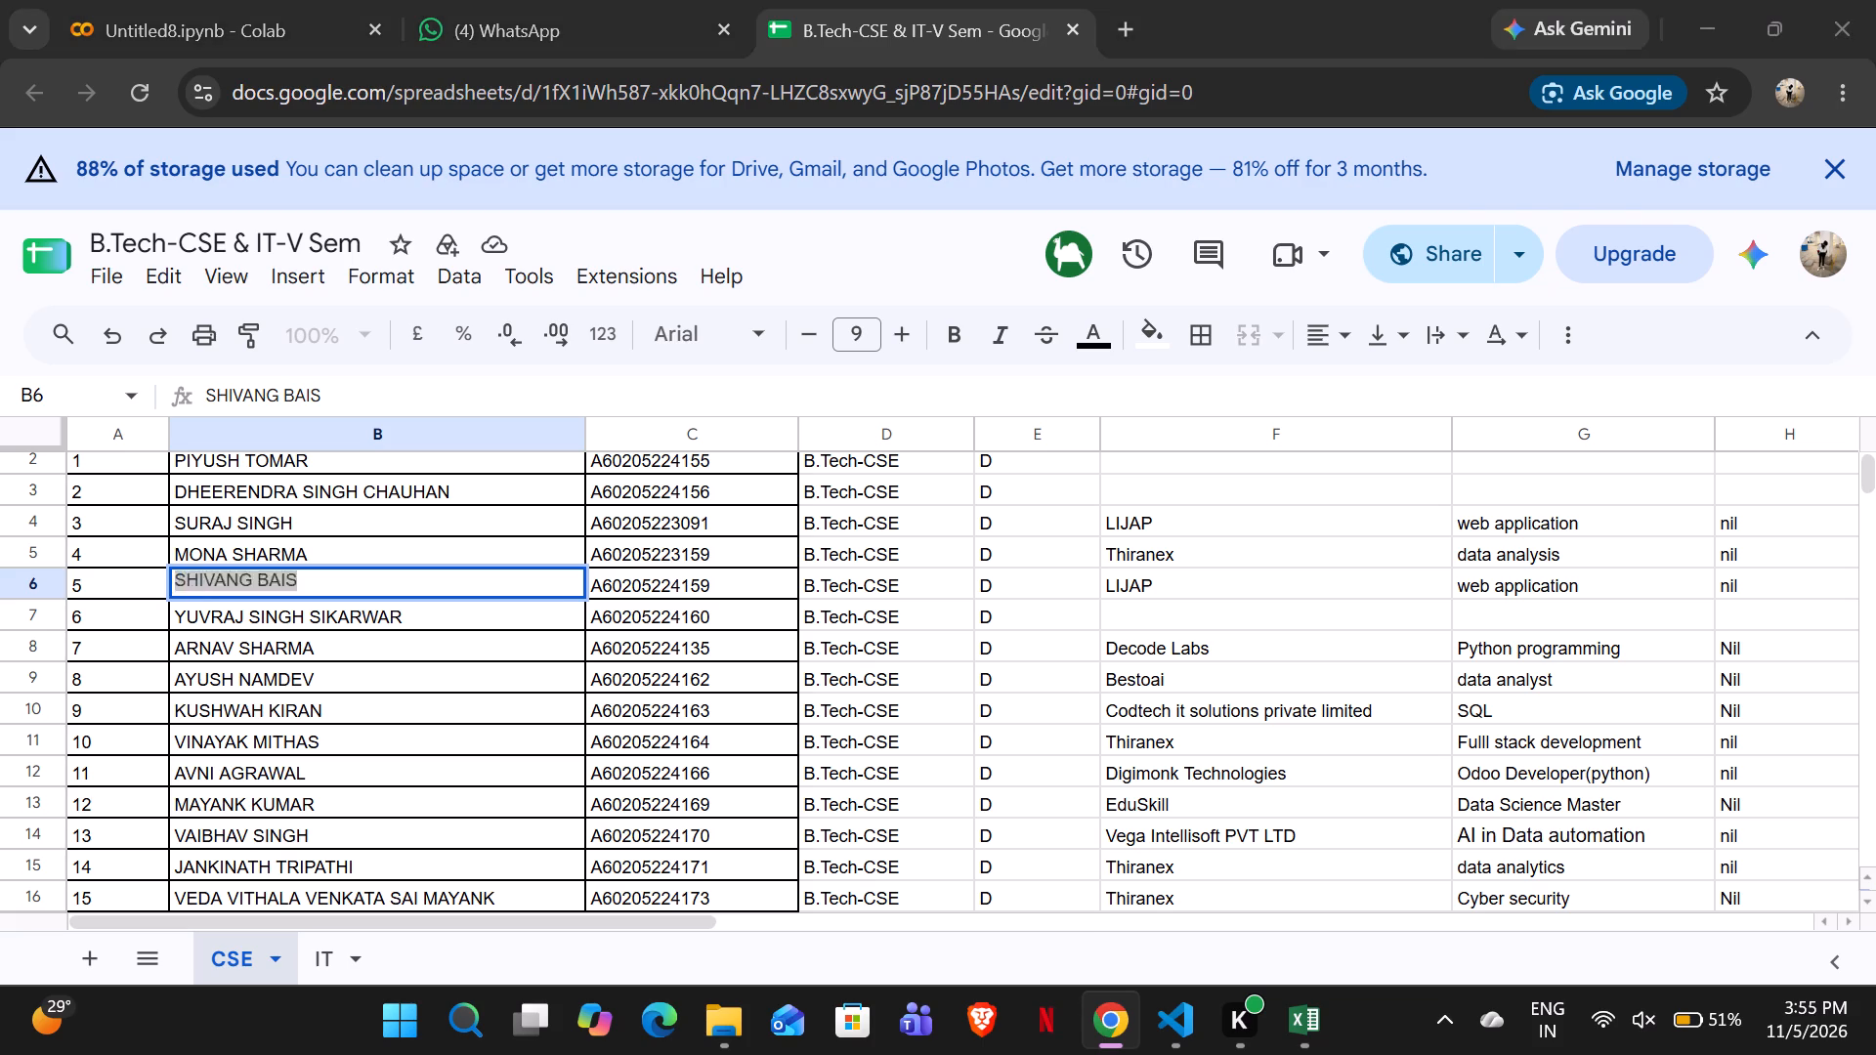
{"action": "left_click", "coordinate": [229, 433]}
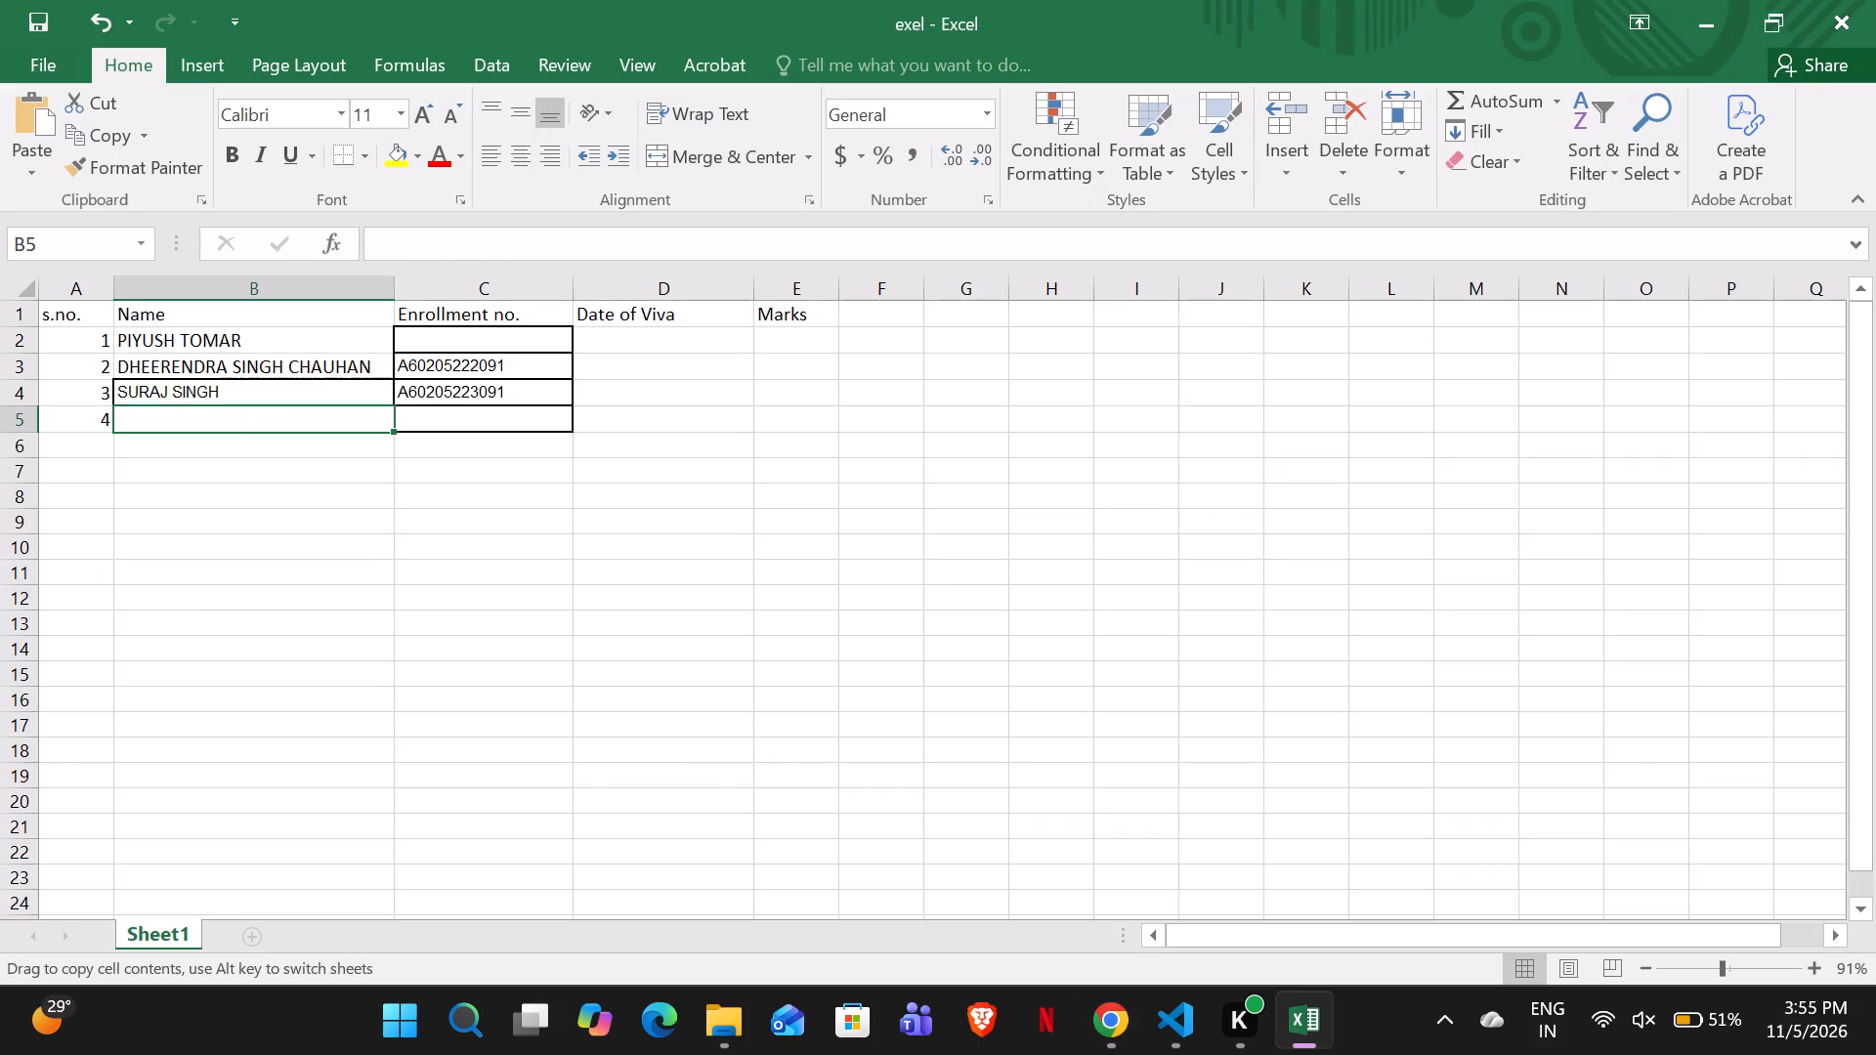
{"action": "key", "text": "ctrl+v"}
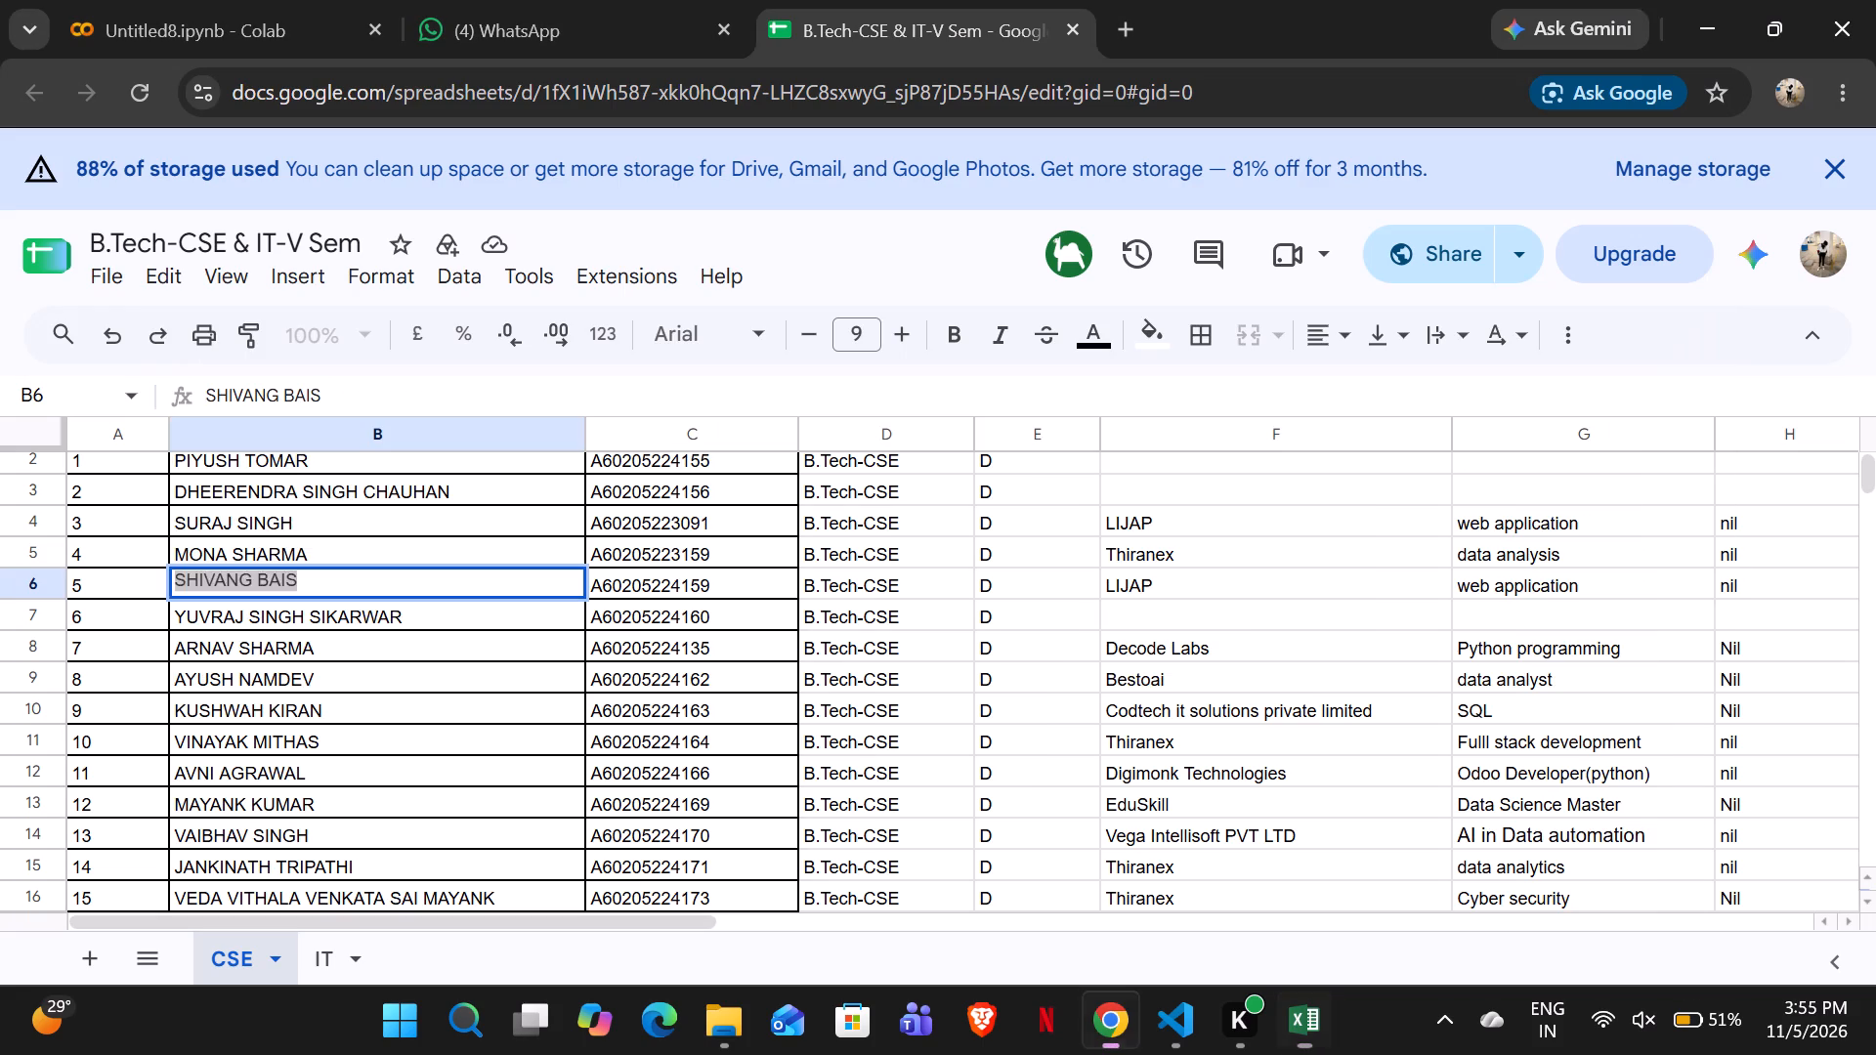
Copy the enrollment number from cell C6 of the CSE sheet in Chrome into cell C5 of the exel workbook in Excel.
{"action": "left_click_drag", "start_coordinate": [736, 575], "coordinate": [627, 587]}
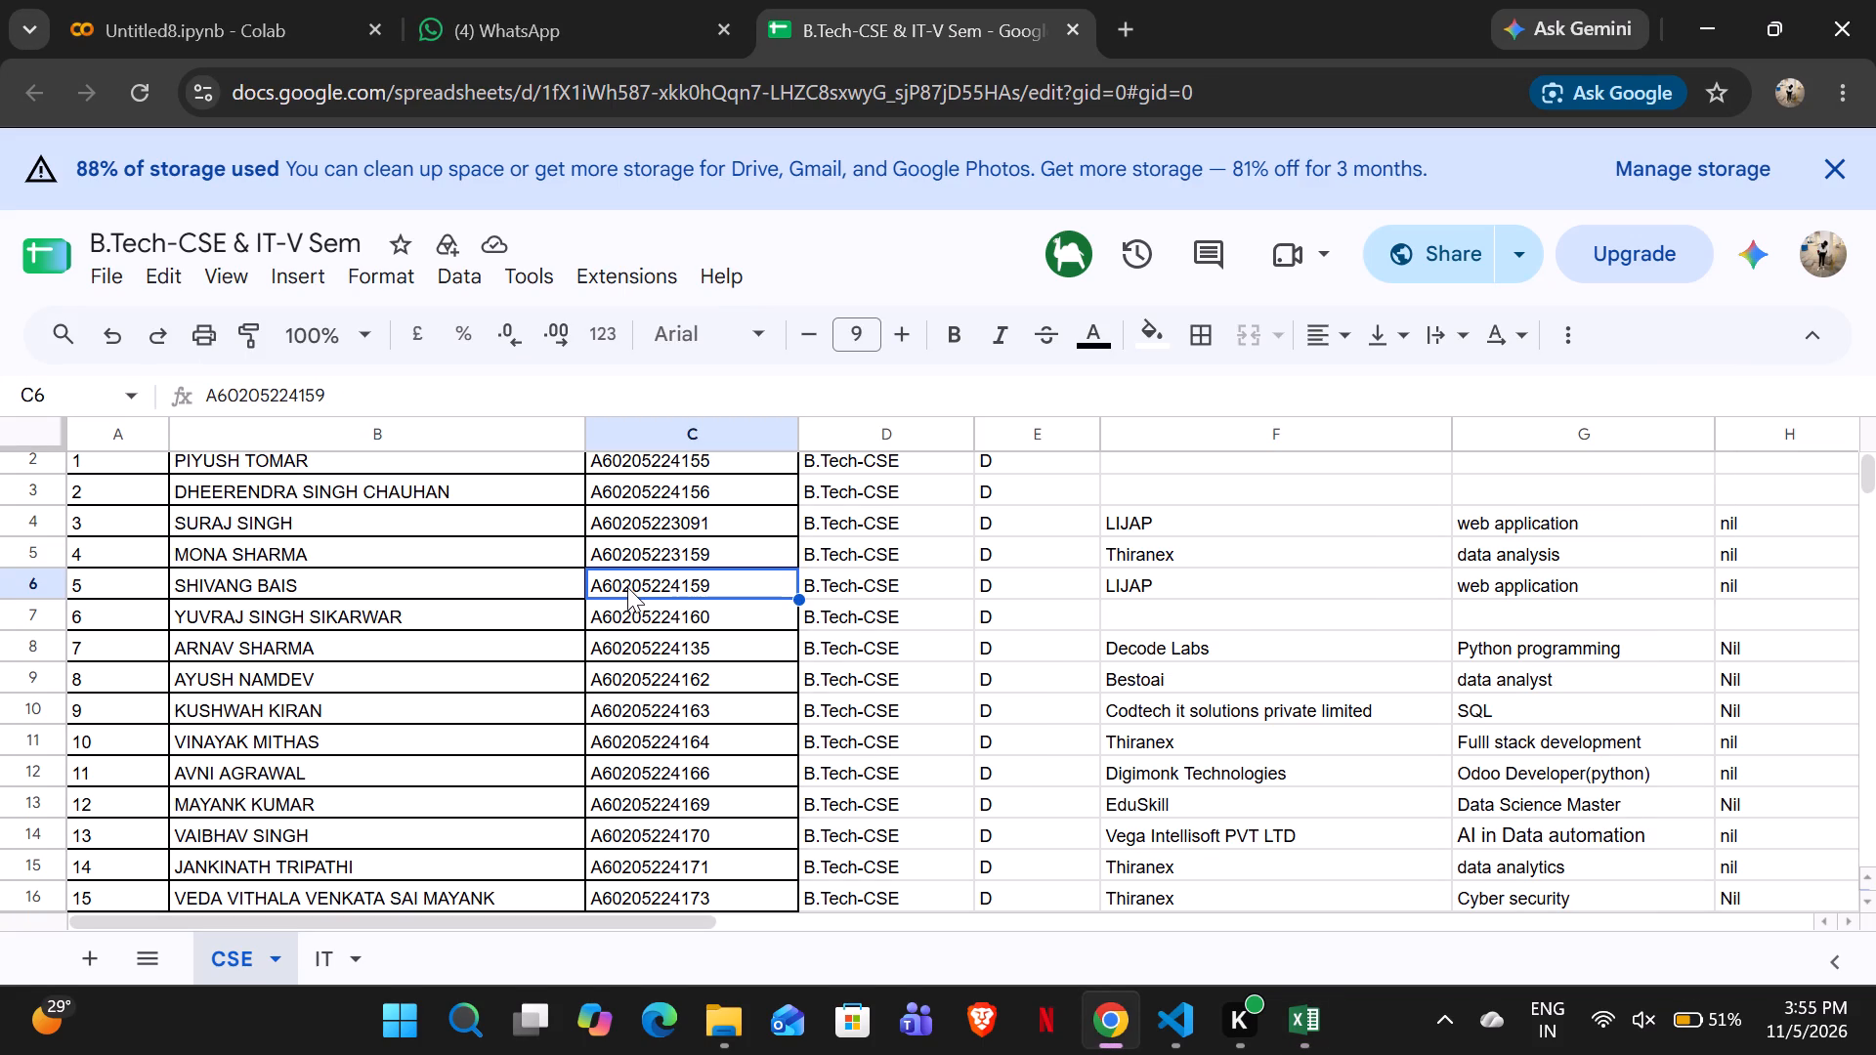
{"action": "key", "text": "ctrl+c"}
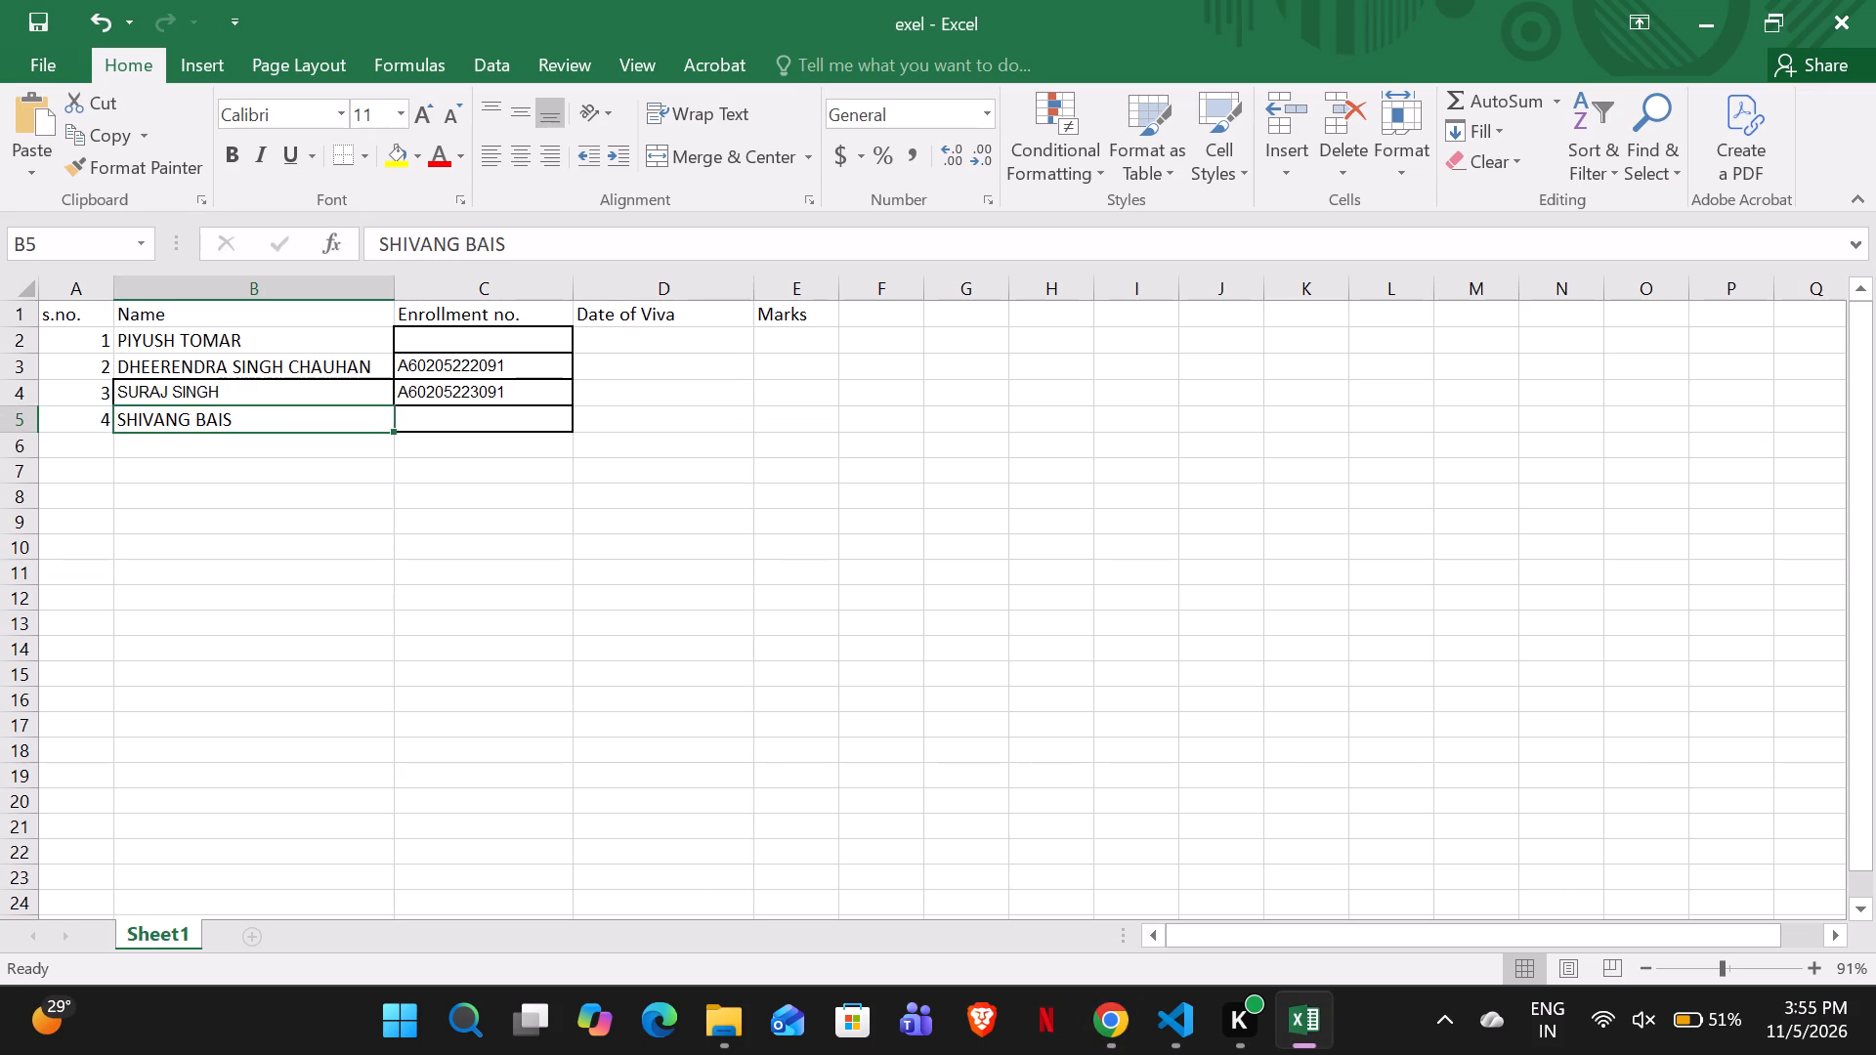
{"action": "left_click", "coordinate": [490, 408]}
{"action": "key", "text": "ctrl+v"}
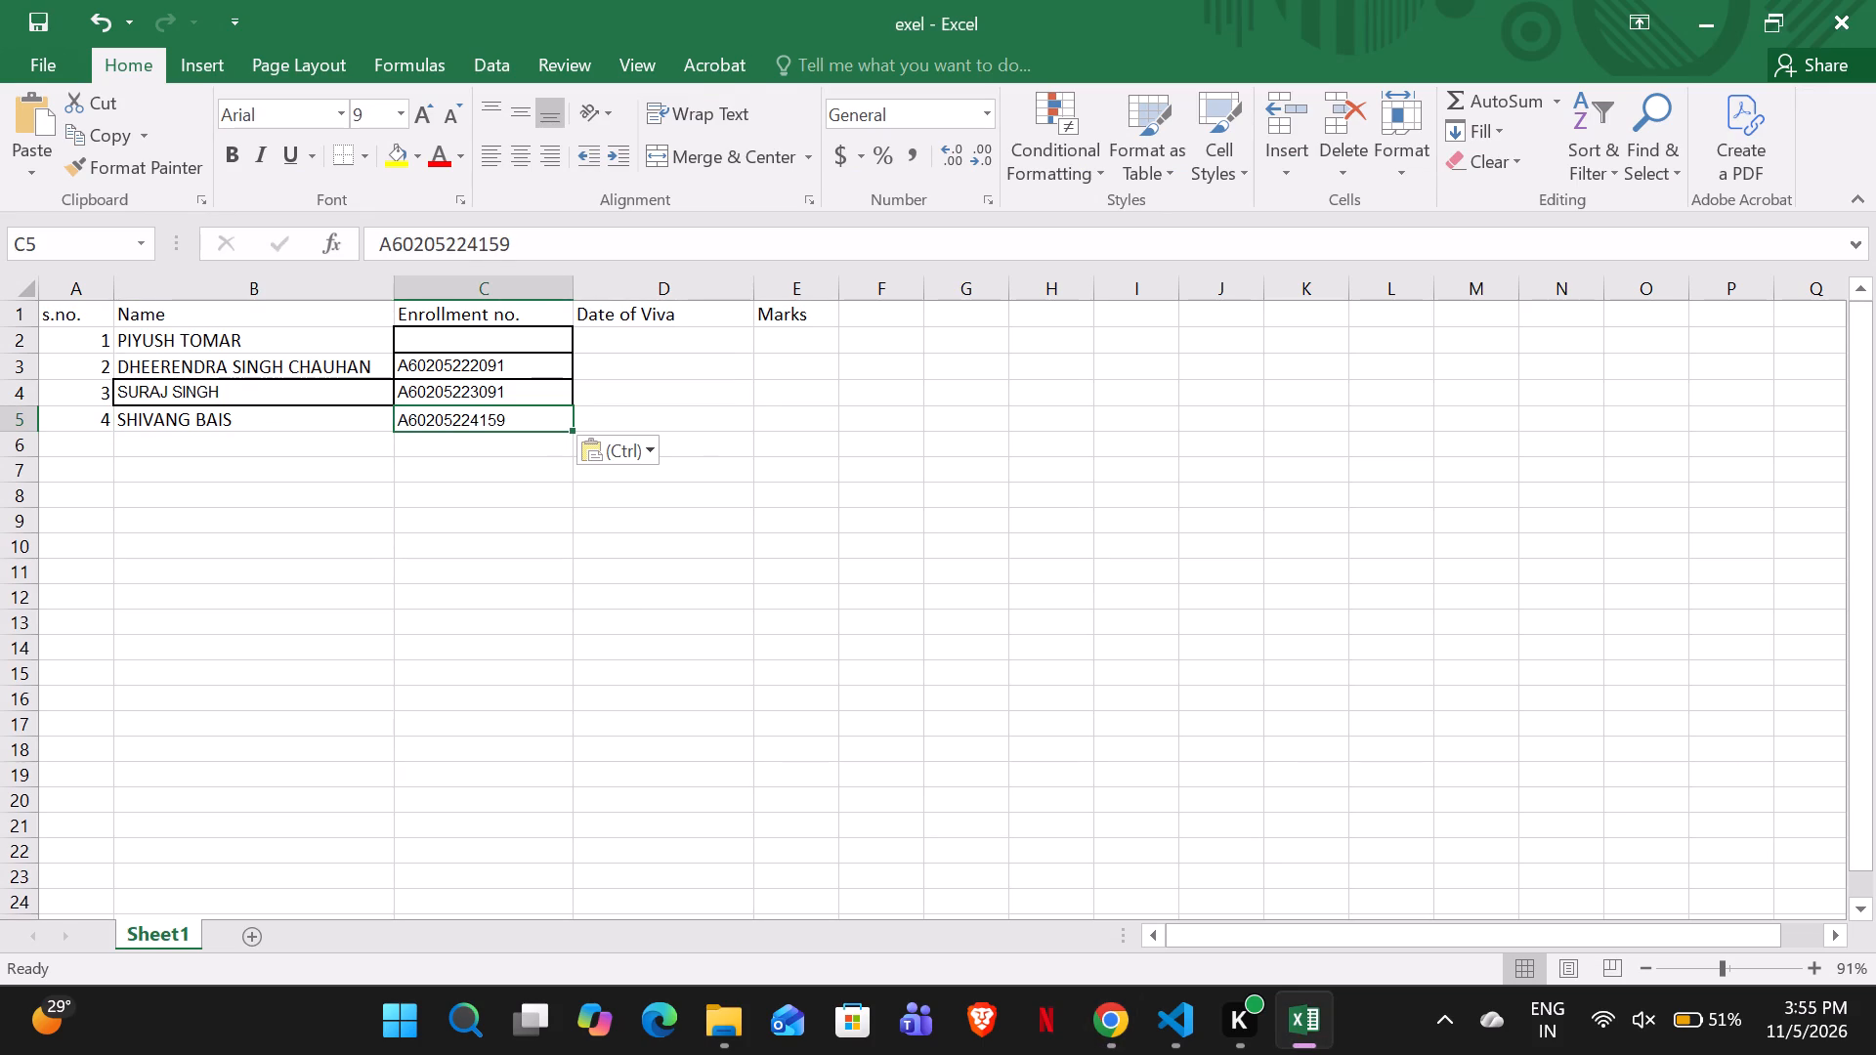
Enter serial number 5 in cell A6 of the exel workbook.
{"action": "left_click", "coordinate": [100, 440]}
{"action": "key", "text": "5"}
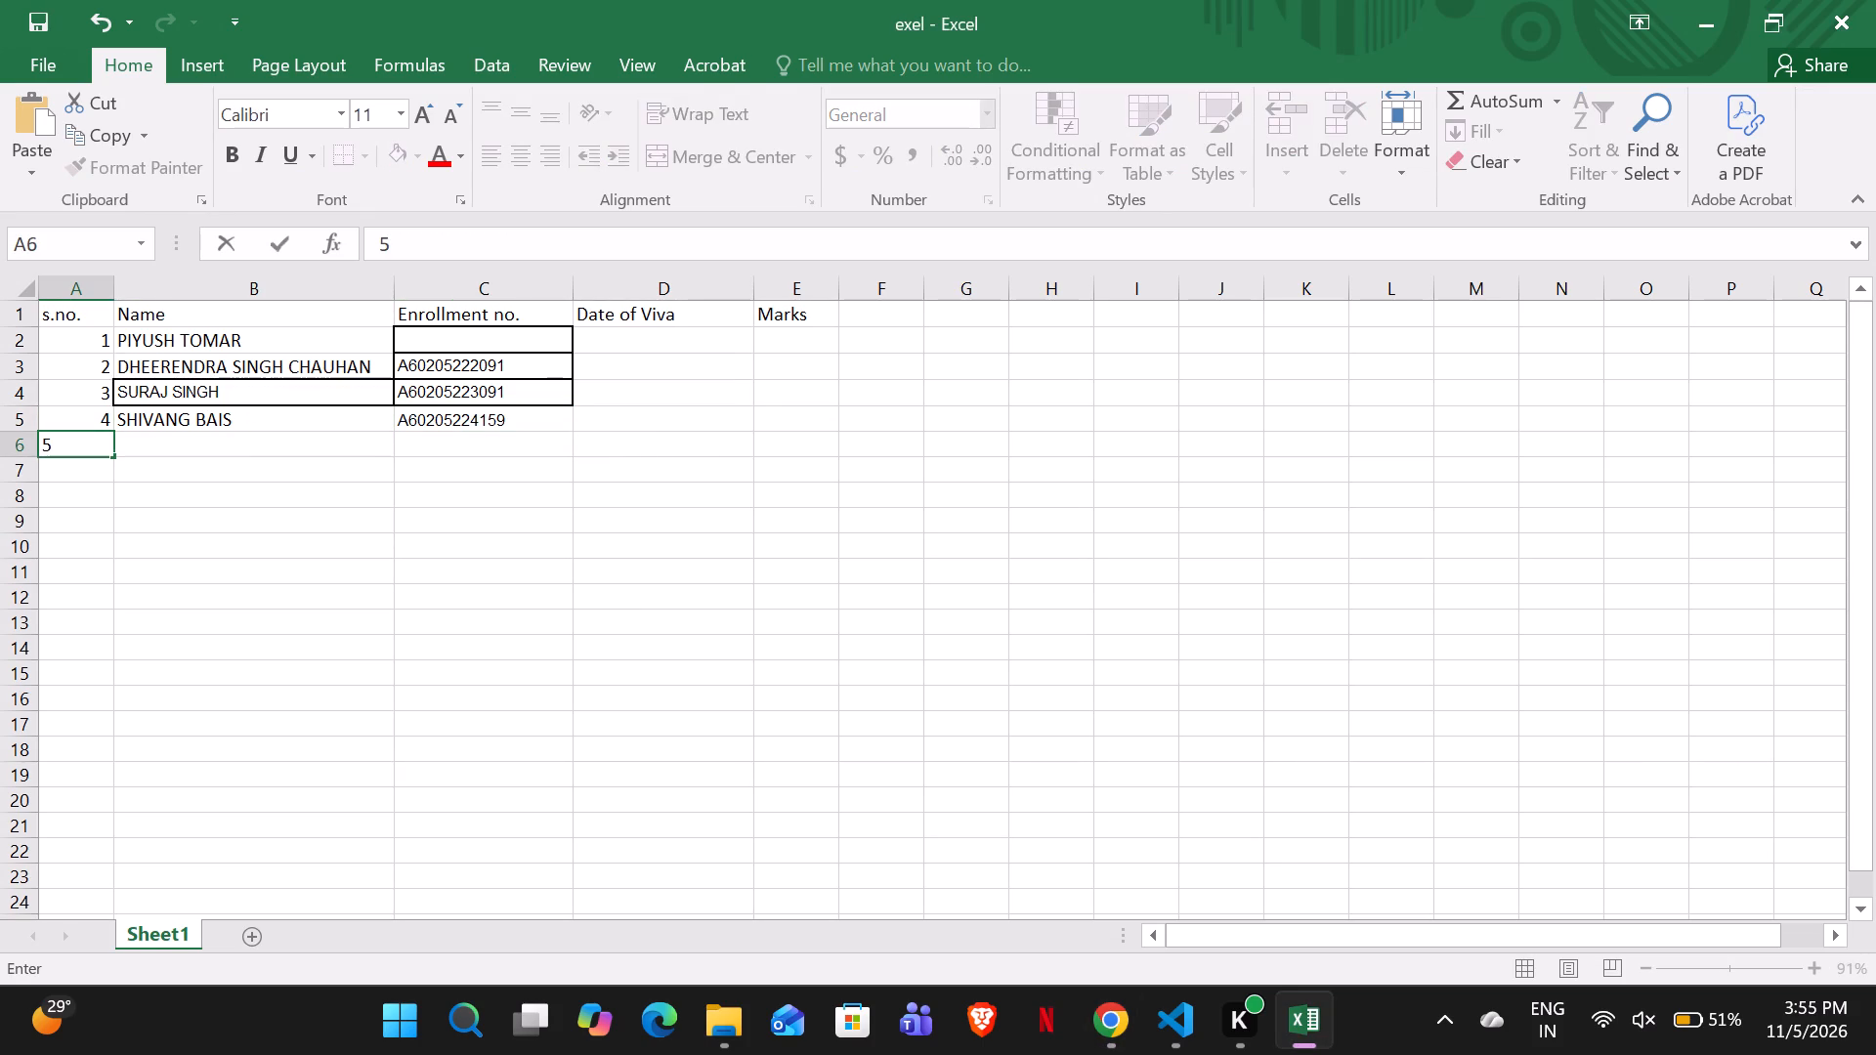
{"action": "key", "text": "Right"}
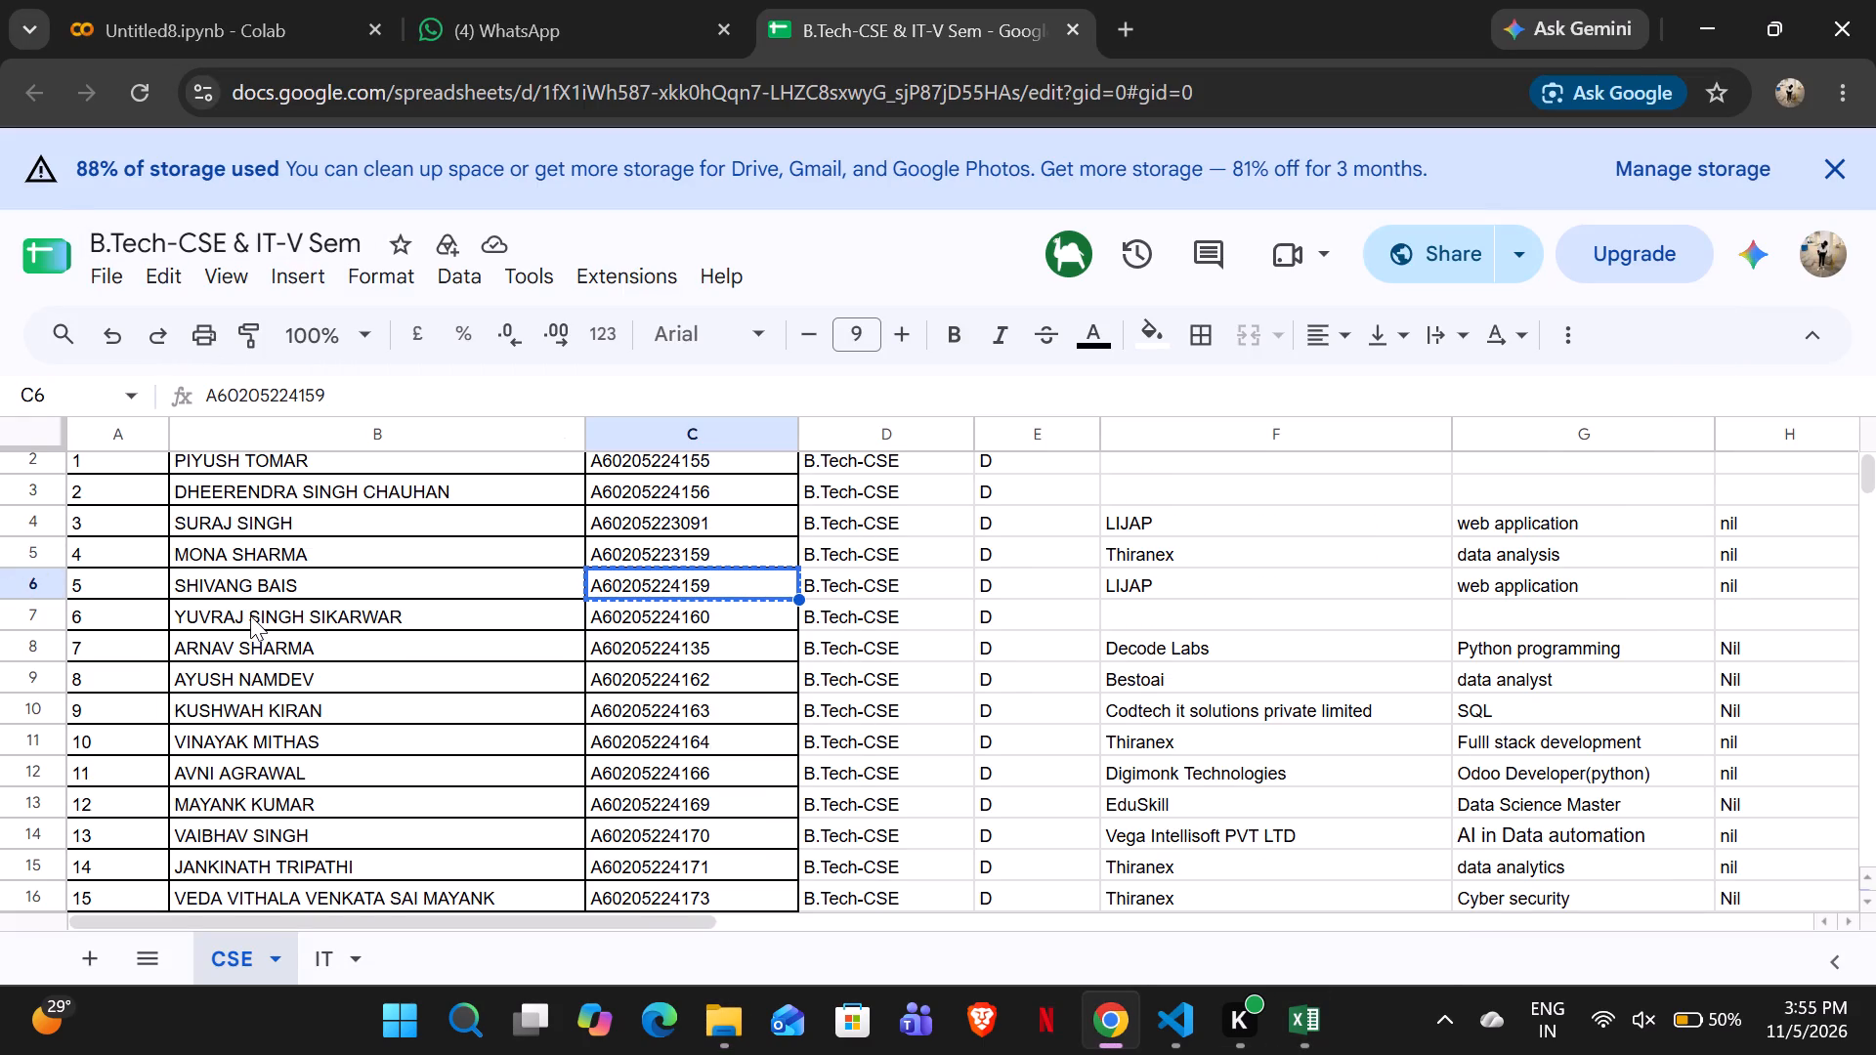
Copy the name and enrollment number in B7:C7 of the CSE sheet in Chrome into the exel workbook in Excel, starting at cell B6.
{"action": "scroll", "coordinate": [250, 615], "scroll_direction": "down", "scroll_amount": 7}
{"action": "scroll", "coordinate": [250, 615], "scroll_direction": "up", "scroll_amount": 2}
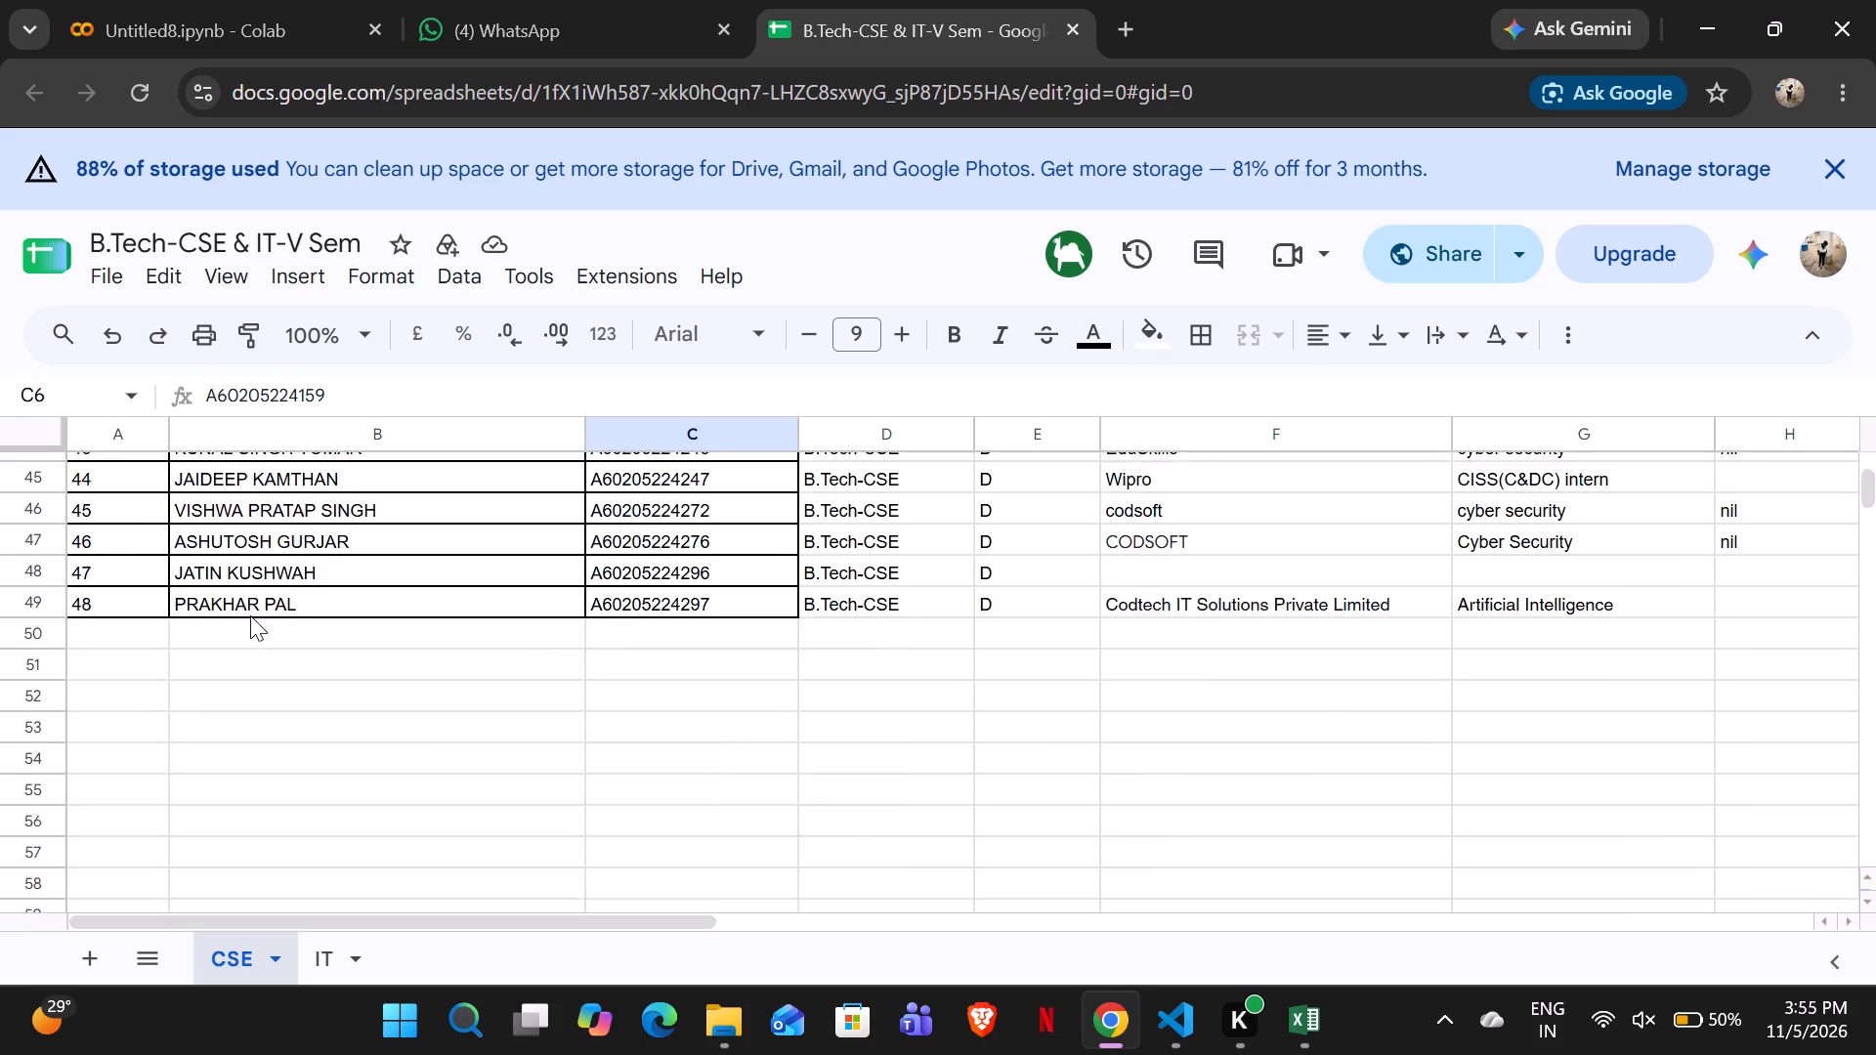
{"action": "scroll", "coordinate": [250, 615], "scroll_direction": "up", "scroll_amount": 3}
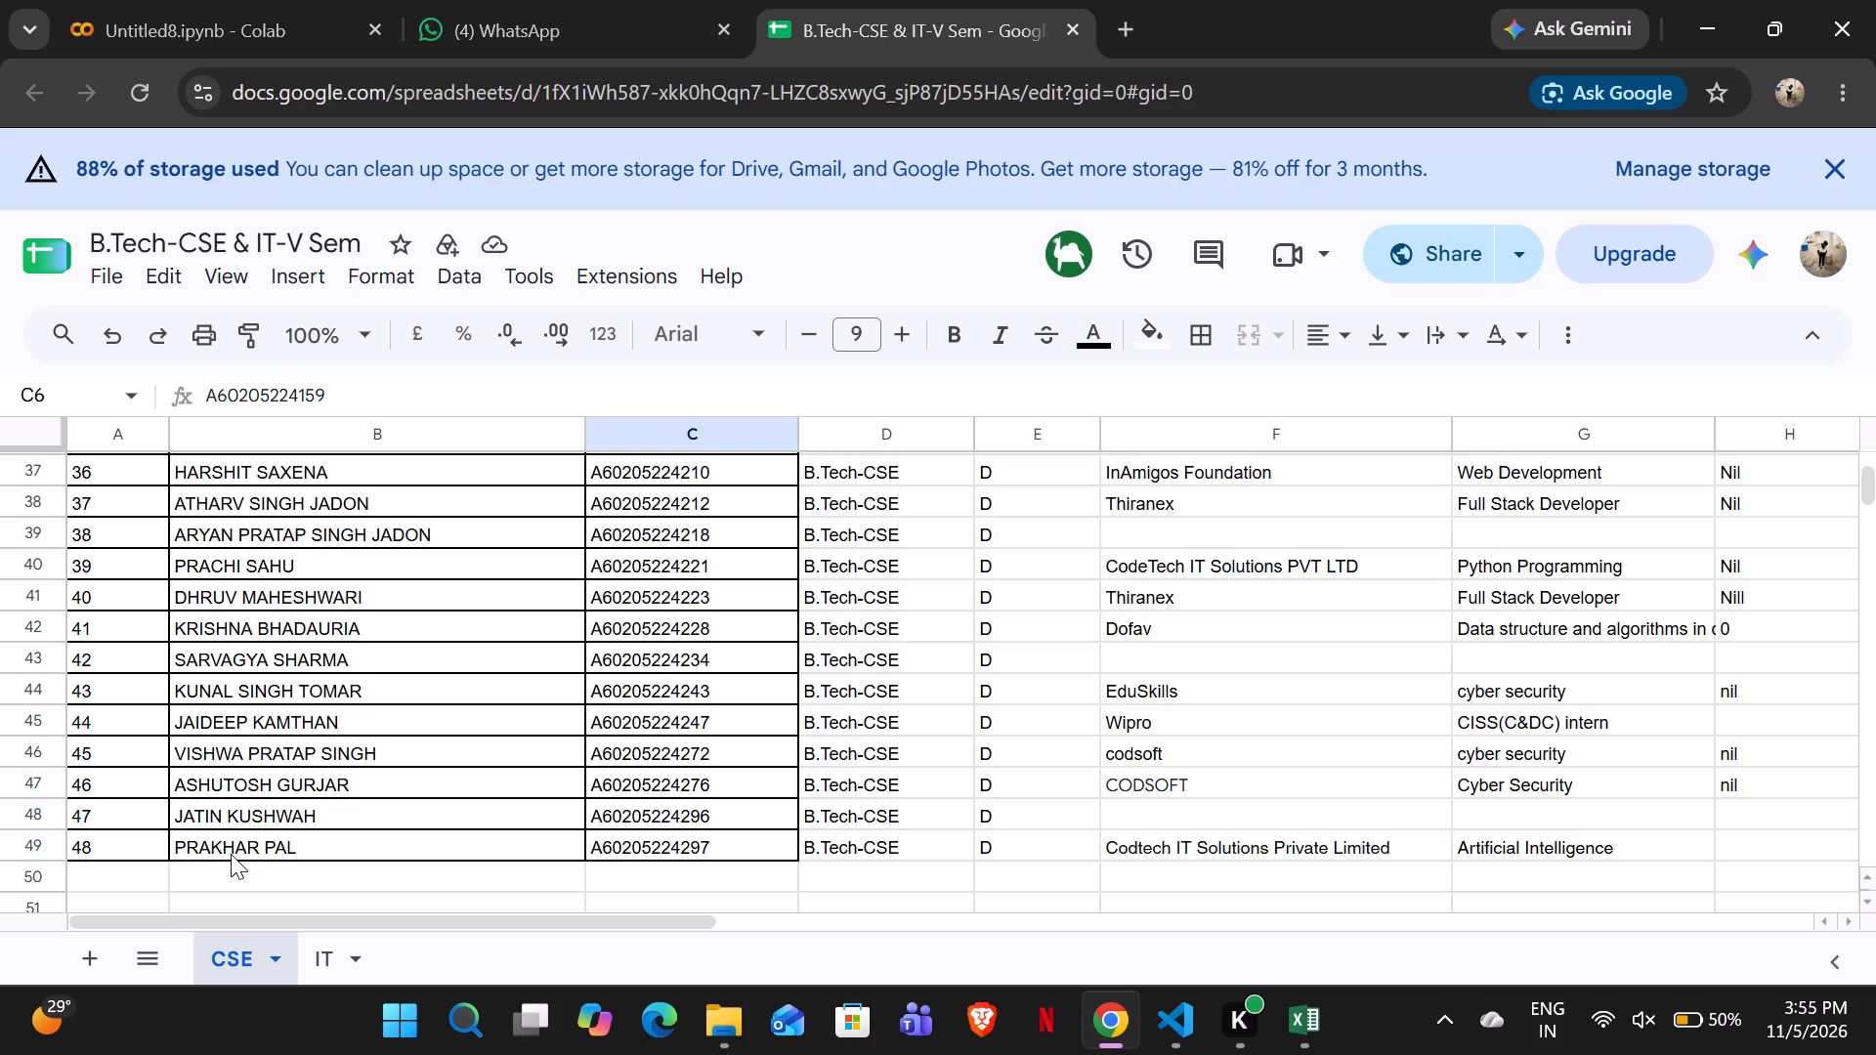
{"action": "scroll", "coordinate": [231, 854], "scroll_direction": "up", "scroll_amount": 4}
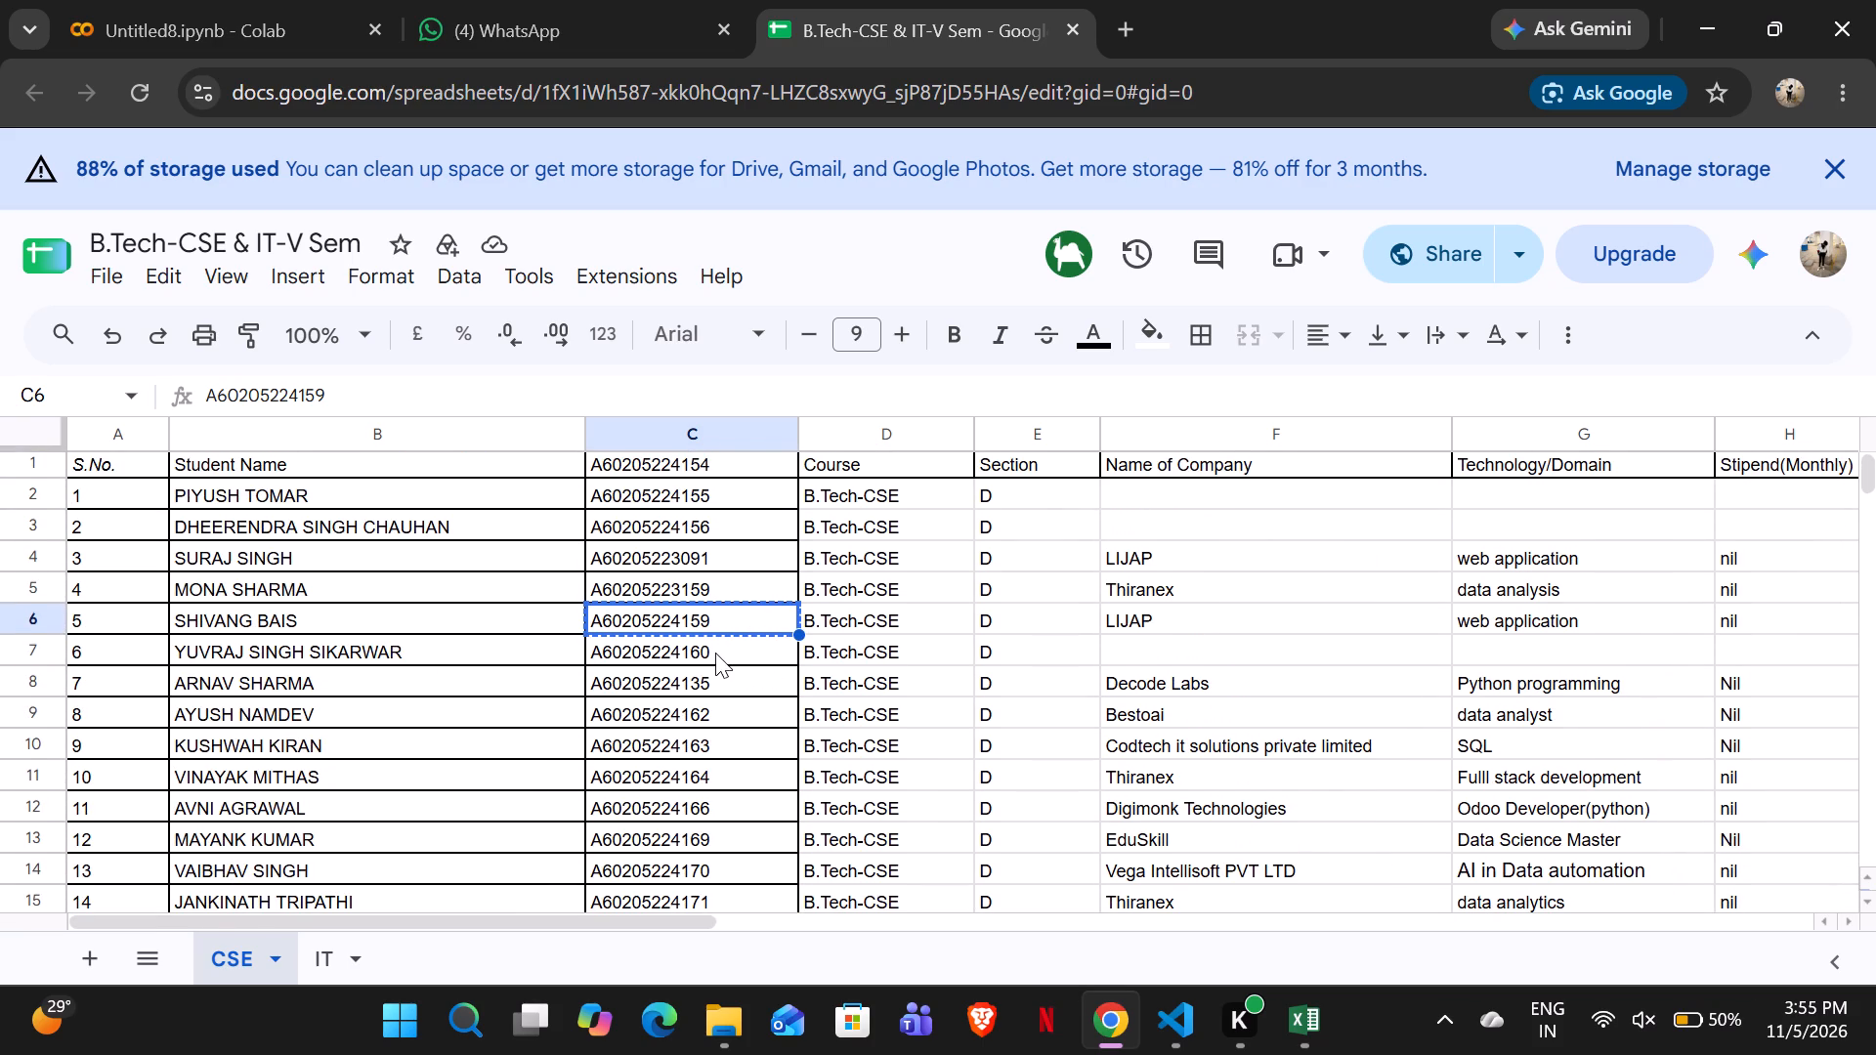
{"action": "left_click_drag", "start_coordinate": [715, 653], "coordinate": [398, 650]}
{"action": "key", "text": "ctrl+c"}
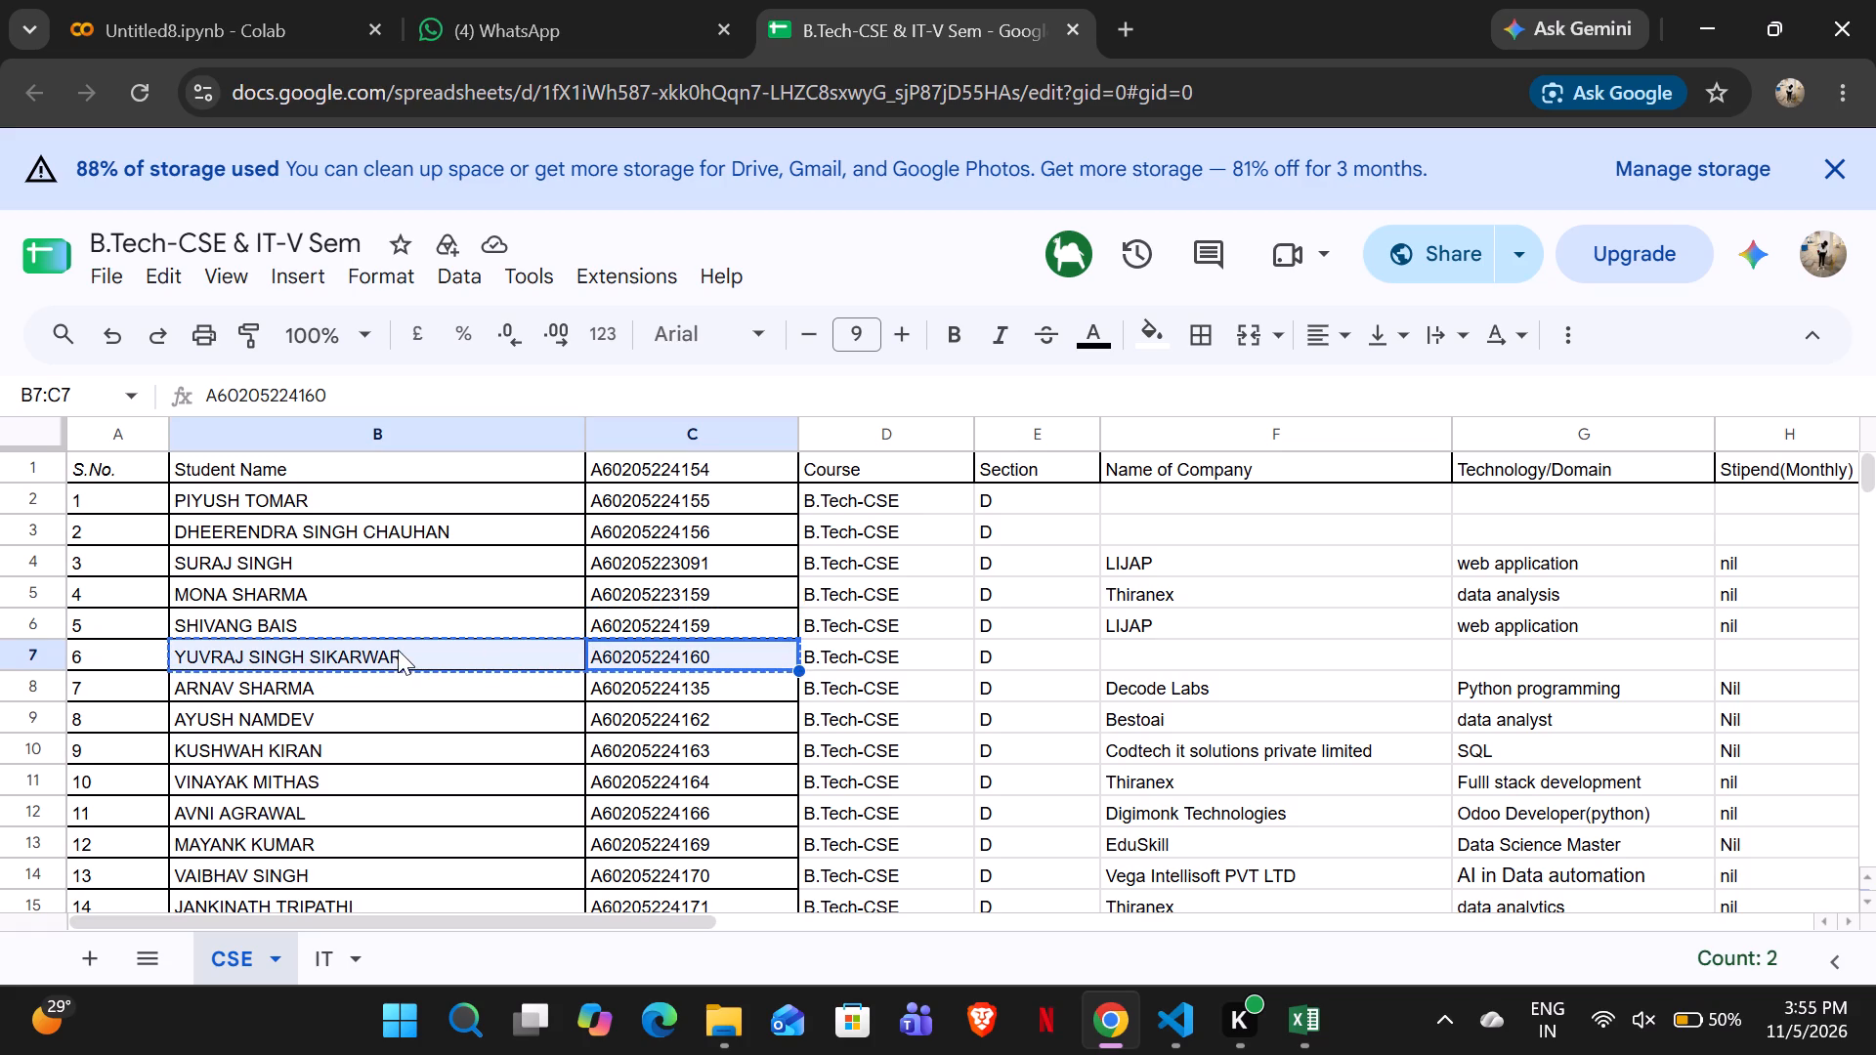
{"action": "scroll", "coordinate": [1270, 996], "scroll_direction": "right", "scroll_amount": 1}
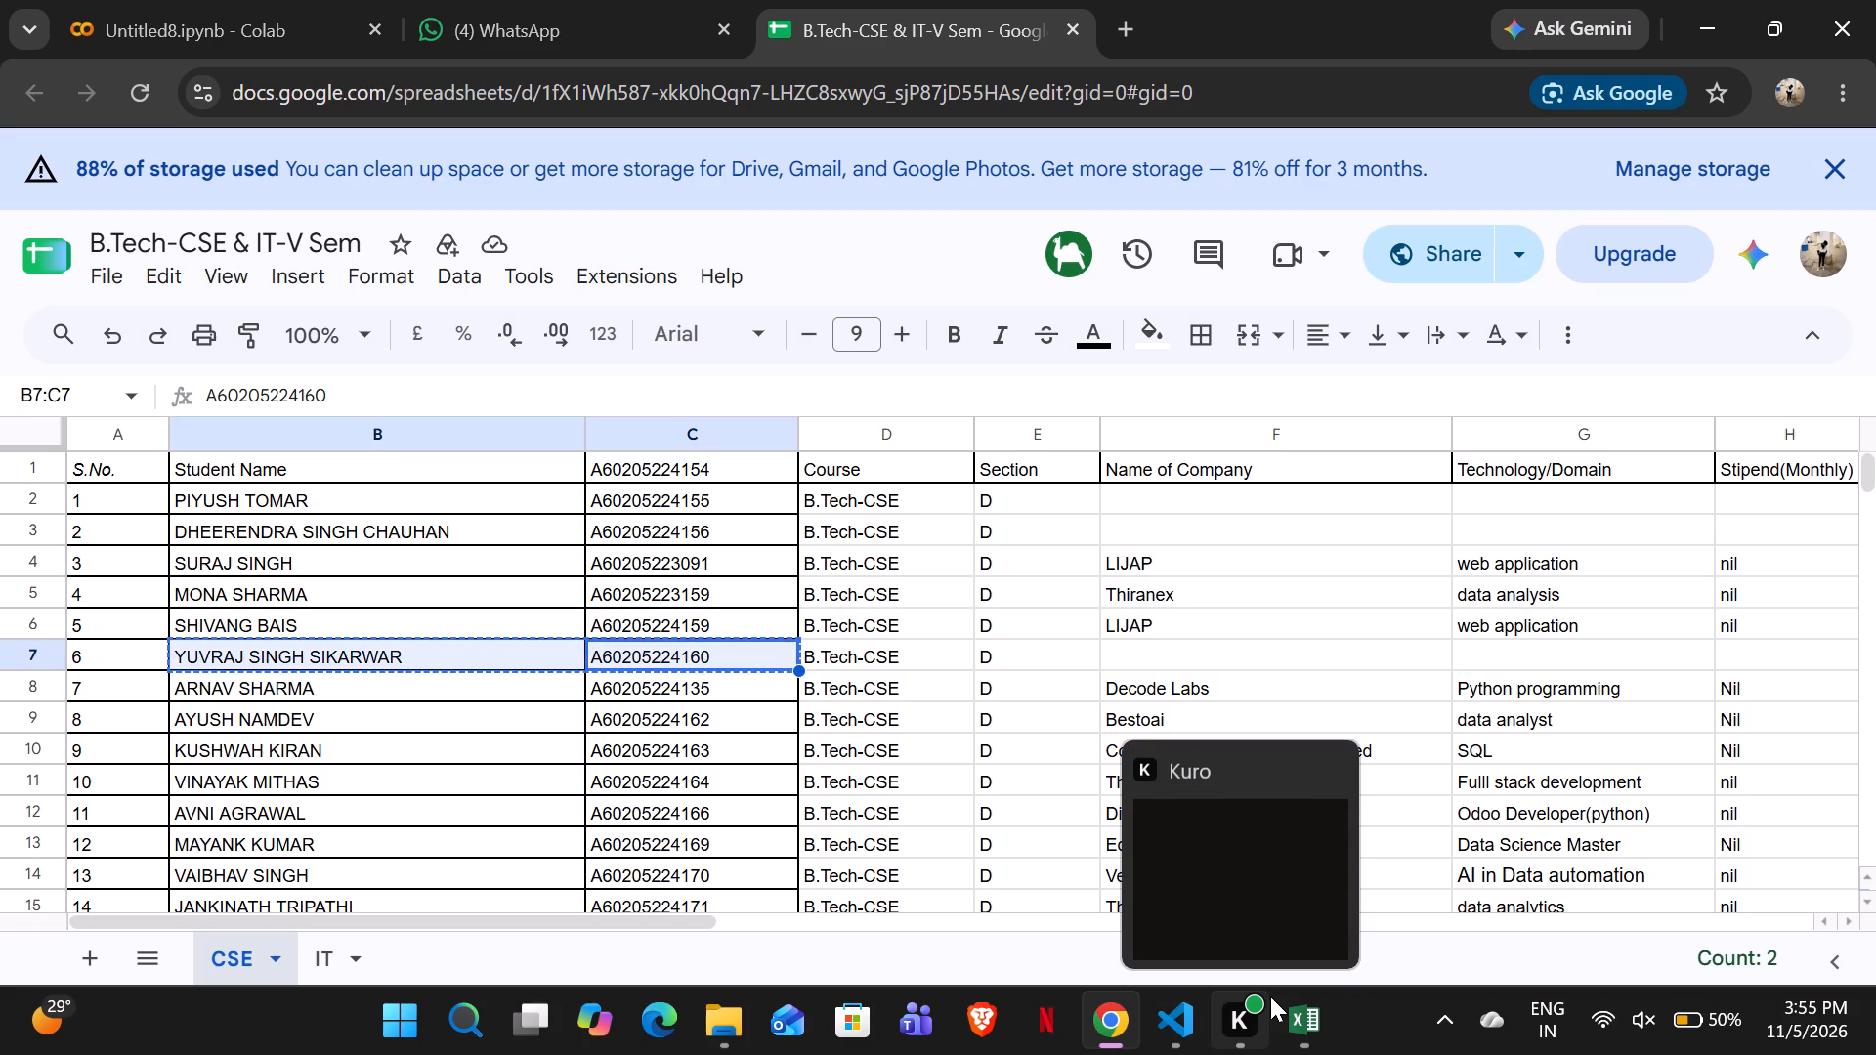
{"action": "scroll", "coordinate": [1270, 996], "scroll_direction": "right", "scroll_amount": 1}
{"action": "left_click", "coordinate": [1320, 1019]}
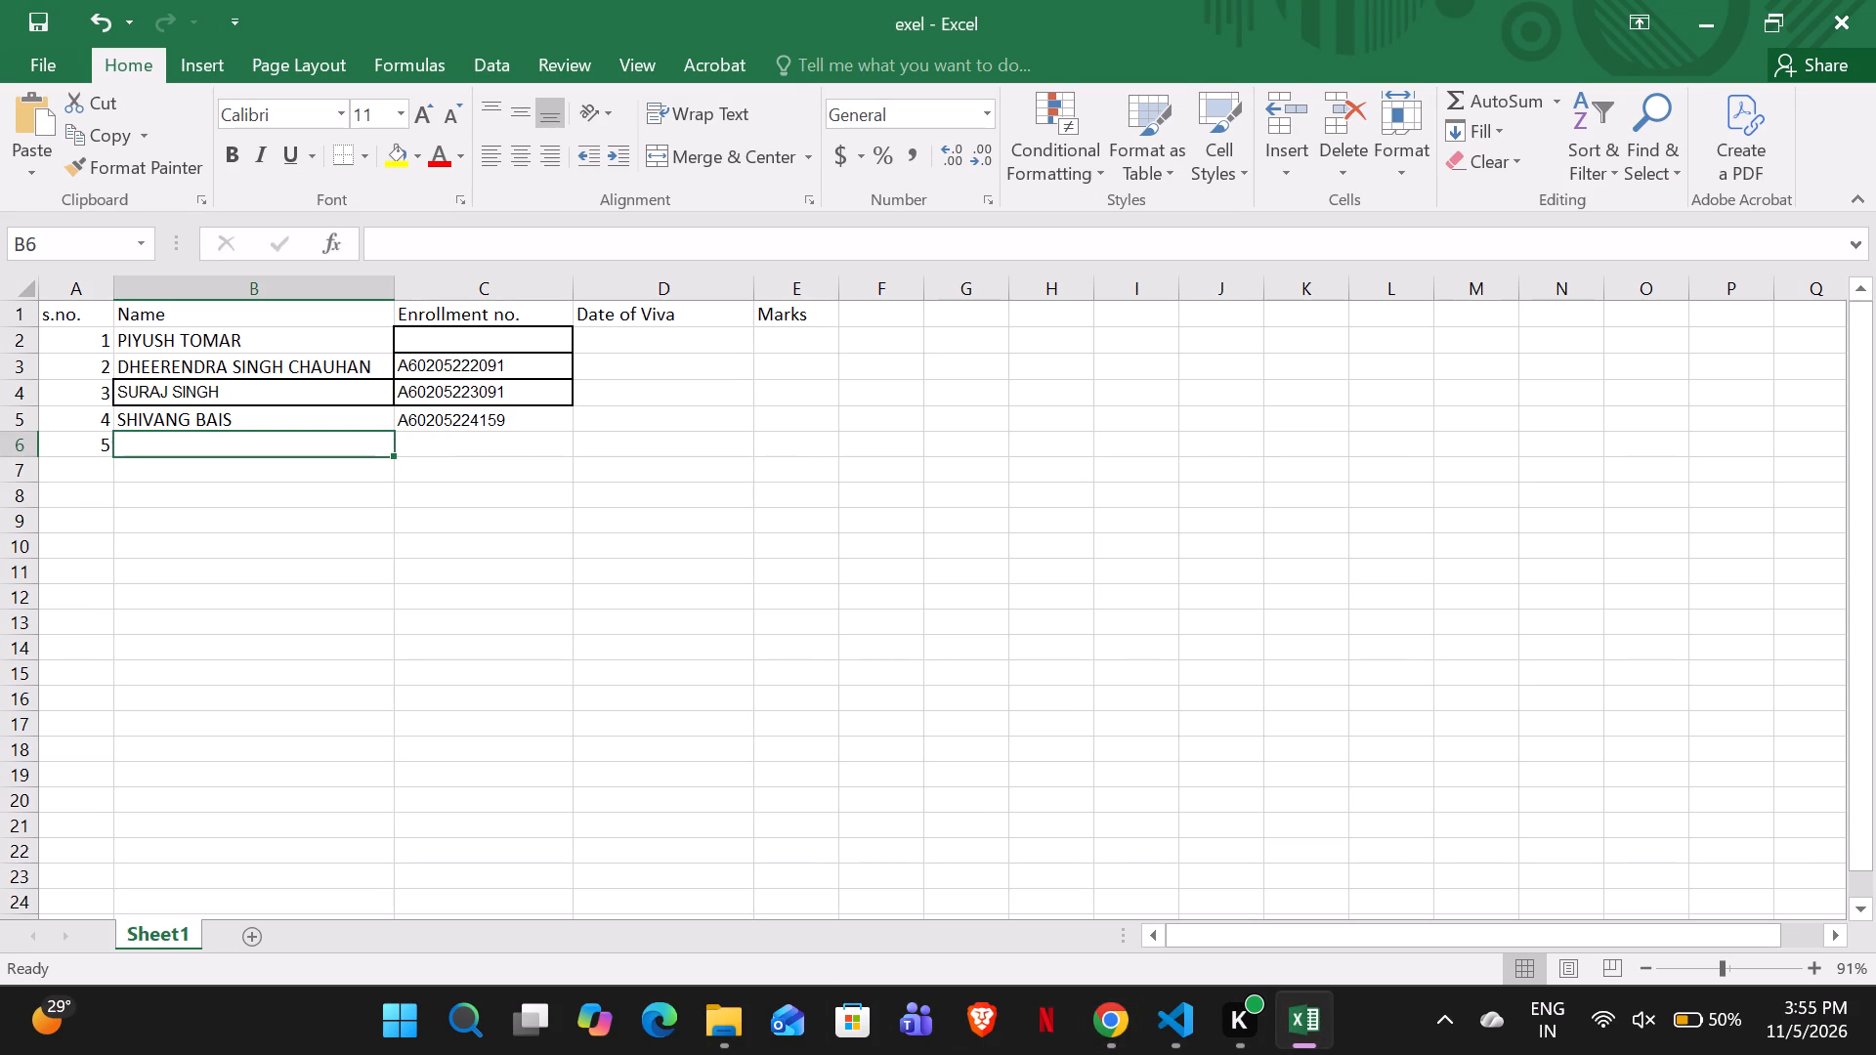
{"action": "left_click", "coordinate": [210, 443]}
{"action": "key", "text": "ctrl+v"}
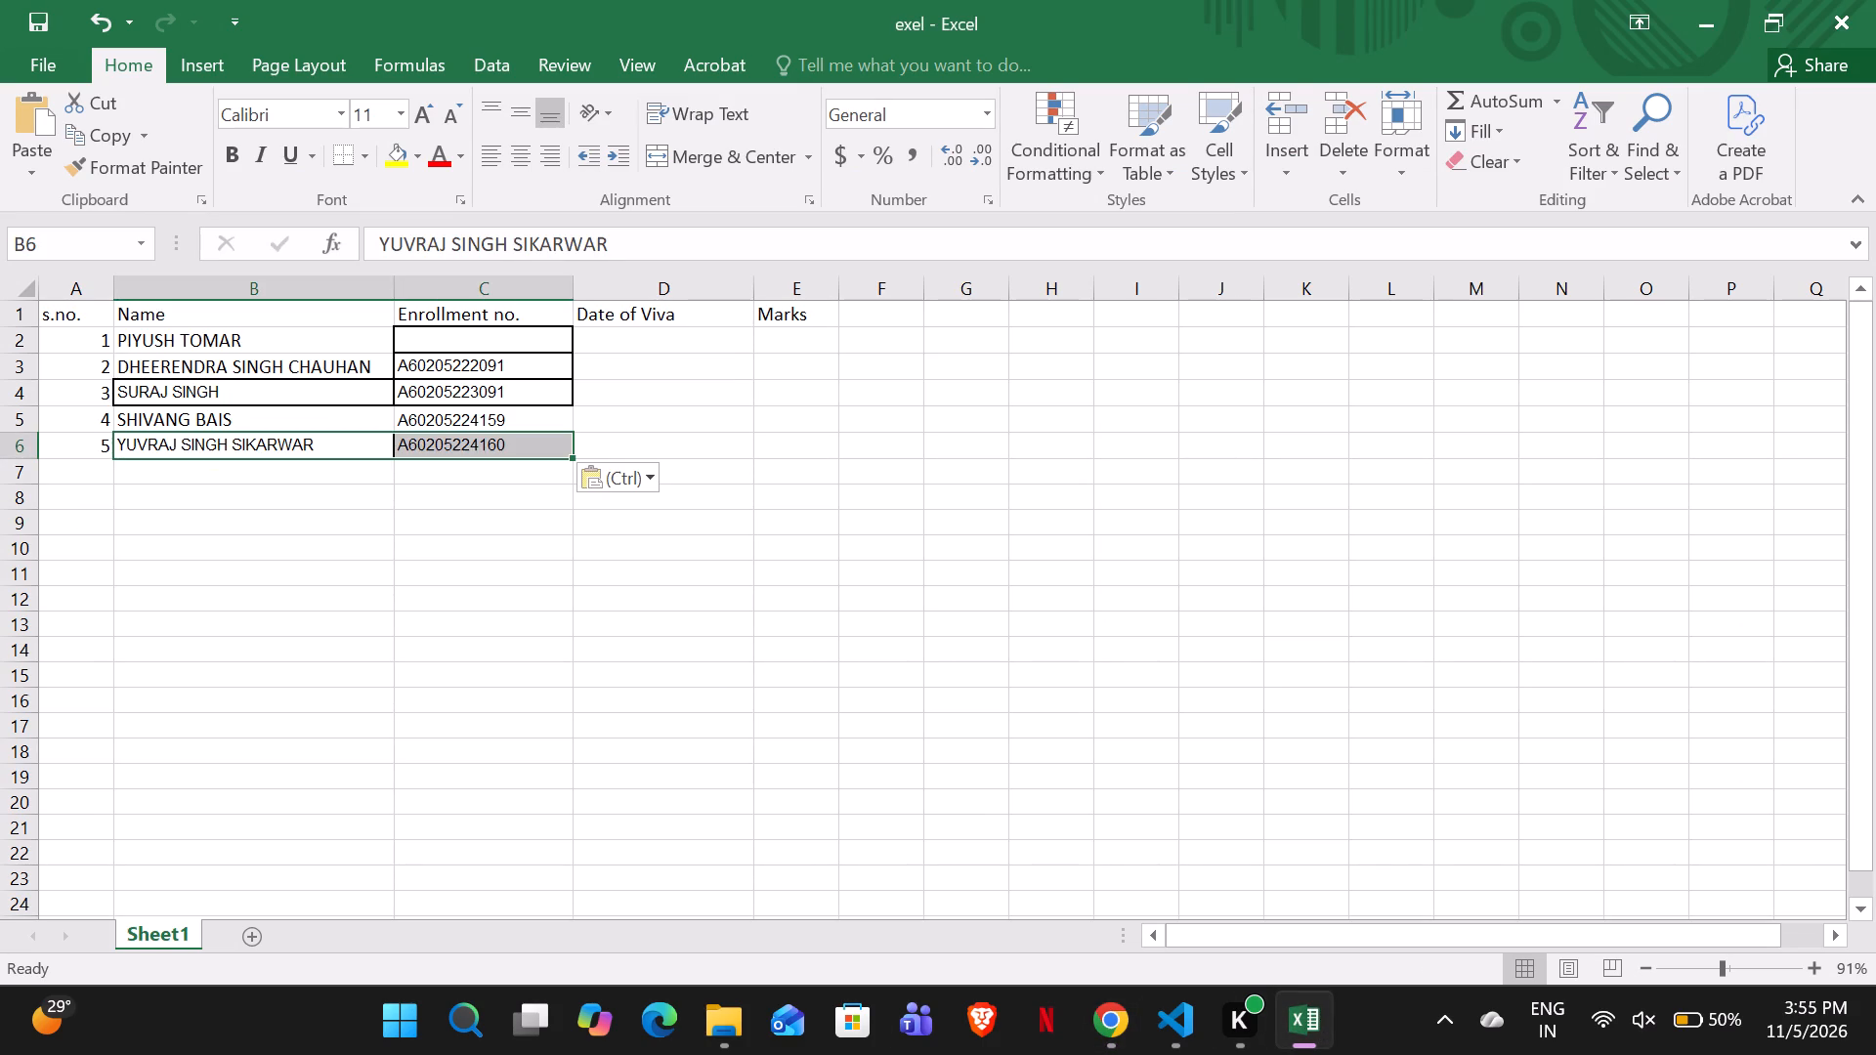
{"action": "left_click", "coordinate": [480, 456]}
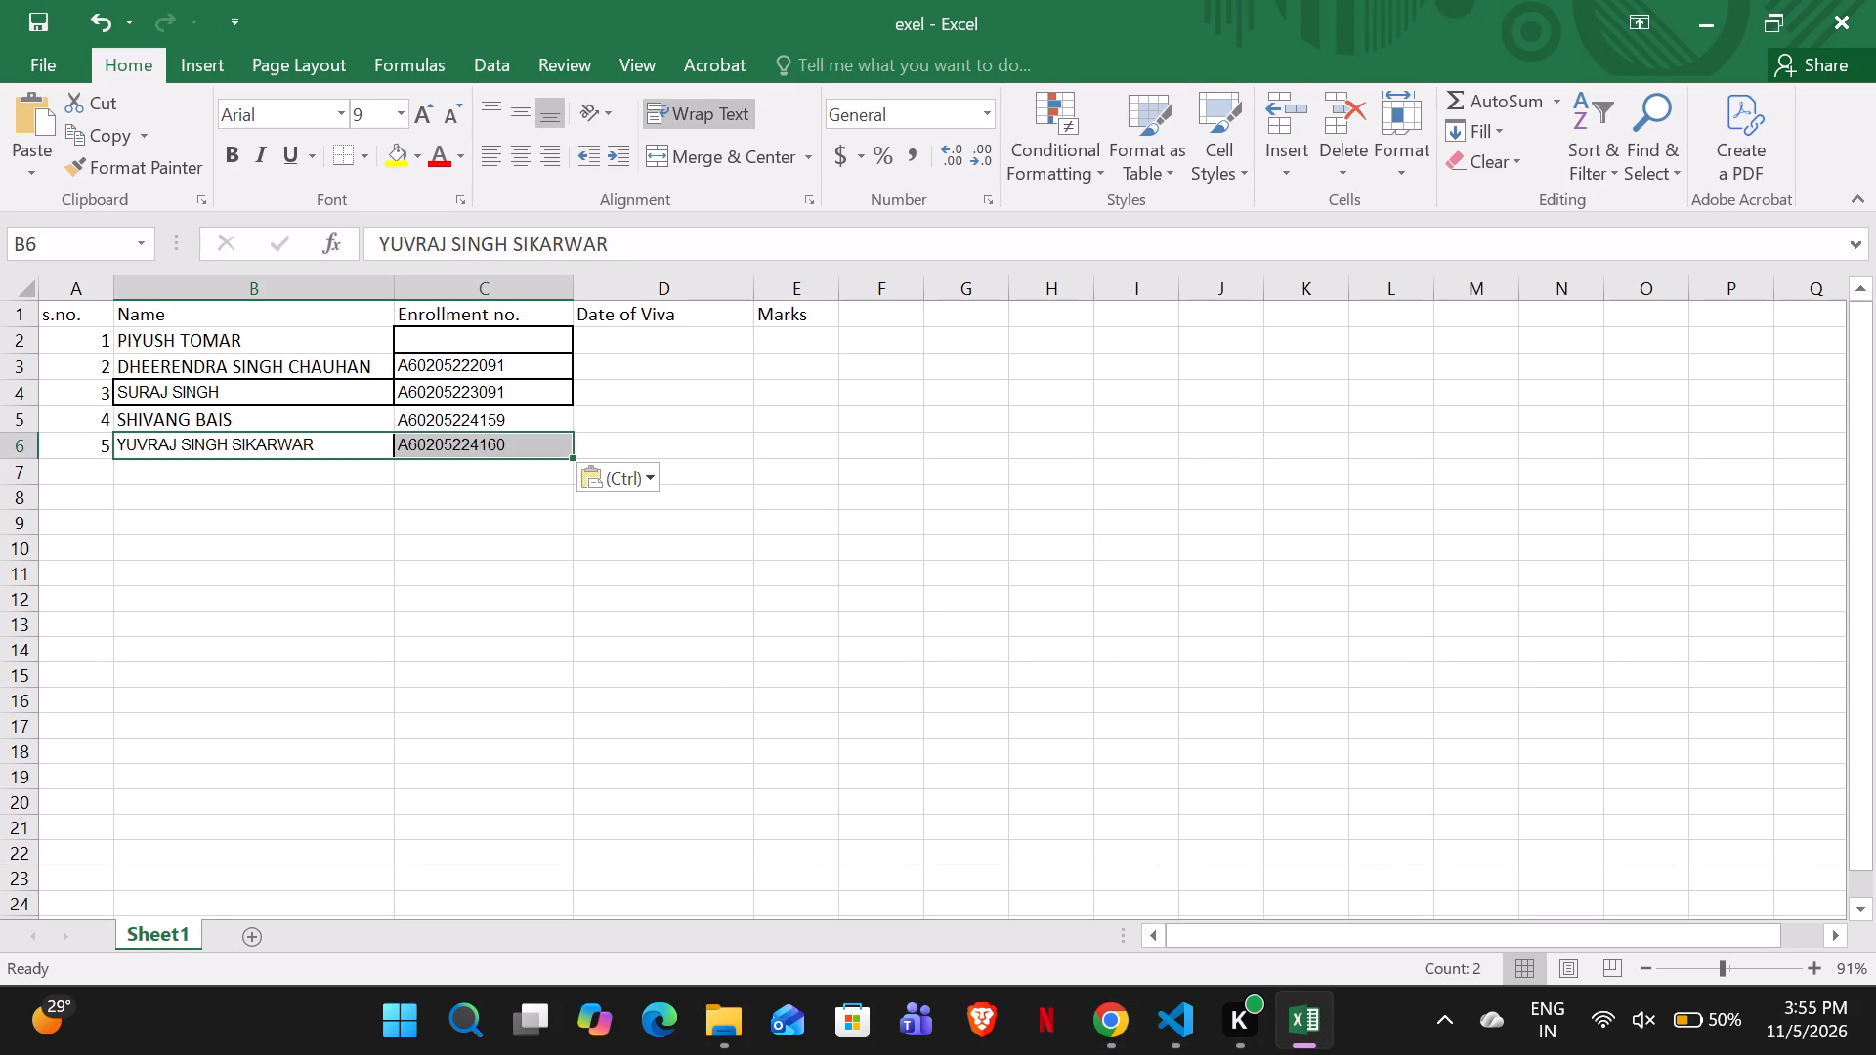
{"action": "left_click", "coordinate": [698, 450]}
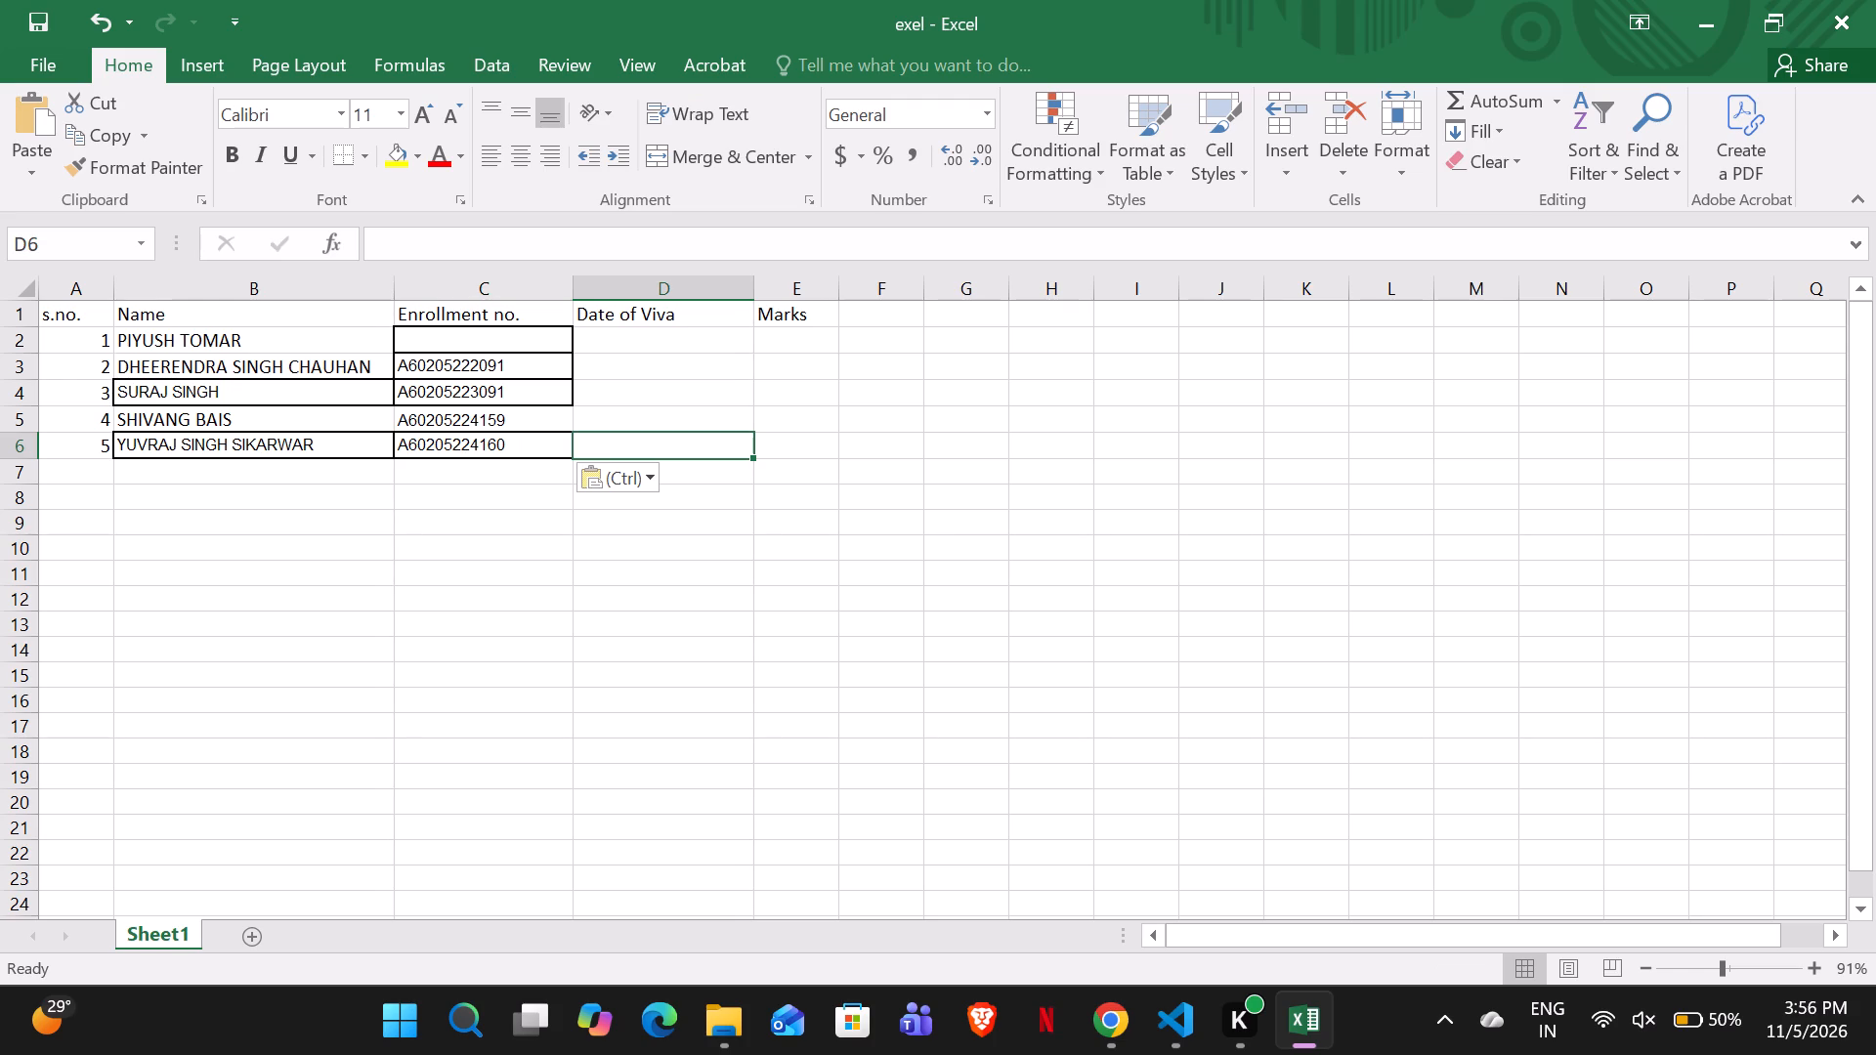
Copy the names and enrollment numbers in B41:C49 of the CSE sheet in Chrome into the exel workbook in Excel, starting at cell B7.
{"action": "left_click", "coordinate": [1323, 1001]}
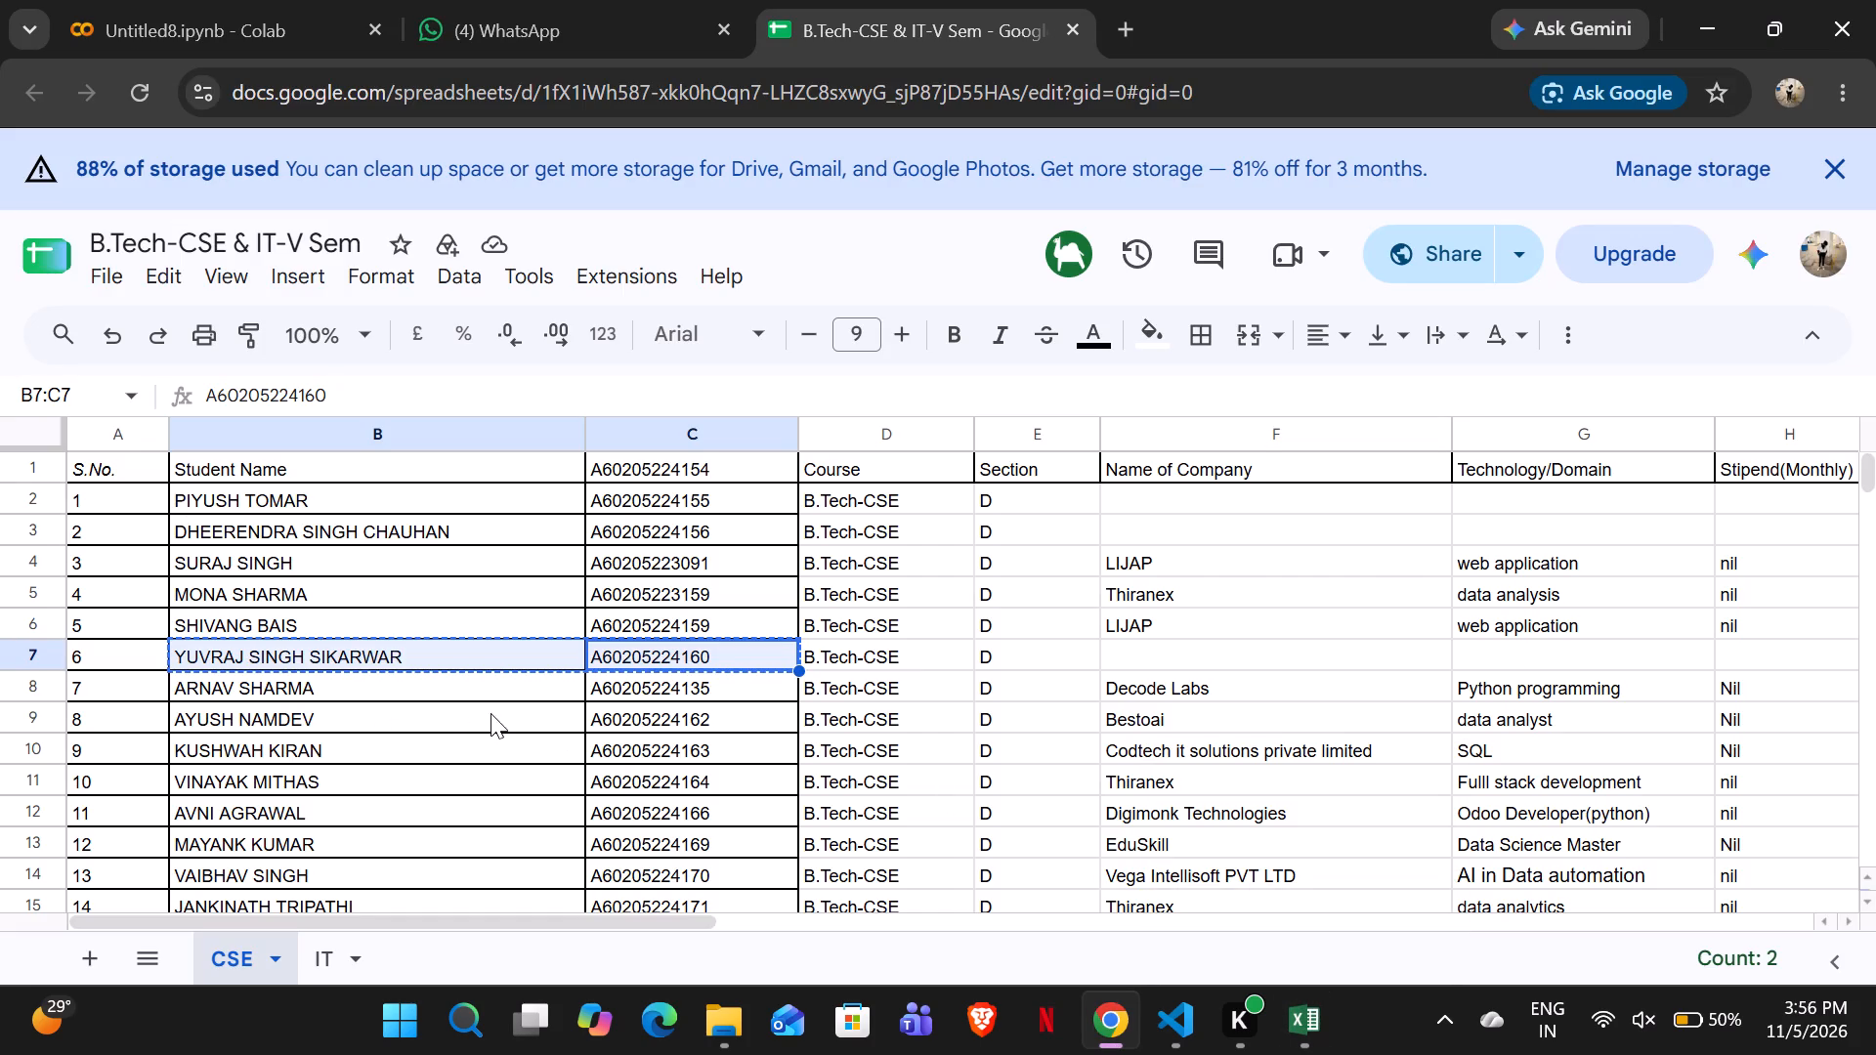
{"action": "scroll", "coordinate": [490, 713], "scroll_direction": "down", "scroll_amount": 4}
{"action": "scroll", "coordinate": [490, 713], "scroll_direction": "up", "scroll_amount": 1}
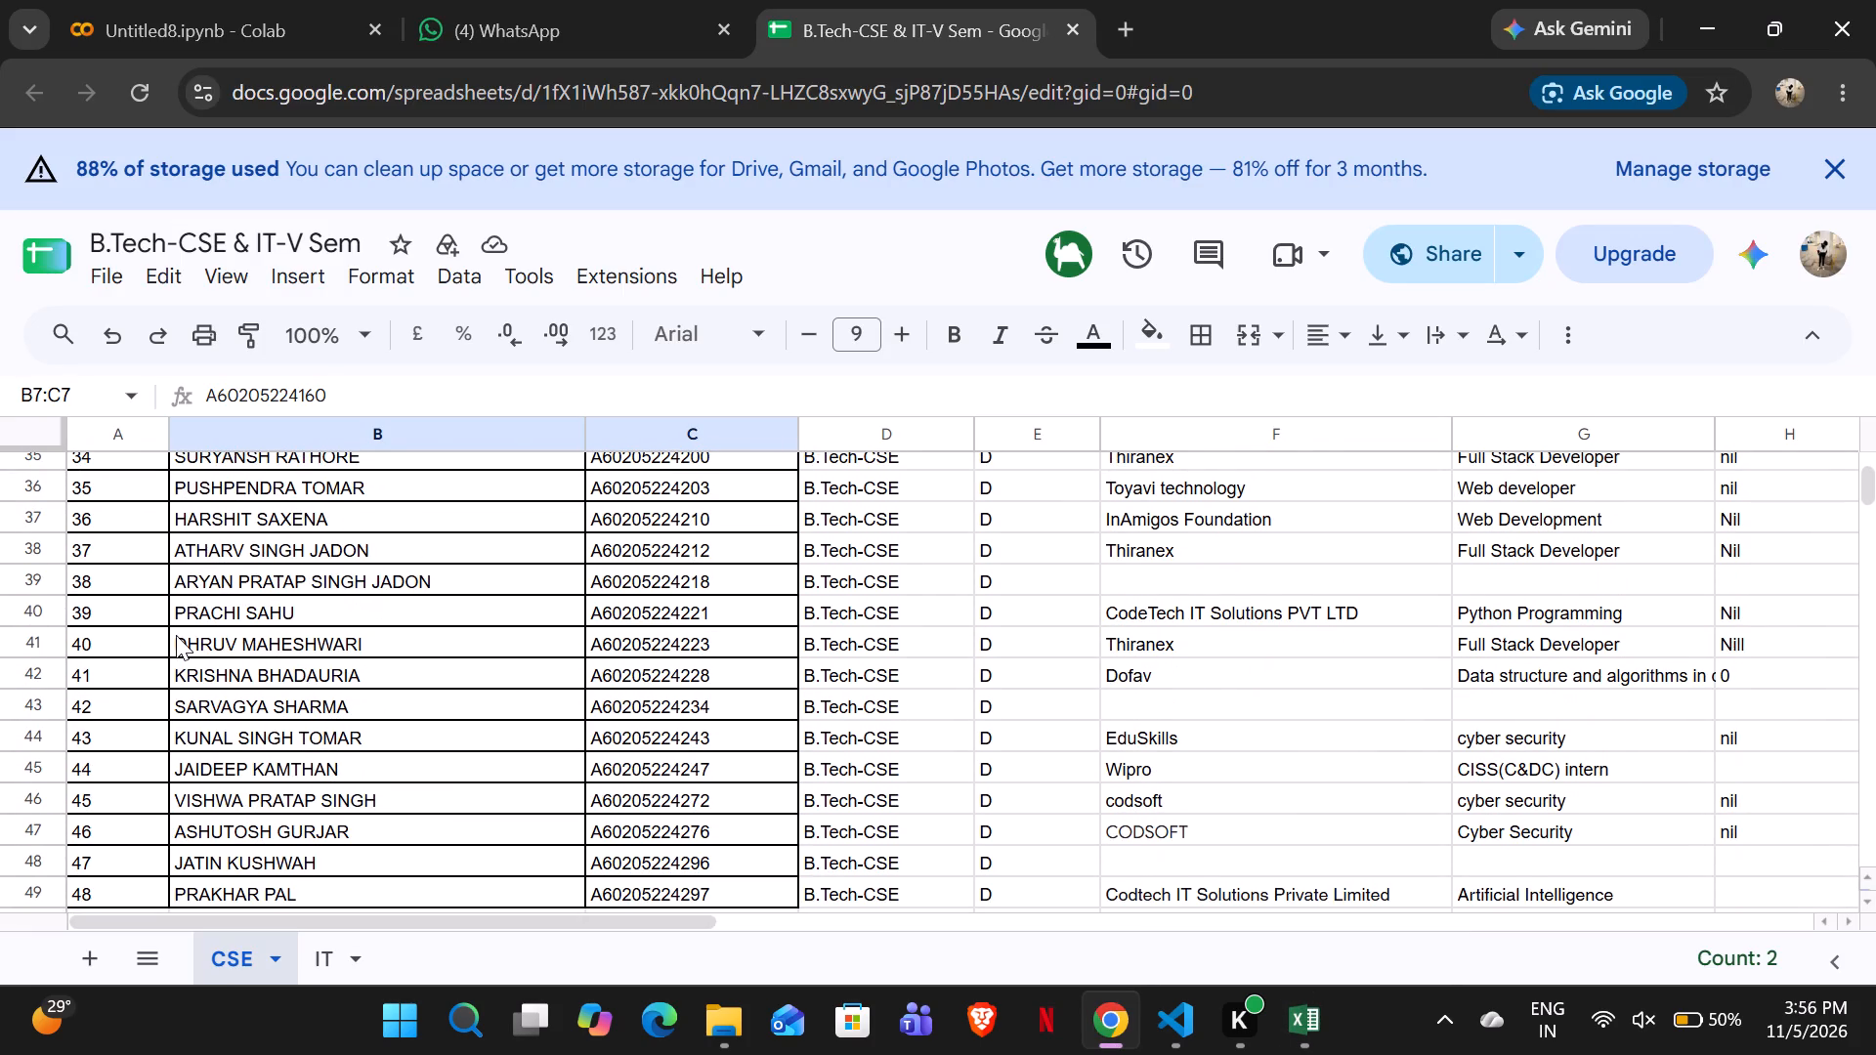
{"action": "left_click_drag", "start_coordinate": [176, 635], "coordinate": [777, 781]}
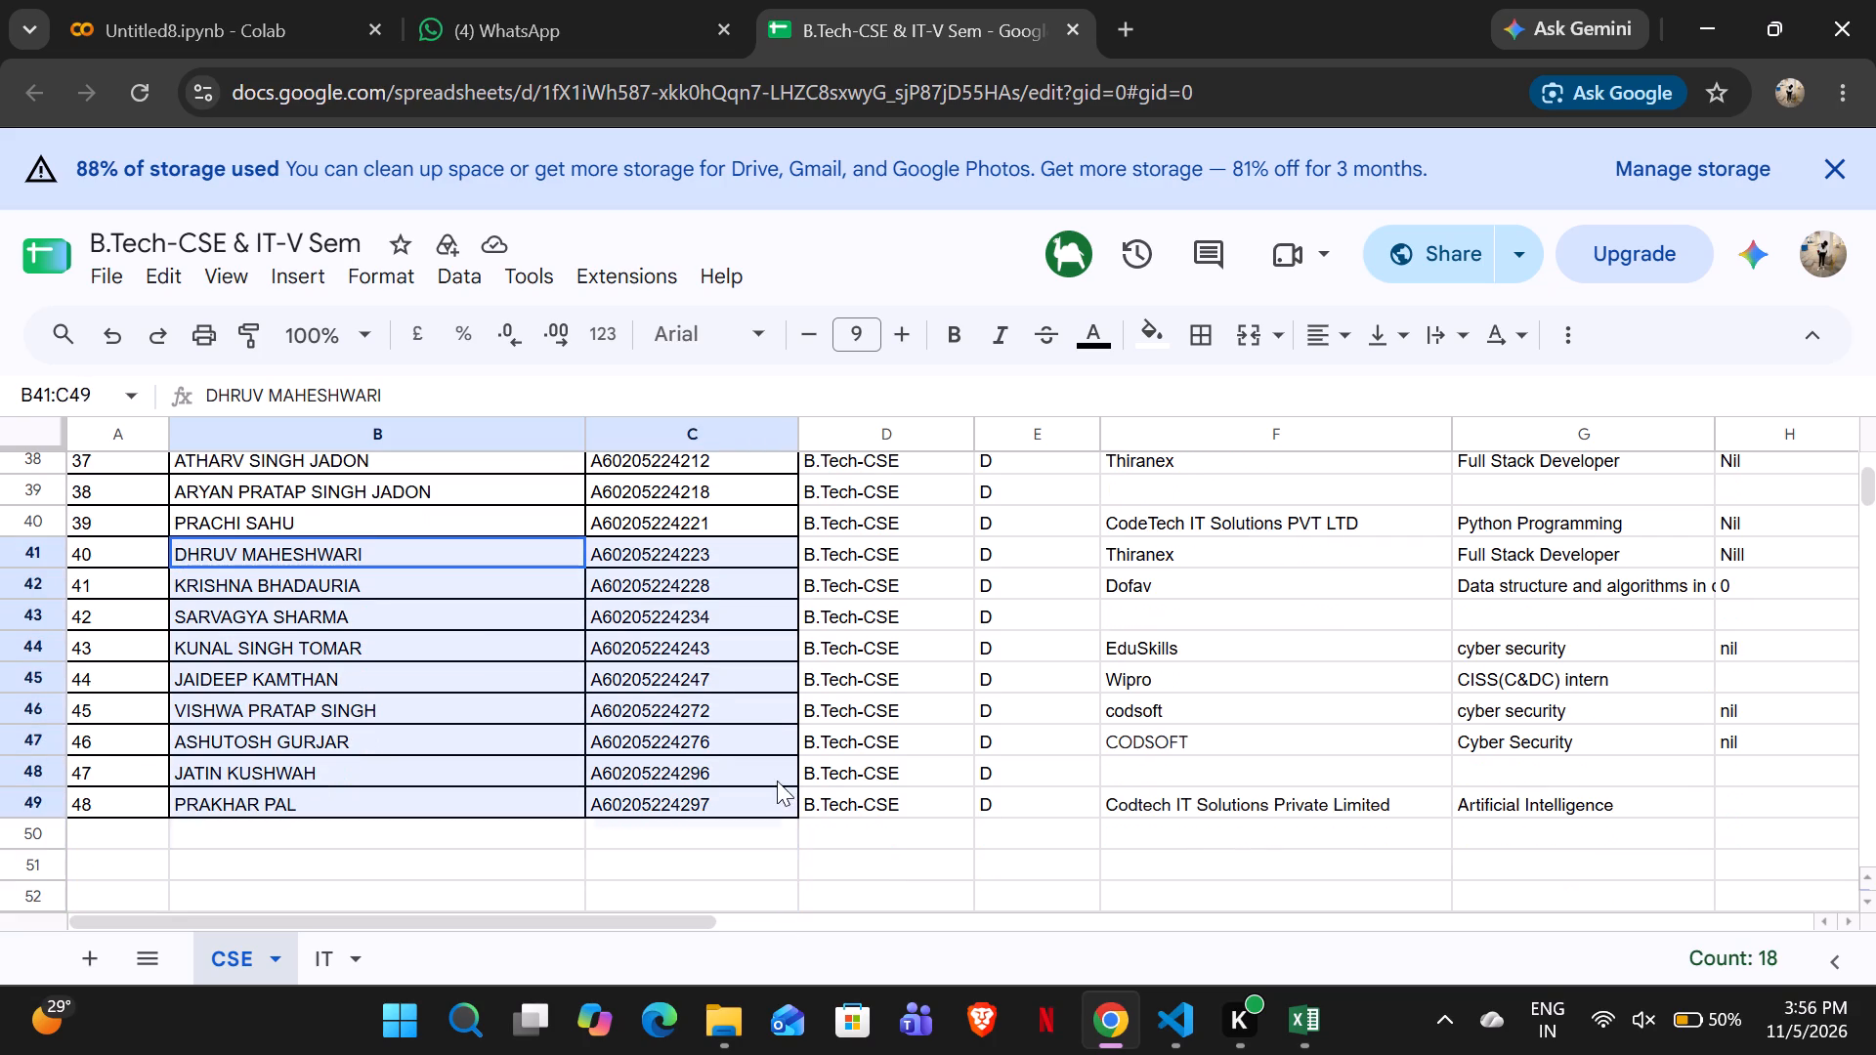
{"action": "left_click_drag", "start_coordinate": [777, 781], "coordinate": [792, 818]}
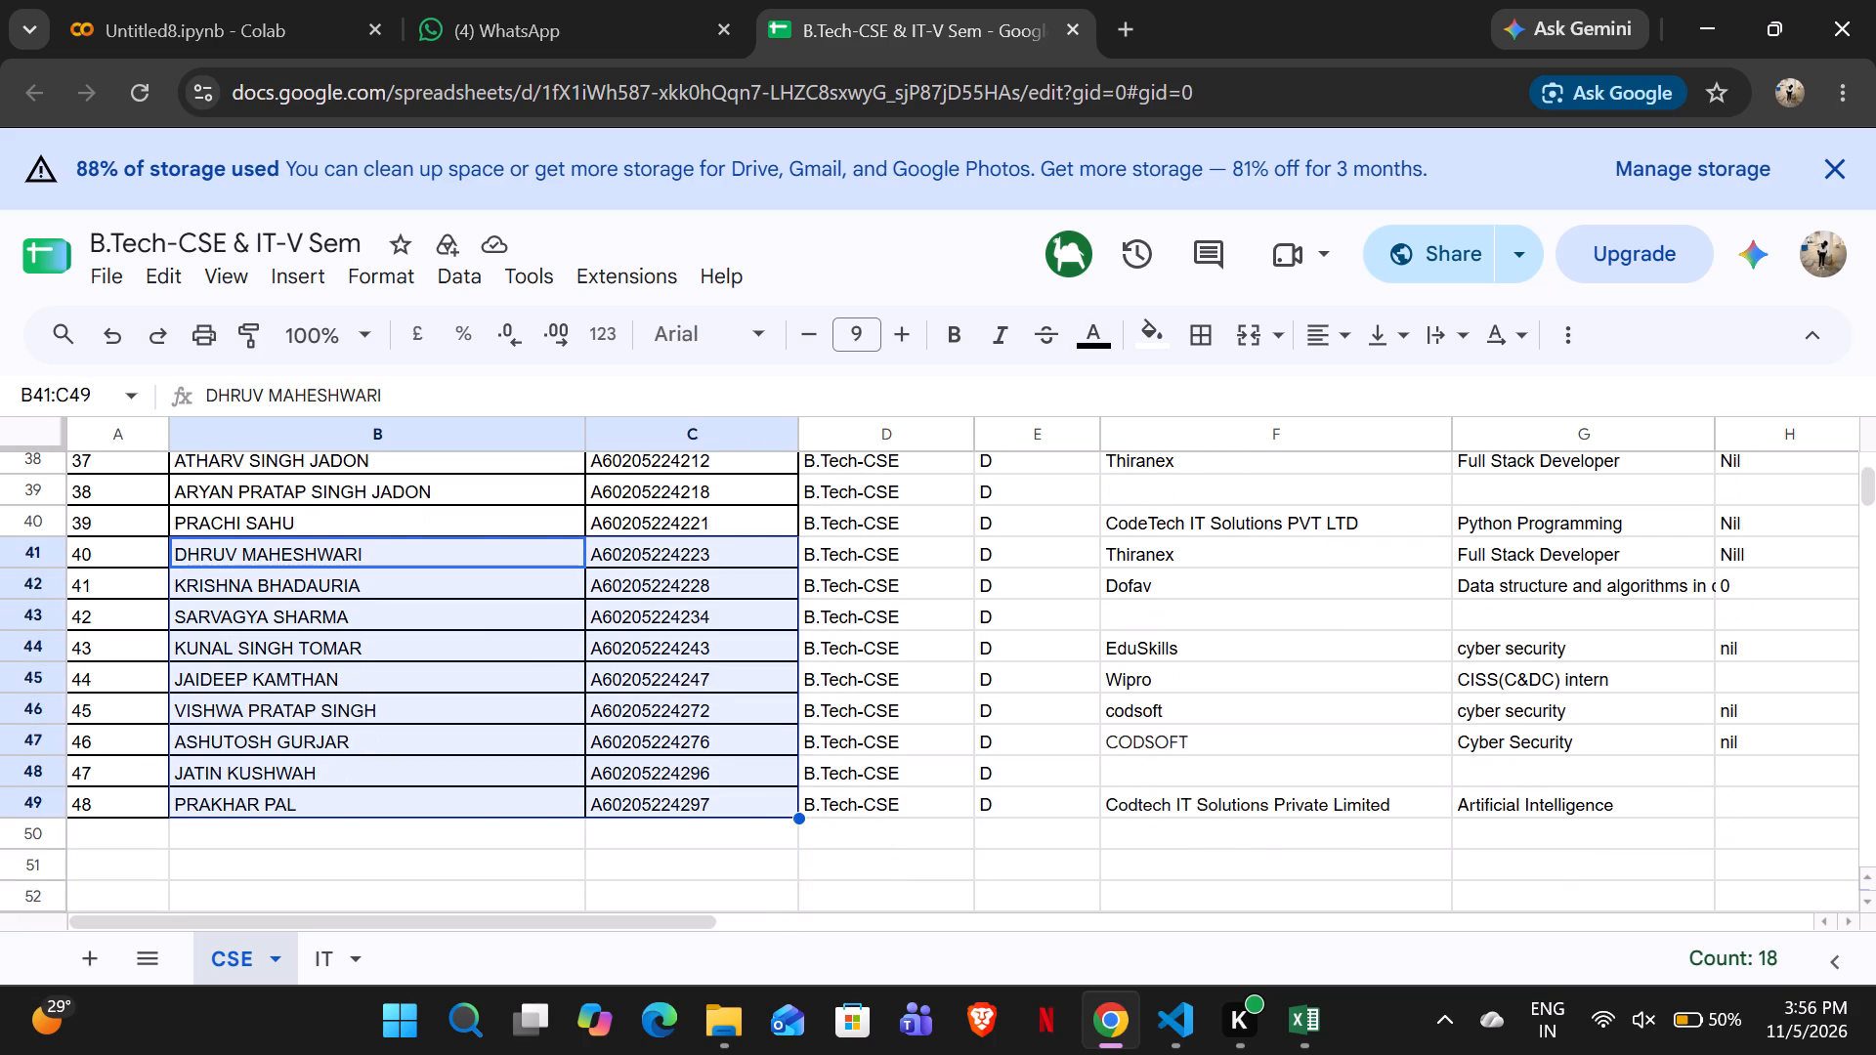
{"action": "key", "text": "ctrl+c"}
{"action": "left_click", "coordinate": [1316, 1020]}
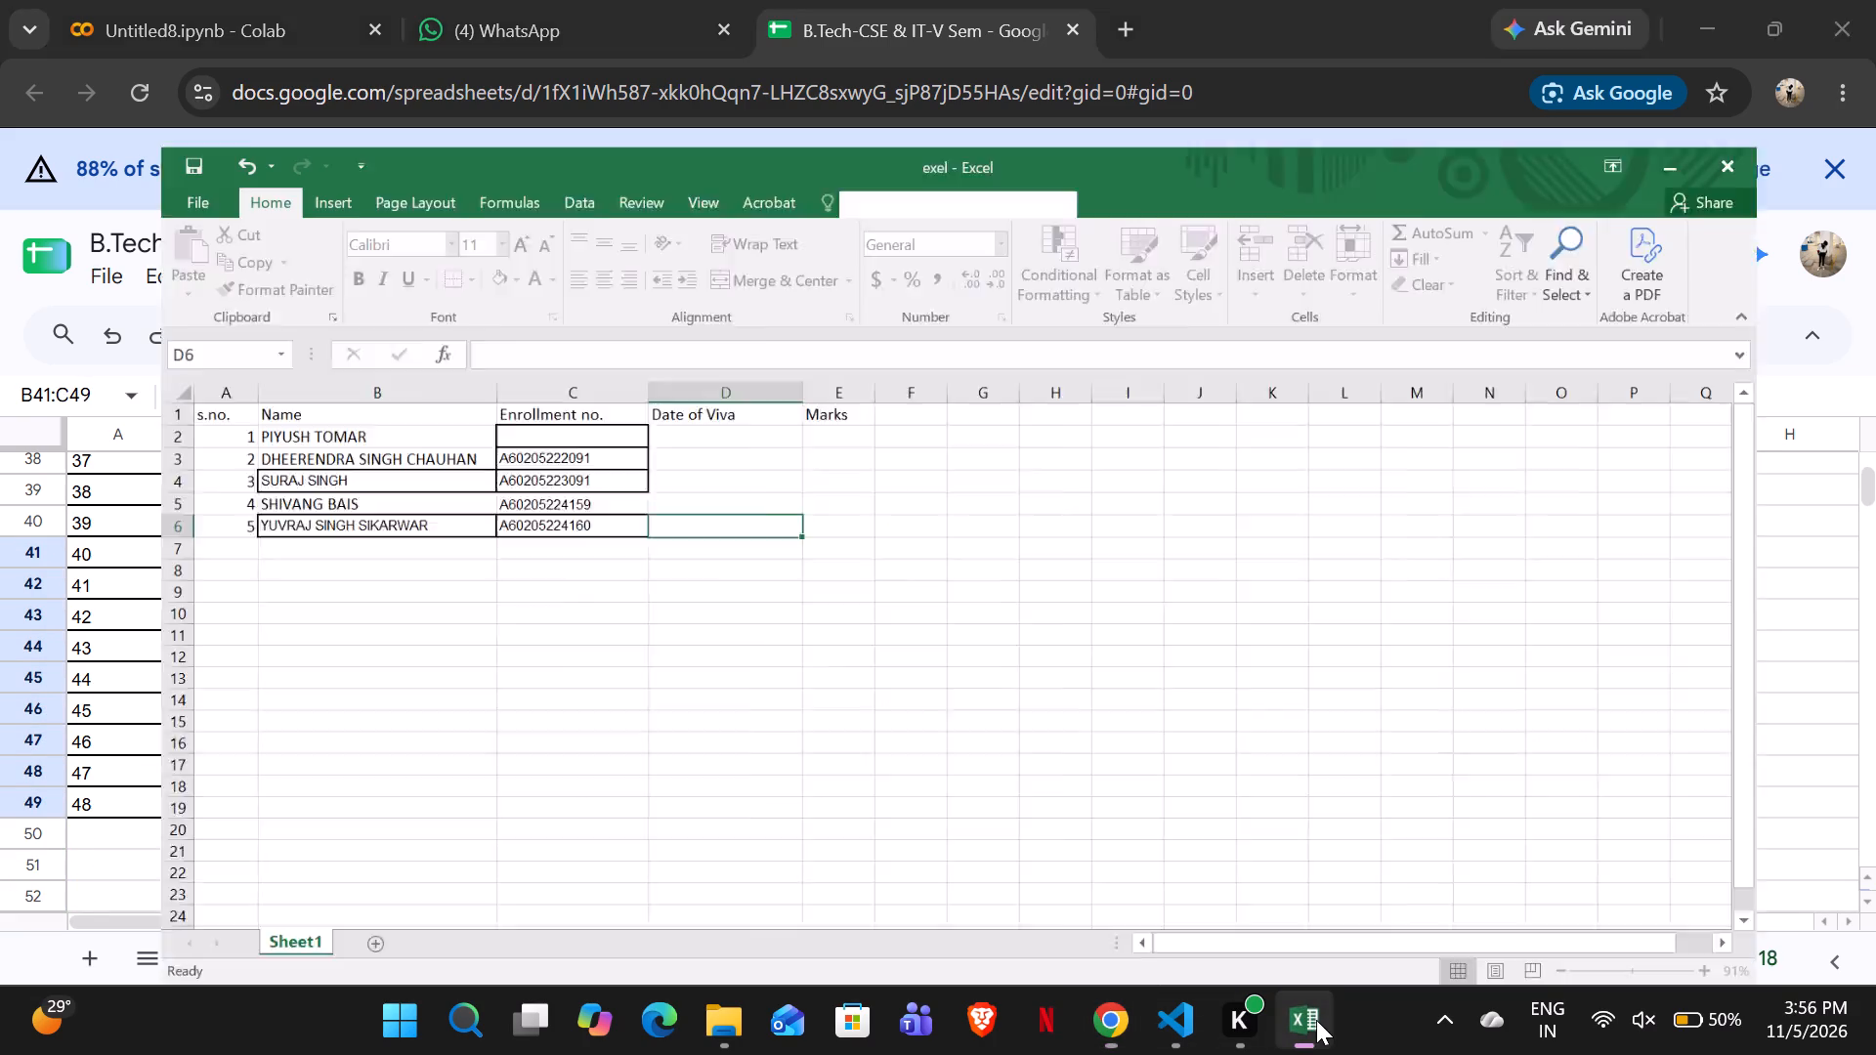
{"action": "left_click", "coordinate": [142, 480]}
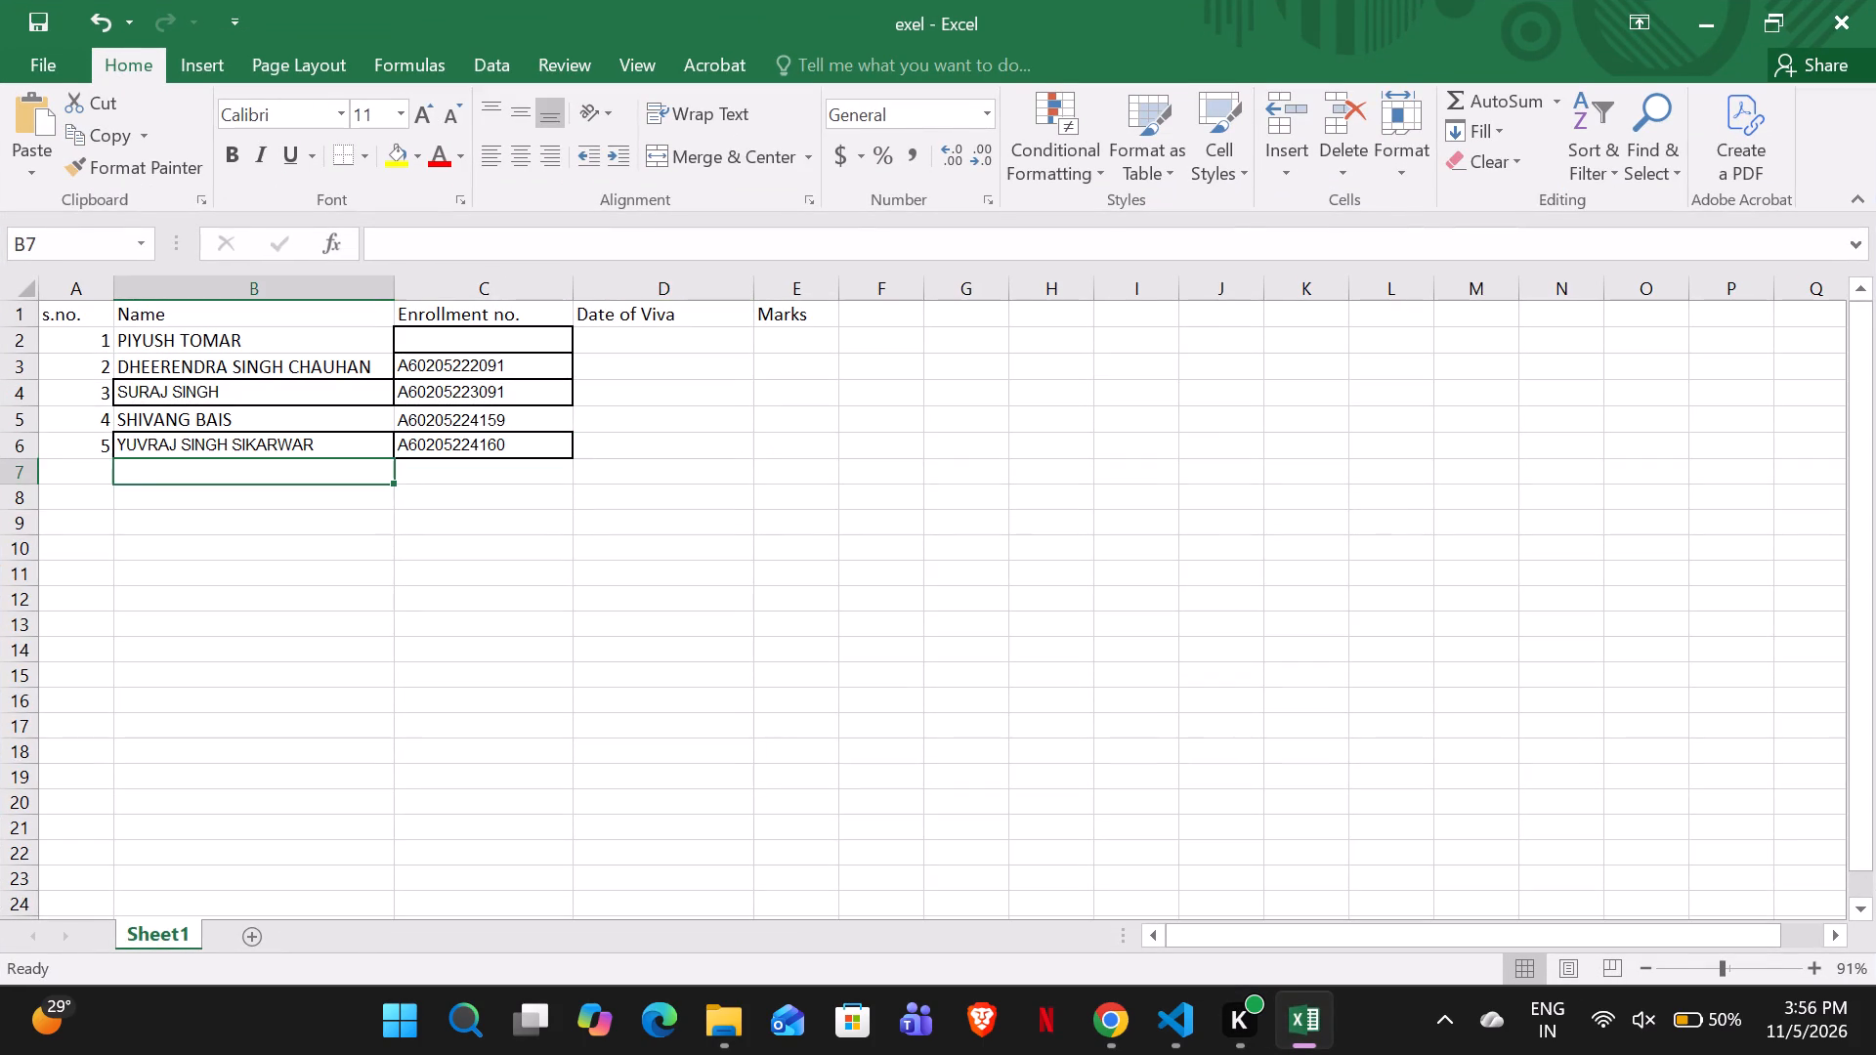
{"action": "key", "text": "ctrl+v"}
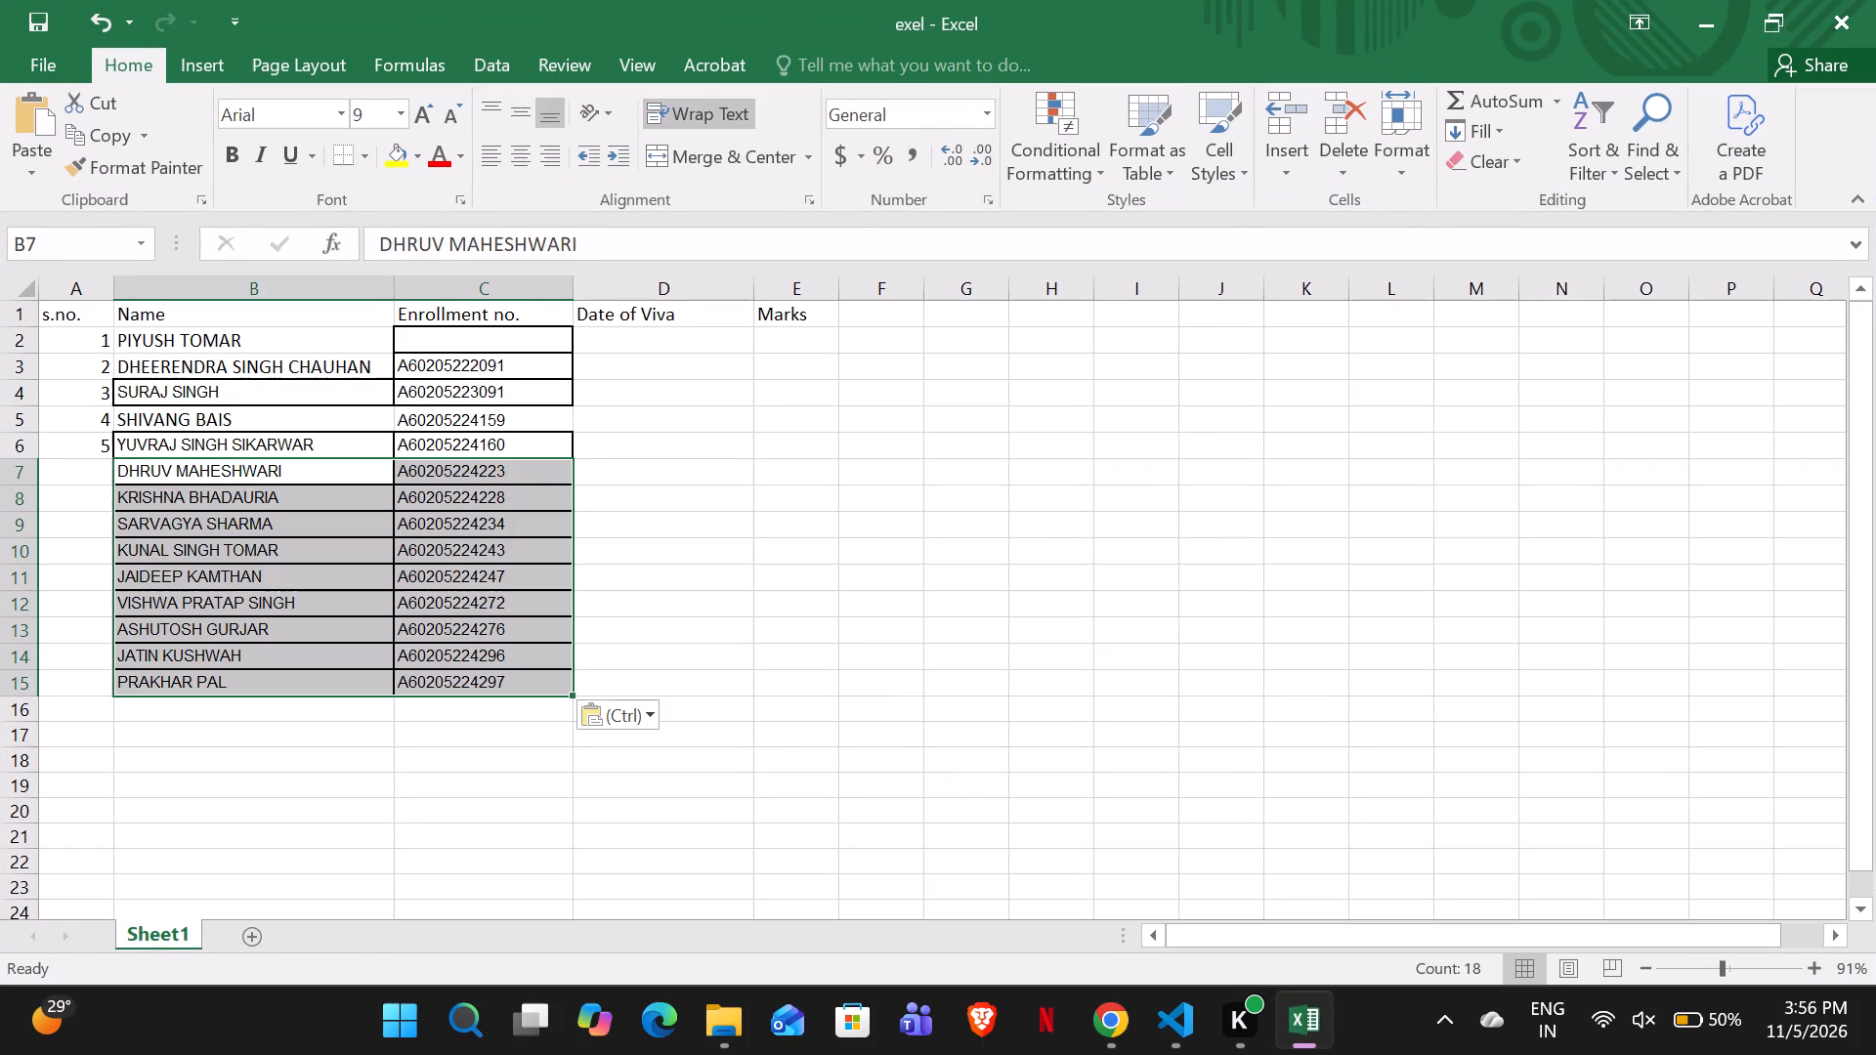
{"action": "left_click", "coordinate": [372, 491]}
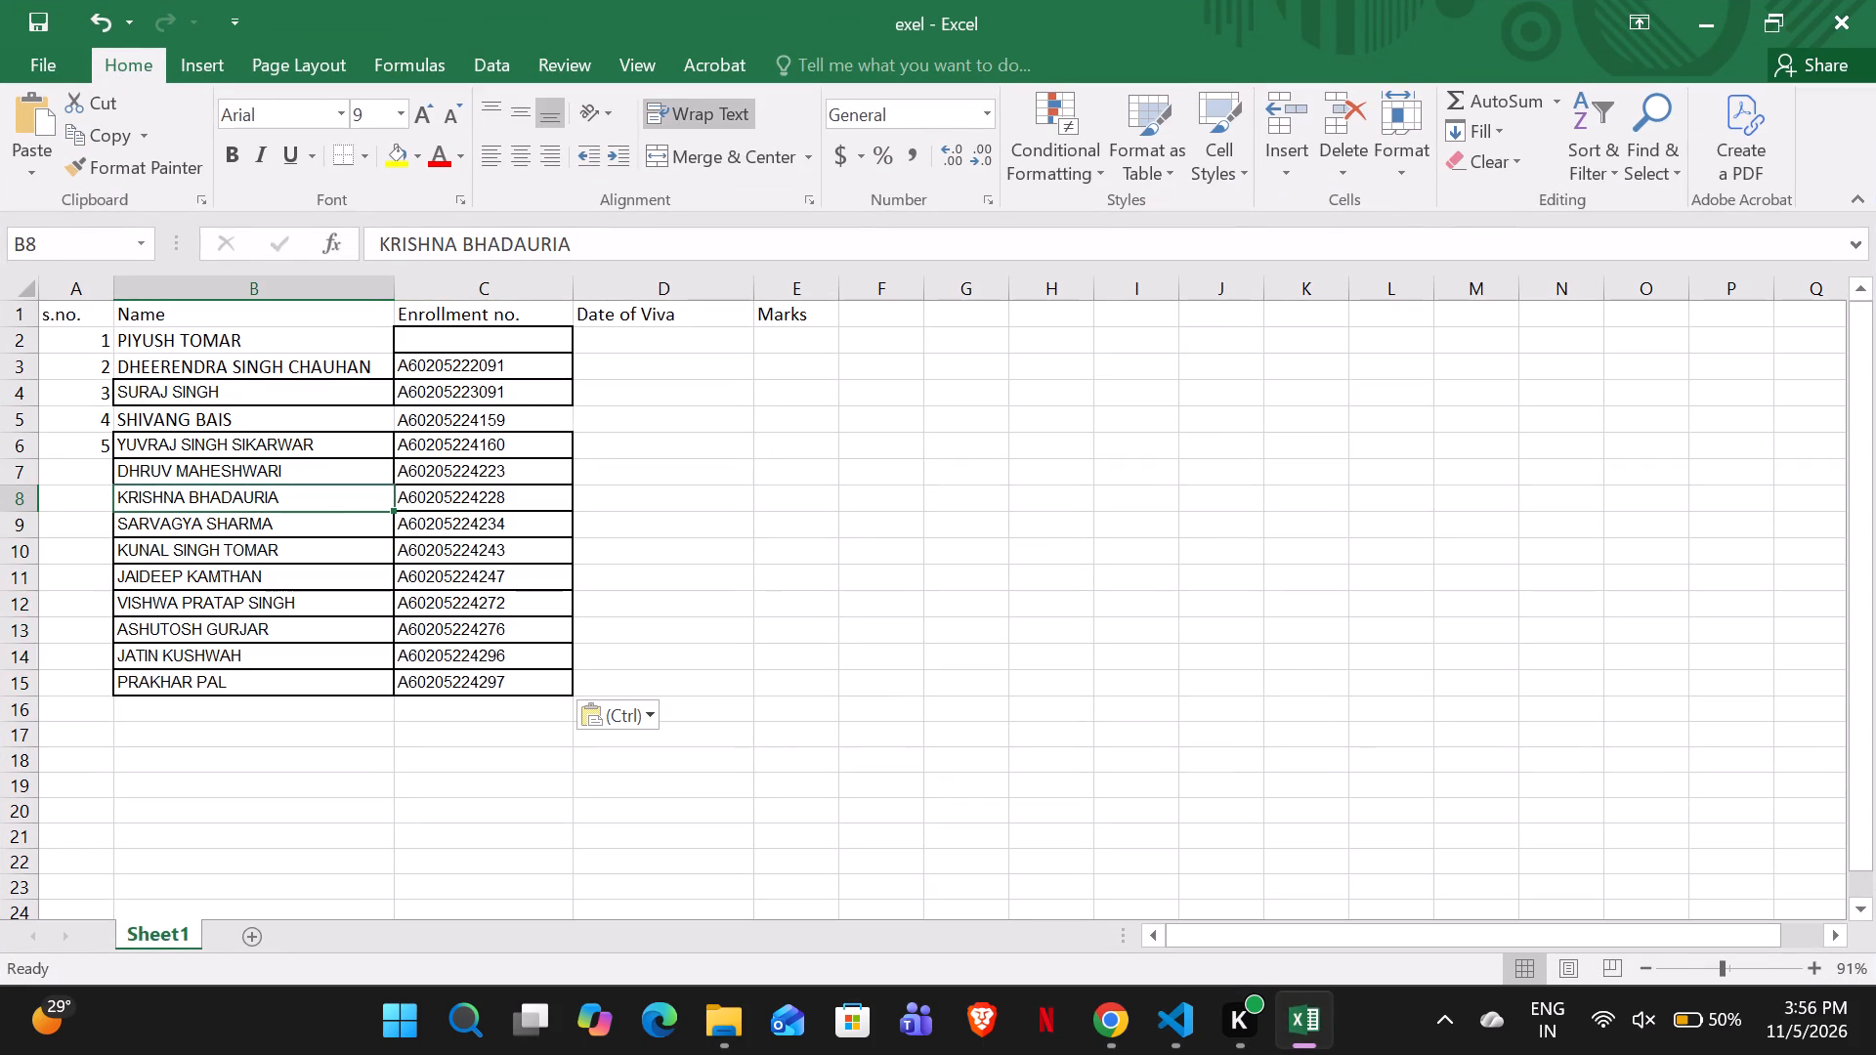
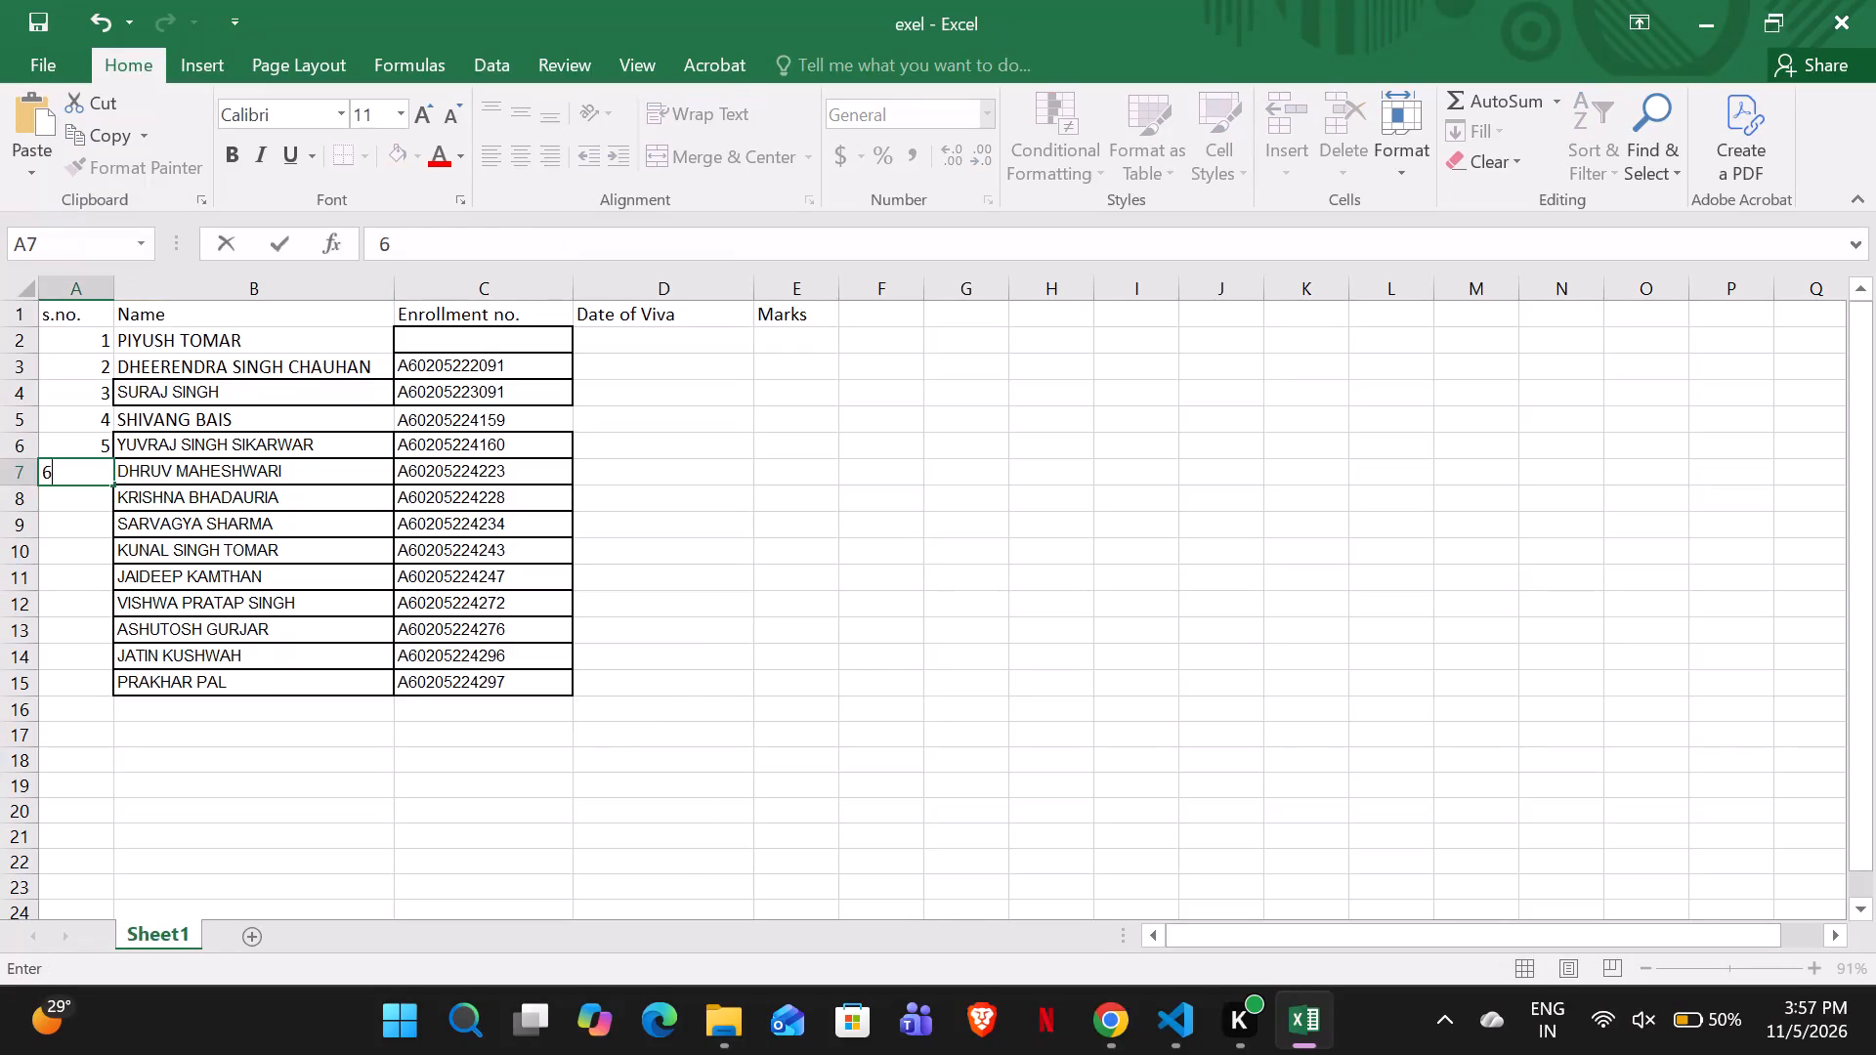
Complete the s.no. column with serial numbers 6 to 14 in cells A7:A15, one per student row.
{"action": "key", "text": "Down"}
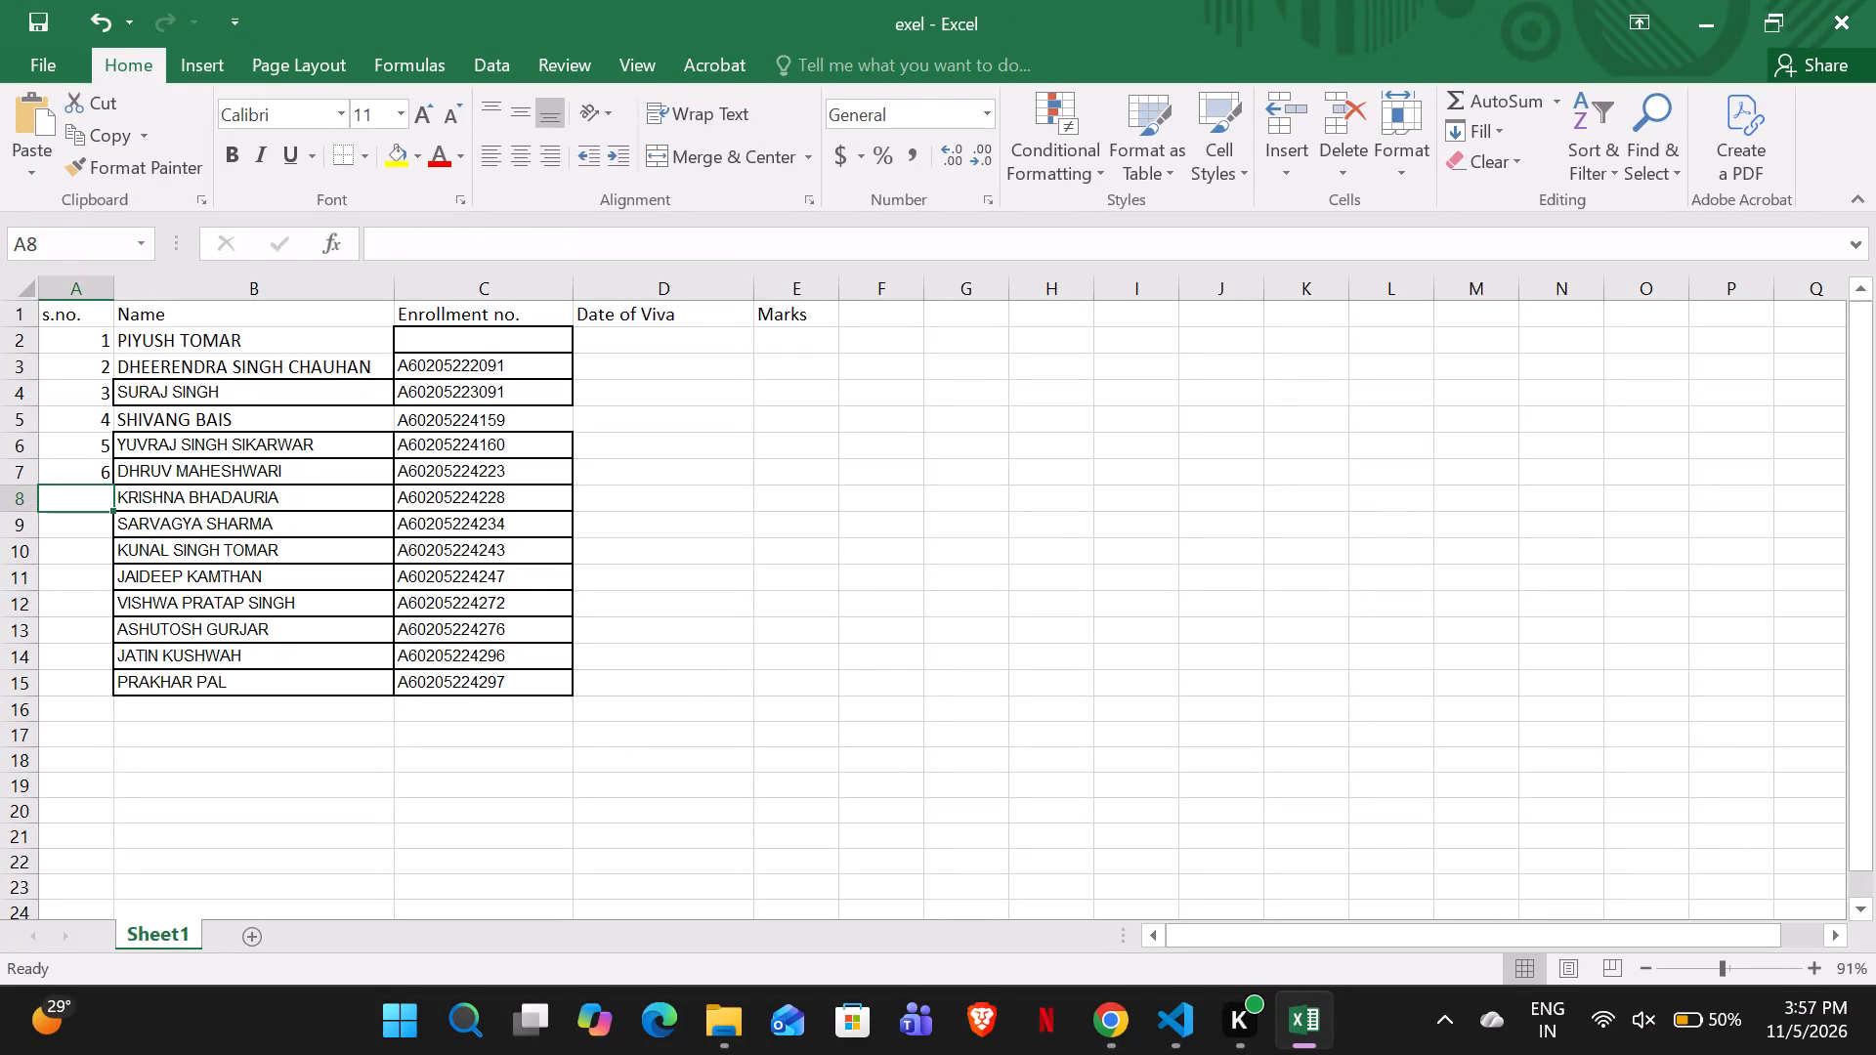
{"action": "key", "text": "7"}
{"action": "key", "text": "Down"}
{"action": "key", "text": "8"}
{"action": "key", "text": "Down"}
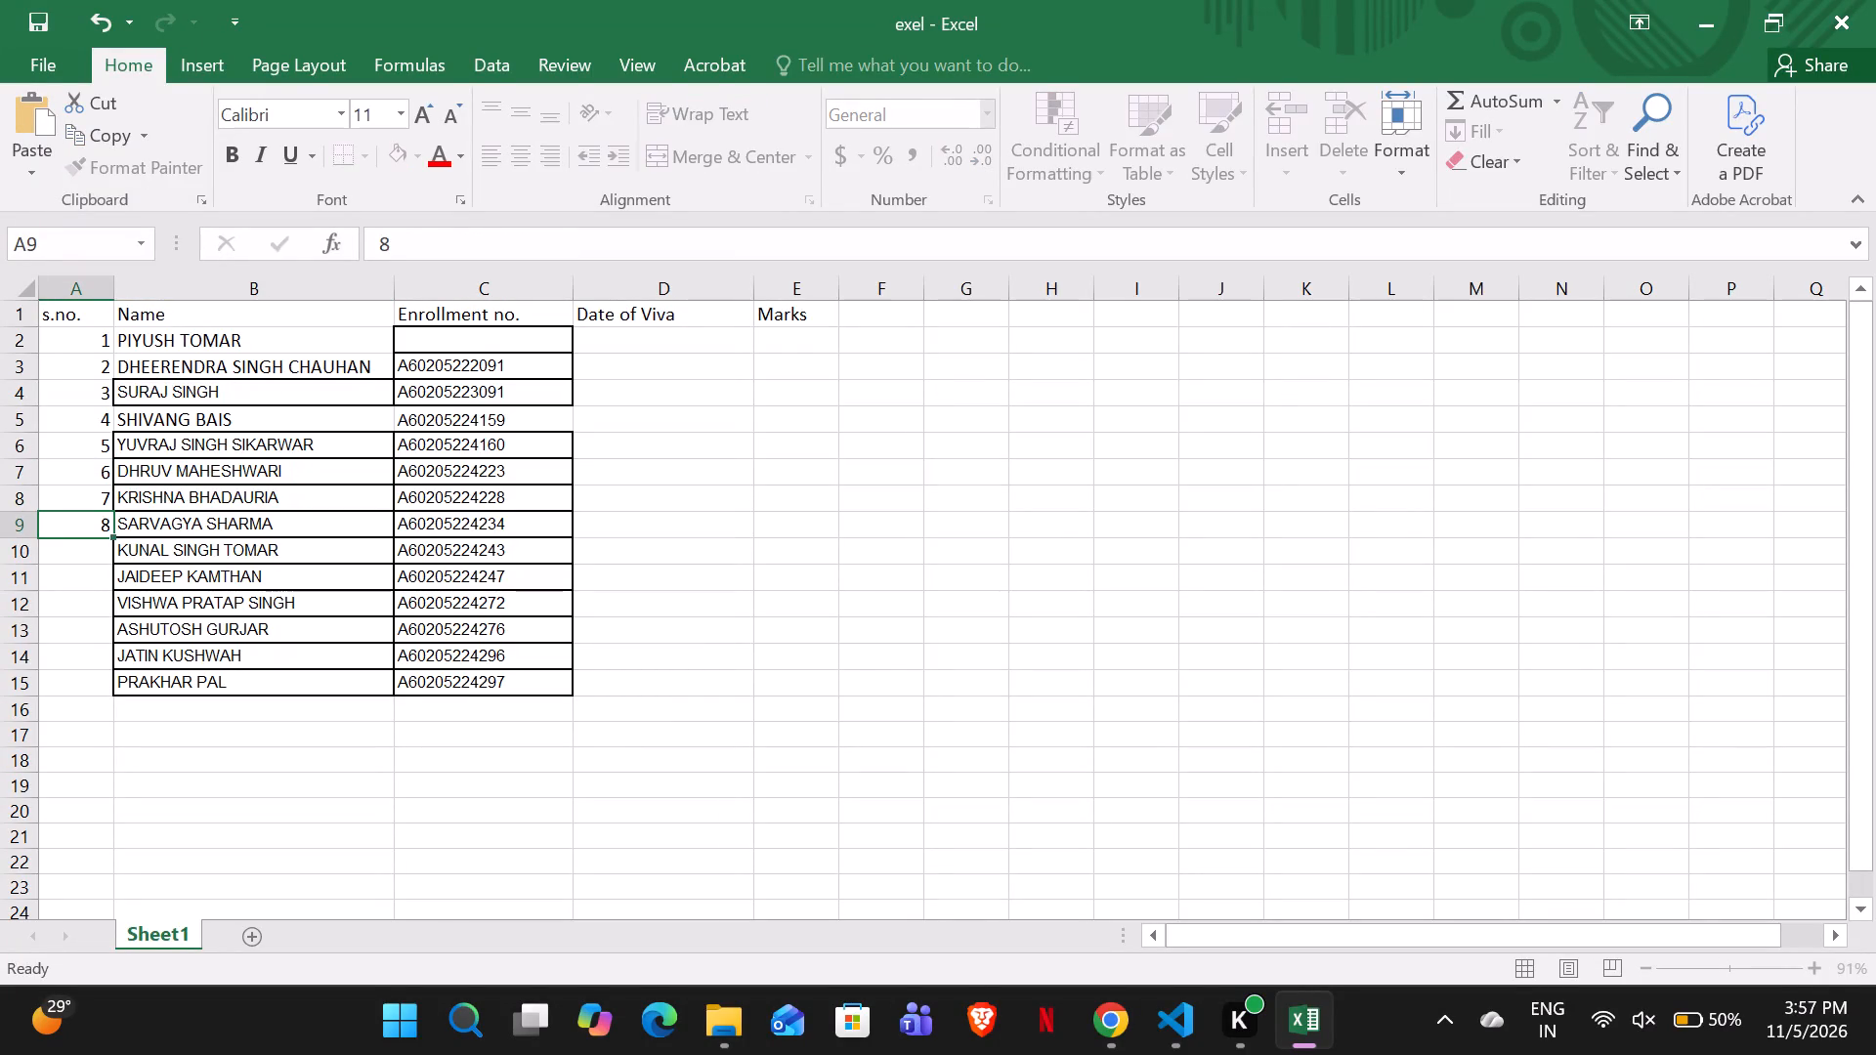
{"action": "key", "text": "9"}
{"action": "key", "text": "Down"}
{"action": "key", "text": "1"}
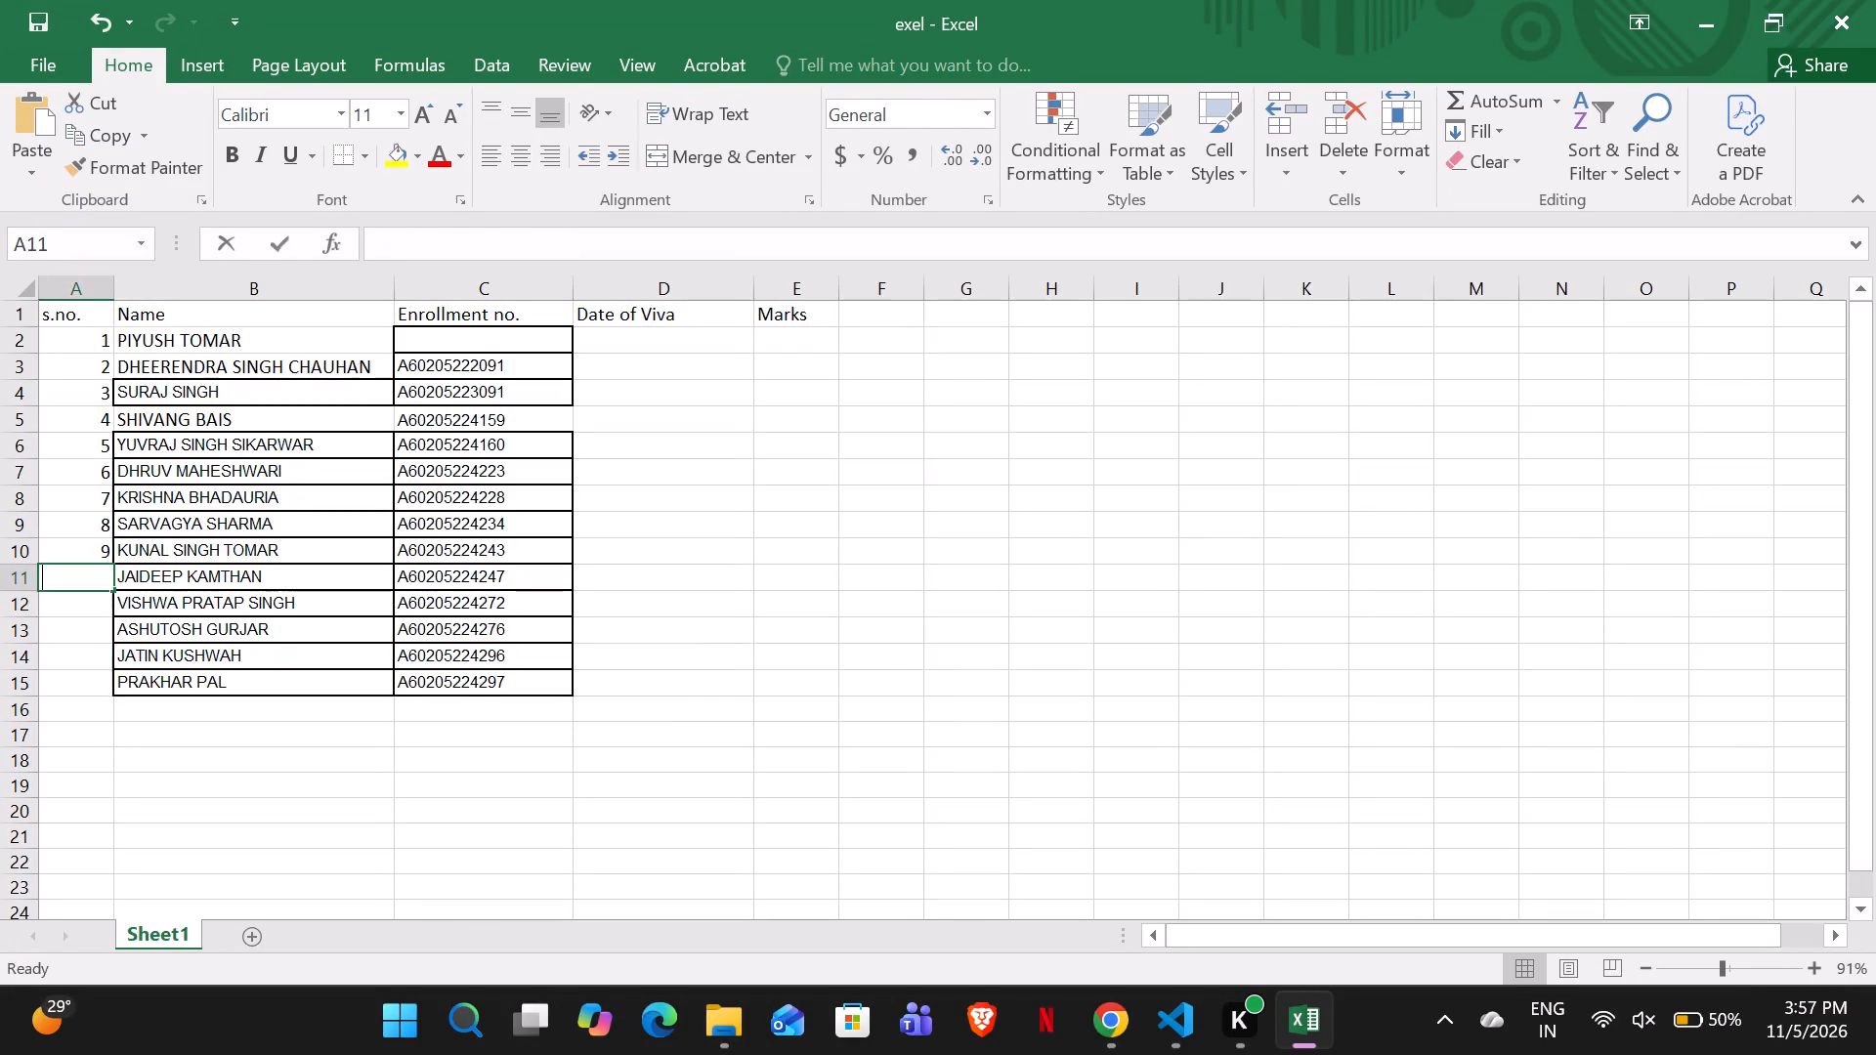
{"action": "key", "text": "0"}
{"action": "key", "text": "Down"}
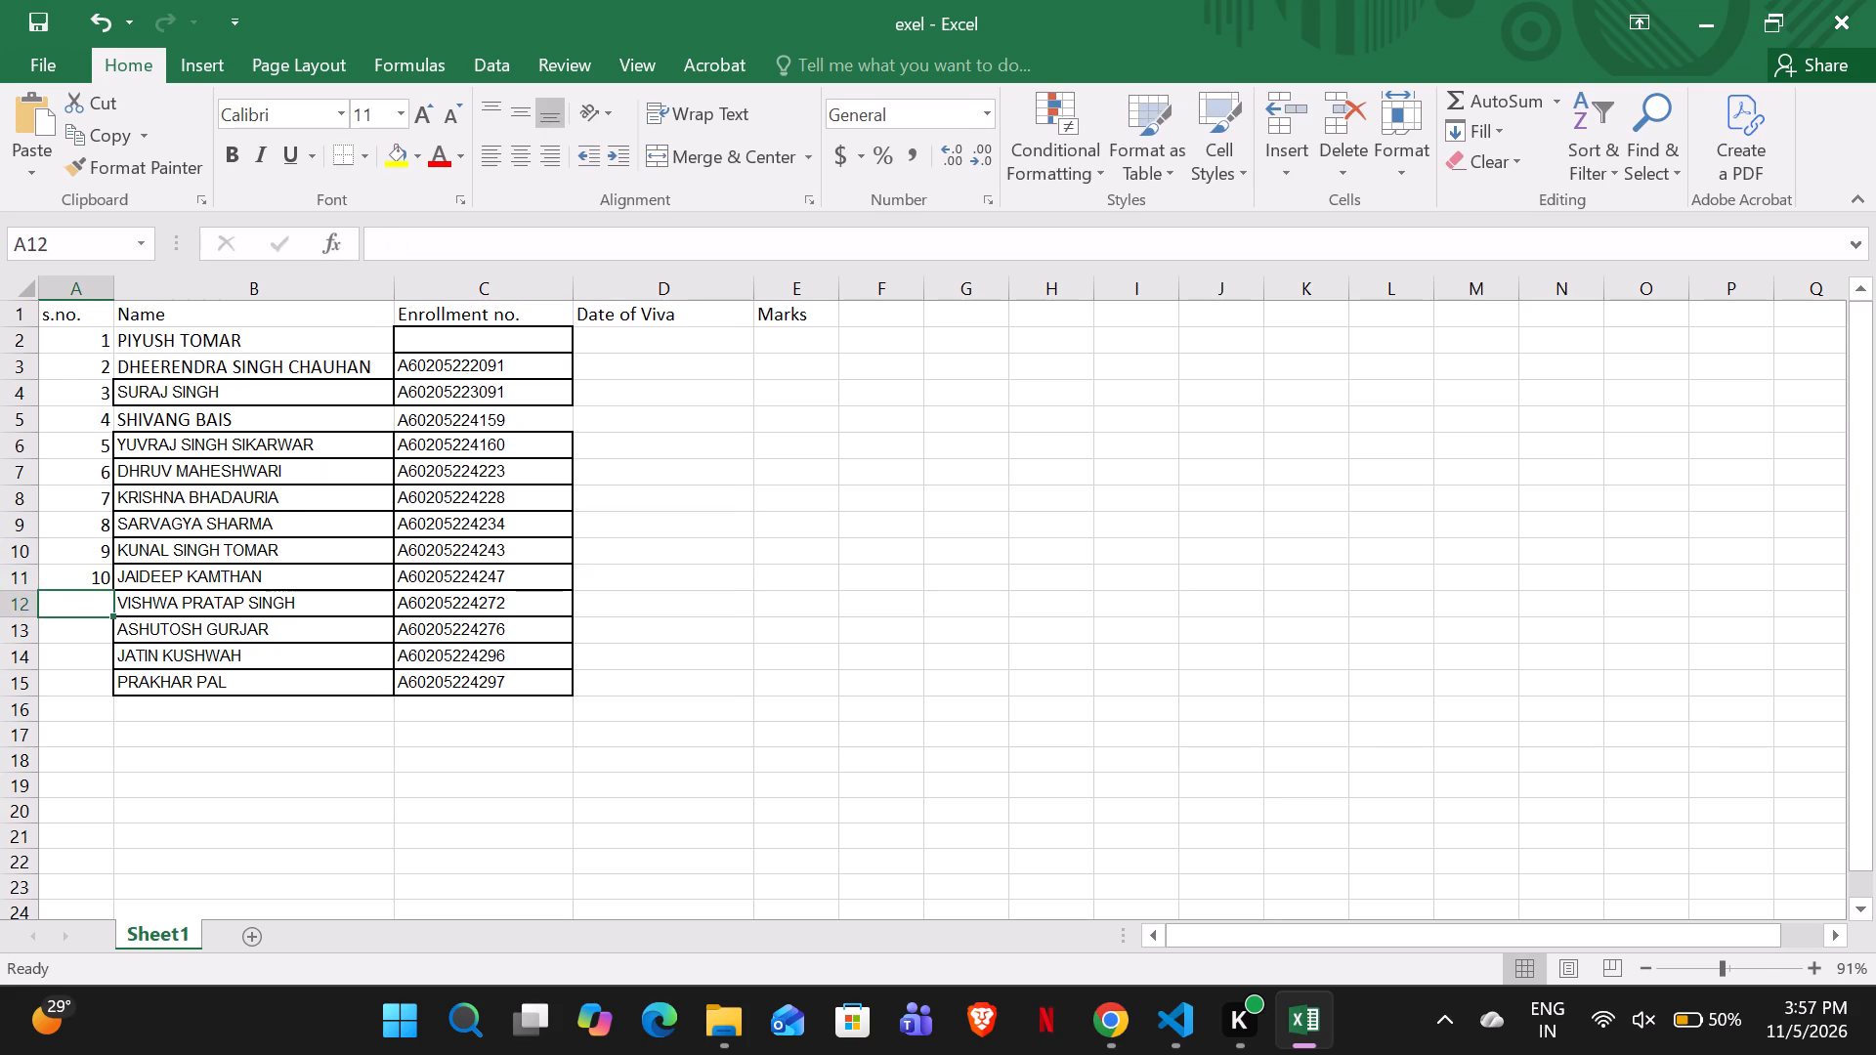
{"action": "type", "text": "11"}
{"action": "key", "text": "Down"}
{"action": "type", "text": "12"}
{"action": "key", "text": "Down"}
{"action": "type", "text": "13"}
{"action": "key", "text": "Down"}
{"action": "type", "text": "14"}
{"action": "key", "text": "Down"}
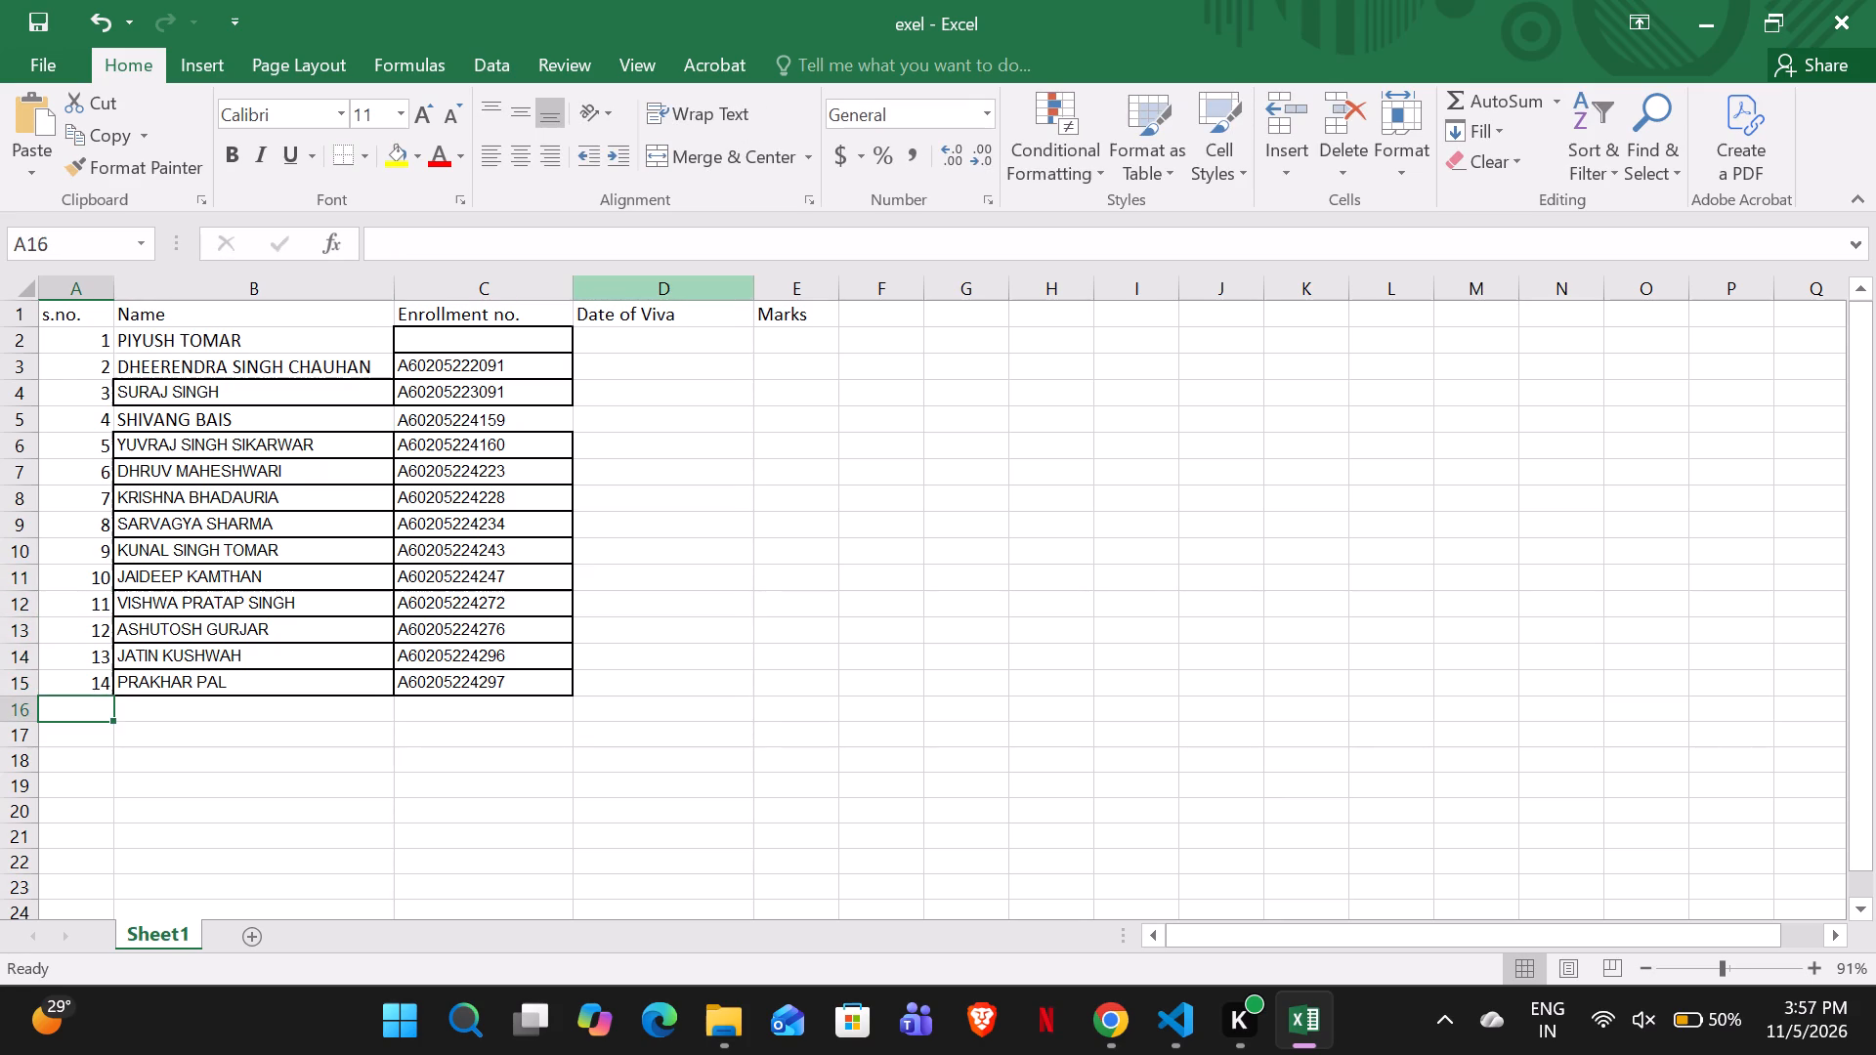
Enter 26/11/26 as the Date of Viva for the first student in cell D2.
{"action": "left_click", "coordinate": [545, 427]}
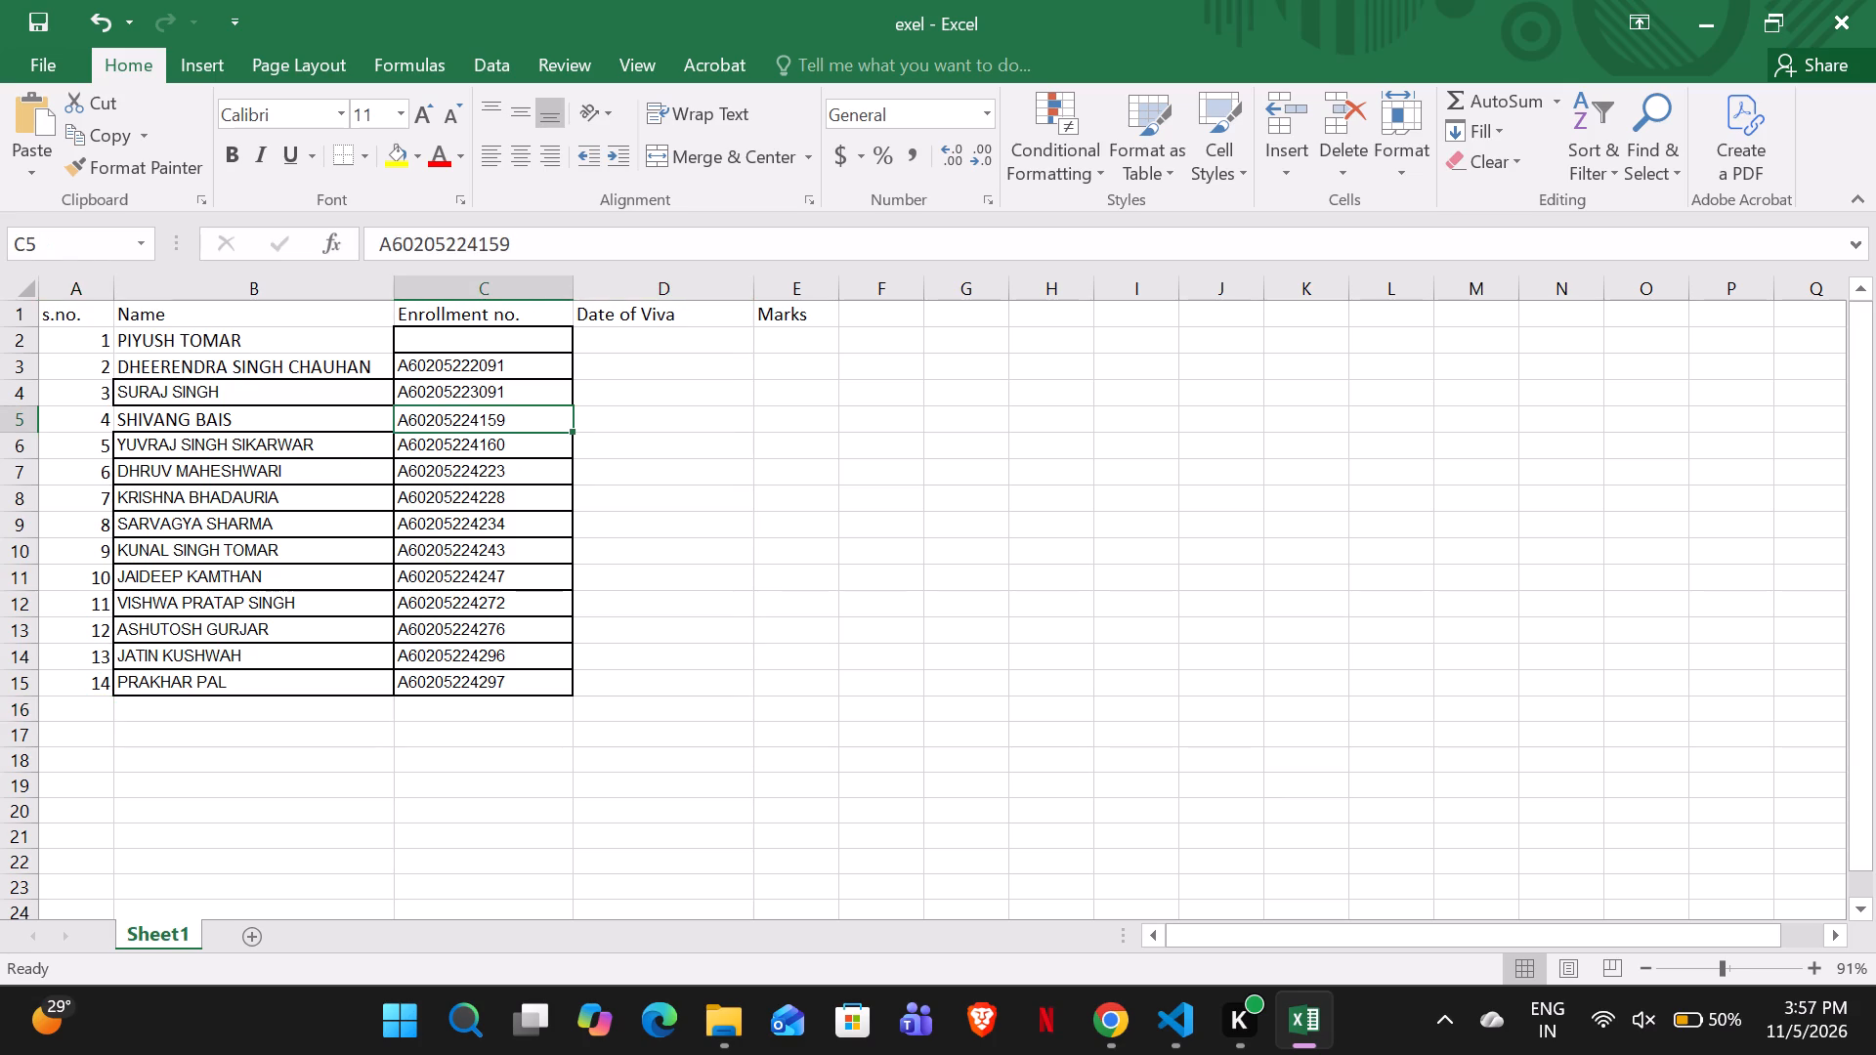
{"action": "left_click", "coordinate": [699, 333]}
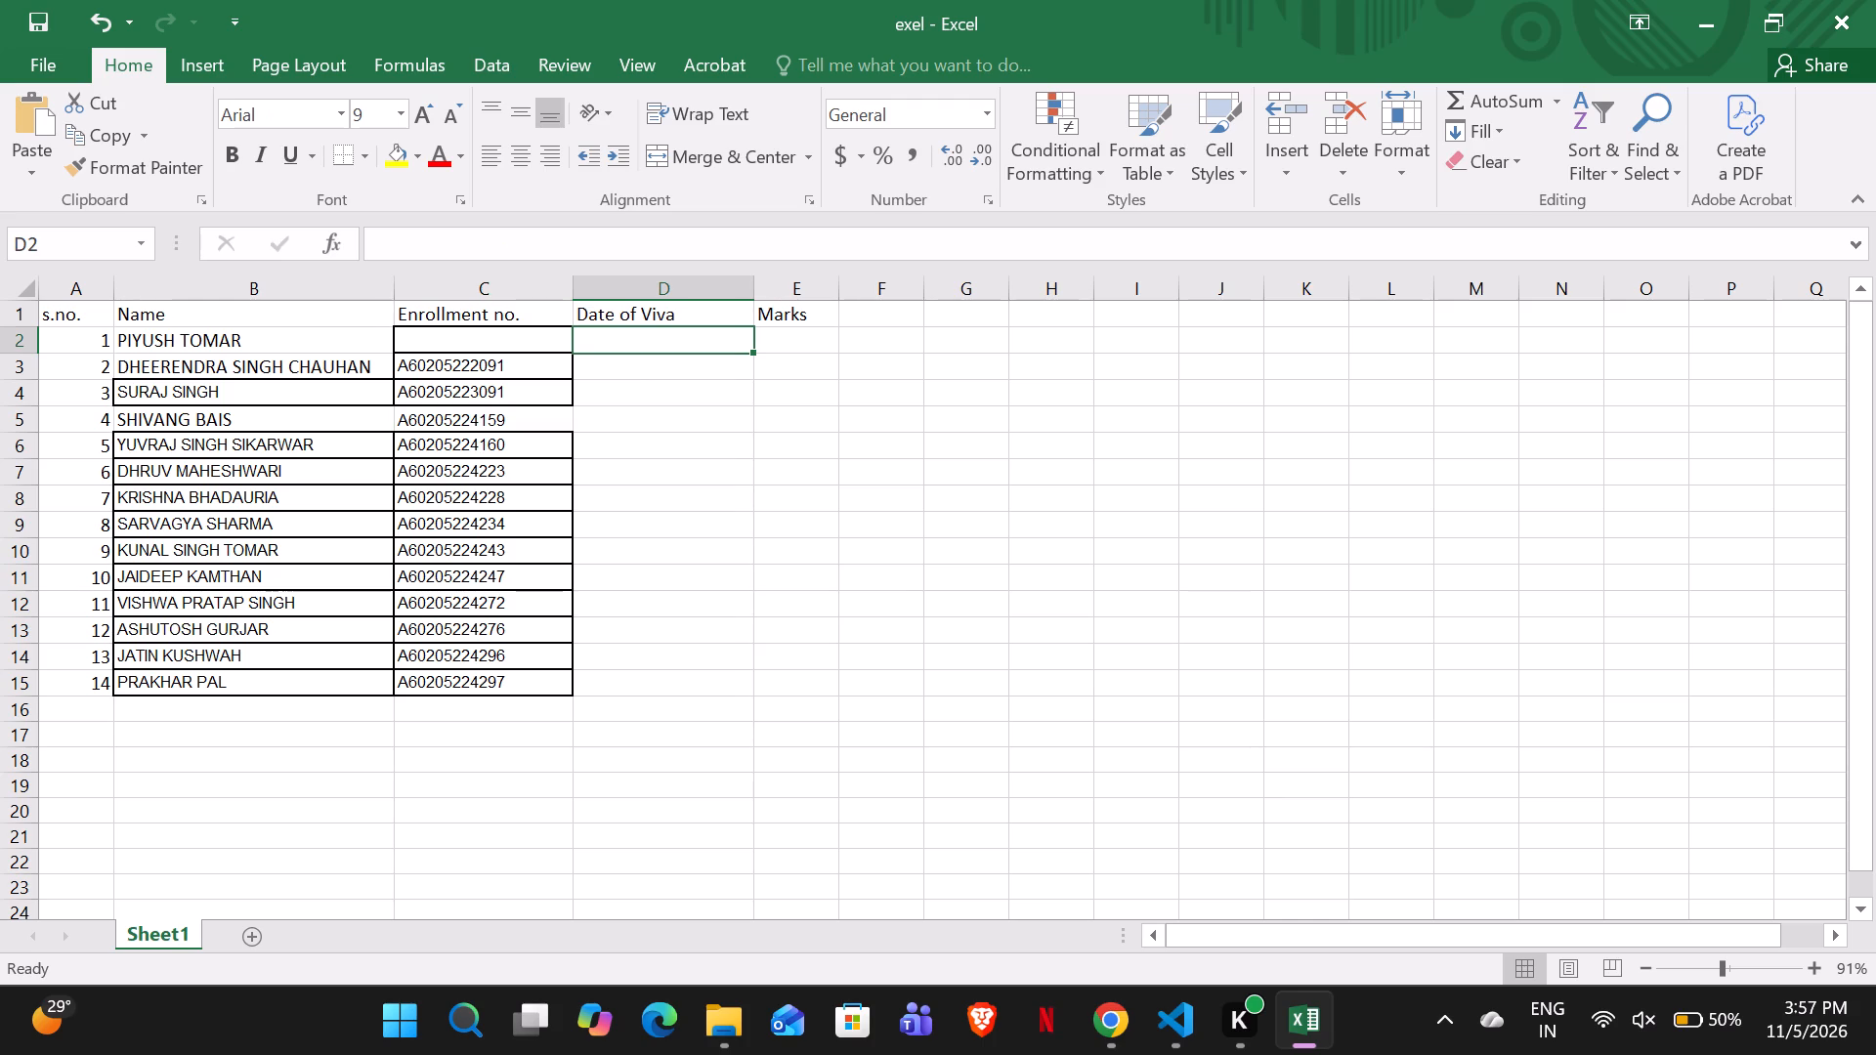
{"action": "type", "text": "26"}
{"action": "key", "text": "slash"}
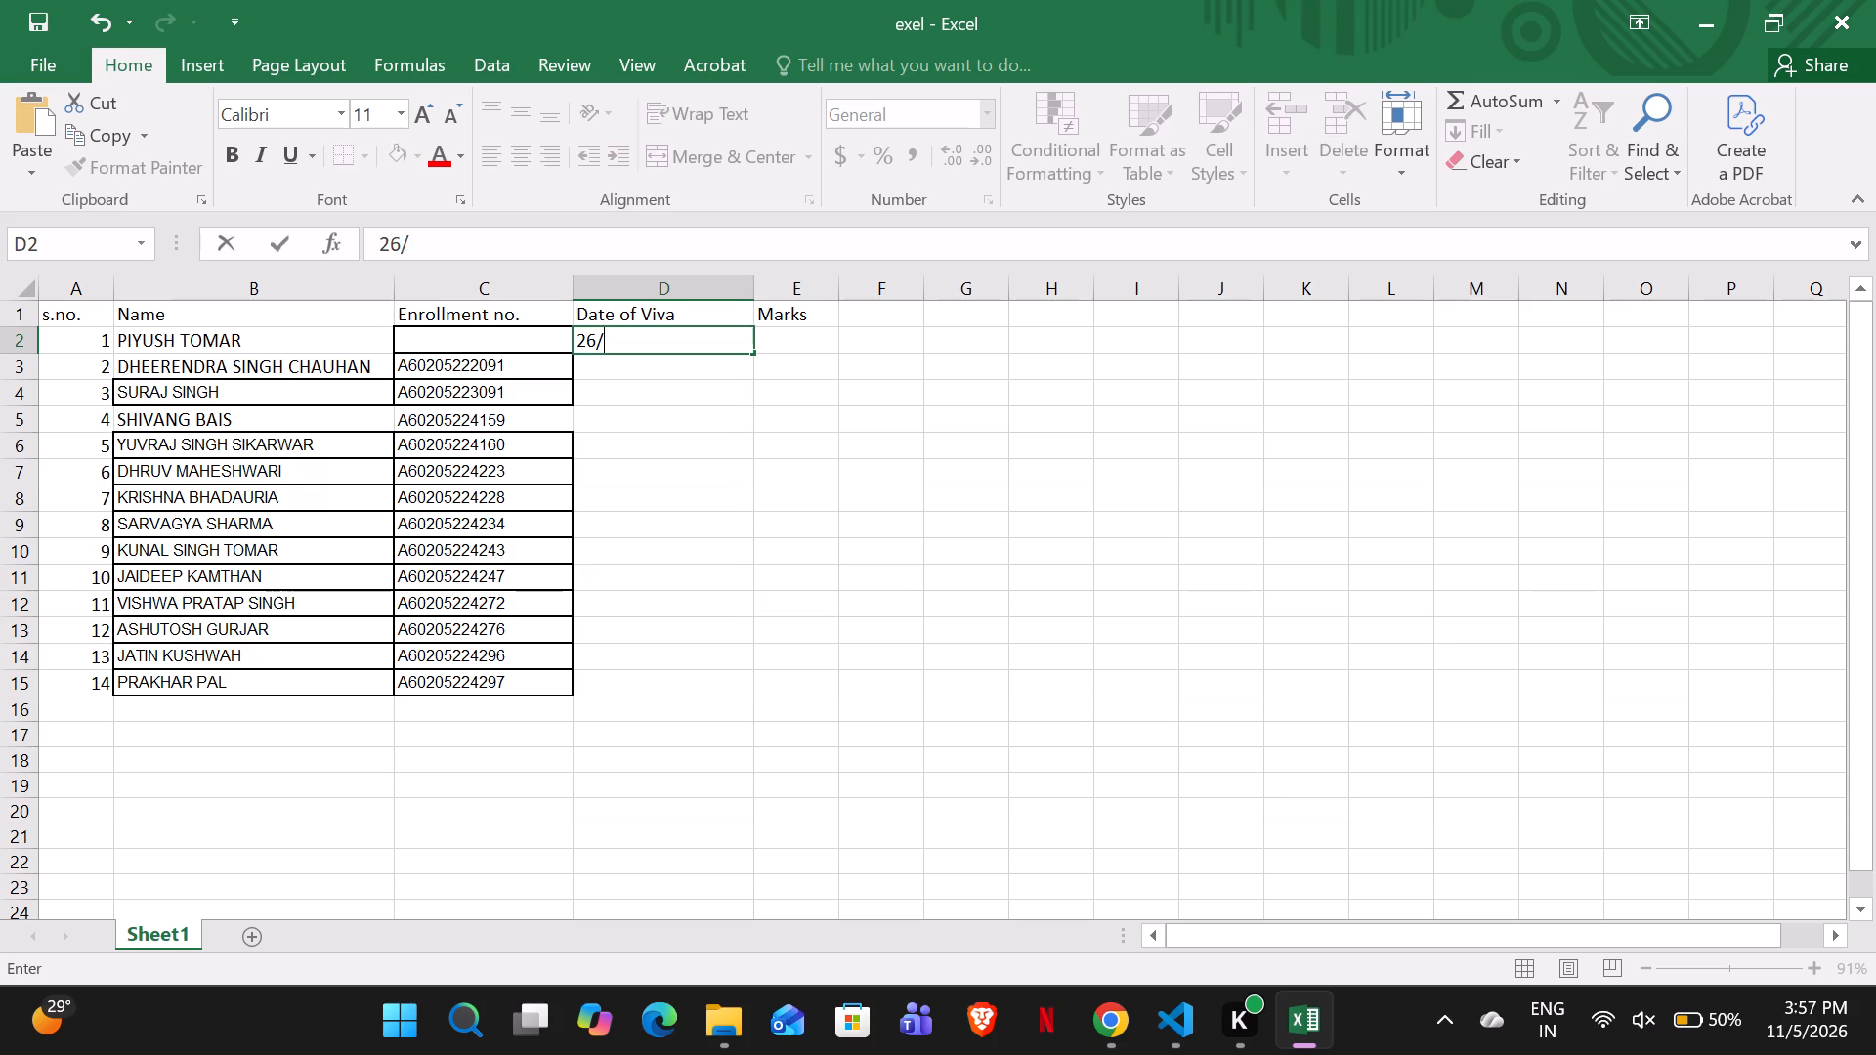
{"action": "type", "text": "11/"}
{"action": "type", "text": "26"}
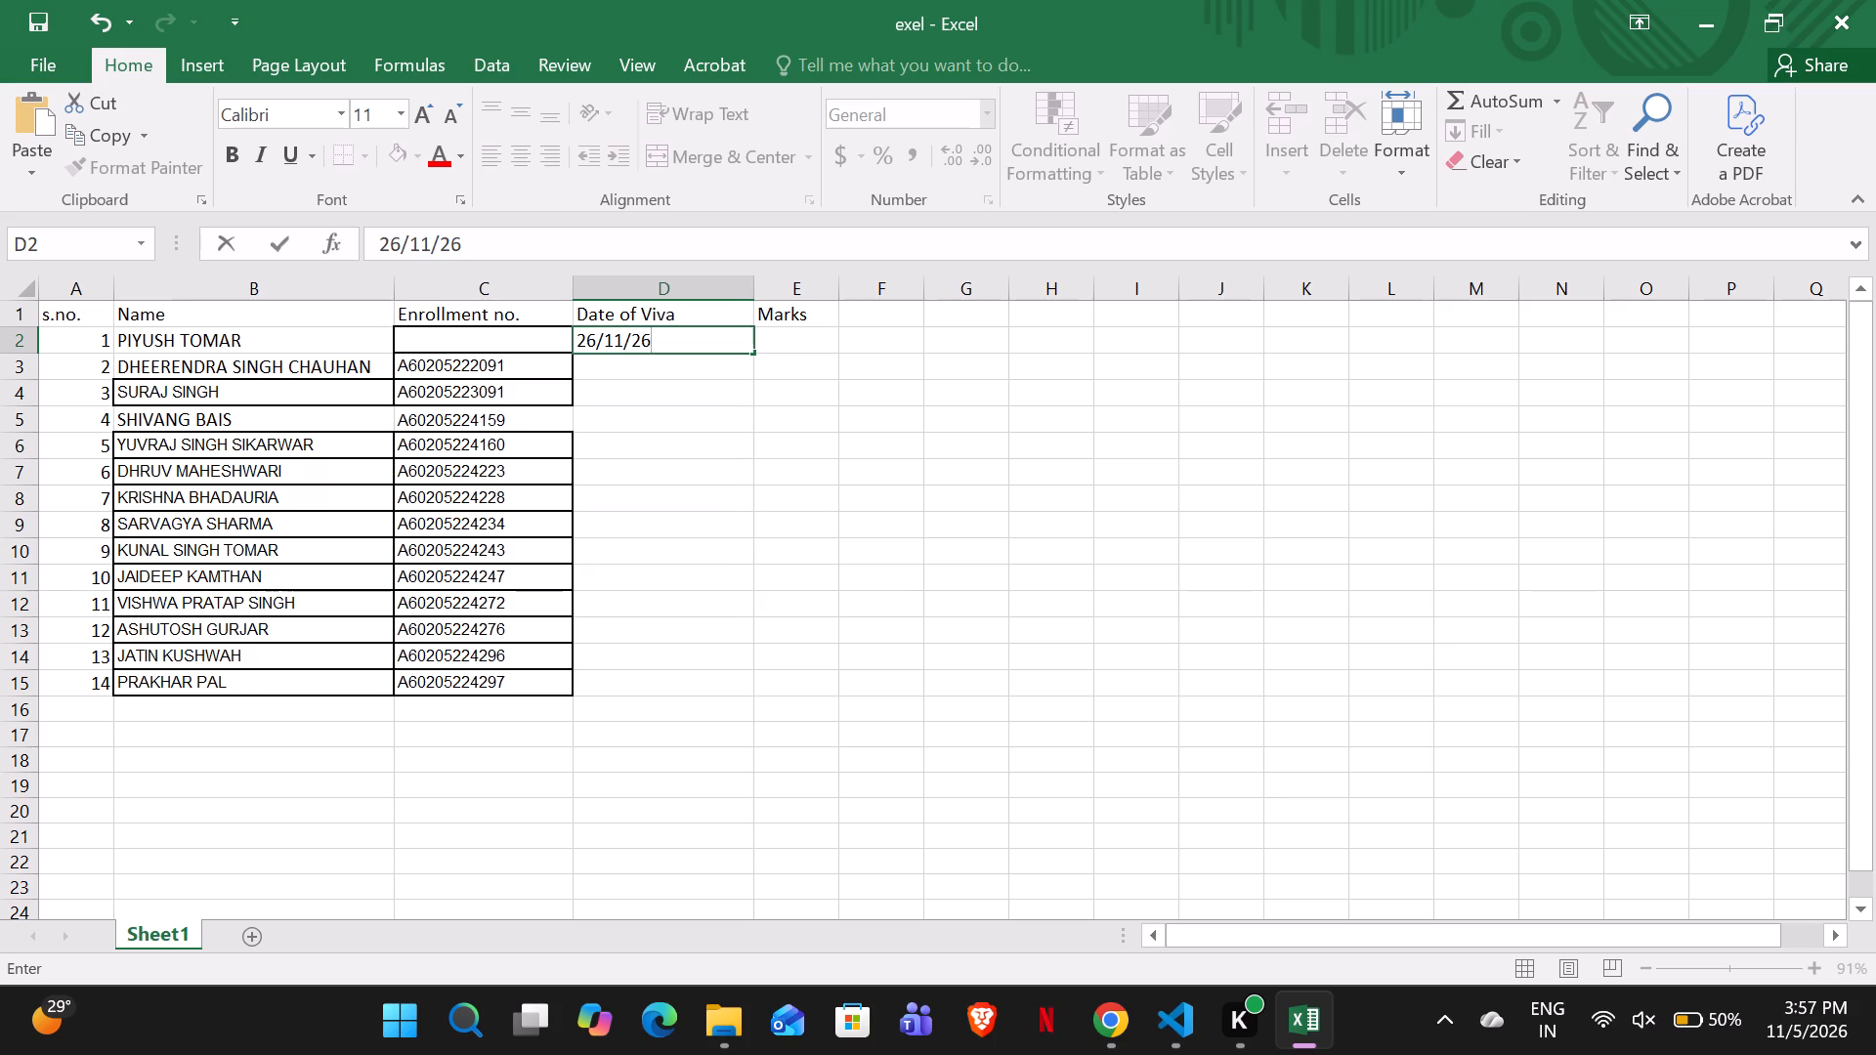
Copy the date 26/11/26 from D2 into each Date of Viva cell from D3 through D14.
{"action": "triple_click", "coordinate": [699, 333]}
{"action": "double_click", "coordinate": [699, 333]}
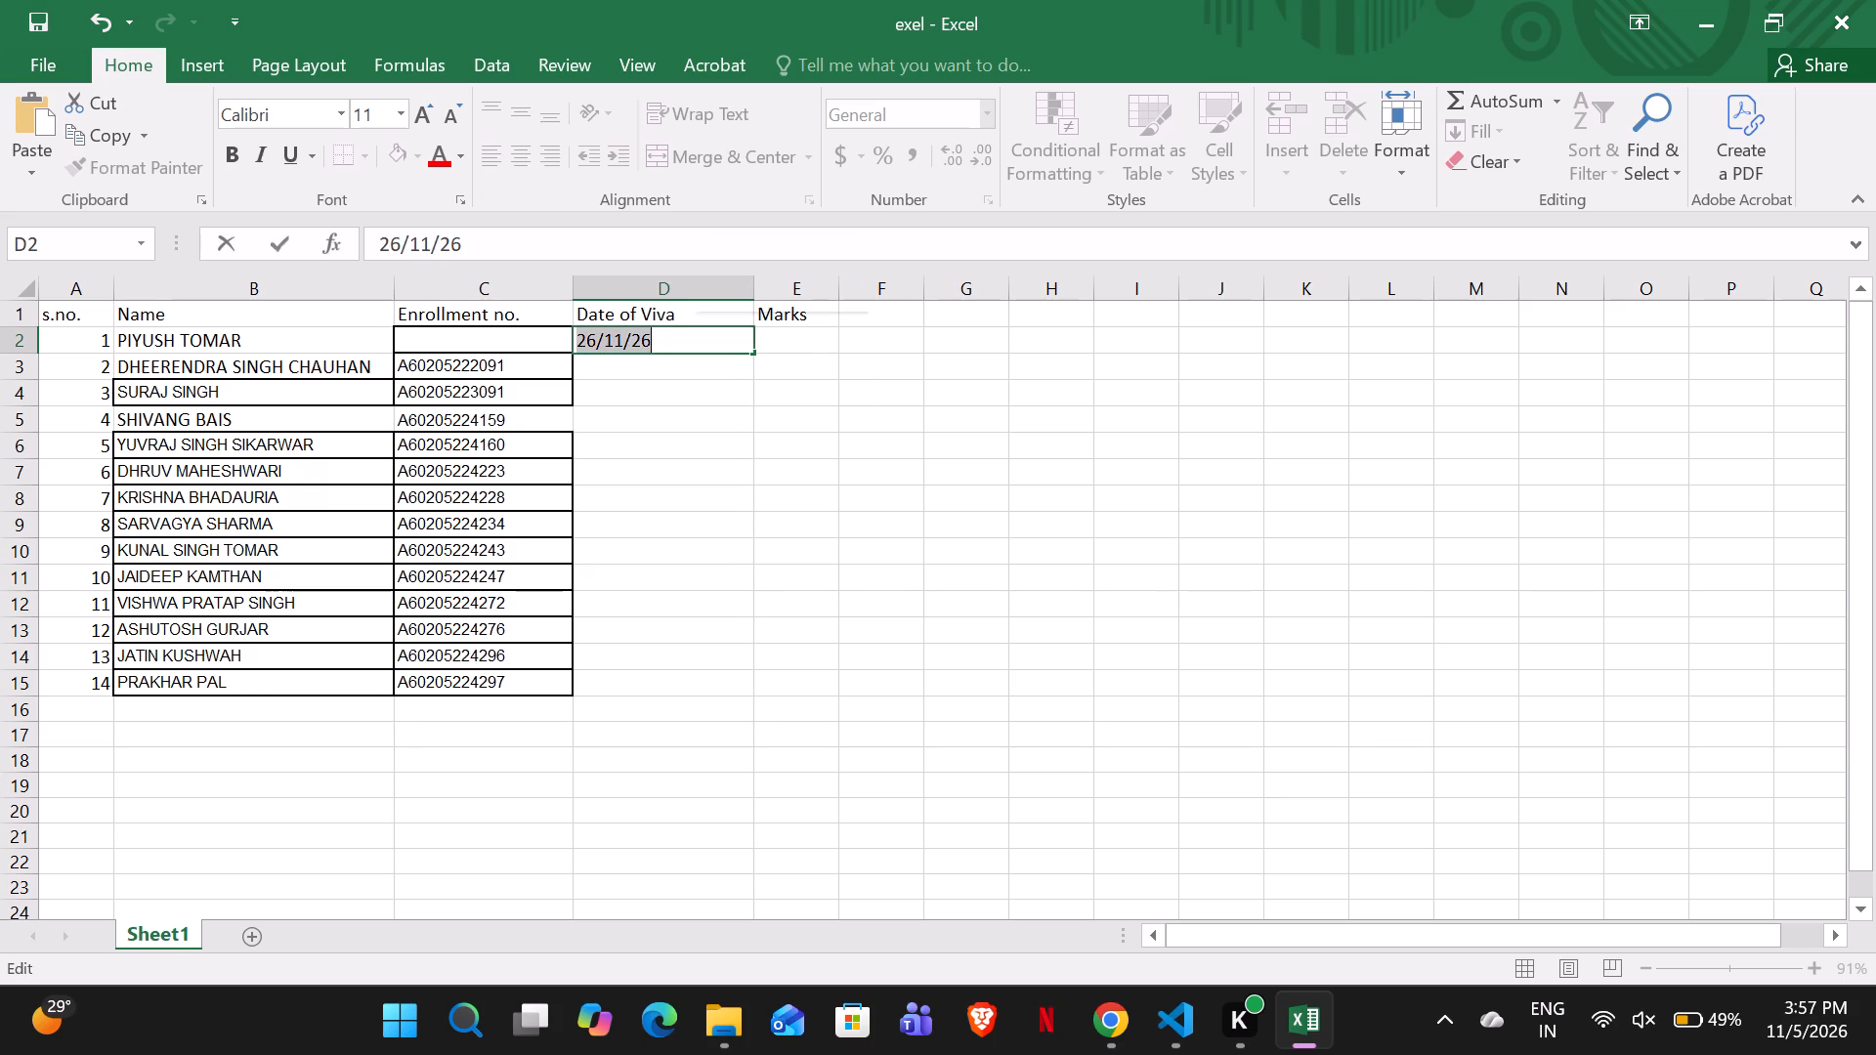
{"action": "key", "text": "ctrl+c"}
{"action": "left_click", "coordinate": [611, 371]}
{"action": "key", "text": "ctrl+v"}
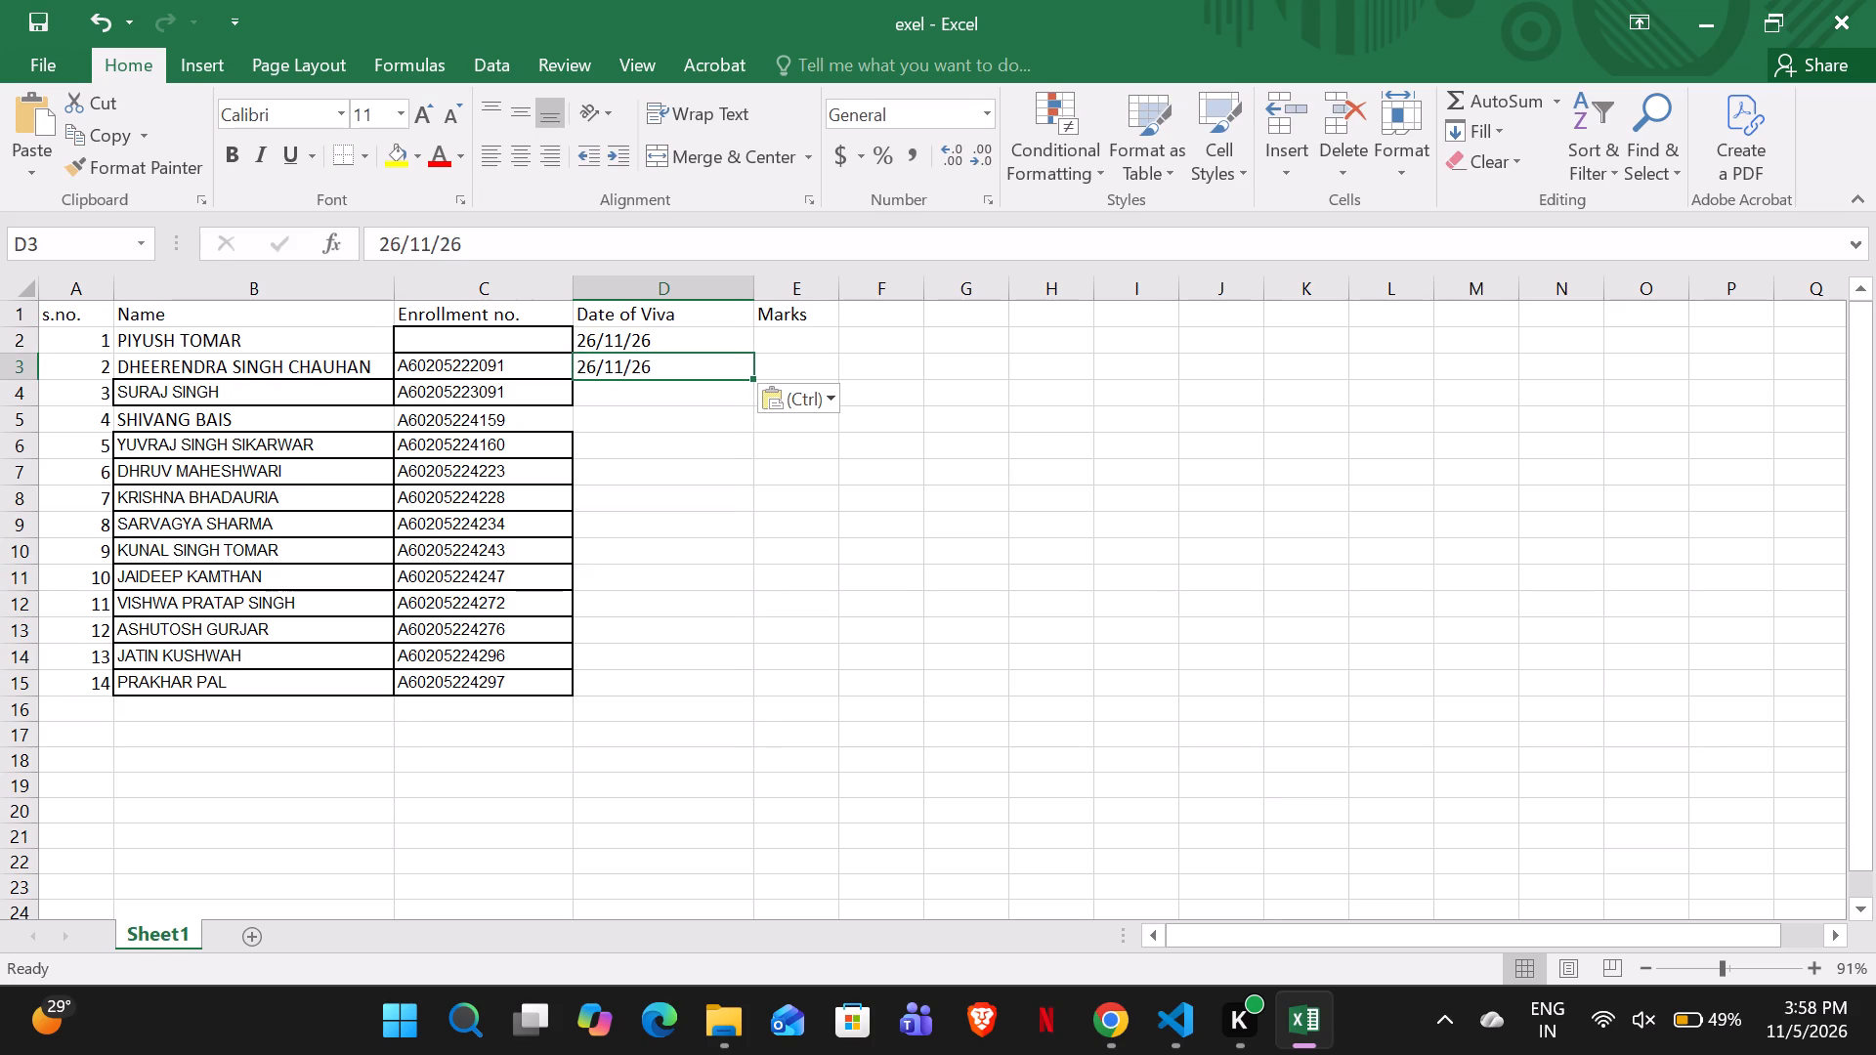
{"action": "left_click", "coordinate": [630, 405]}
{"action": "key", "text": "ctrl+v"}
{"action": "left_click", "coordinate": [634, 426]}
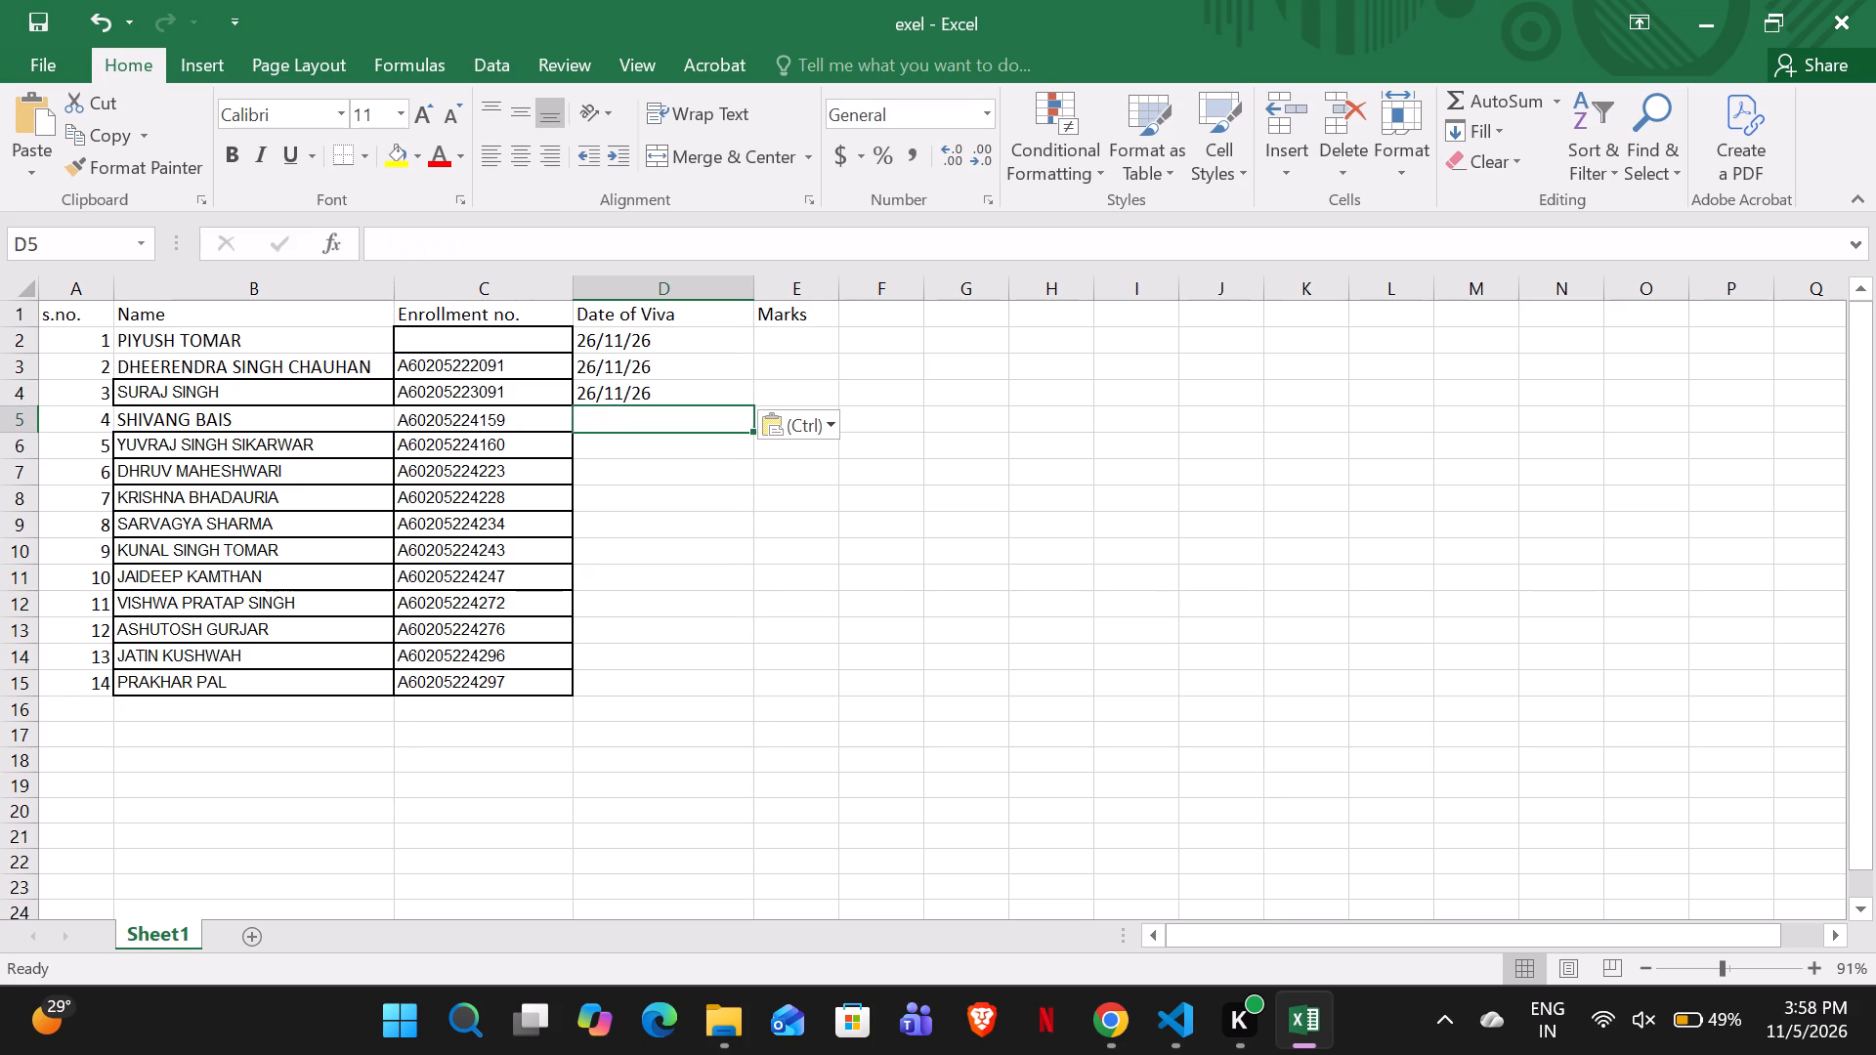
{"action": "key", "text": "ctrl+v"}
{"action": "left_click", "coordinate": [637, 451]}
{"action": "key", "text": "ctrl+v"}
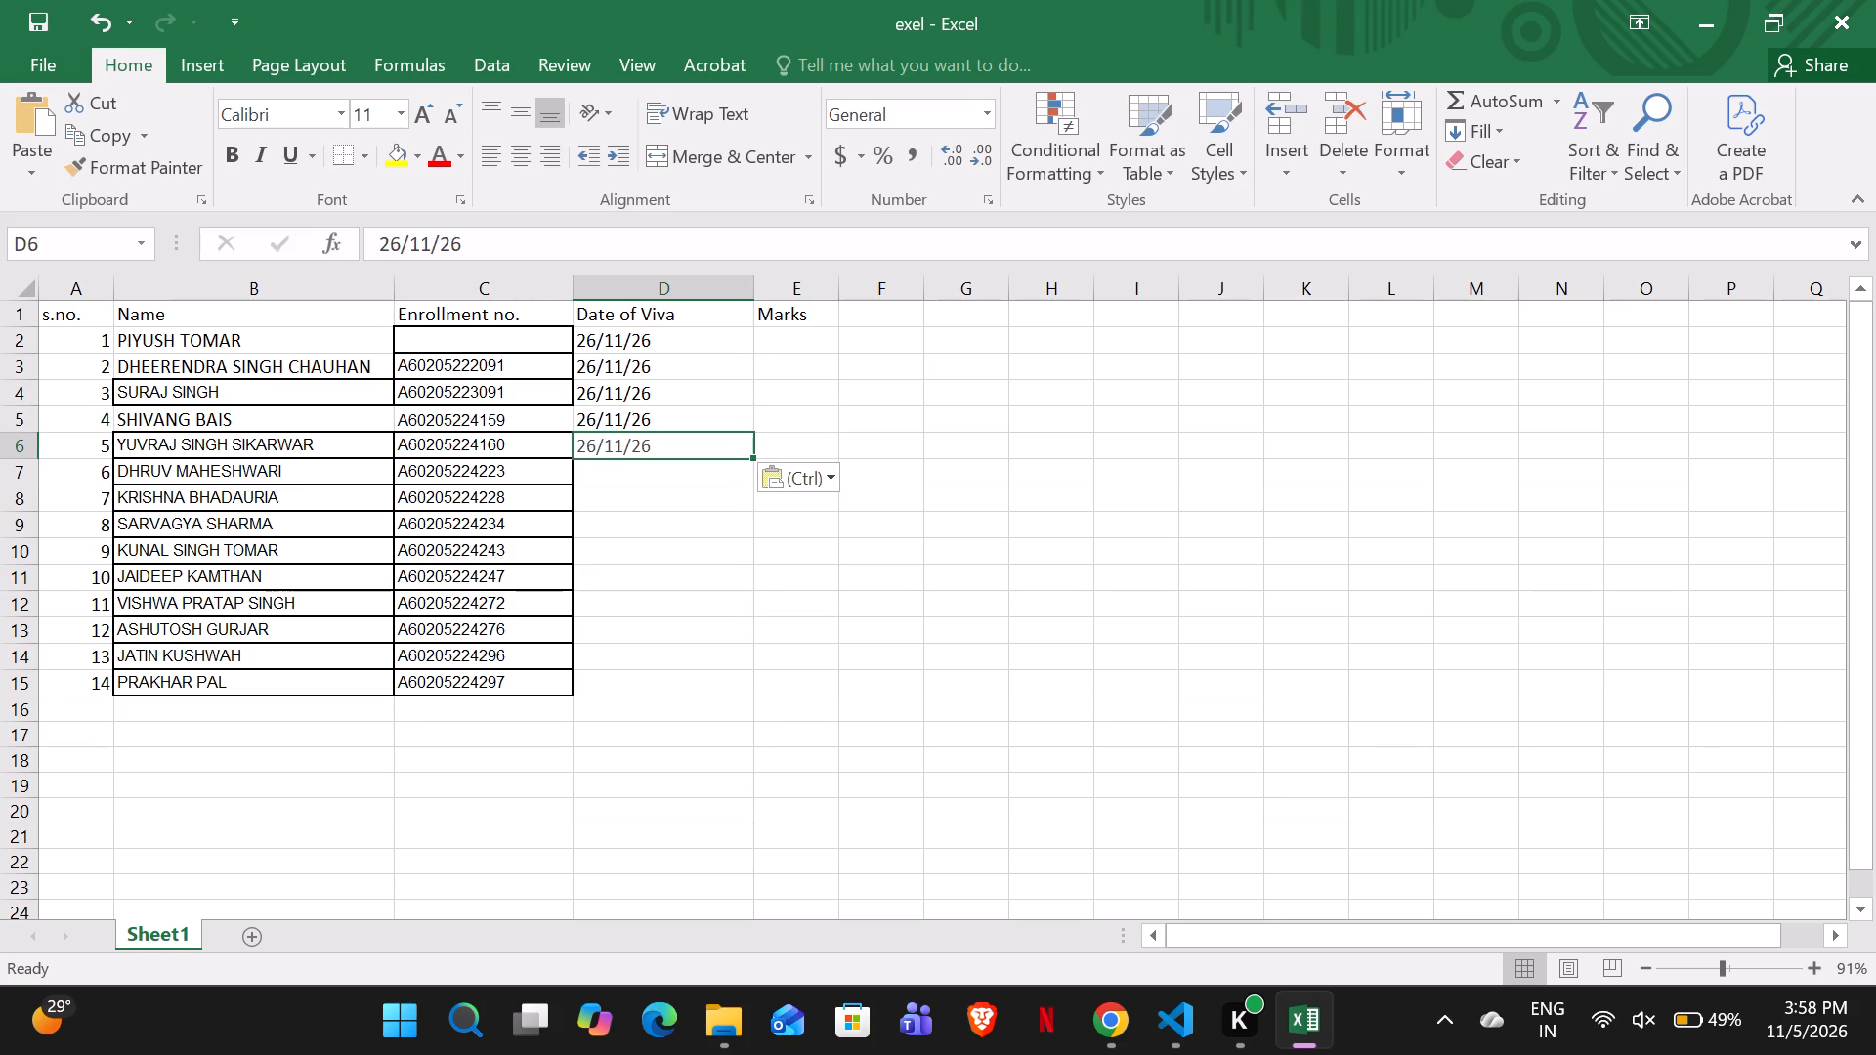
{"action": "left_click", "coordinate": [637, 462]}
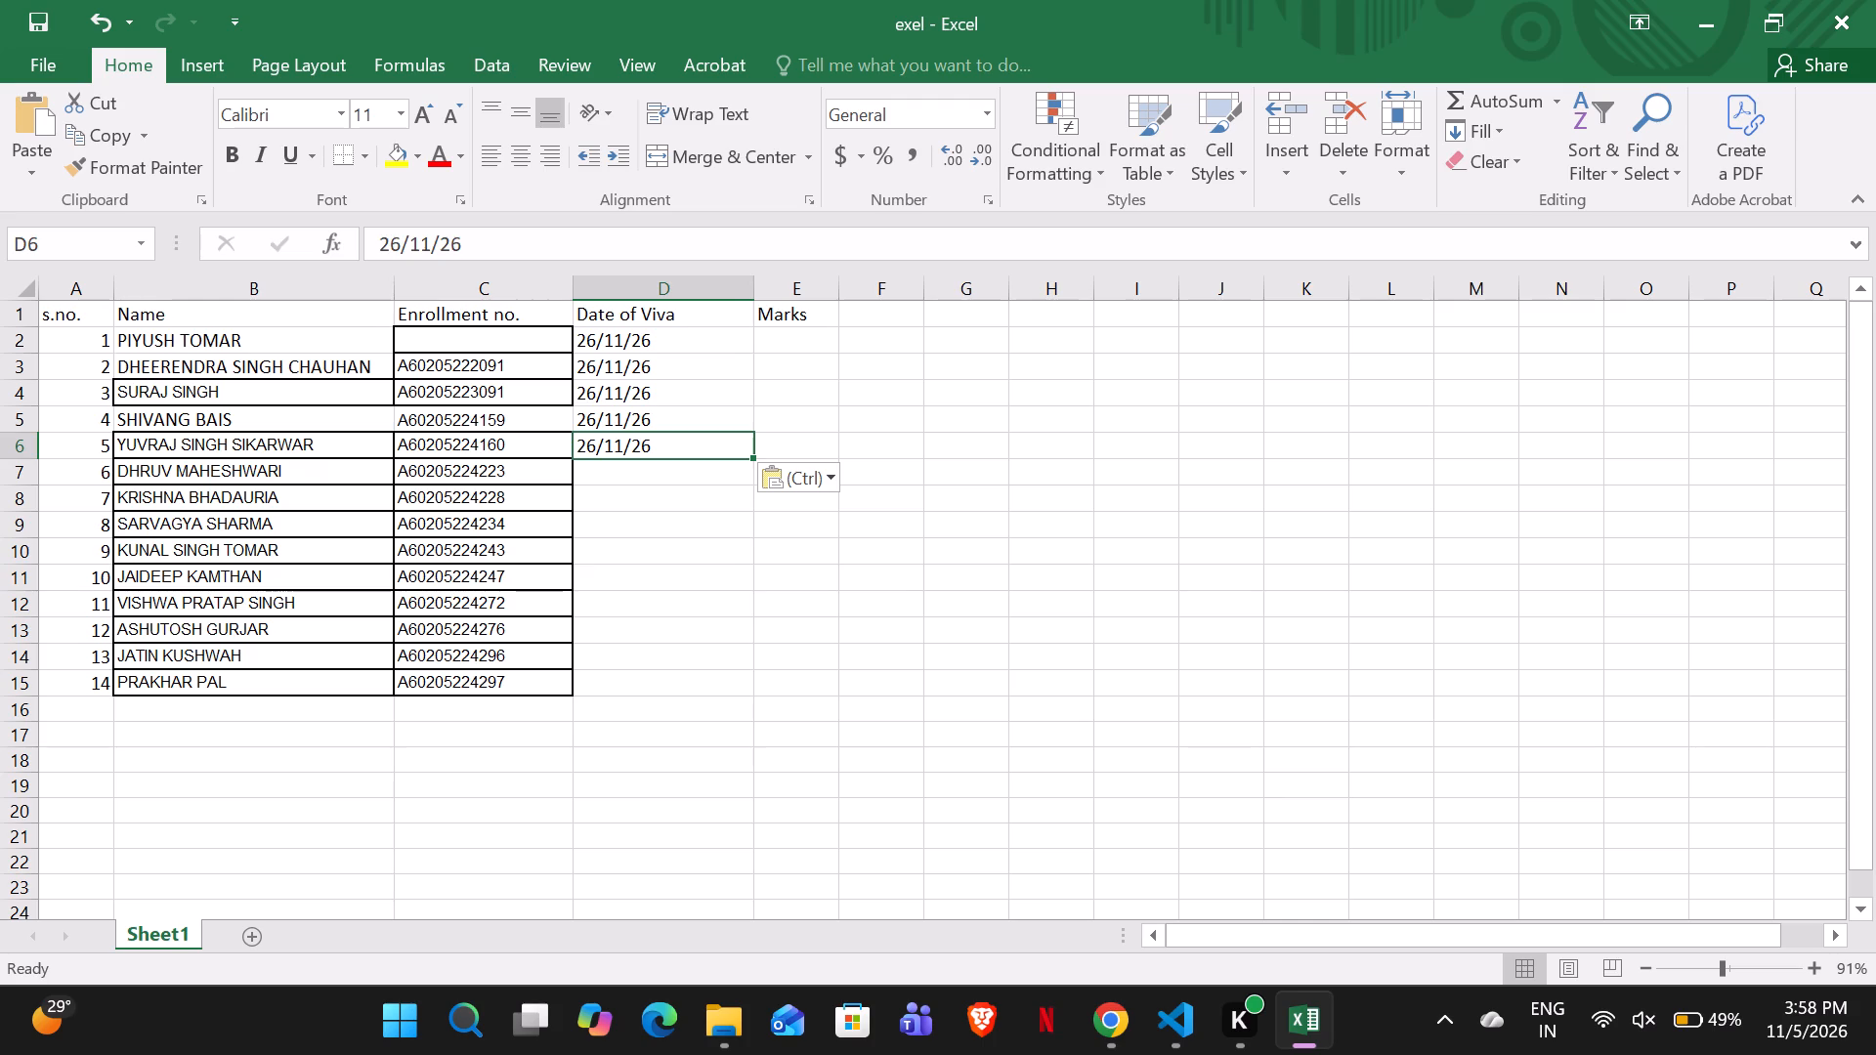
{"action": "left_click", "coordinate": [637, 466]}
{"action": "key", "text": "ctrl+v"}
{"action": "left_click", "coordinate": [647, 509]}
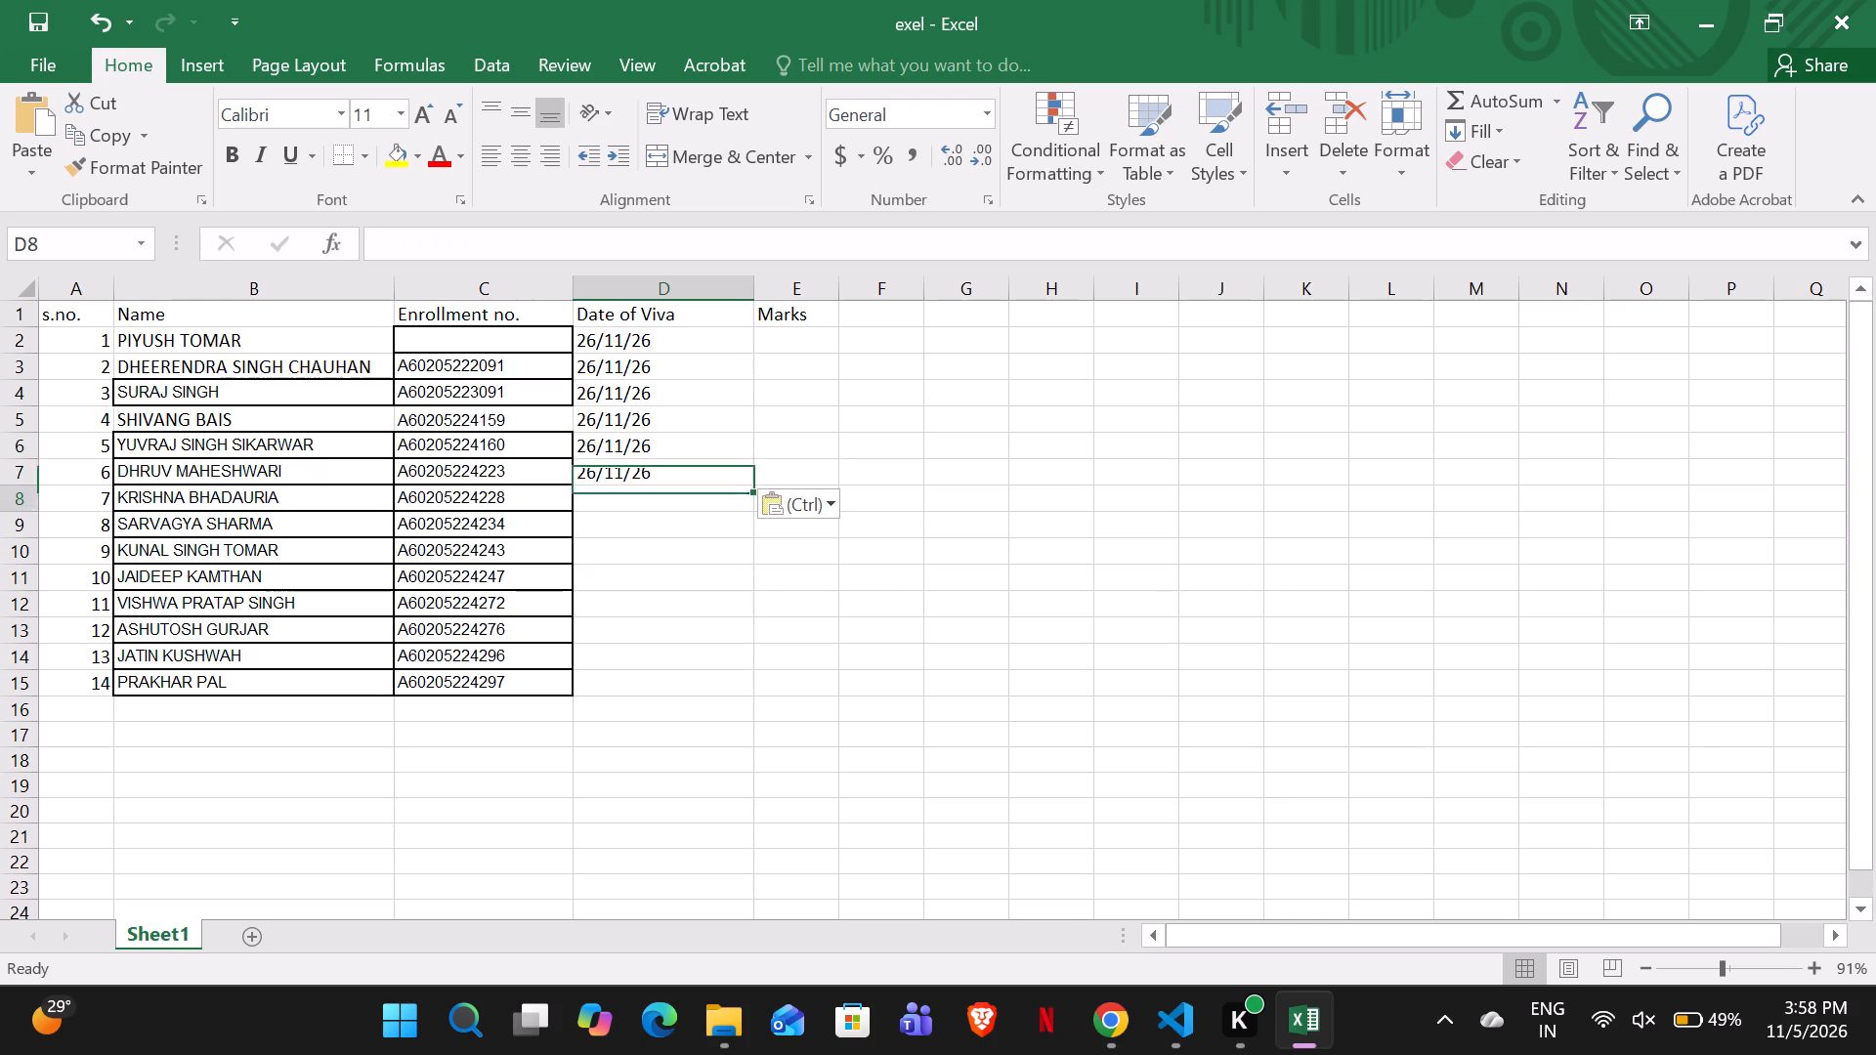
{"action": "key", "text": "ctrl+v"}
{"action": "left_click", "coordinate": [649, 529]}
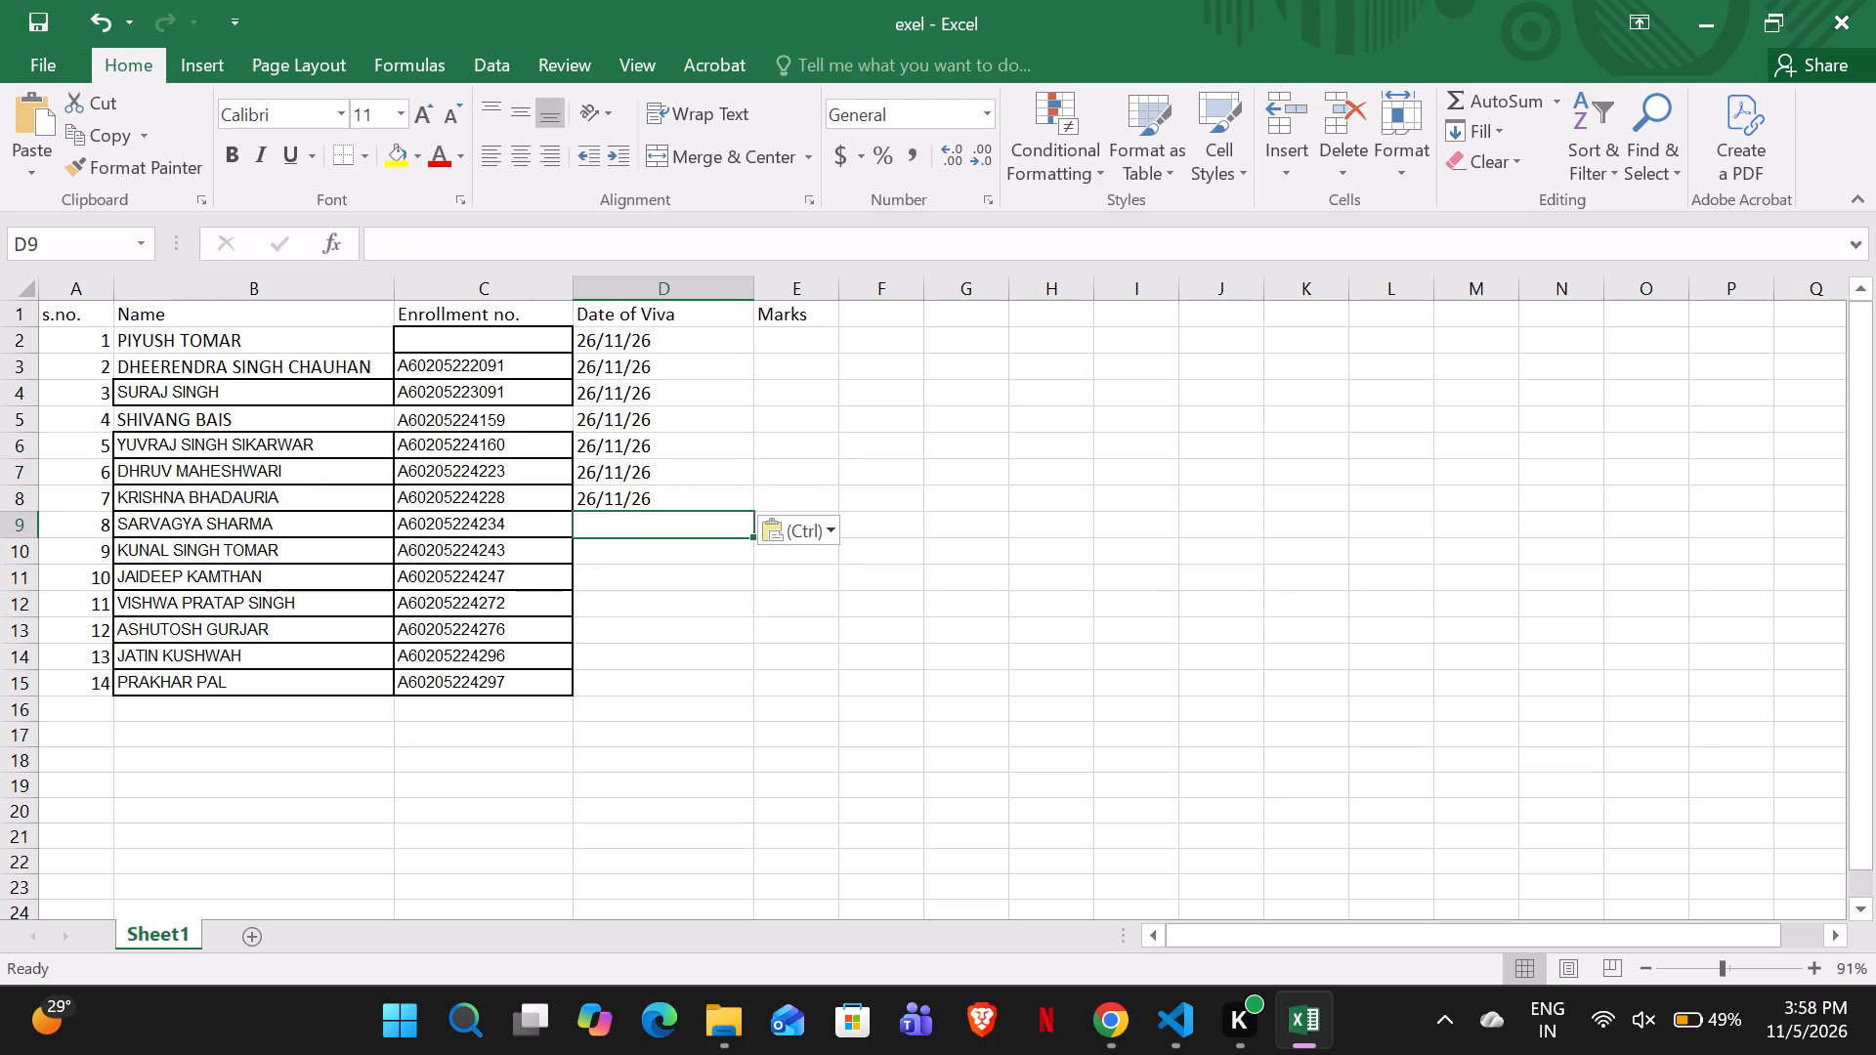
{"action": "key", "text": "ctrl+v"}
{"action": "left_click", "coordinate": [651, 559]}
{"action": "key", "text": "ctrl+v"}
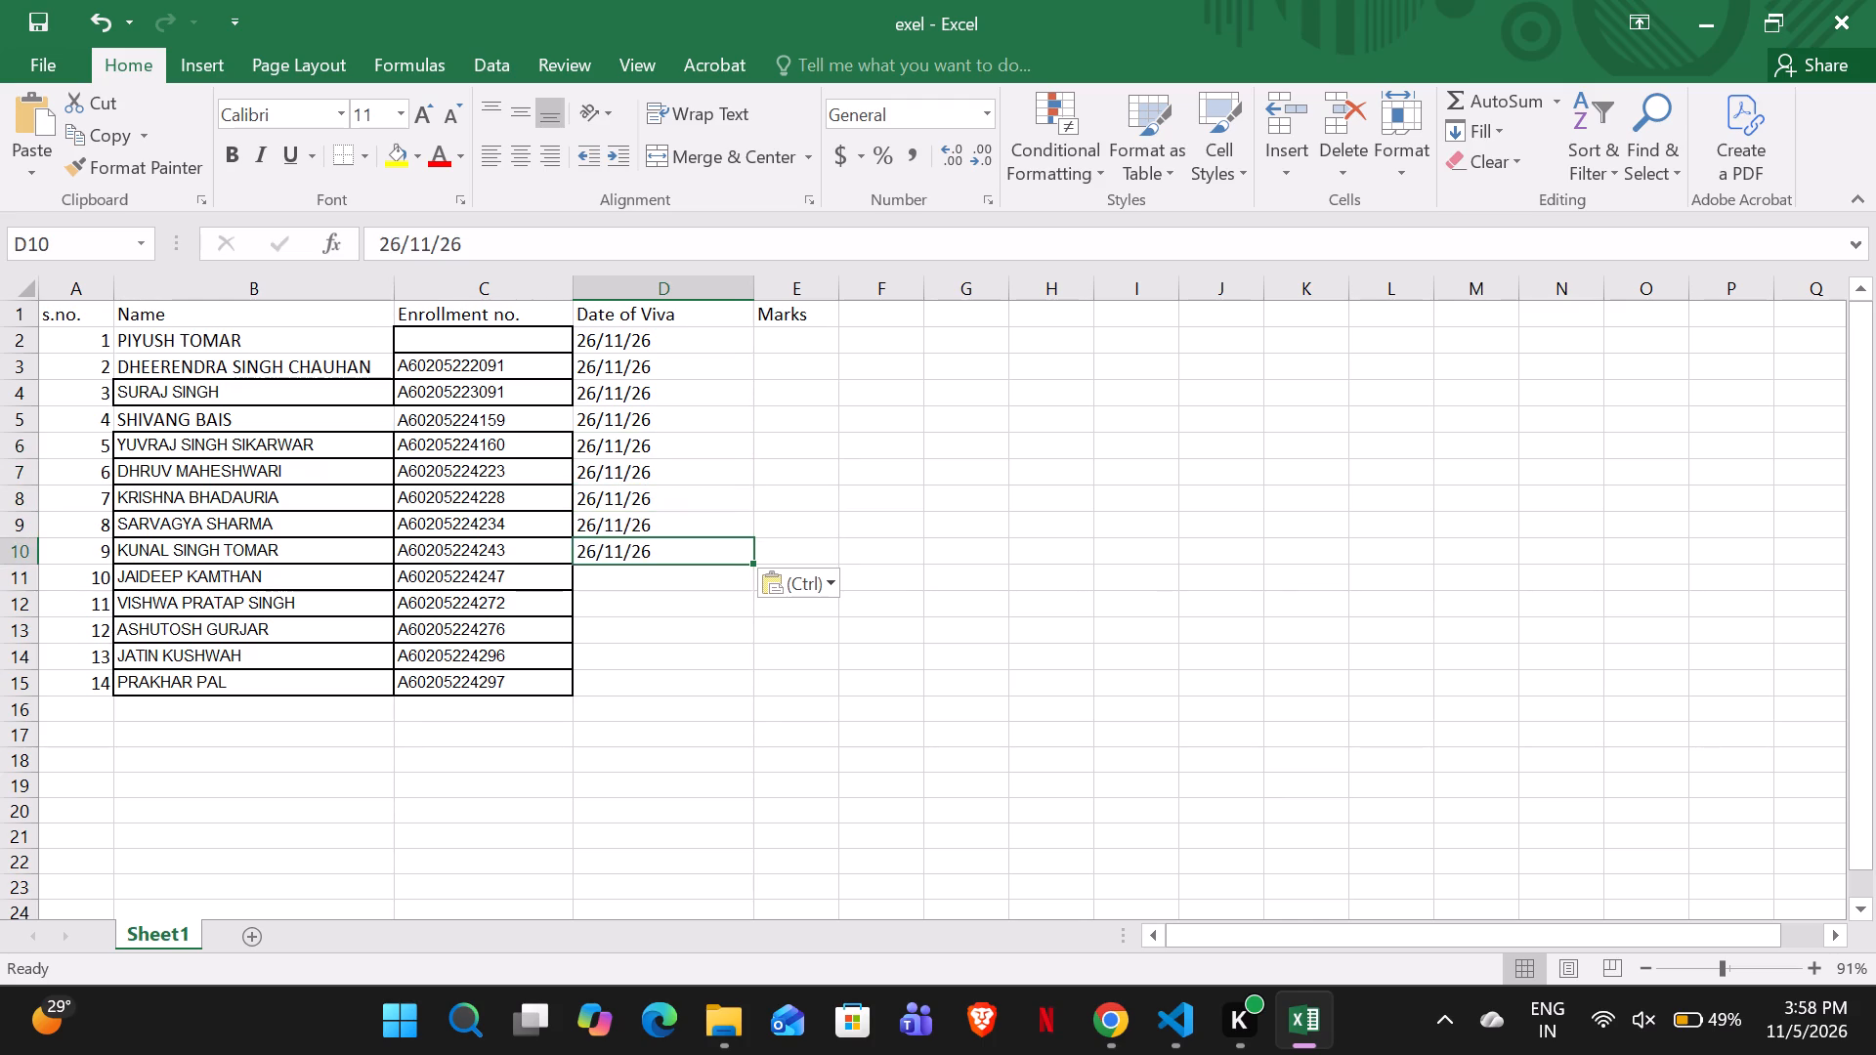
{"action": "left_click", "coordinate": [641, 584]}
{"action": "key", "text": "ctrl+v"}
{"action": "left_click", "coordinate": [641, 609]}
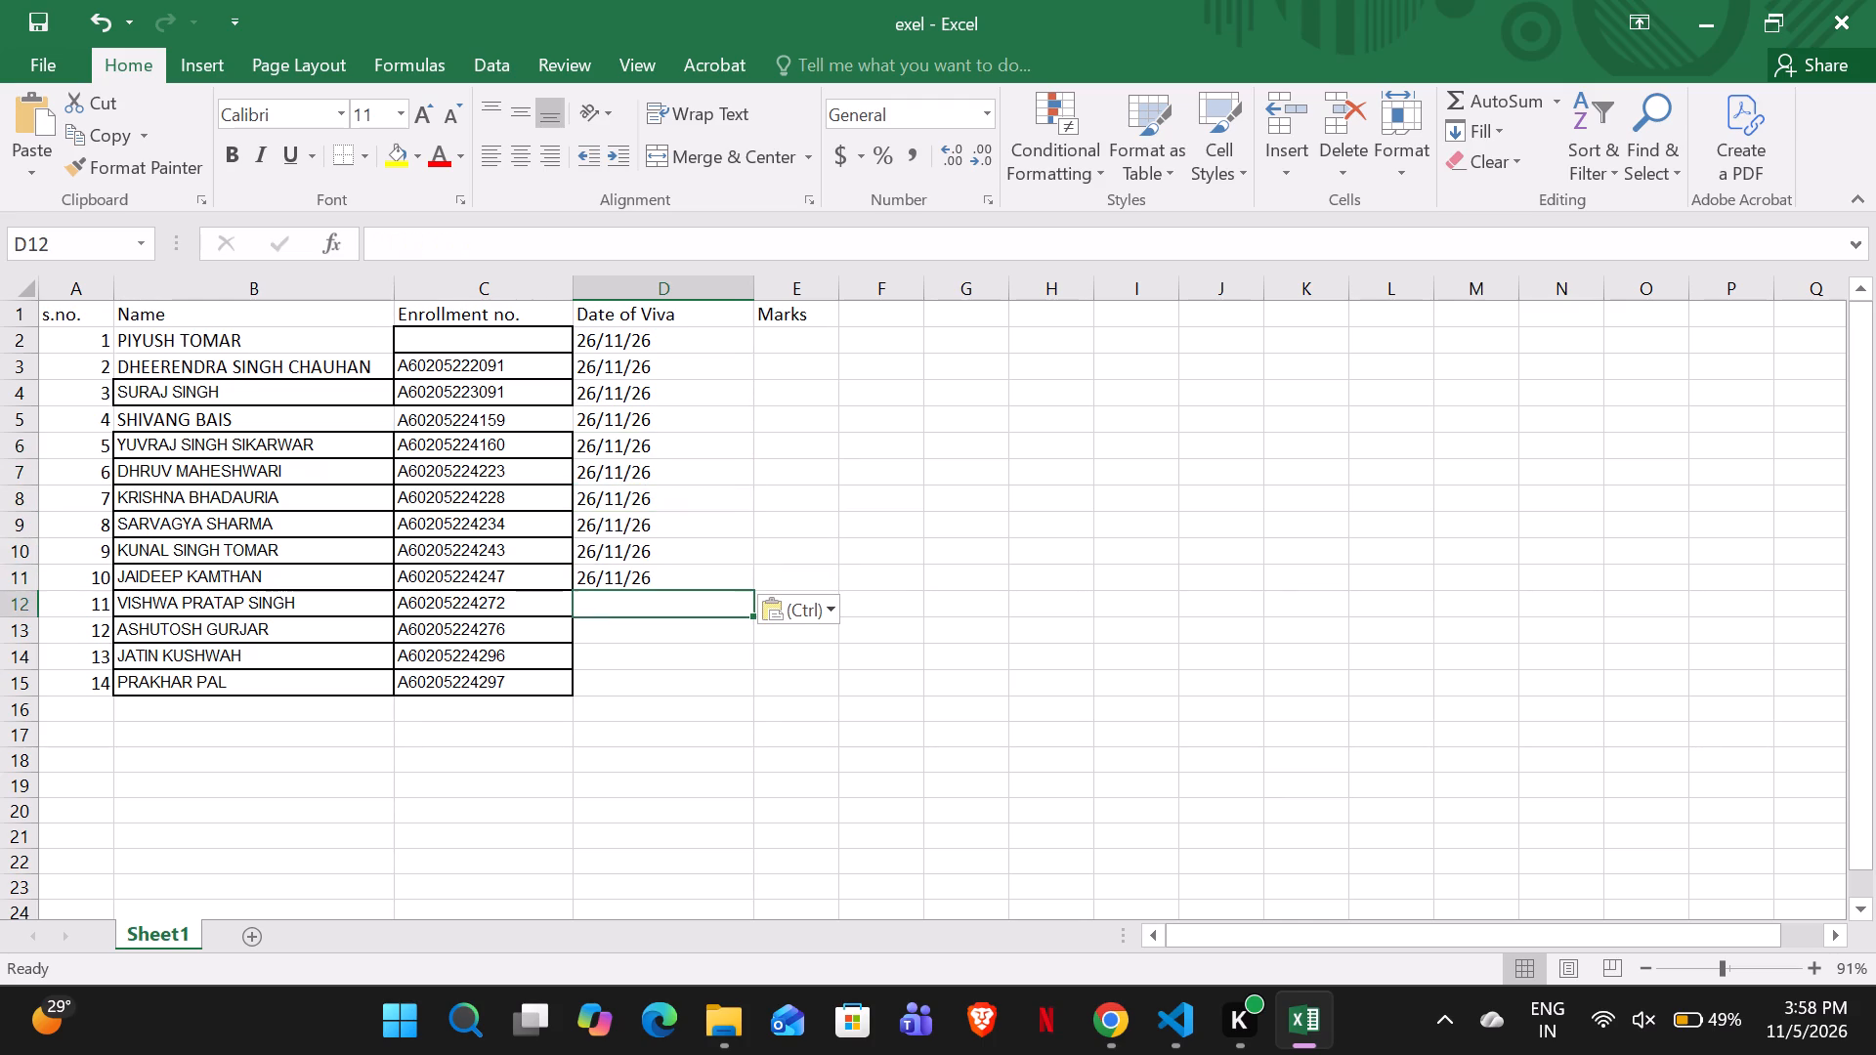
{"action": "key", "text": "ctrl+v"}
{"action": "left_click", "coordinate": [639, 630]}
{"action": "key", "text": "ctrl+v"}
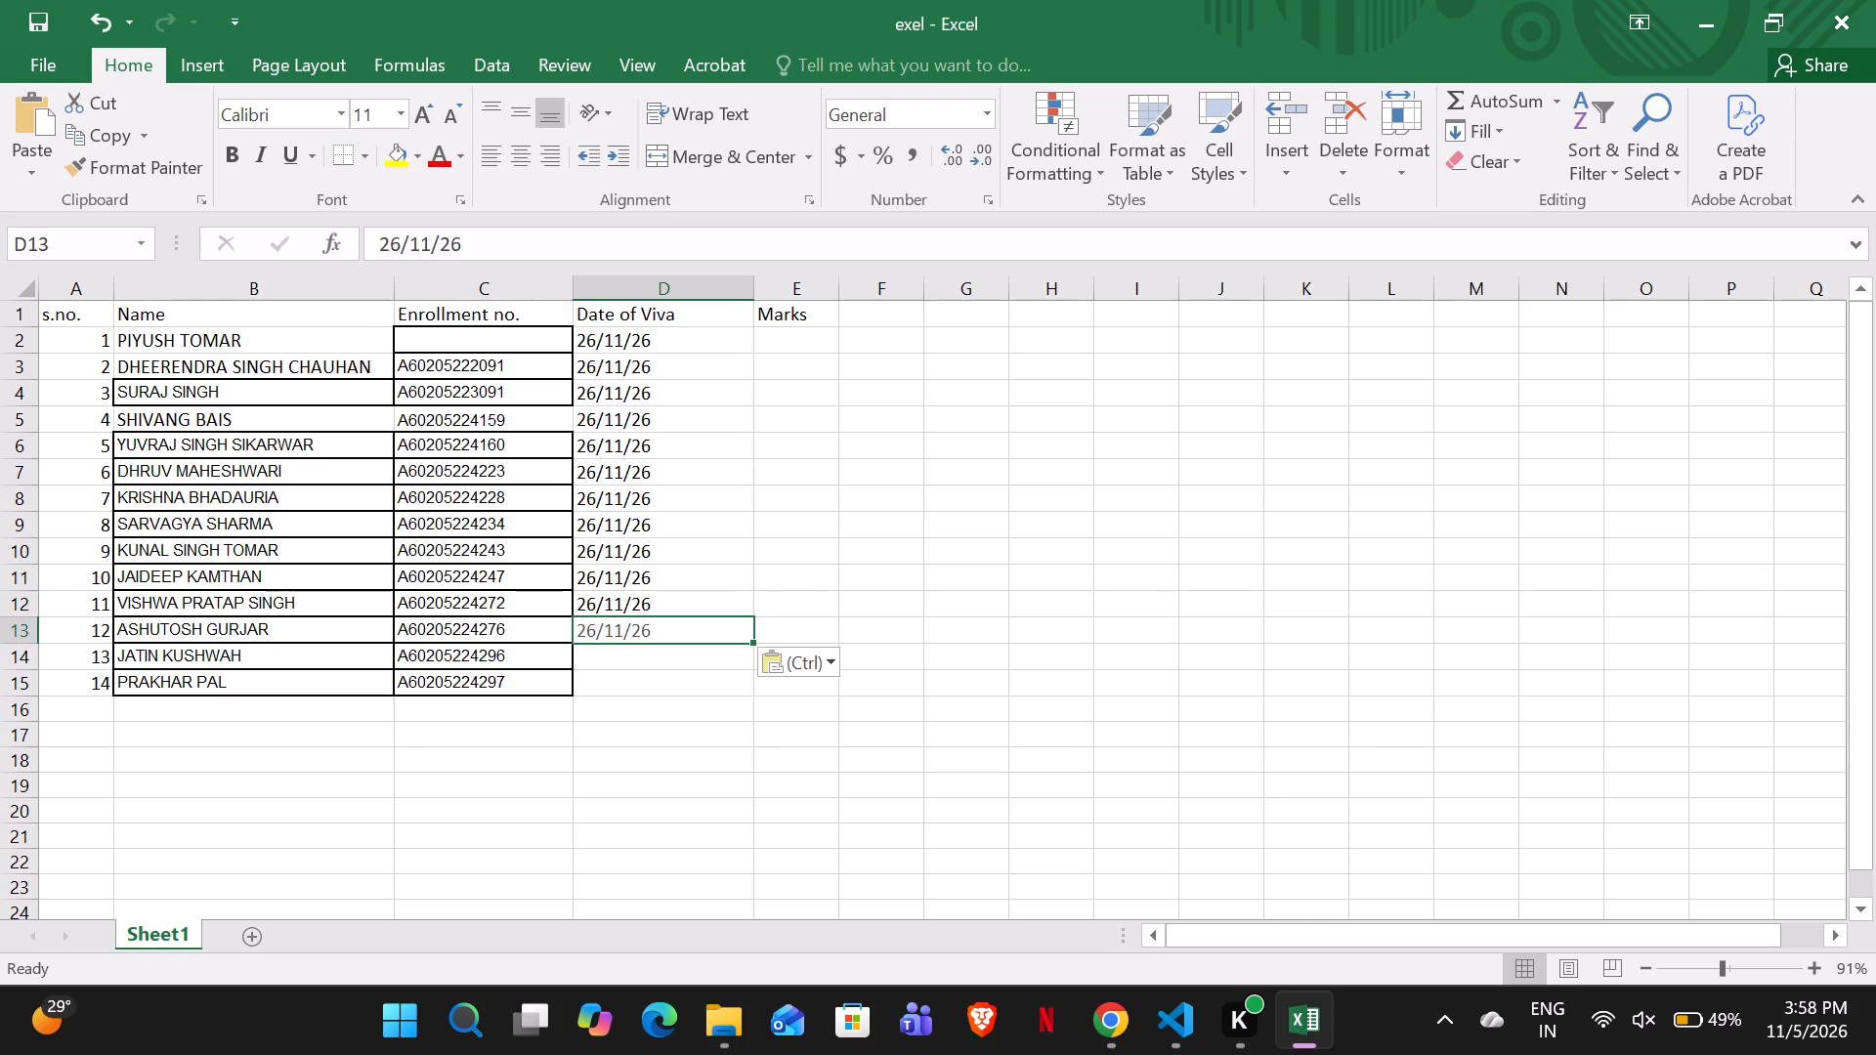
{"action": "left_click", "coordinate": [639, 659]}
{"action": "key", "text": "ctrl+v"}
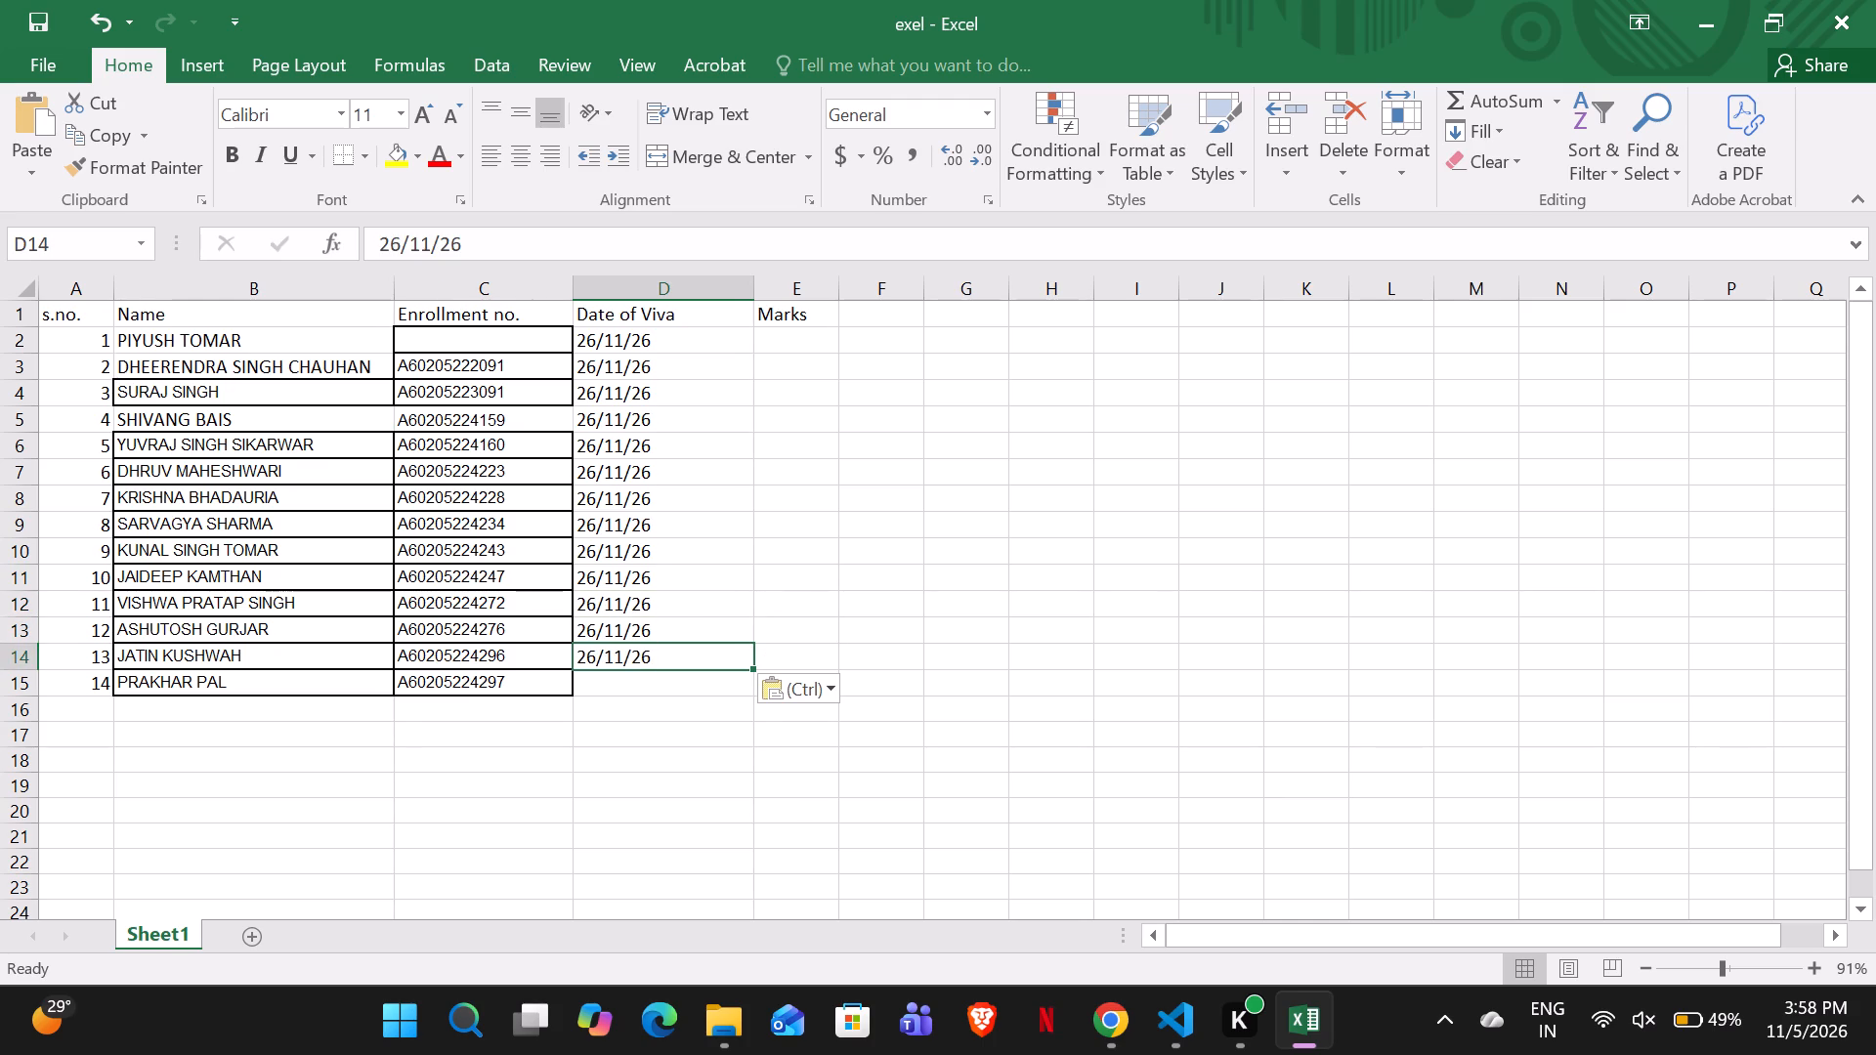
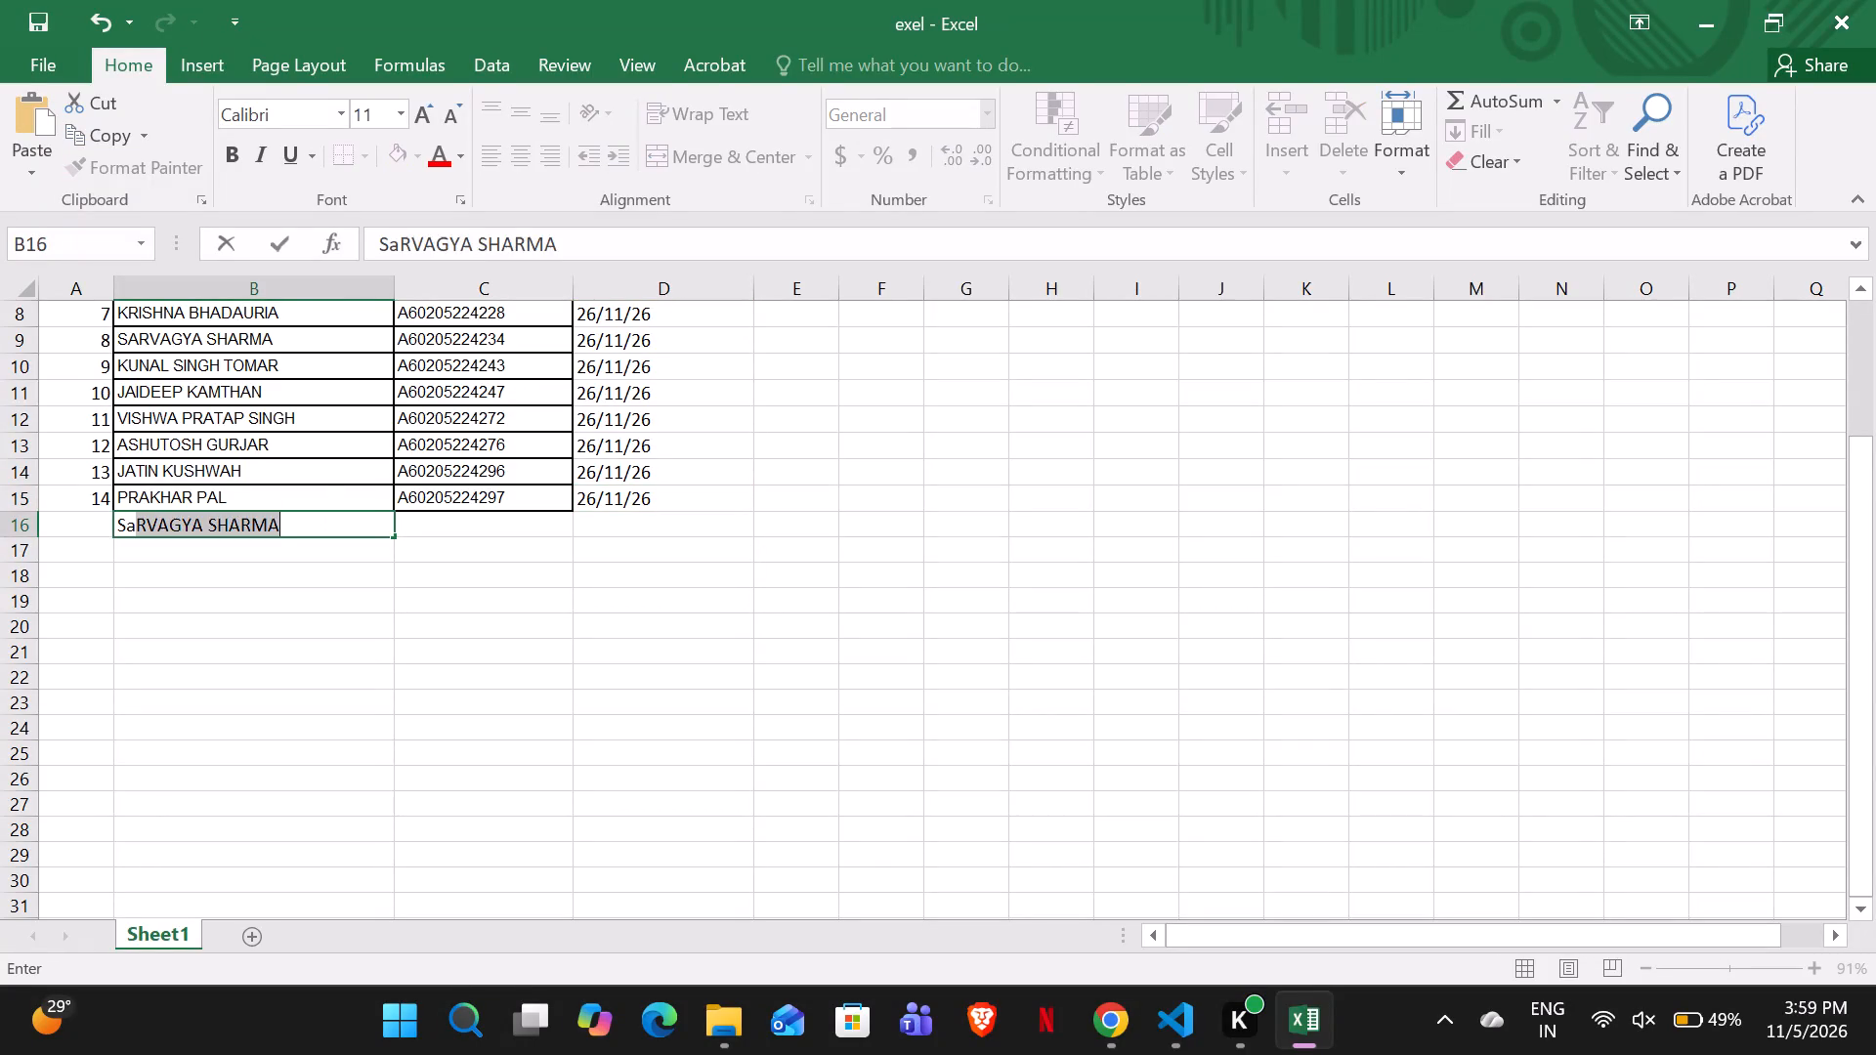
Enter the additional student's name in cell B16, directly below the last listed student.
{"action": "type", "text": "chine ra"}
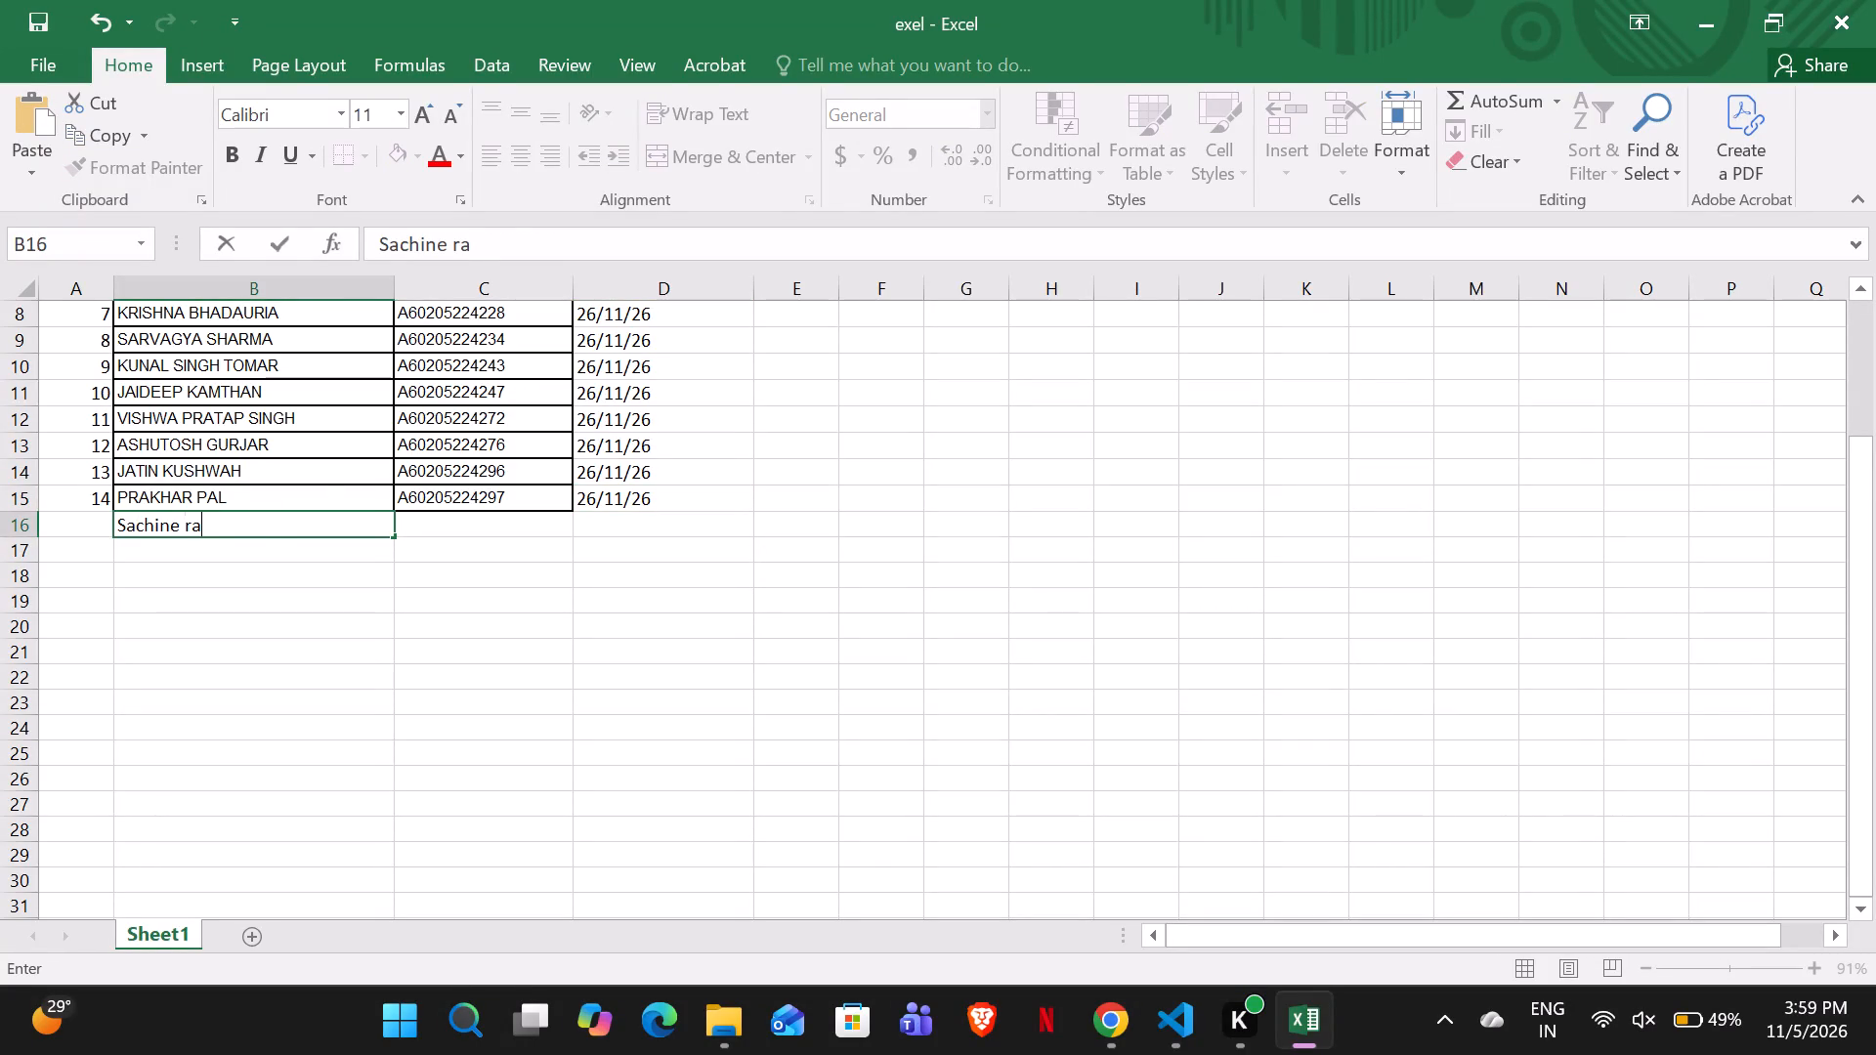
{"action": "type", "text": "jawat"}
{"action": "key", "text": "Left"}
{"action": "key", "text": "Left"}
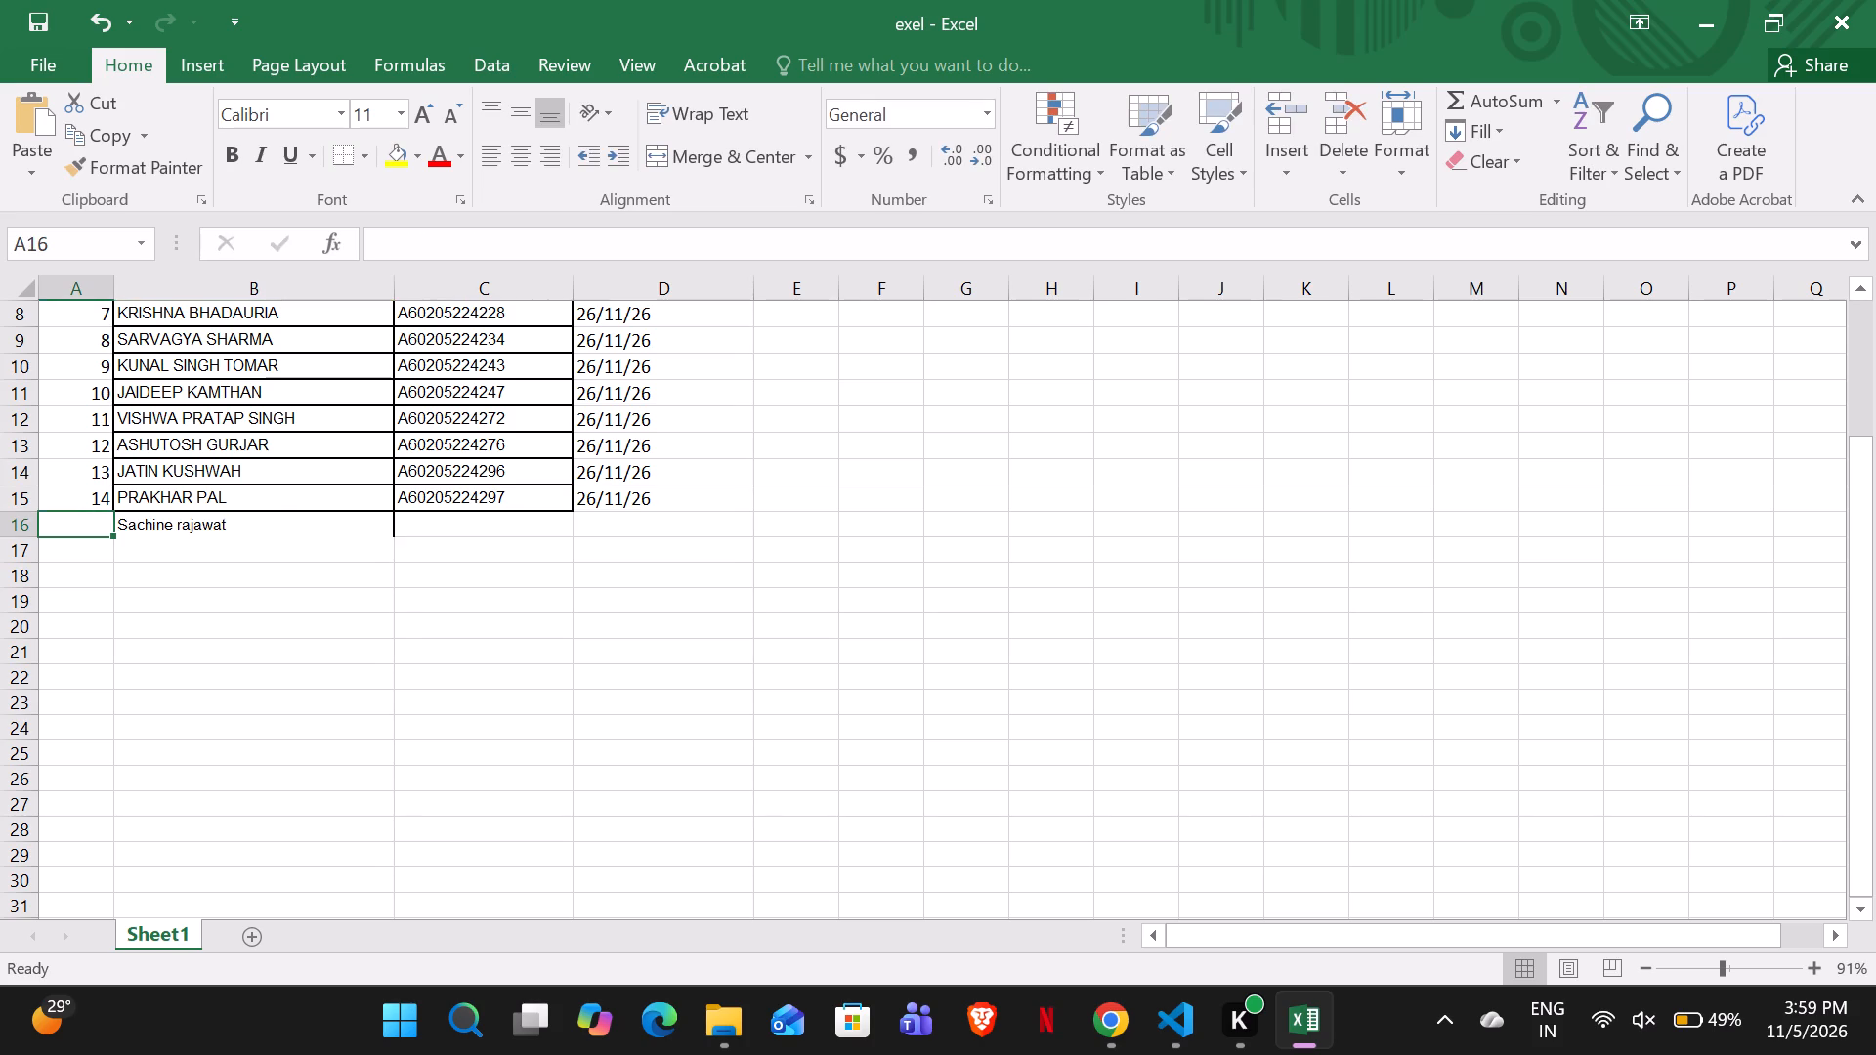
Enter serial number 15 in cell A16 for the added student.
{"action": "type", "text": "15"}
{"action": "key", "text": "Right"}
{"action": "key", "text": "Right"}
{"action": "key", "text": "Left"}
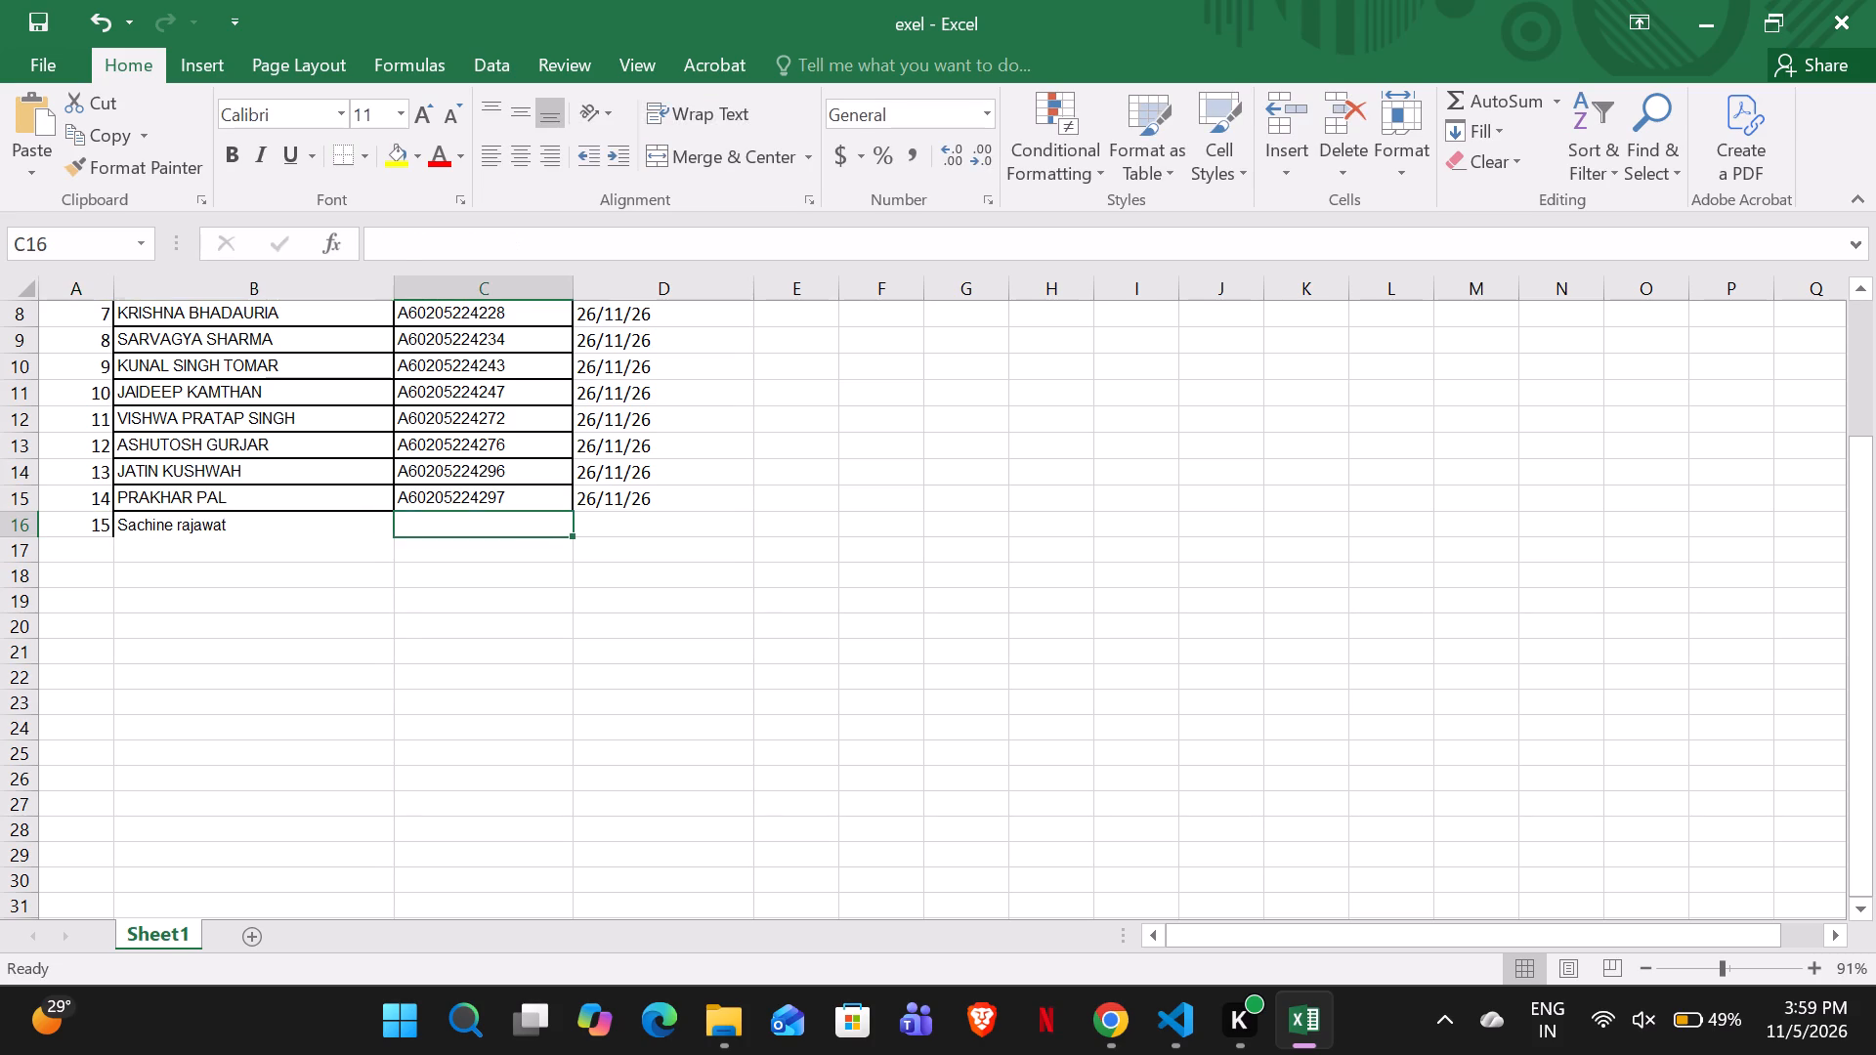
Replace the student's name in cell B16 with the corrected spelling in all capital letters, matching the names above.
{"action": "left_click", "coordinate": [461, 530]}
{"action": "key", "text": "Left"}
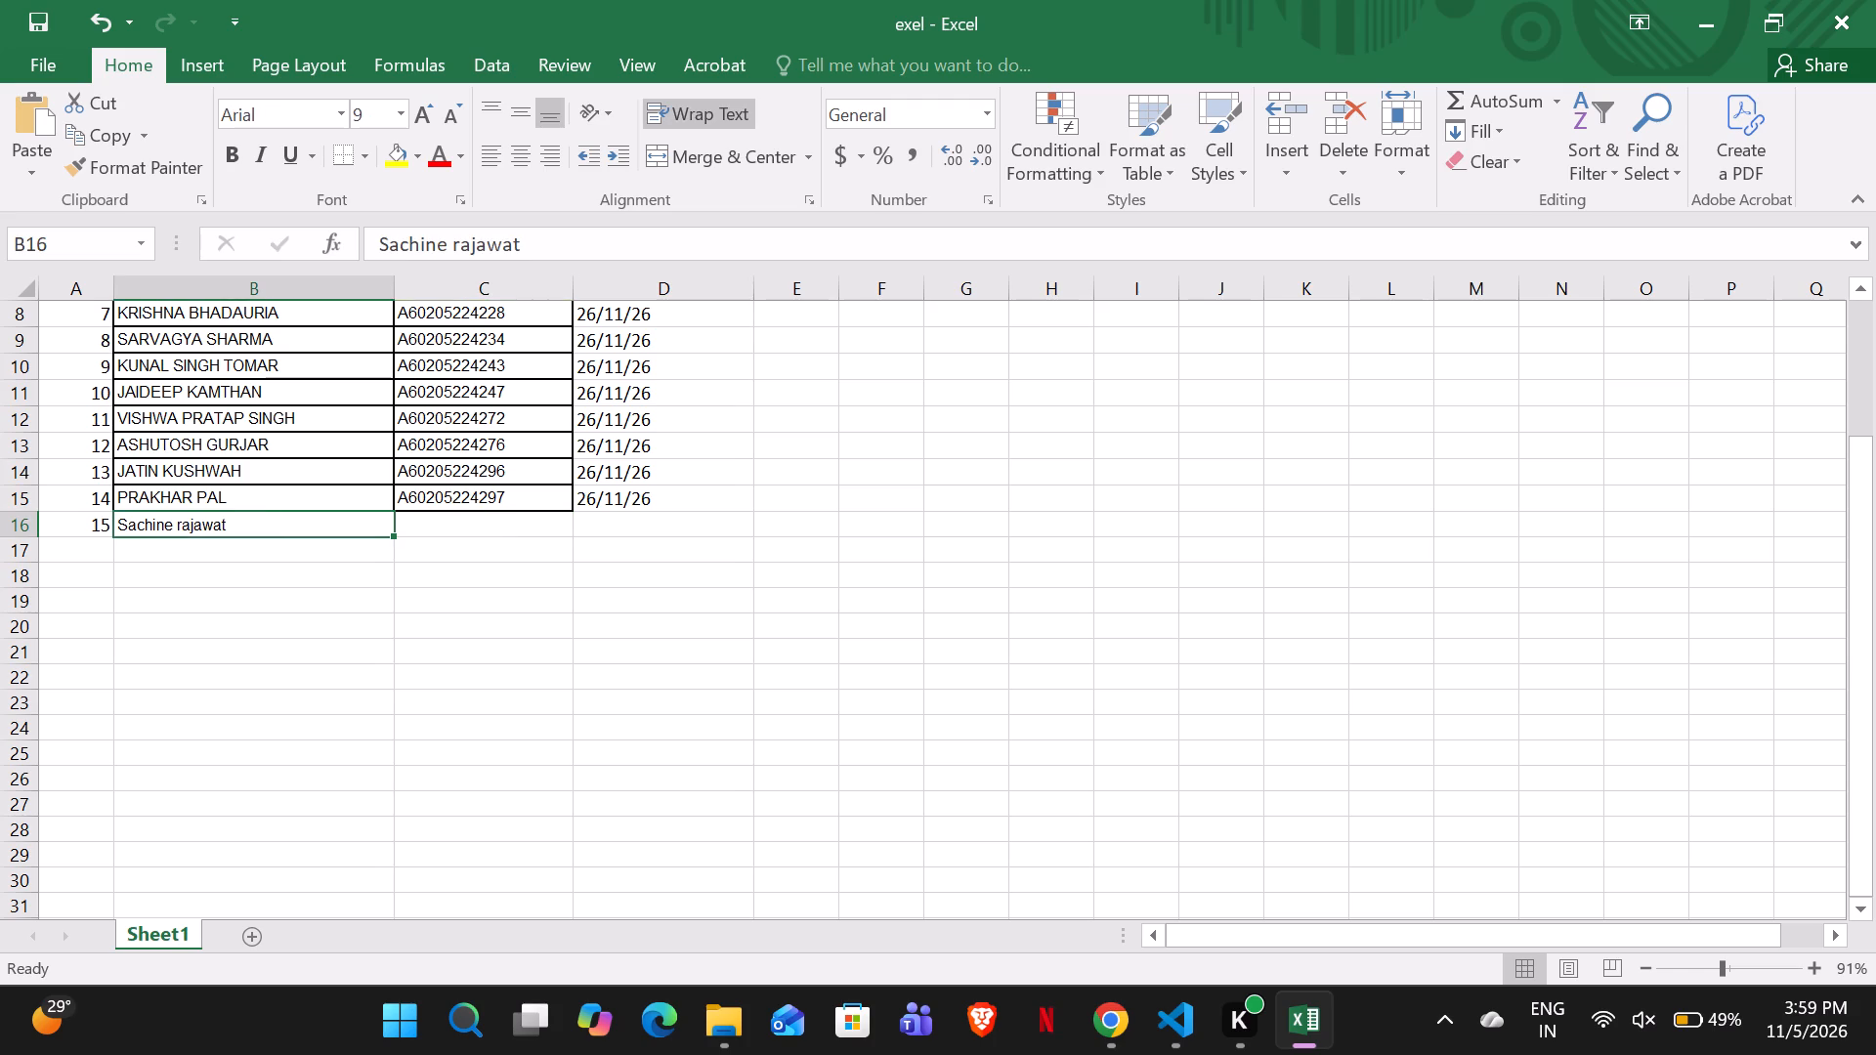
{"action": "triple_click", "coordinate": [192, 521]}
{"action": "triple_click", "coordinate": [192, 521]}
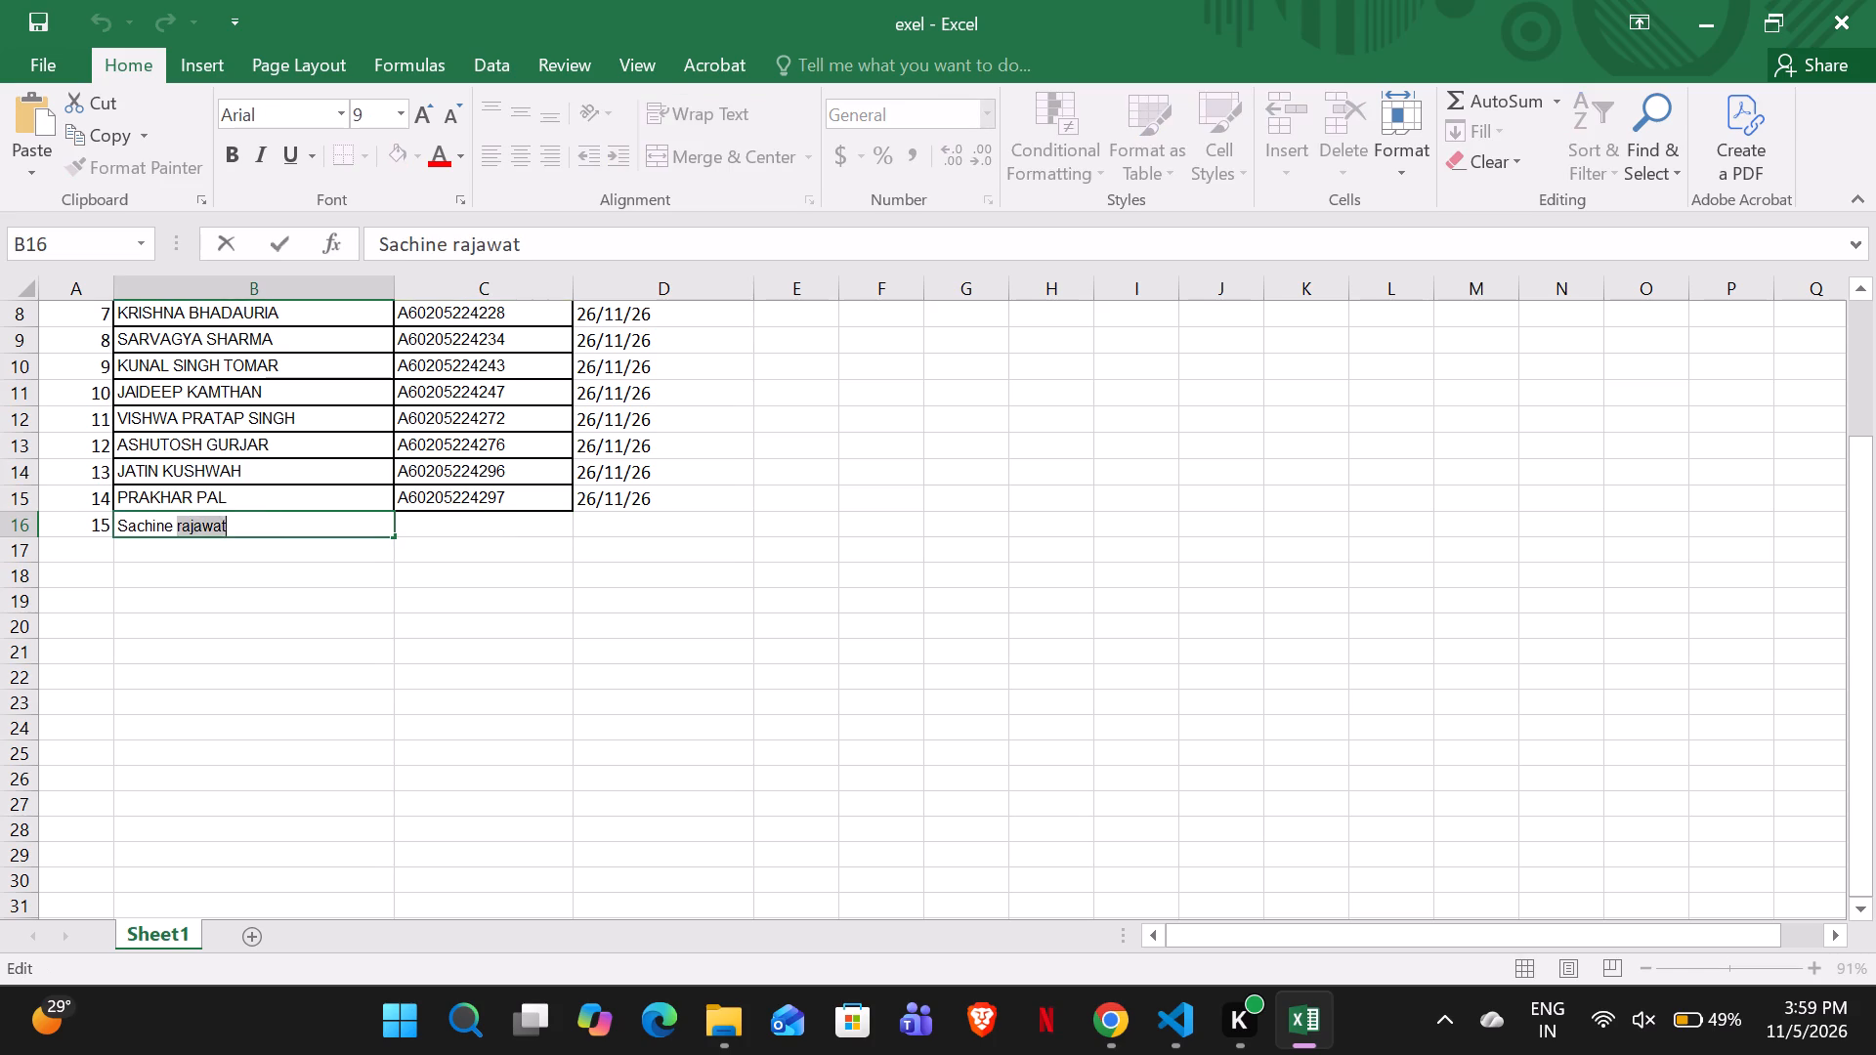
{"action": "triple_click", "coordinate": [192, 521]}
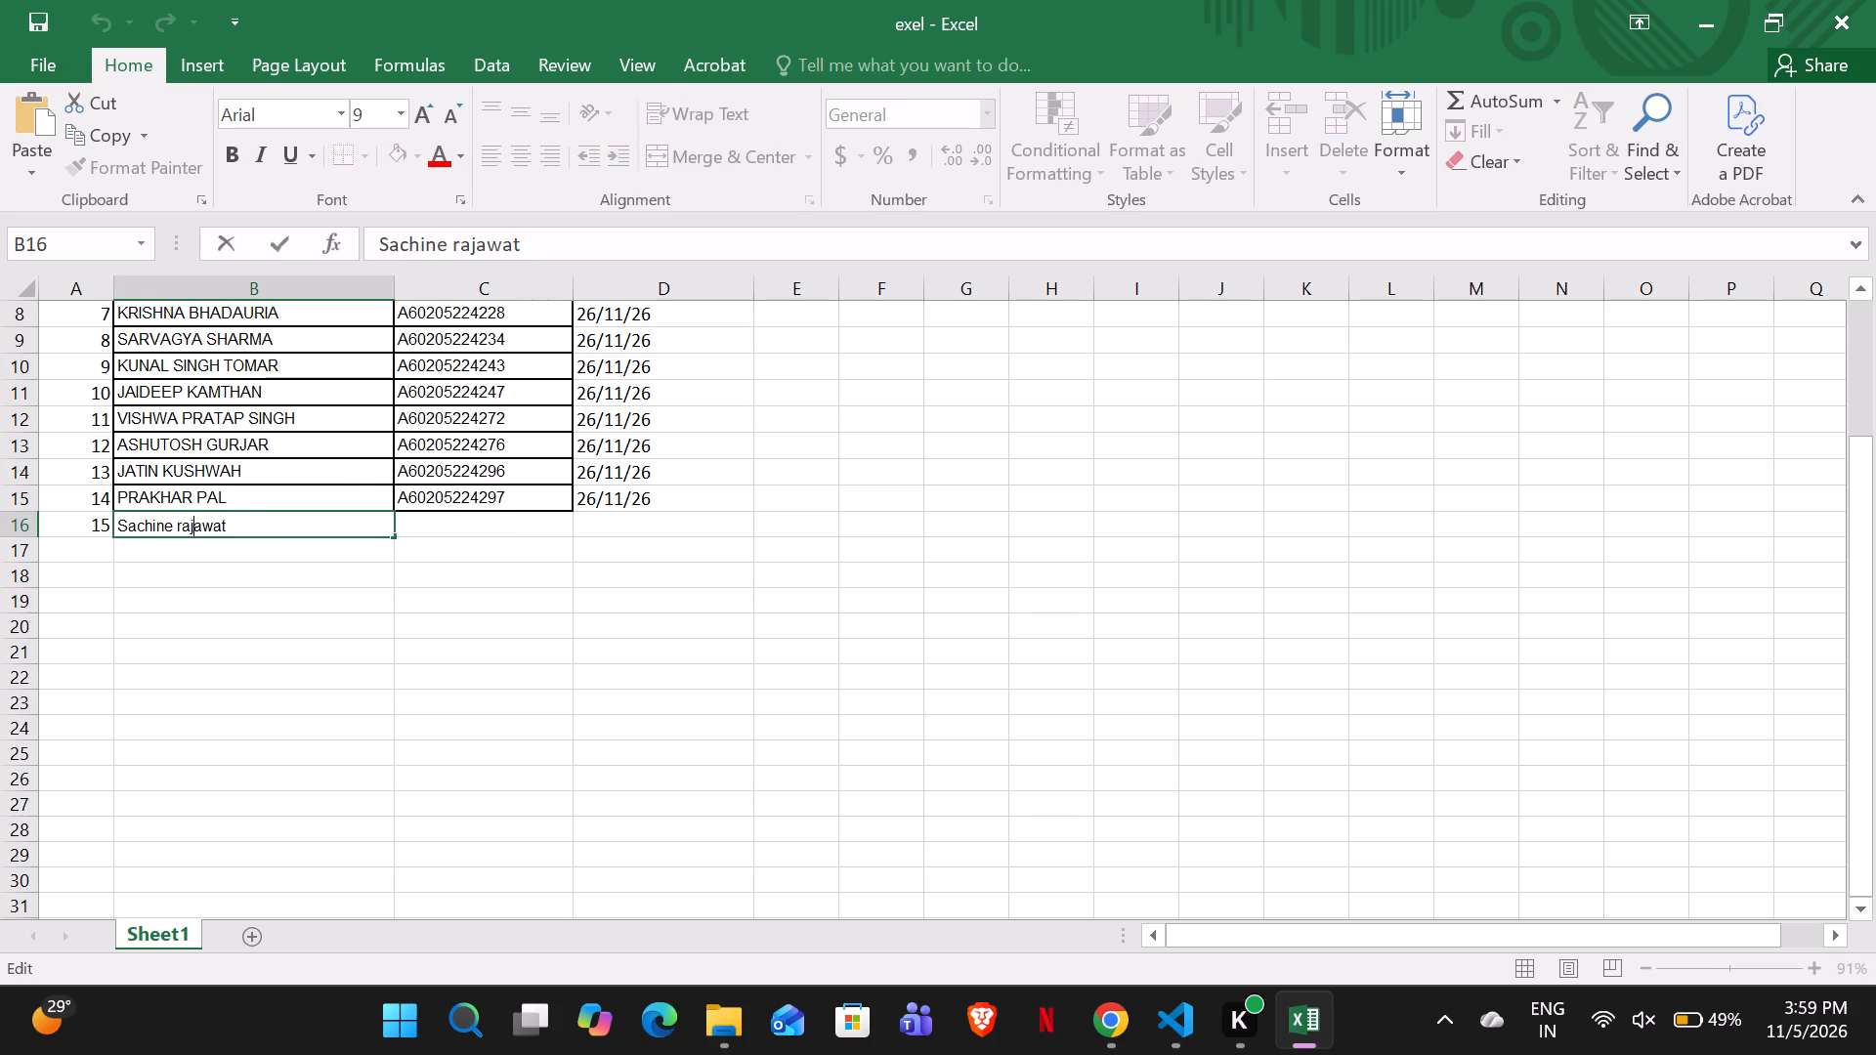
{"action": "triple_click", "coordinate": [192, 521]}
{"action": "key", "text": "BackSpace"}
{"action": "key", "text": "BackSpace"}
{"action": "key", "text": "BackSpace"}
{"action": "key", "text": "BackSpace"}
{"action": "key", "text": "BackSpace"}
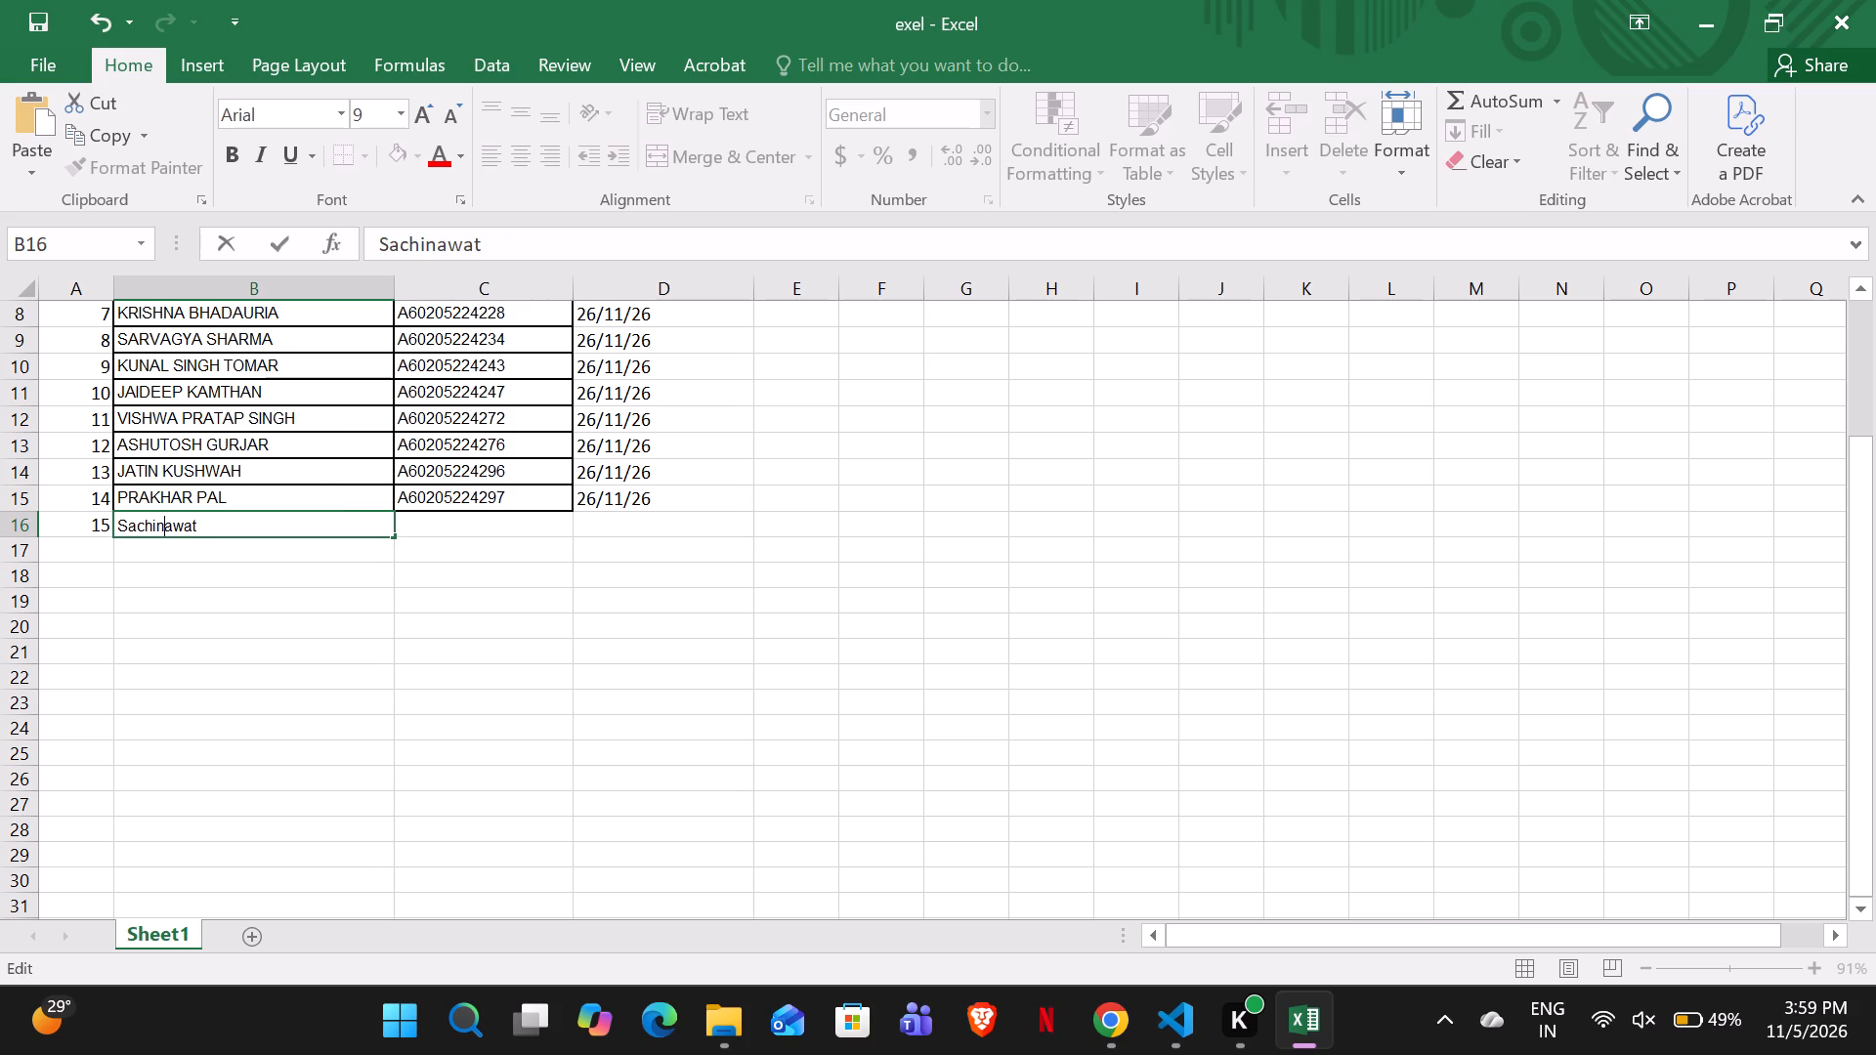
{"action": "key", "text": "Right"}
{"action": "key", "text": "BackSpace"}
{"action": "key", "text": "BackSpace"}
{"action": "key", "text": "BackSpace"}
{"action": "key", "text": "BackSpace"}
{"action": "key", "text": "BackSpace"}
{"action": "key", "text": "BackSpace"}
{"action": "key", "text": "BackSpace"}
{"action": "key", "text": "BackSpace"}
{"action": "key", "text": "BackSpace"}
{"action": "key", "text": "BackSpace"}
{"action": "key", "text": "Right"}
{"action": "key", "text": "Right"}
{"action": "key", "text": "Right"}
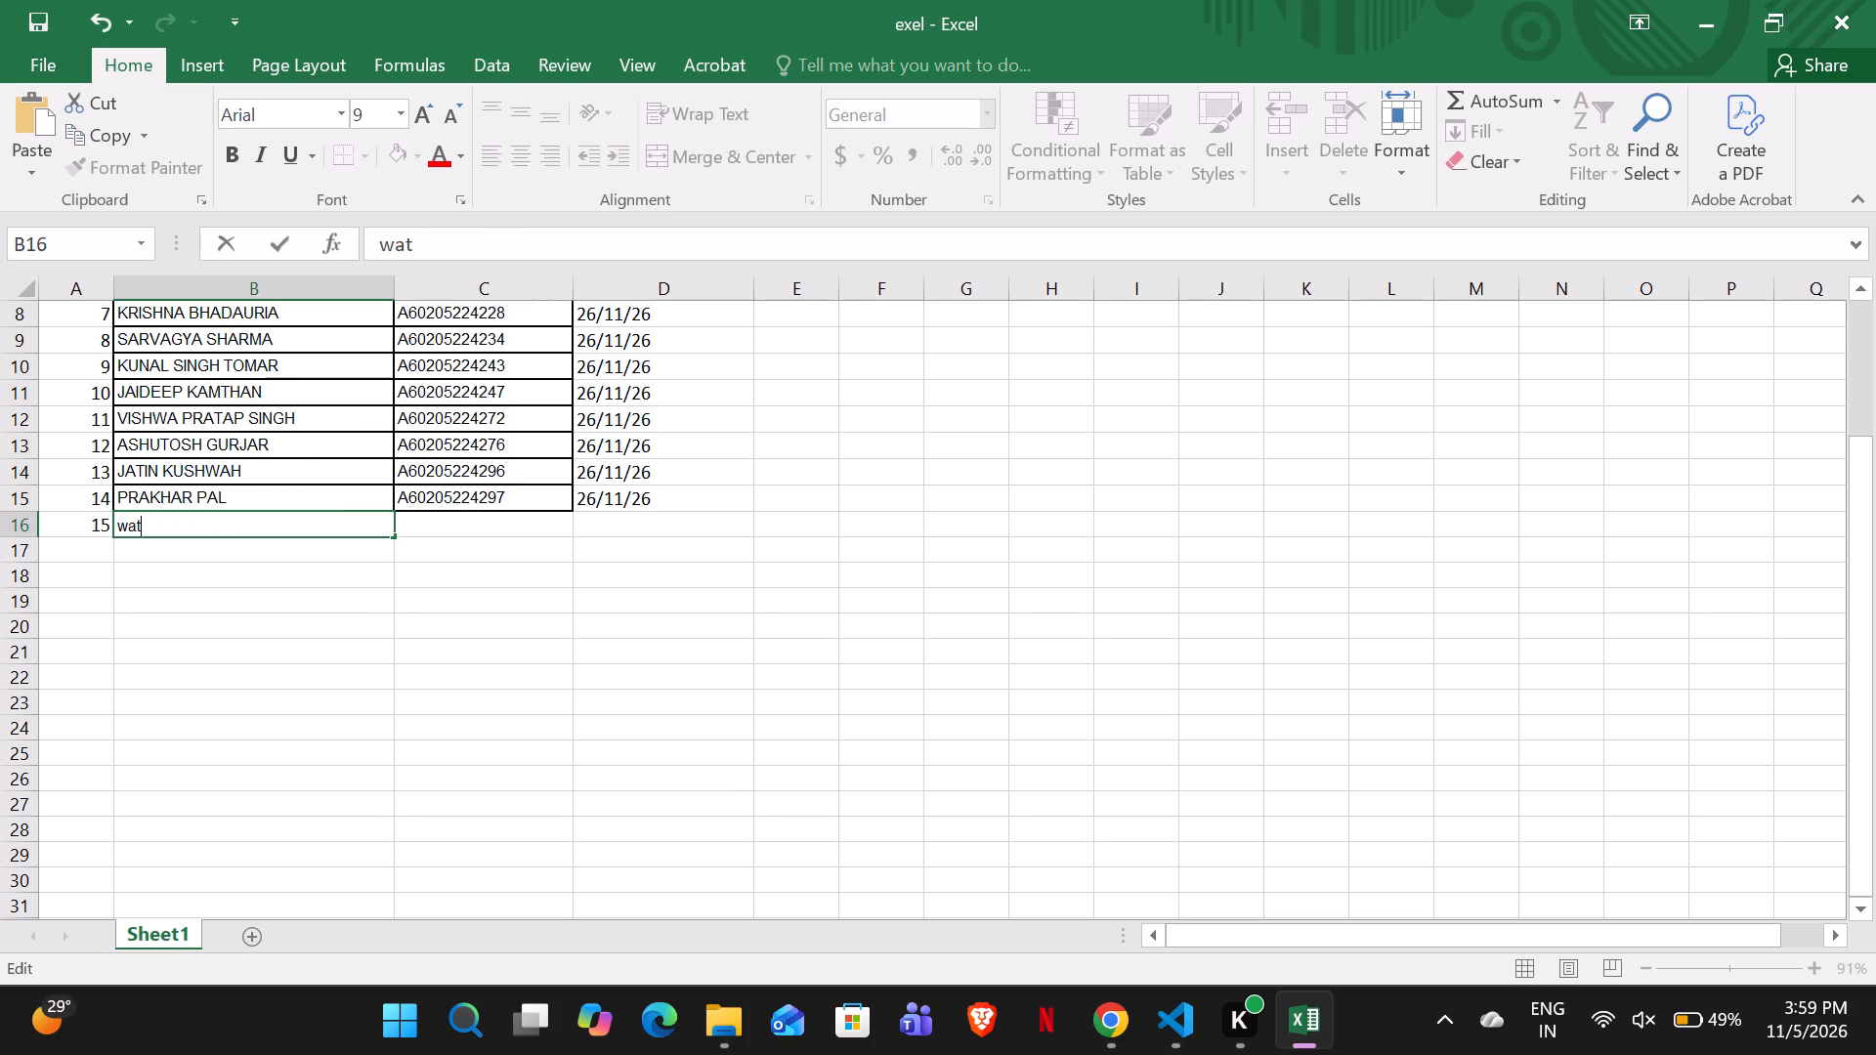
{"action": "key", "text": "BackSpace"}
{"action": "key", "text": "BackSpace"}
{"action": "key", "text": "BackSpace"}
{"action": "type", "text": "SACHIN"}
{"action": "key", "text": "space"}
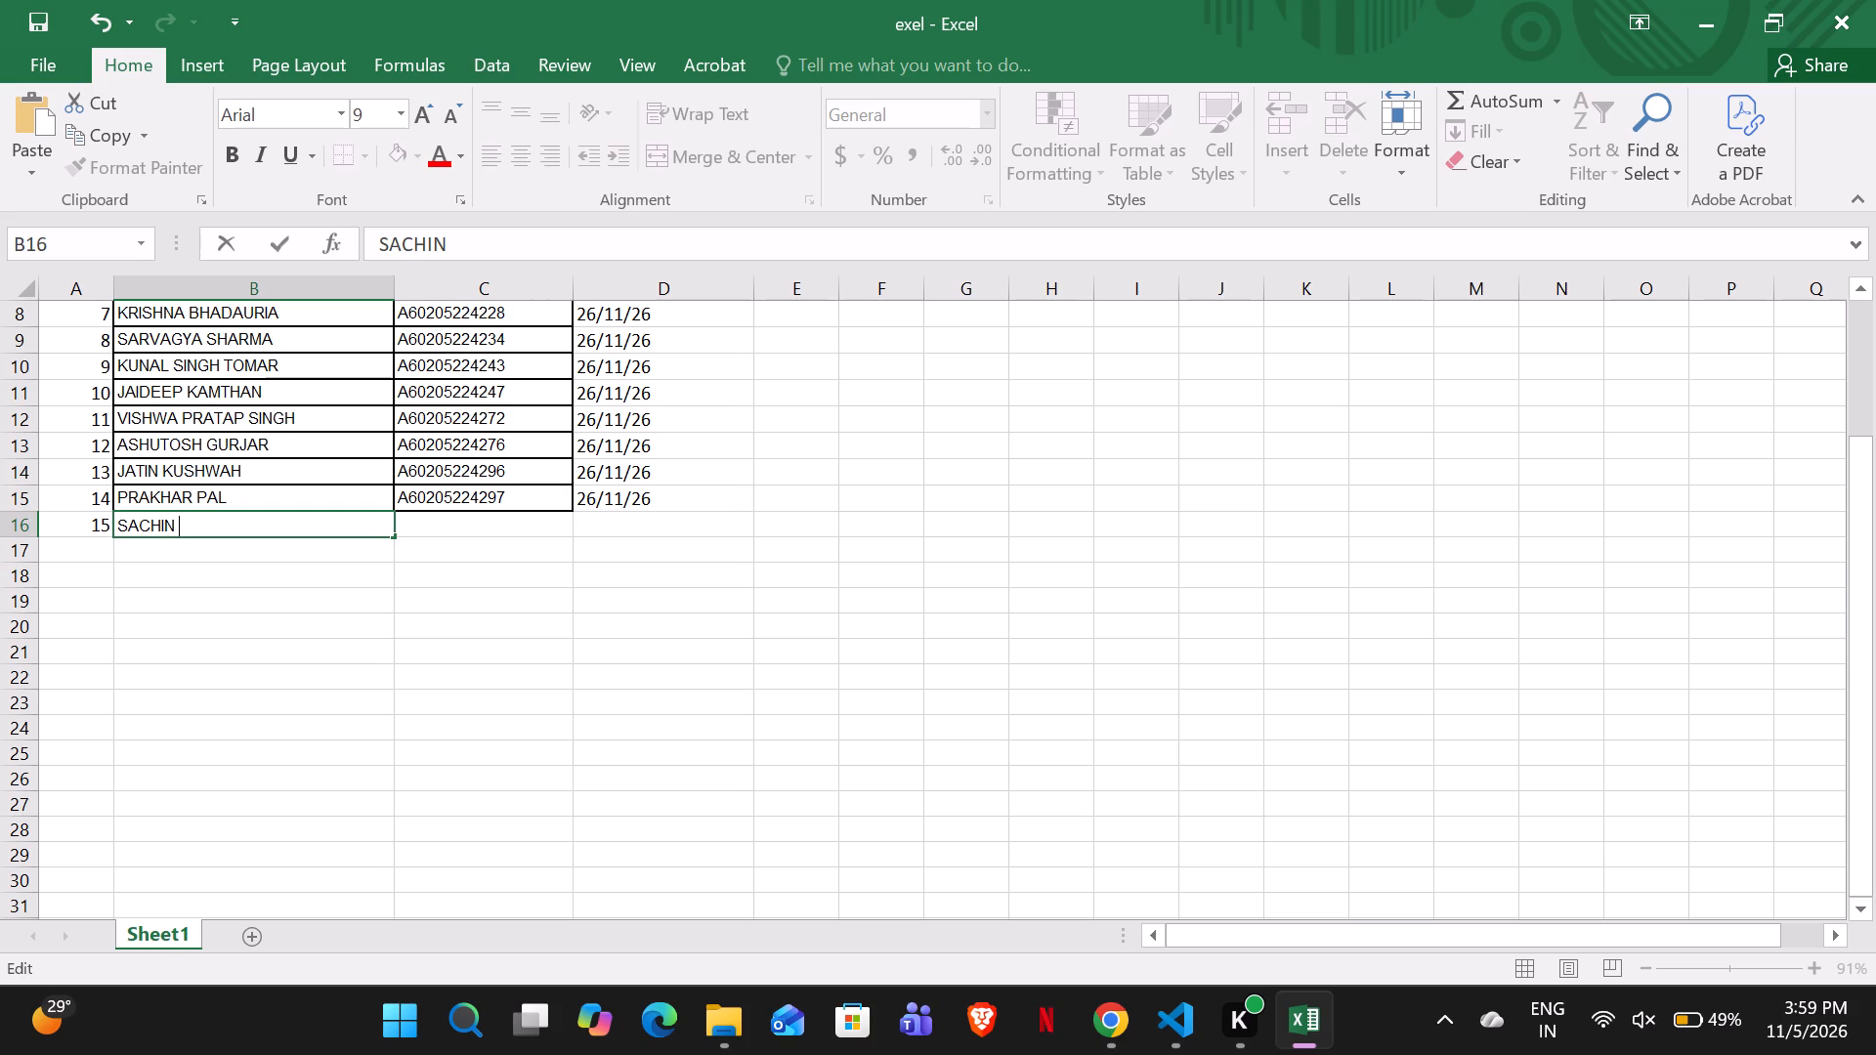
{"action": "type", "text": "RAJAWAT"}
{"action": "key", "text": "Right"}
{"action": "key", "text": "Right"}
Enter the added student's enrollment number in cell C16.
{"action": "left_click", "coordinate": [468, 528]}
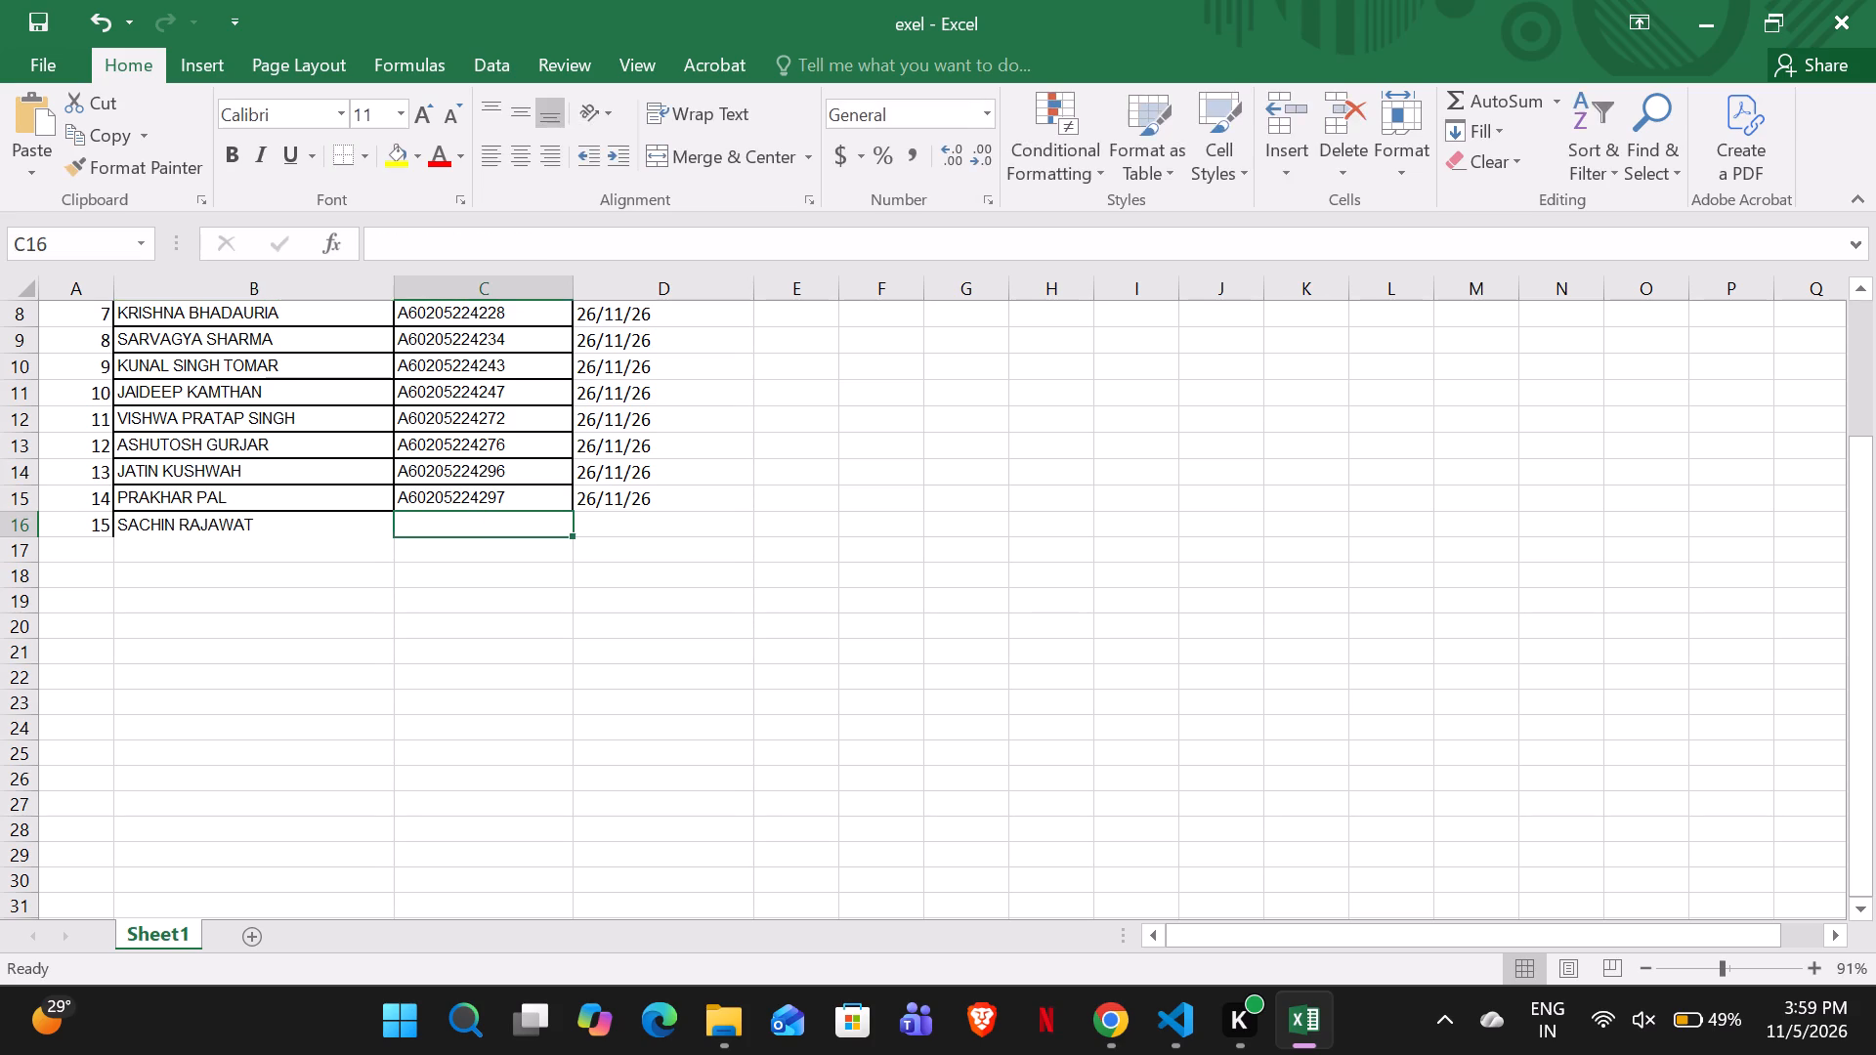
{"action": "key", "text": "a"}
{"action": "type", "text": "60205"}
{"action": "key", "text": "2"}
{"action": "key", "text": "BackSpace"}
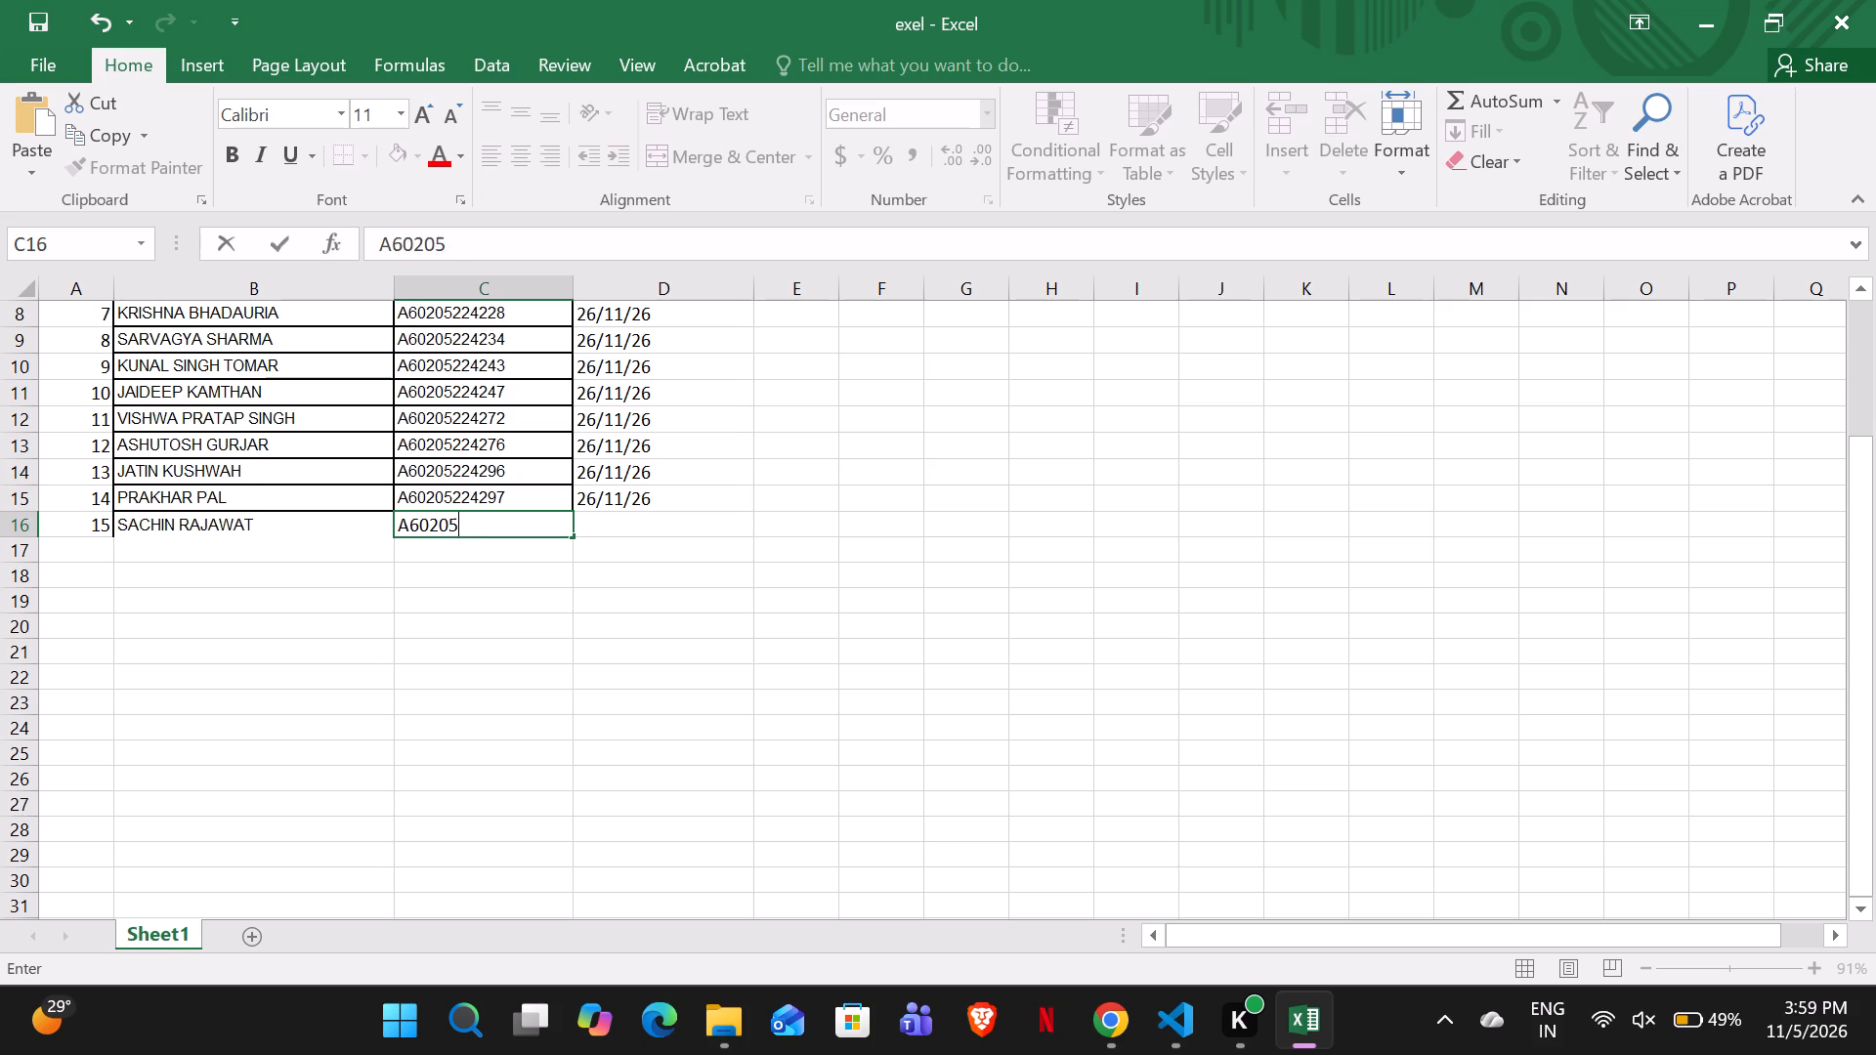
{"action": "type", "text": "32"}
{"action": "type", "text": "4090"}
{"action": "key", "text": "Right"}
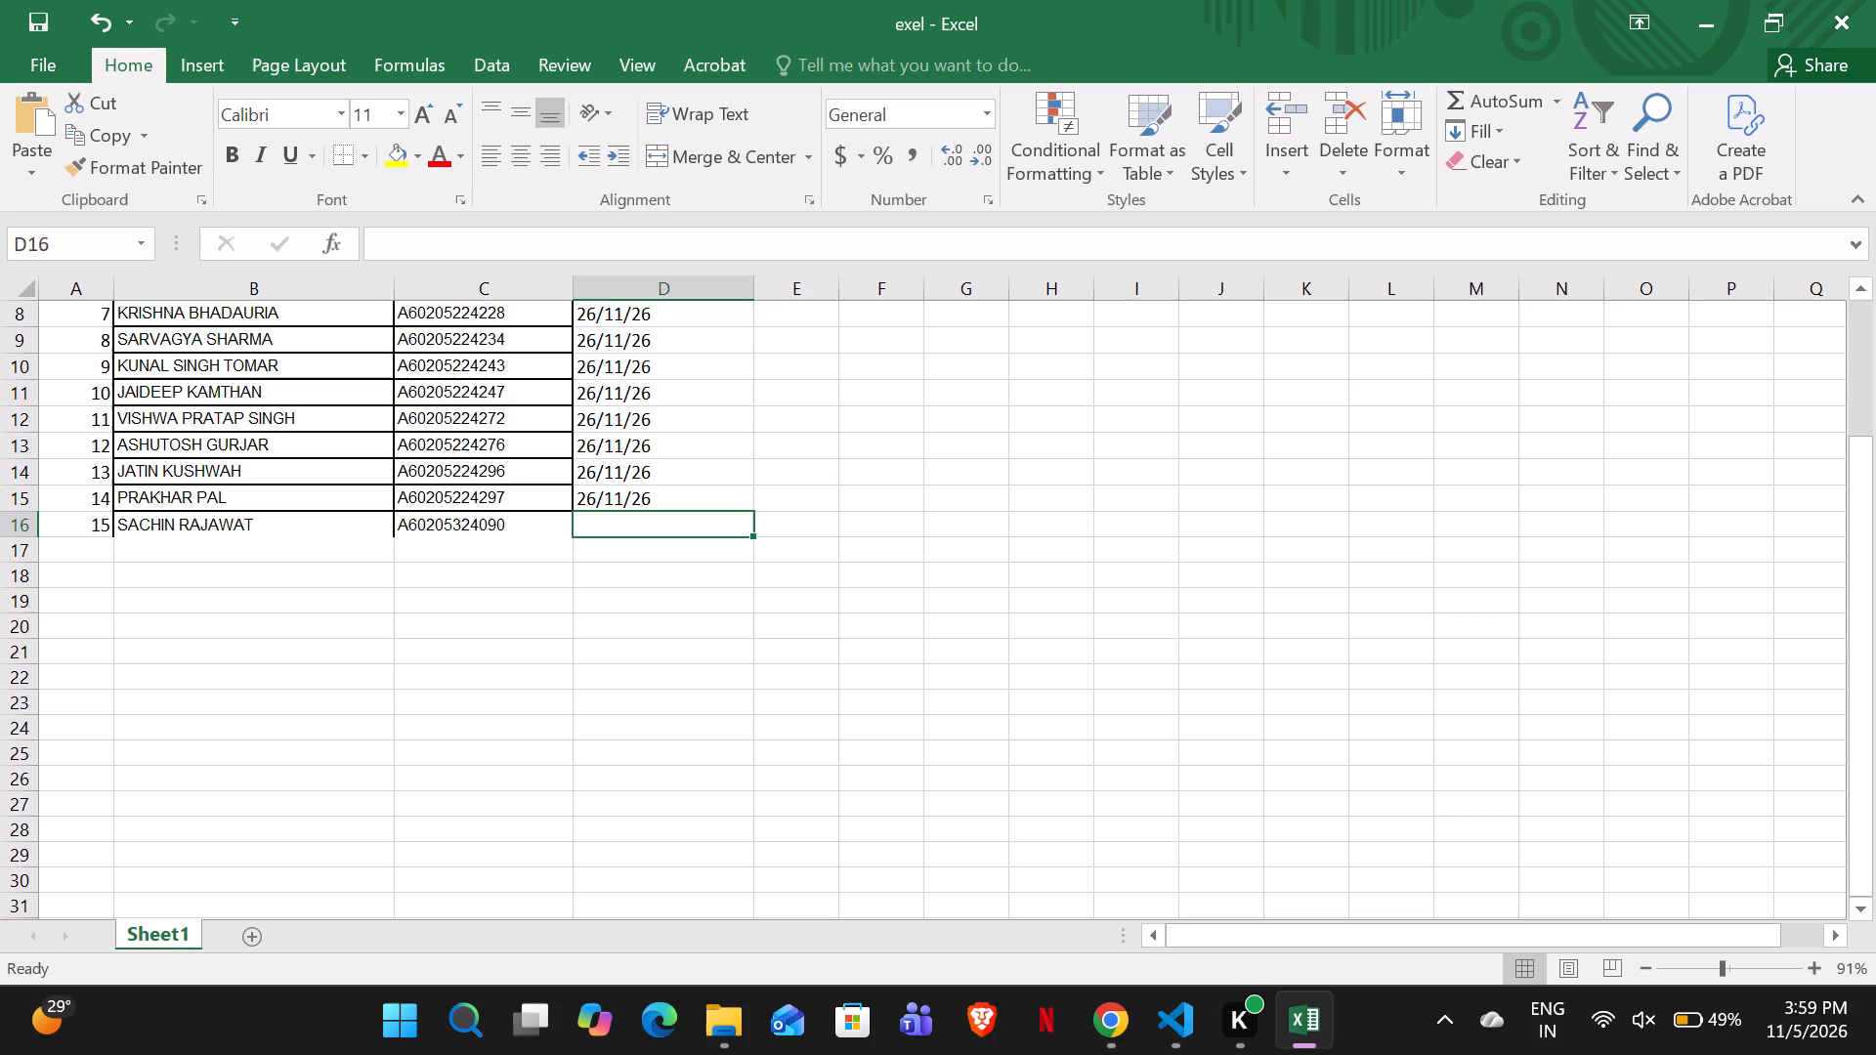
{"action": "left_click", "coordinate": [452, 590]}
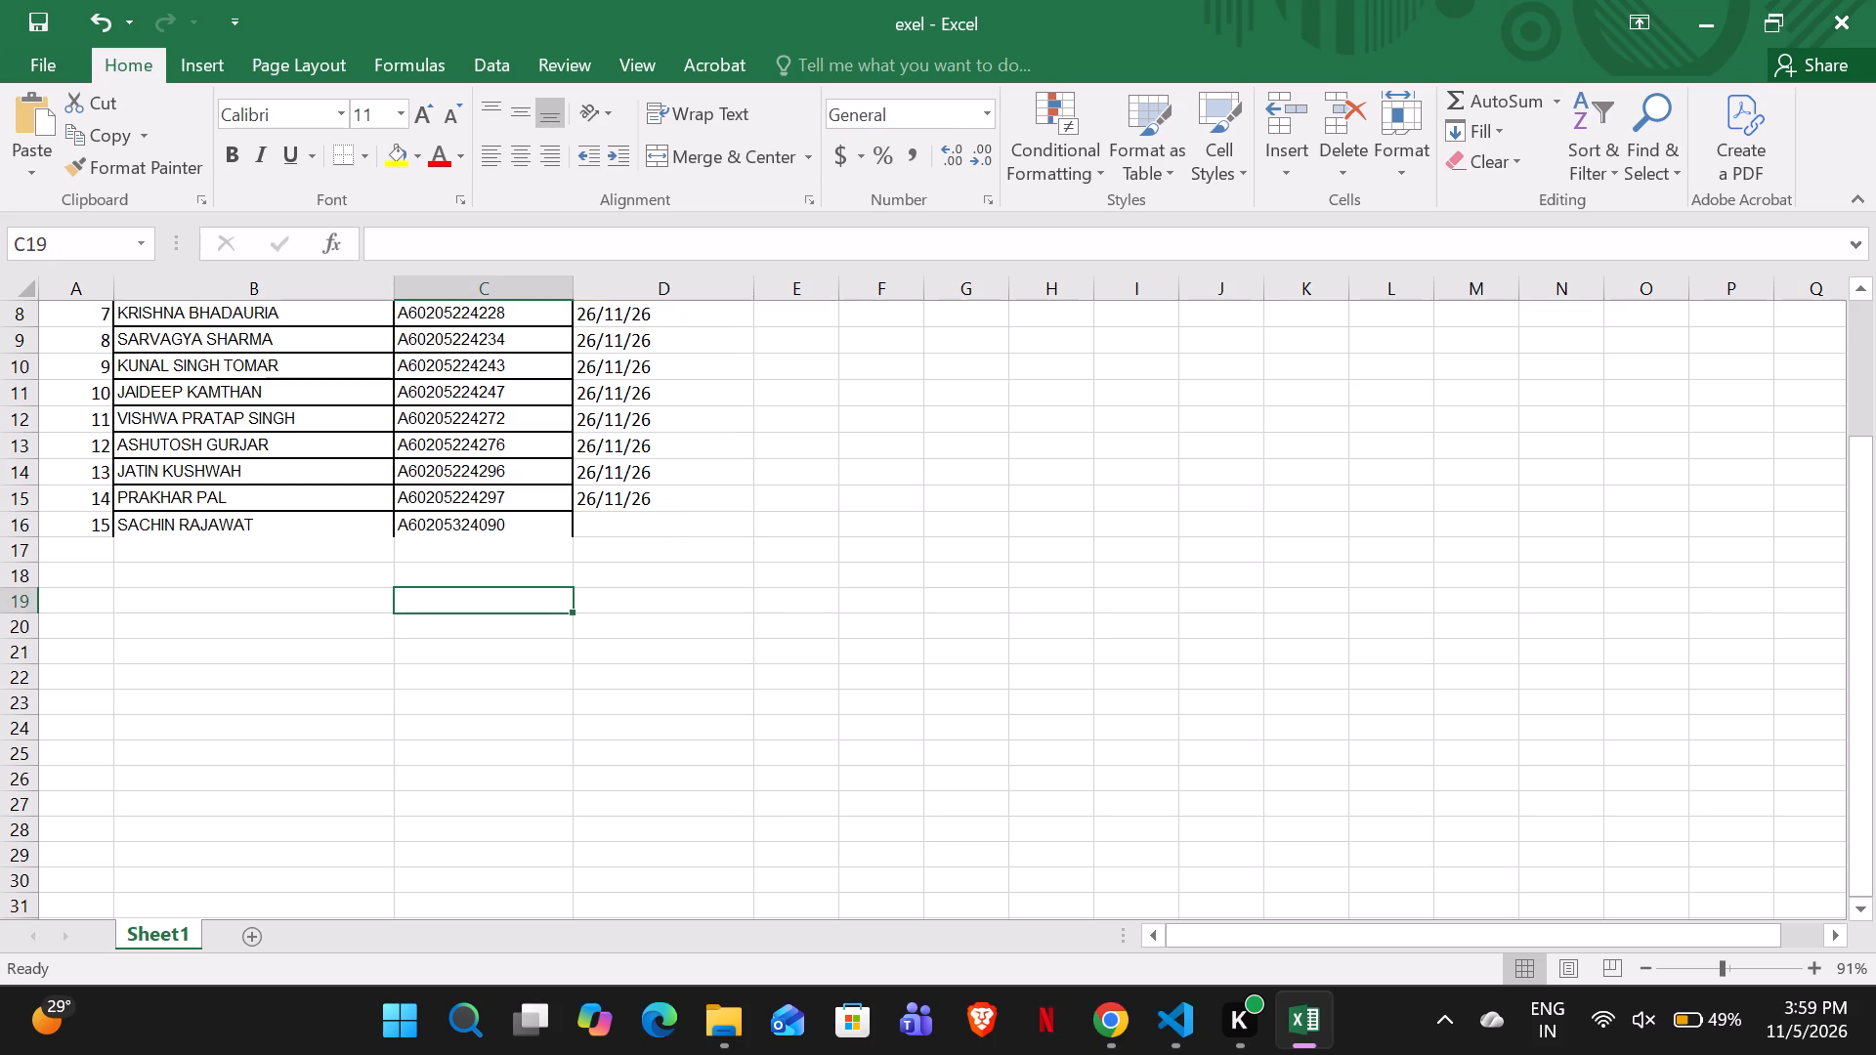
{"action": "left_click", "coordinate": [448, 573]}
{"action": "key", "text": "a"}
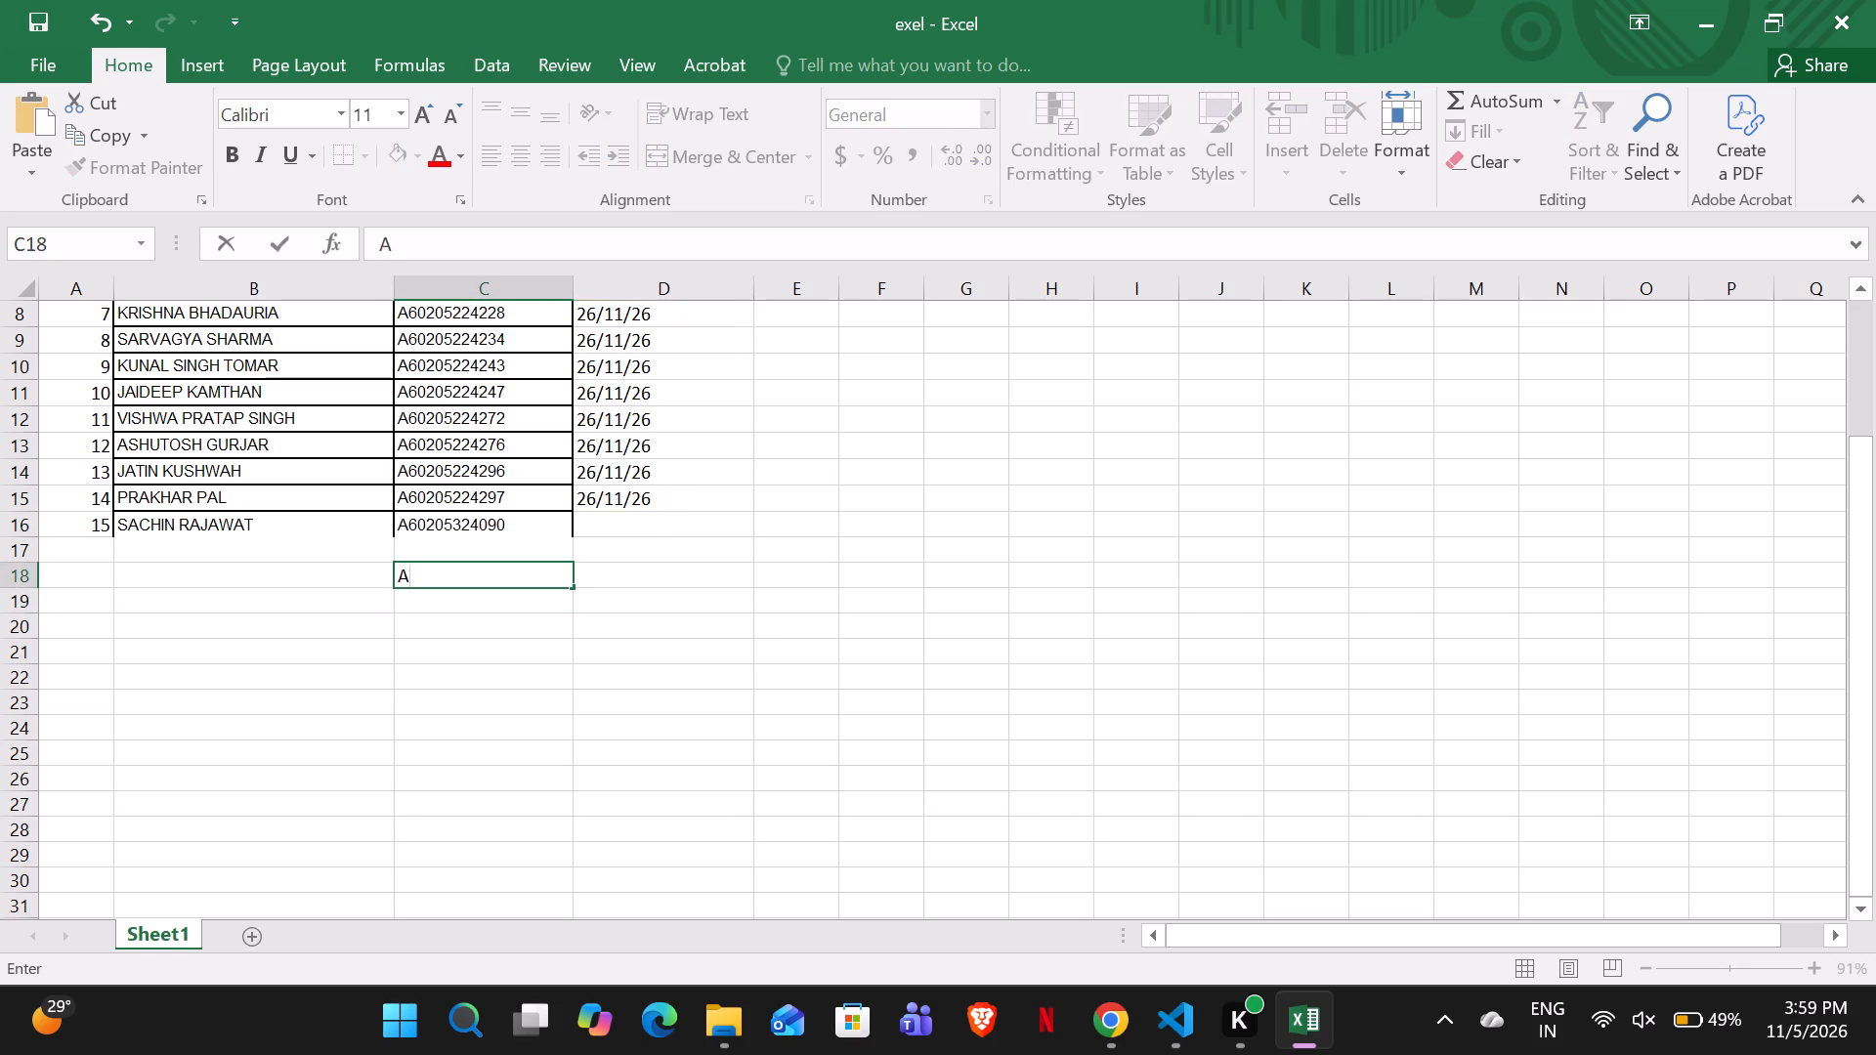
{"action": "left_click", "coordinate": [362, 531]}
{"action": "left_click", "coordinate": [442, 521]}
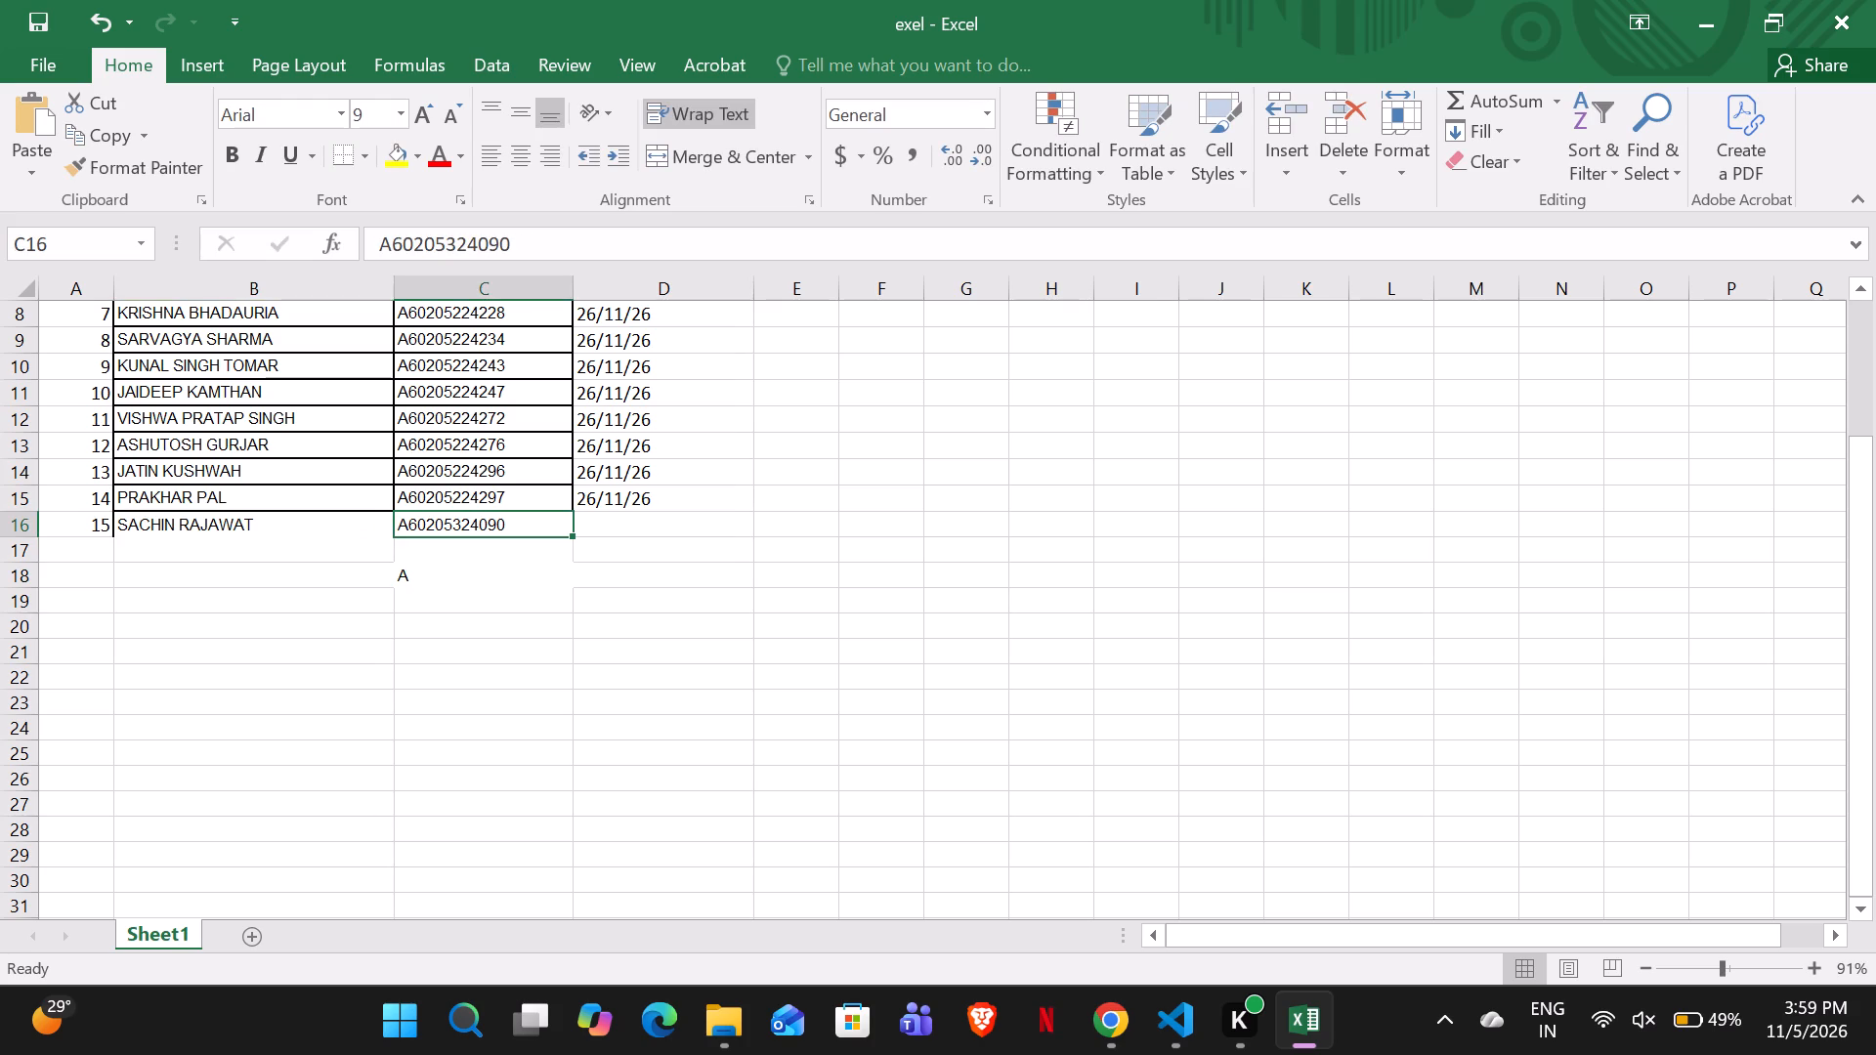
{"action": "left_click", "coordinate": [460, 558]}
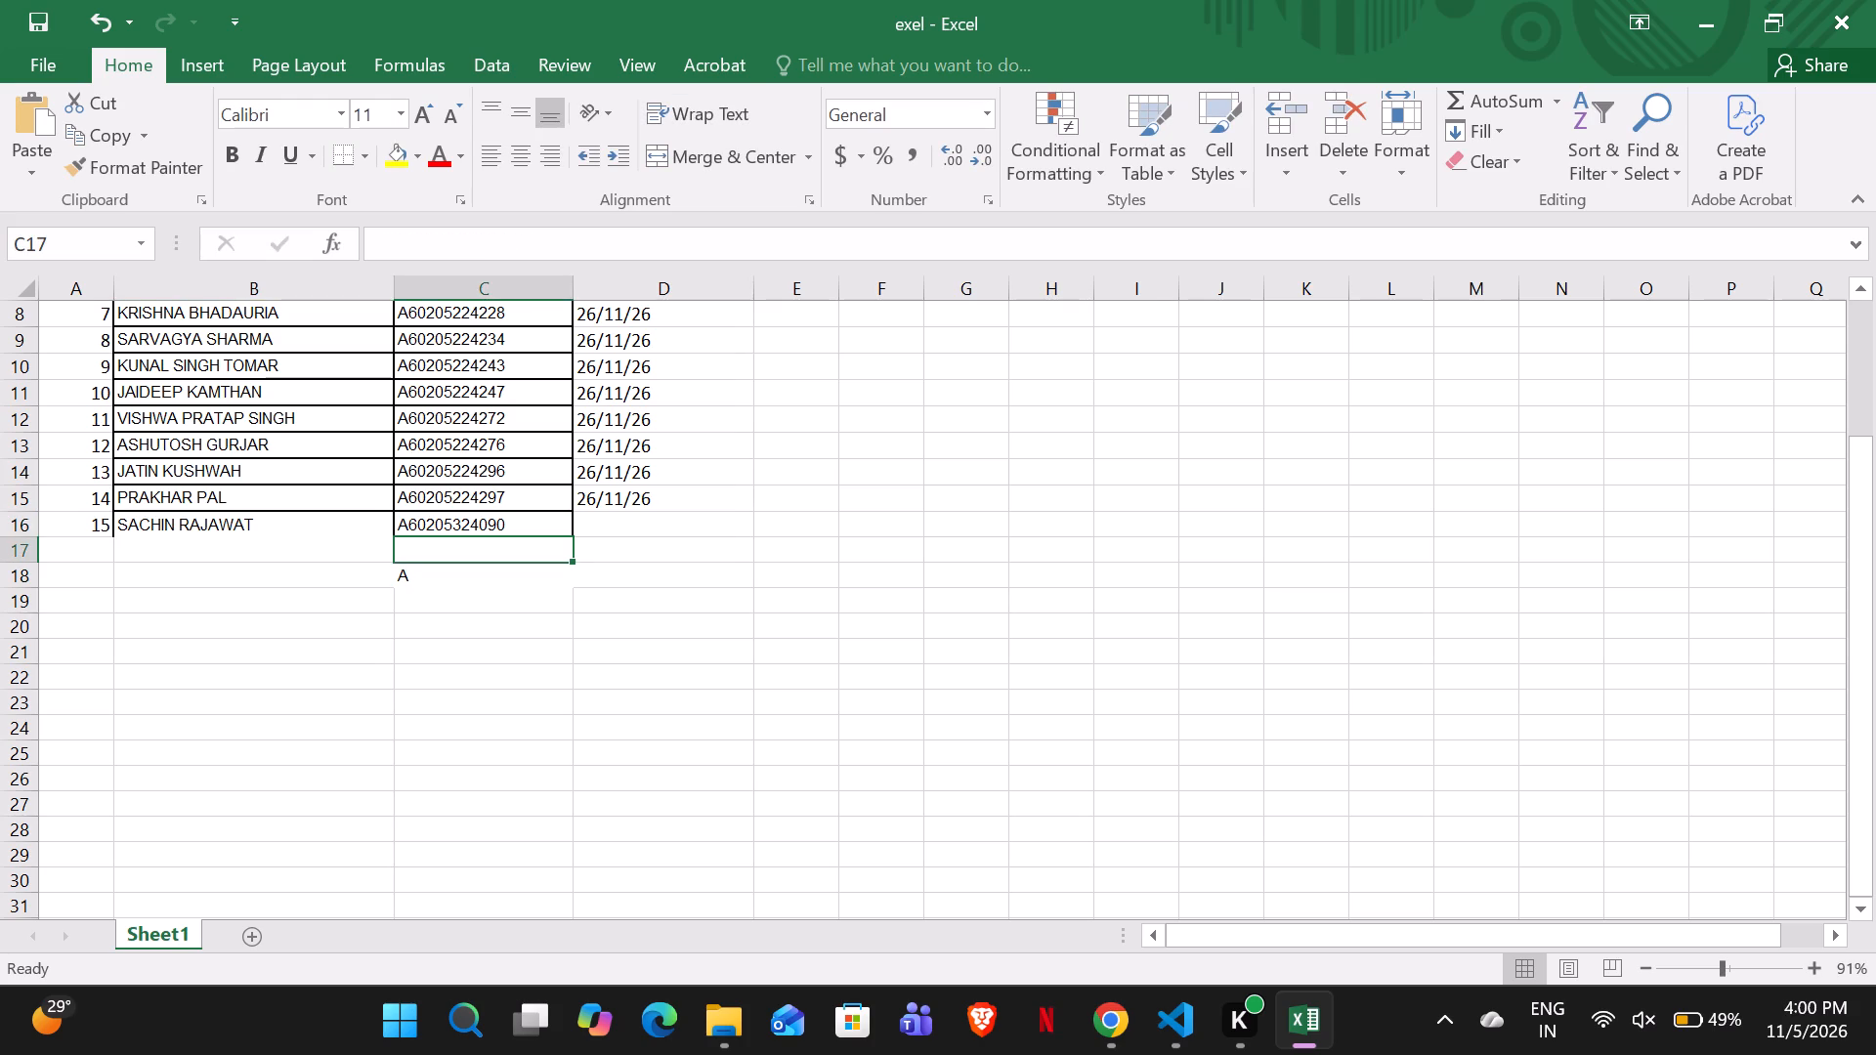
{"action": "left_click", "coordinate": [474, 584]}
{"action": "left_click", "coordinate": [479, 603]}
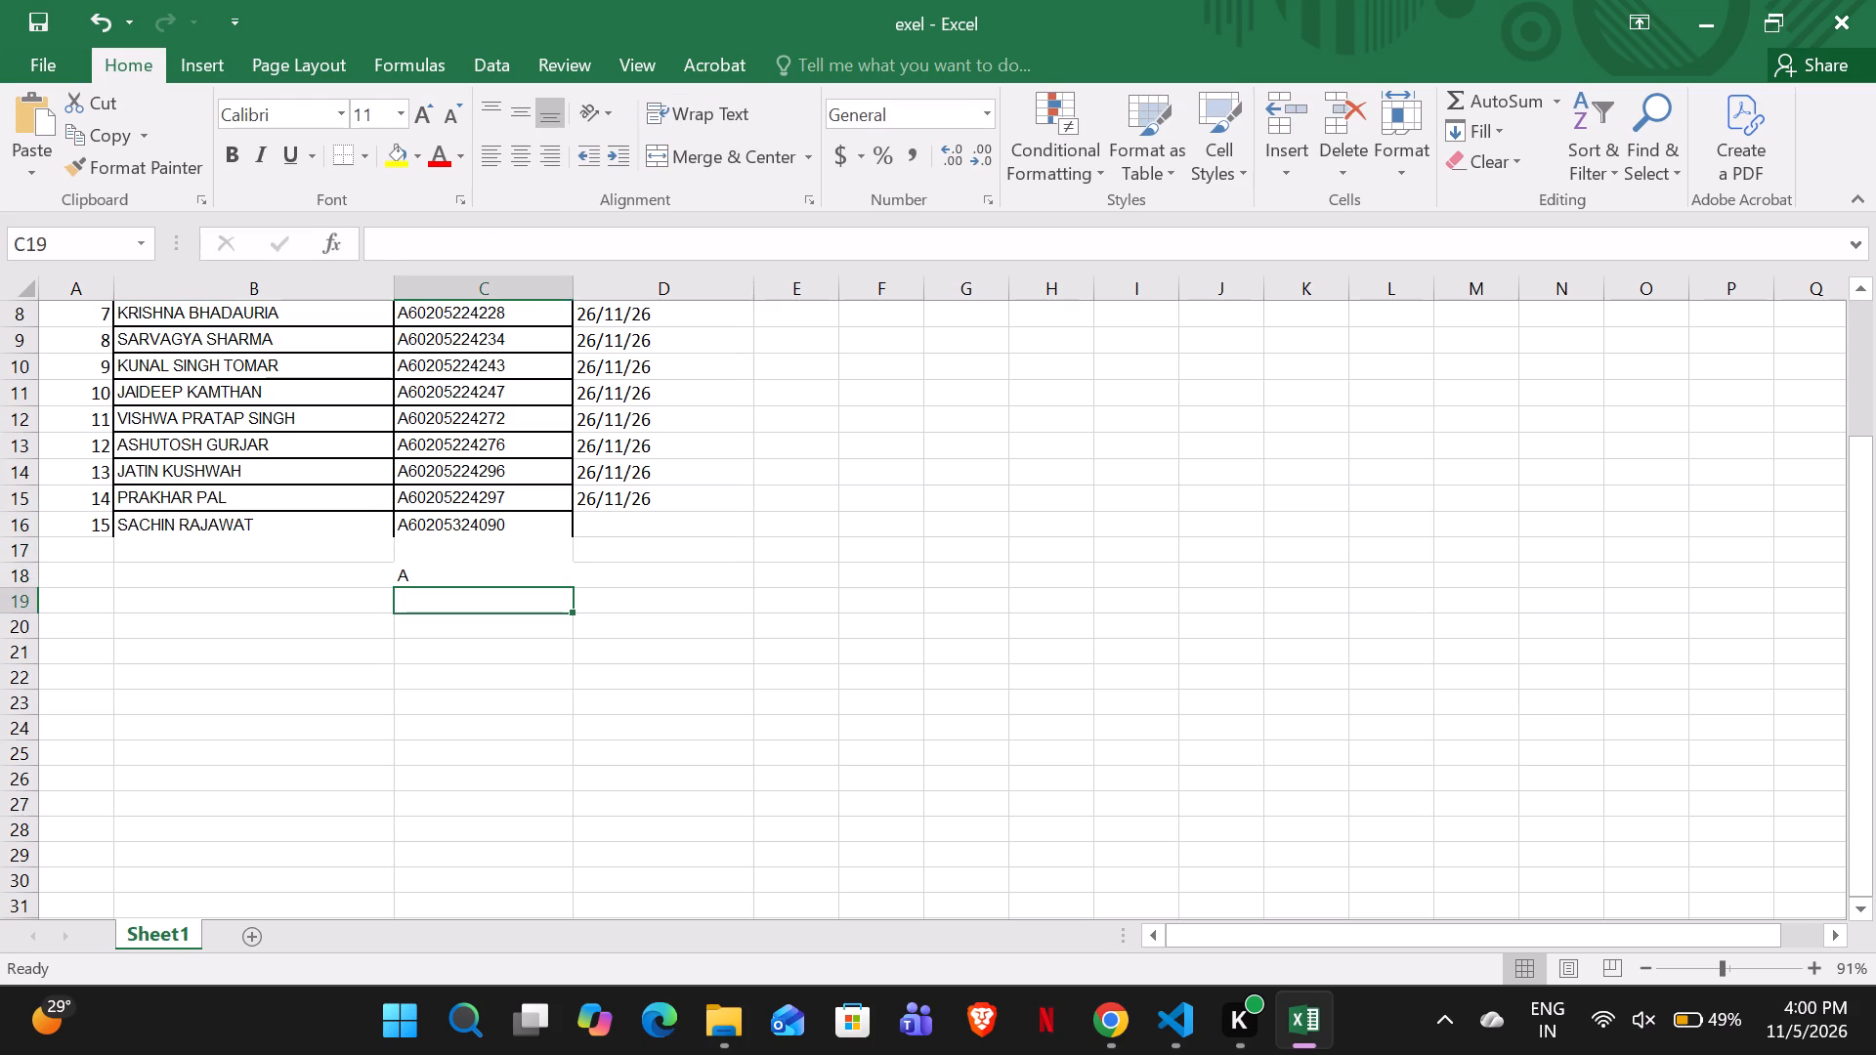
Enter the following student's enrollment number in cell C17.
{"action": "left_click", "coordinate": [141, 543]}
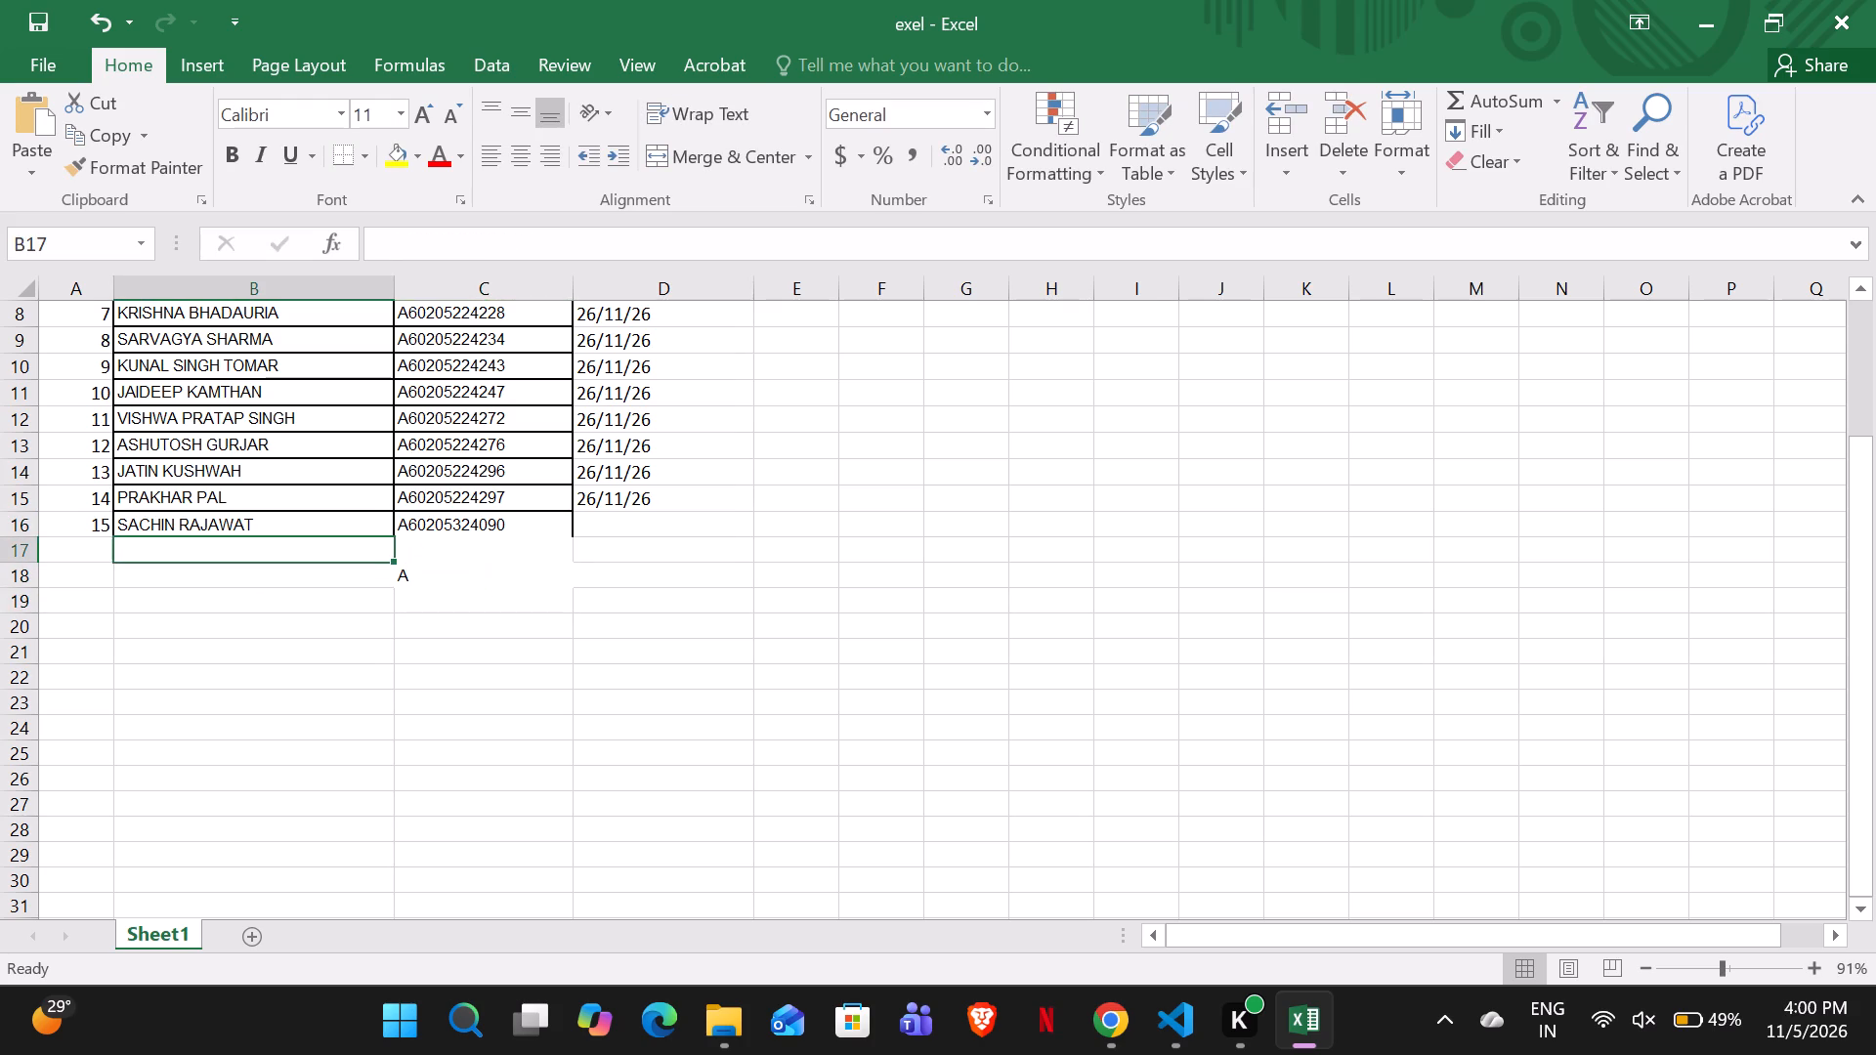
{"action": "left_click", "coordinate": [439, 542]}
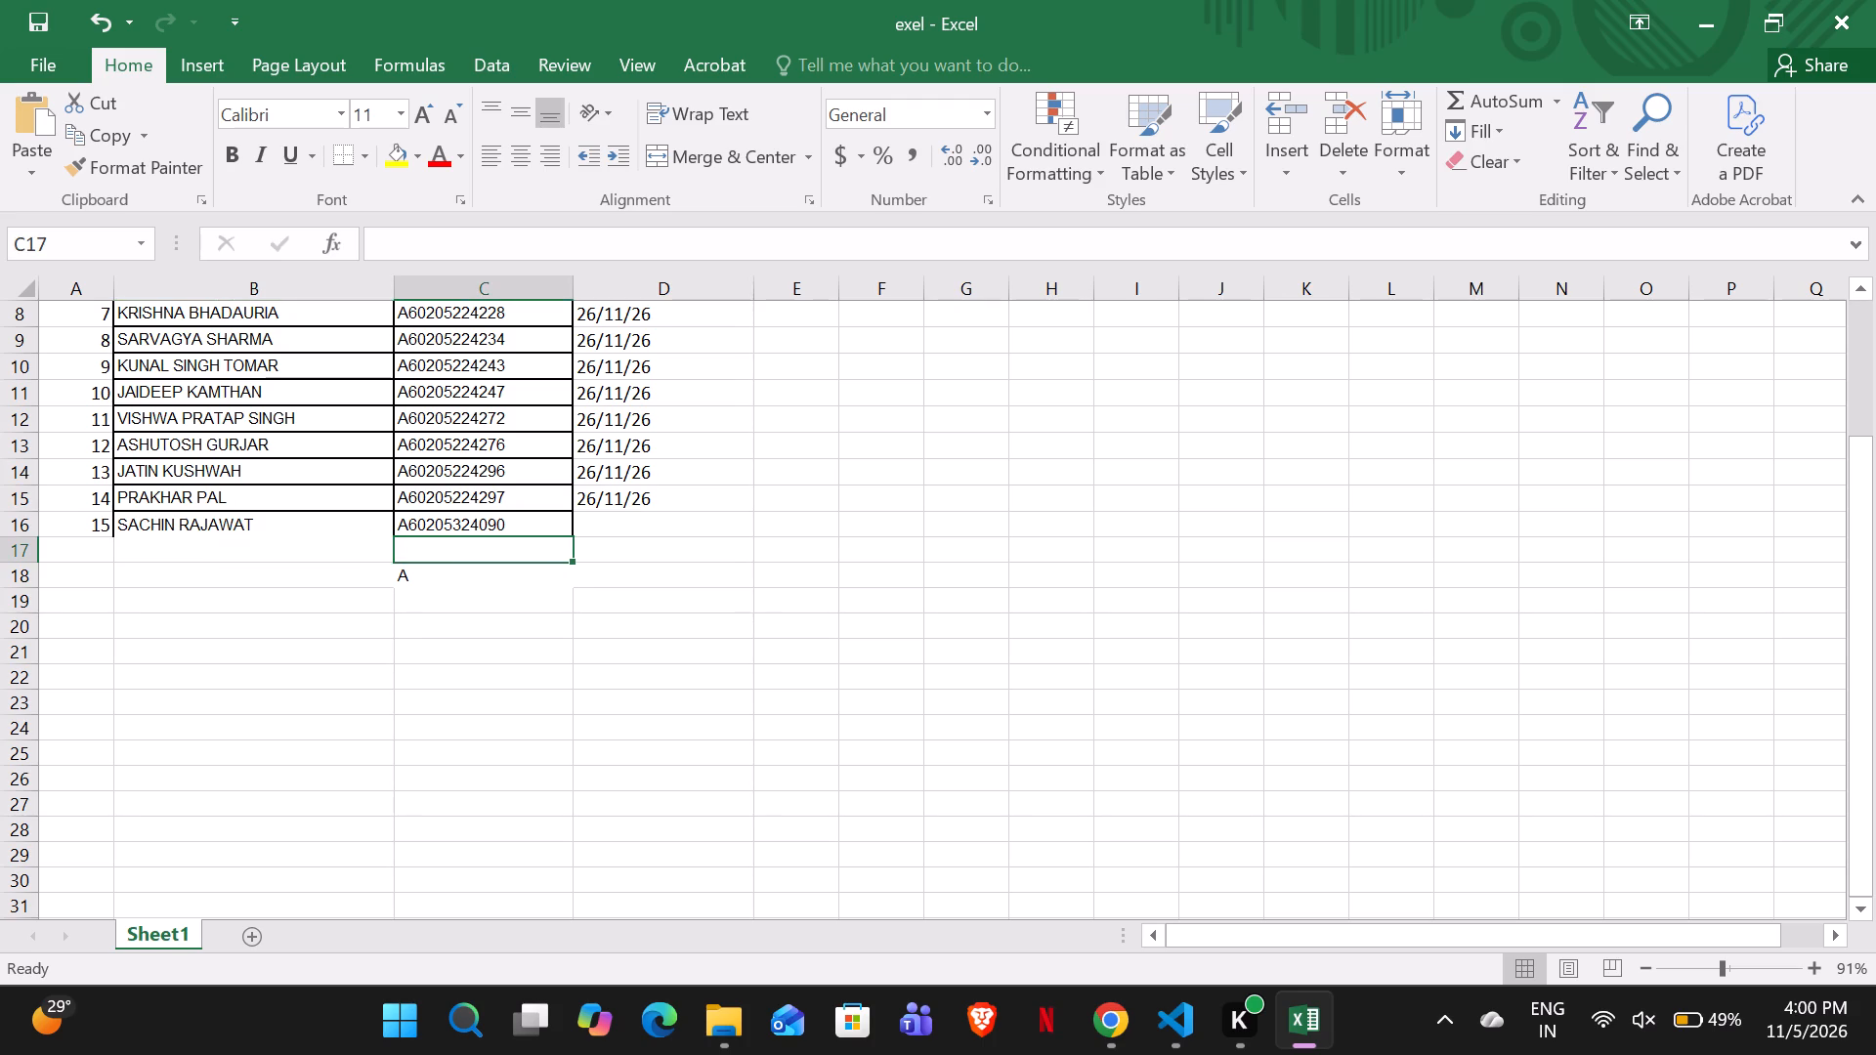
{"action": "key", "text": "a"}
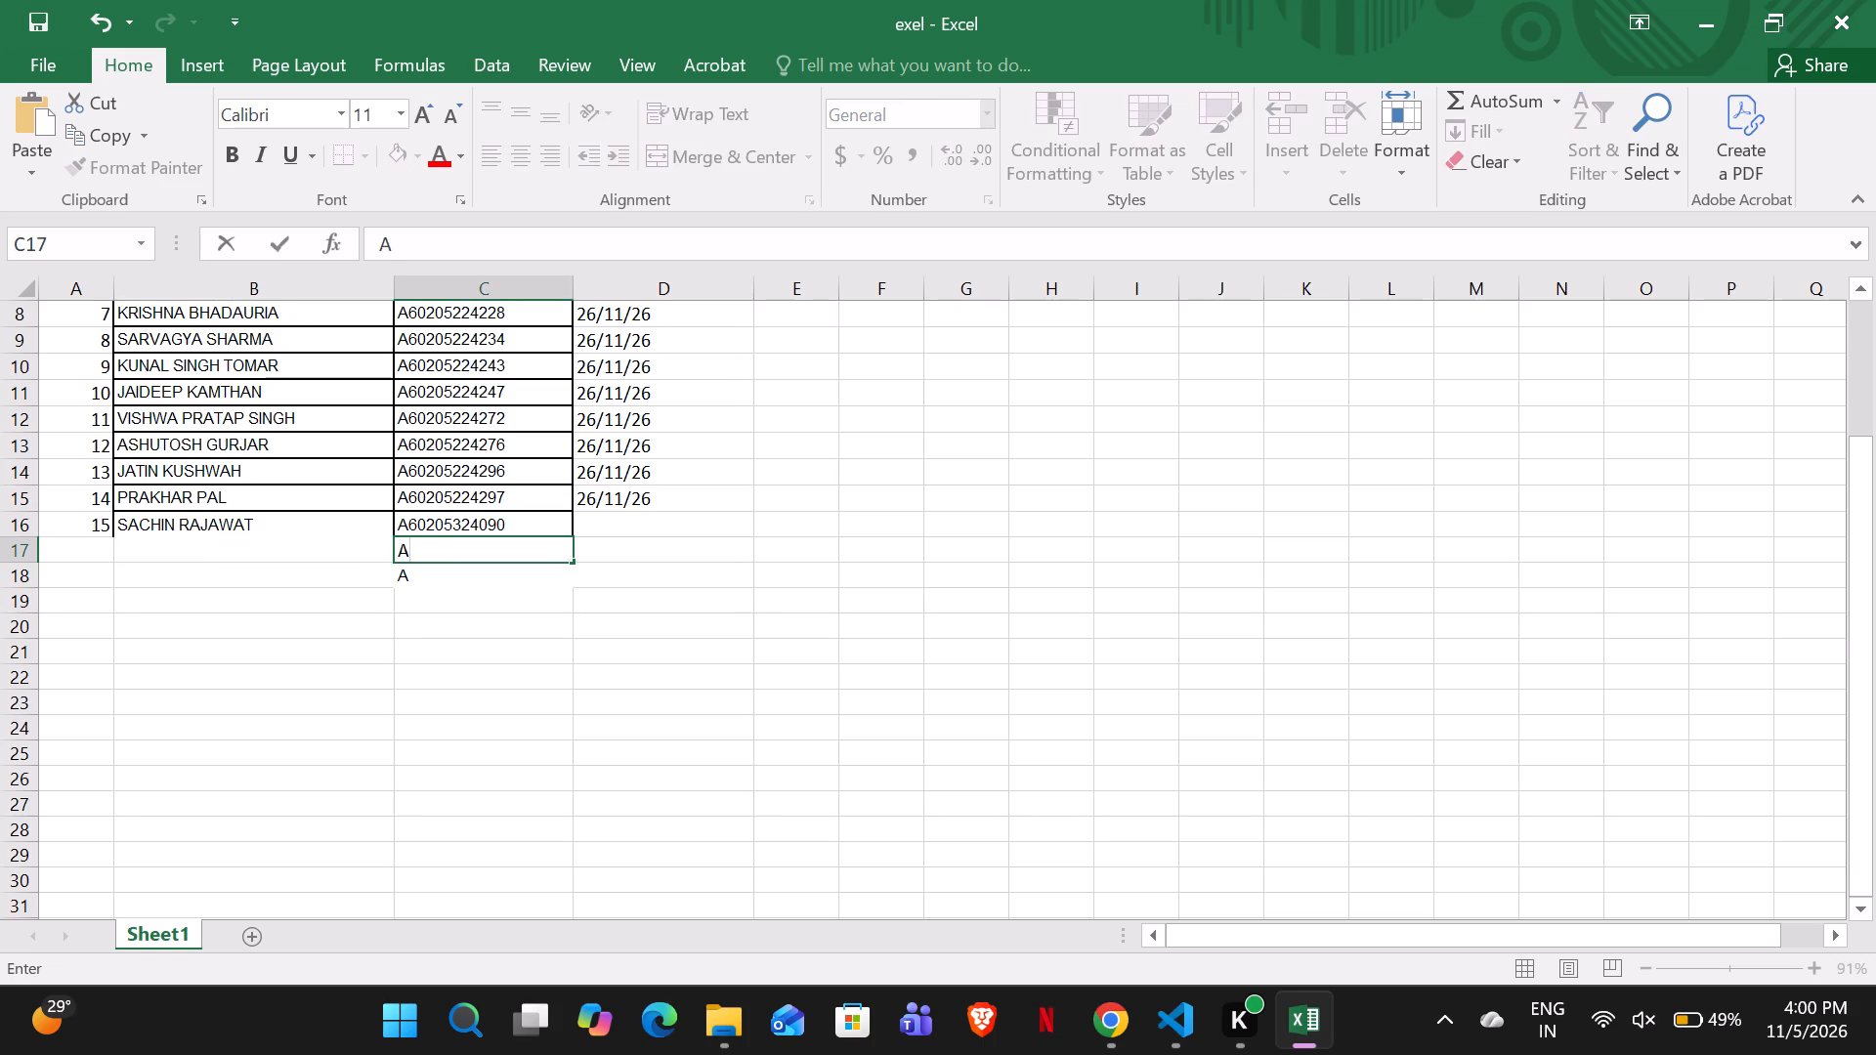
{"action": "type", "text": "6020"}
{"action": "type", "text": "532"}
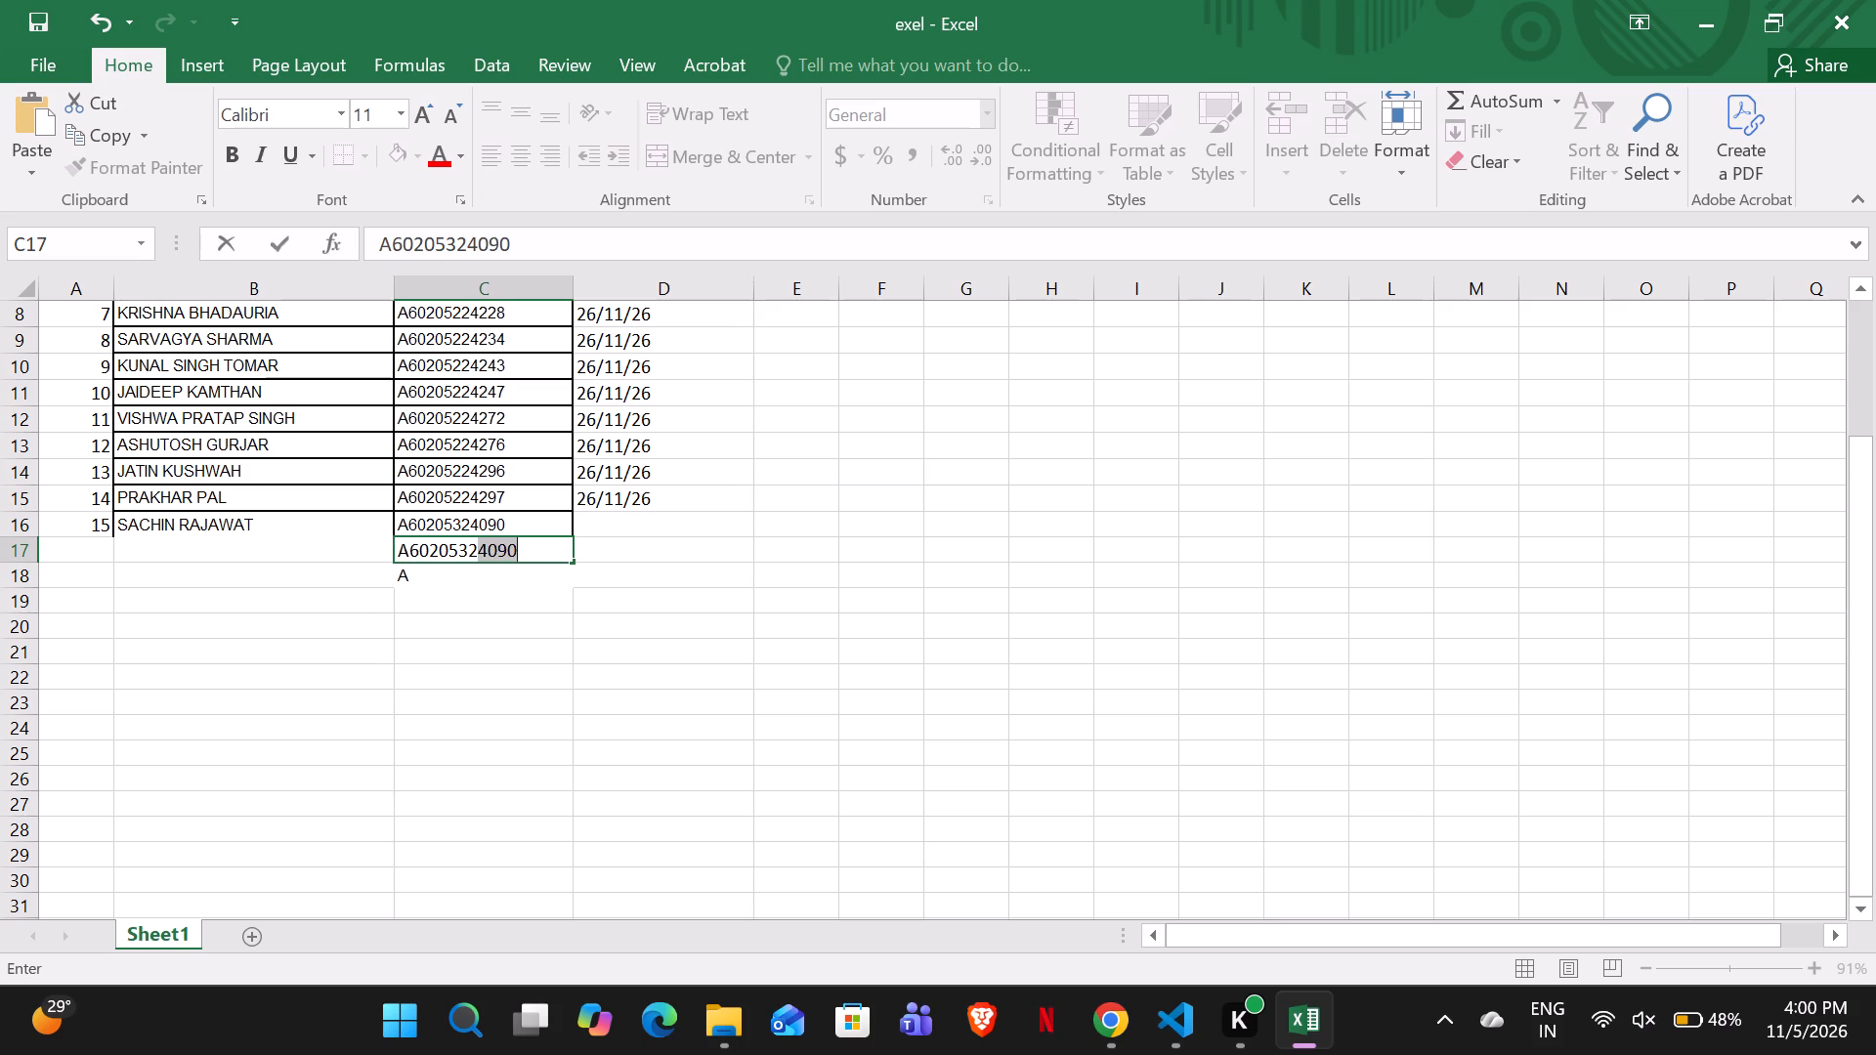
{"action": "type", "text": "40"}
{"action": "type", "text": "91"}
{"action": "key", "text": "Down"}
Replace the partial entry in cell C18 with the next student's full enrollment number, following the pattern of the numbers above.
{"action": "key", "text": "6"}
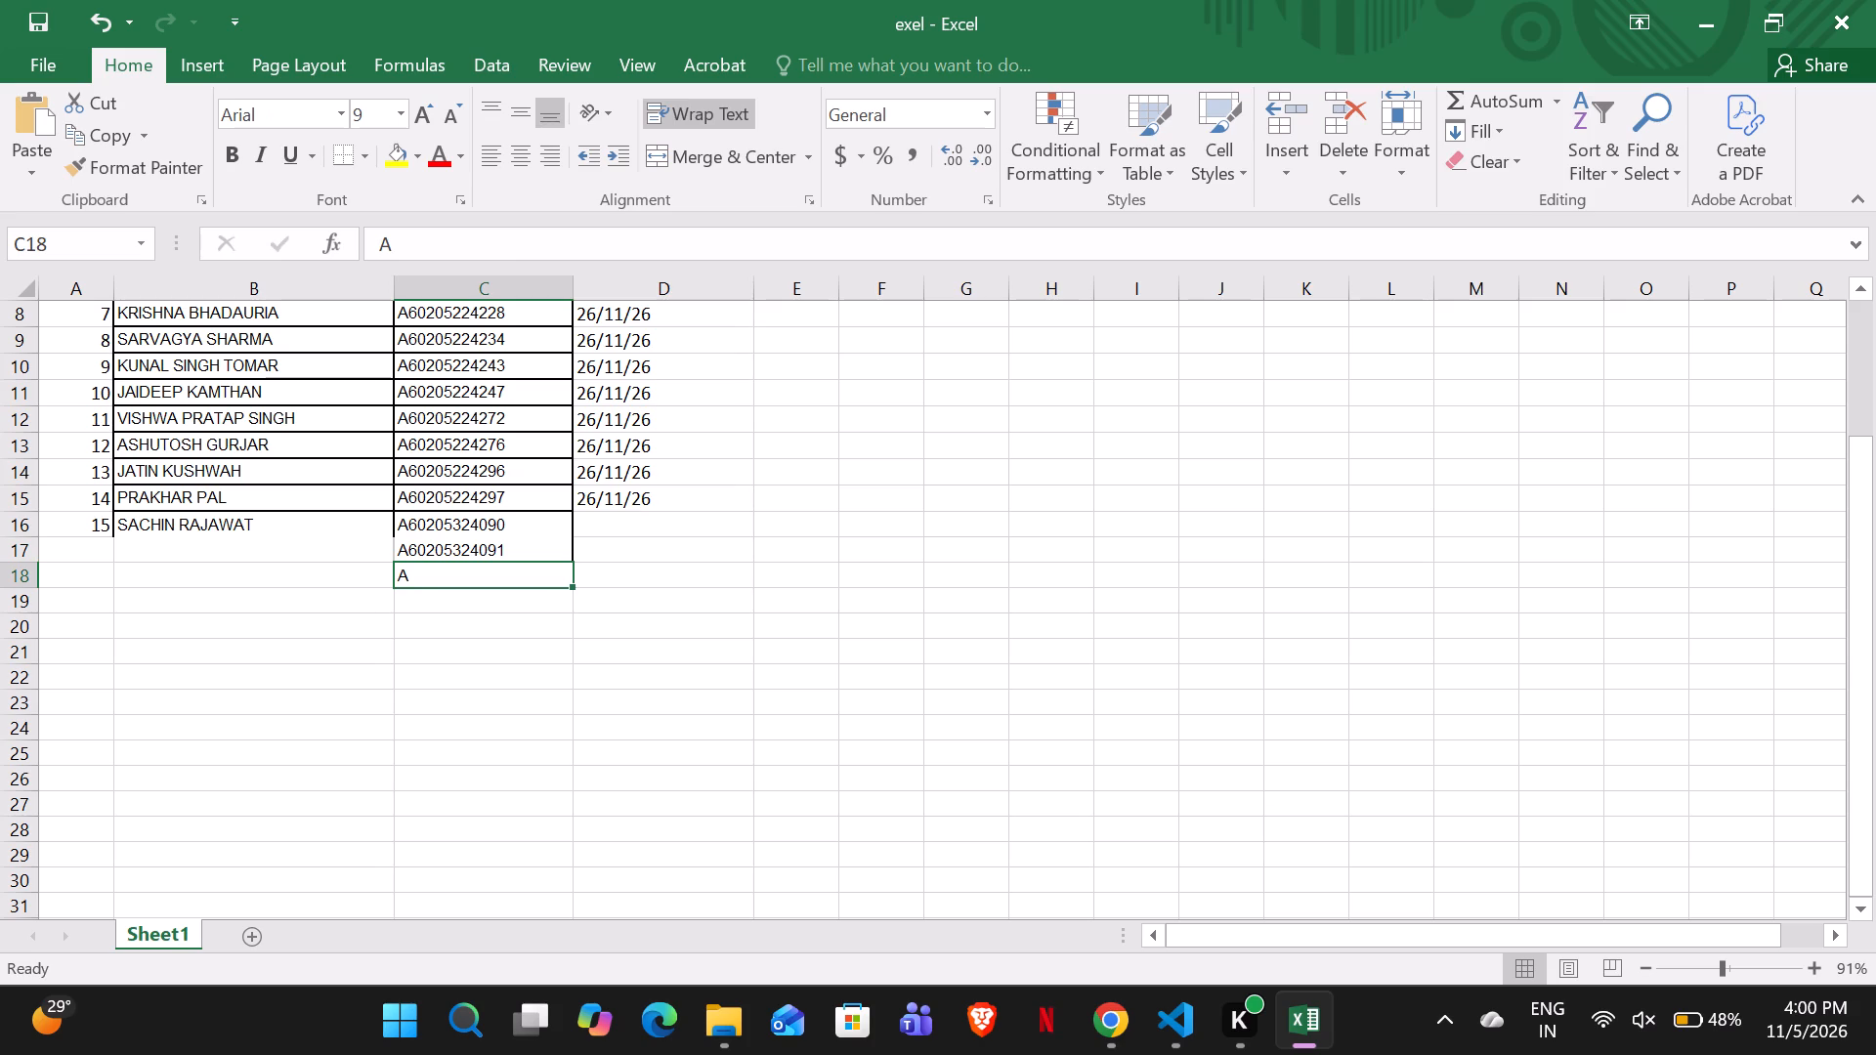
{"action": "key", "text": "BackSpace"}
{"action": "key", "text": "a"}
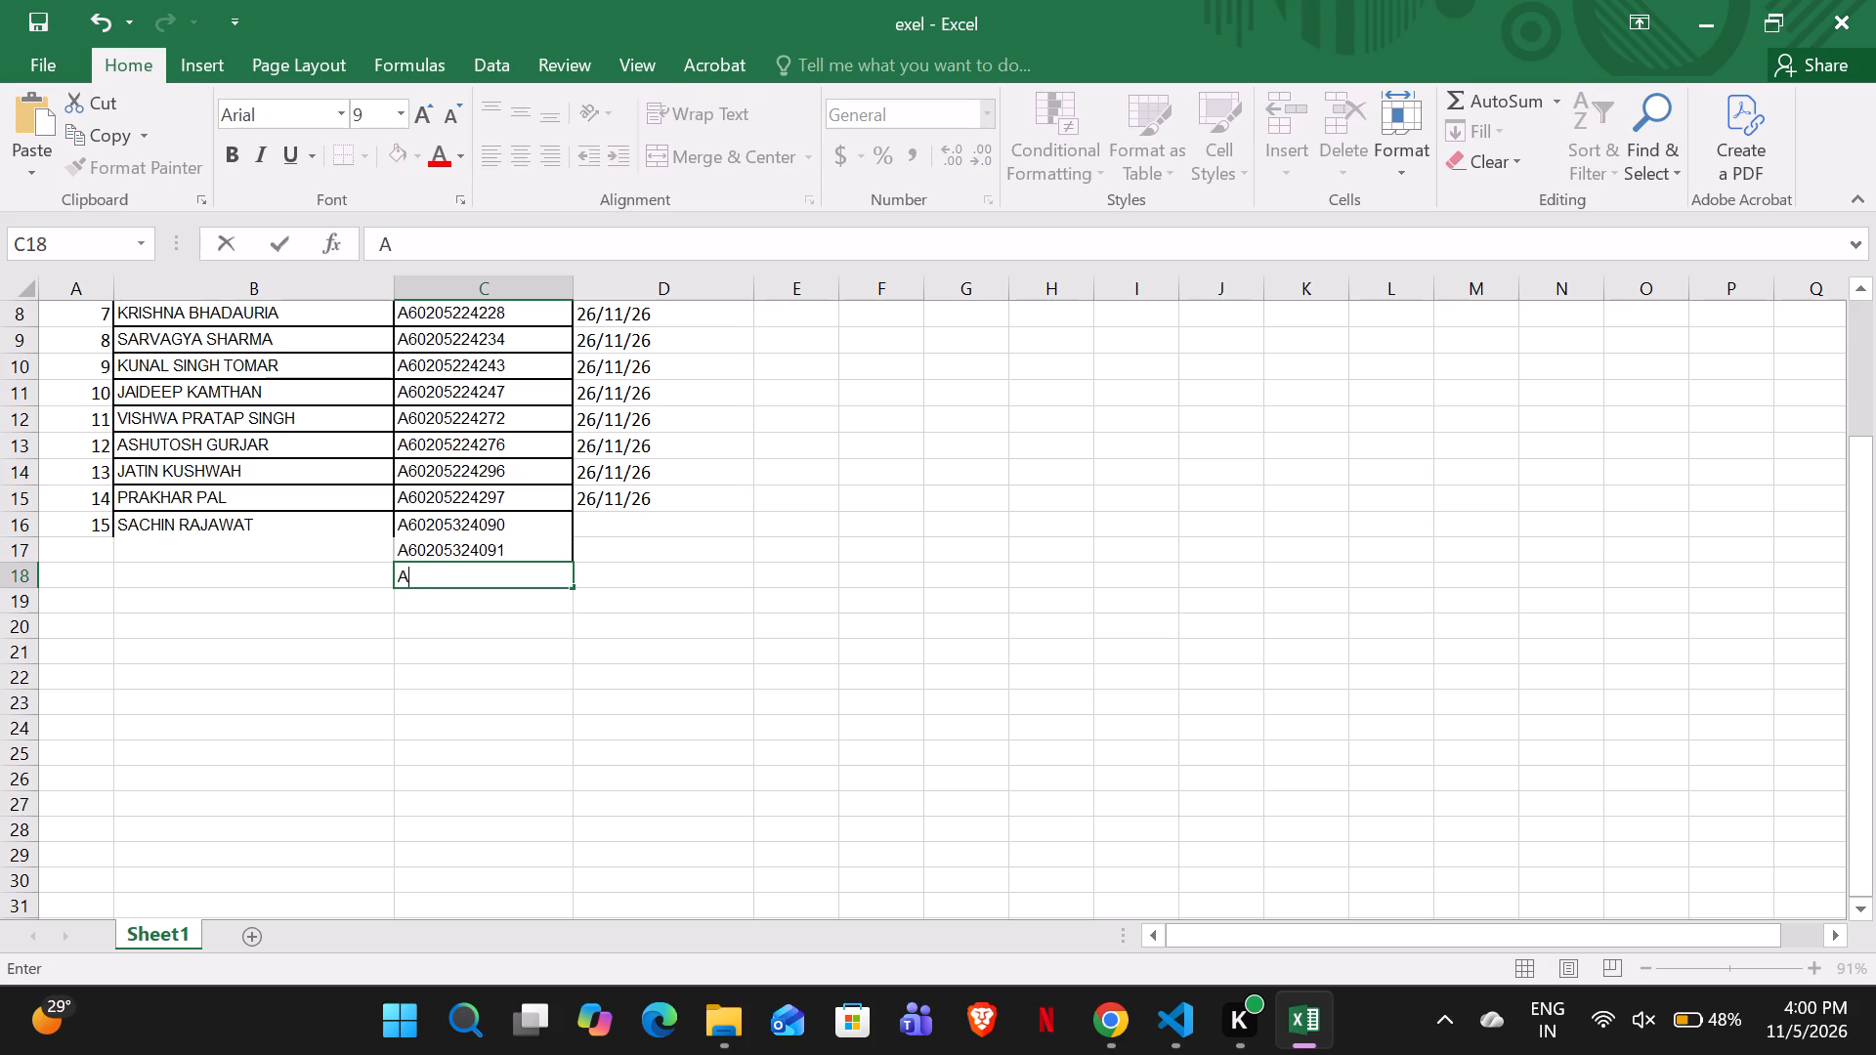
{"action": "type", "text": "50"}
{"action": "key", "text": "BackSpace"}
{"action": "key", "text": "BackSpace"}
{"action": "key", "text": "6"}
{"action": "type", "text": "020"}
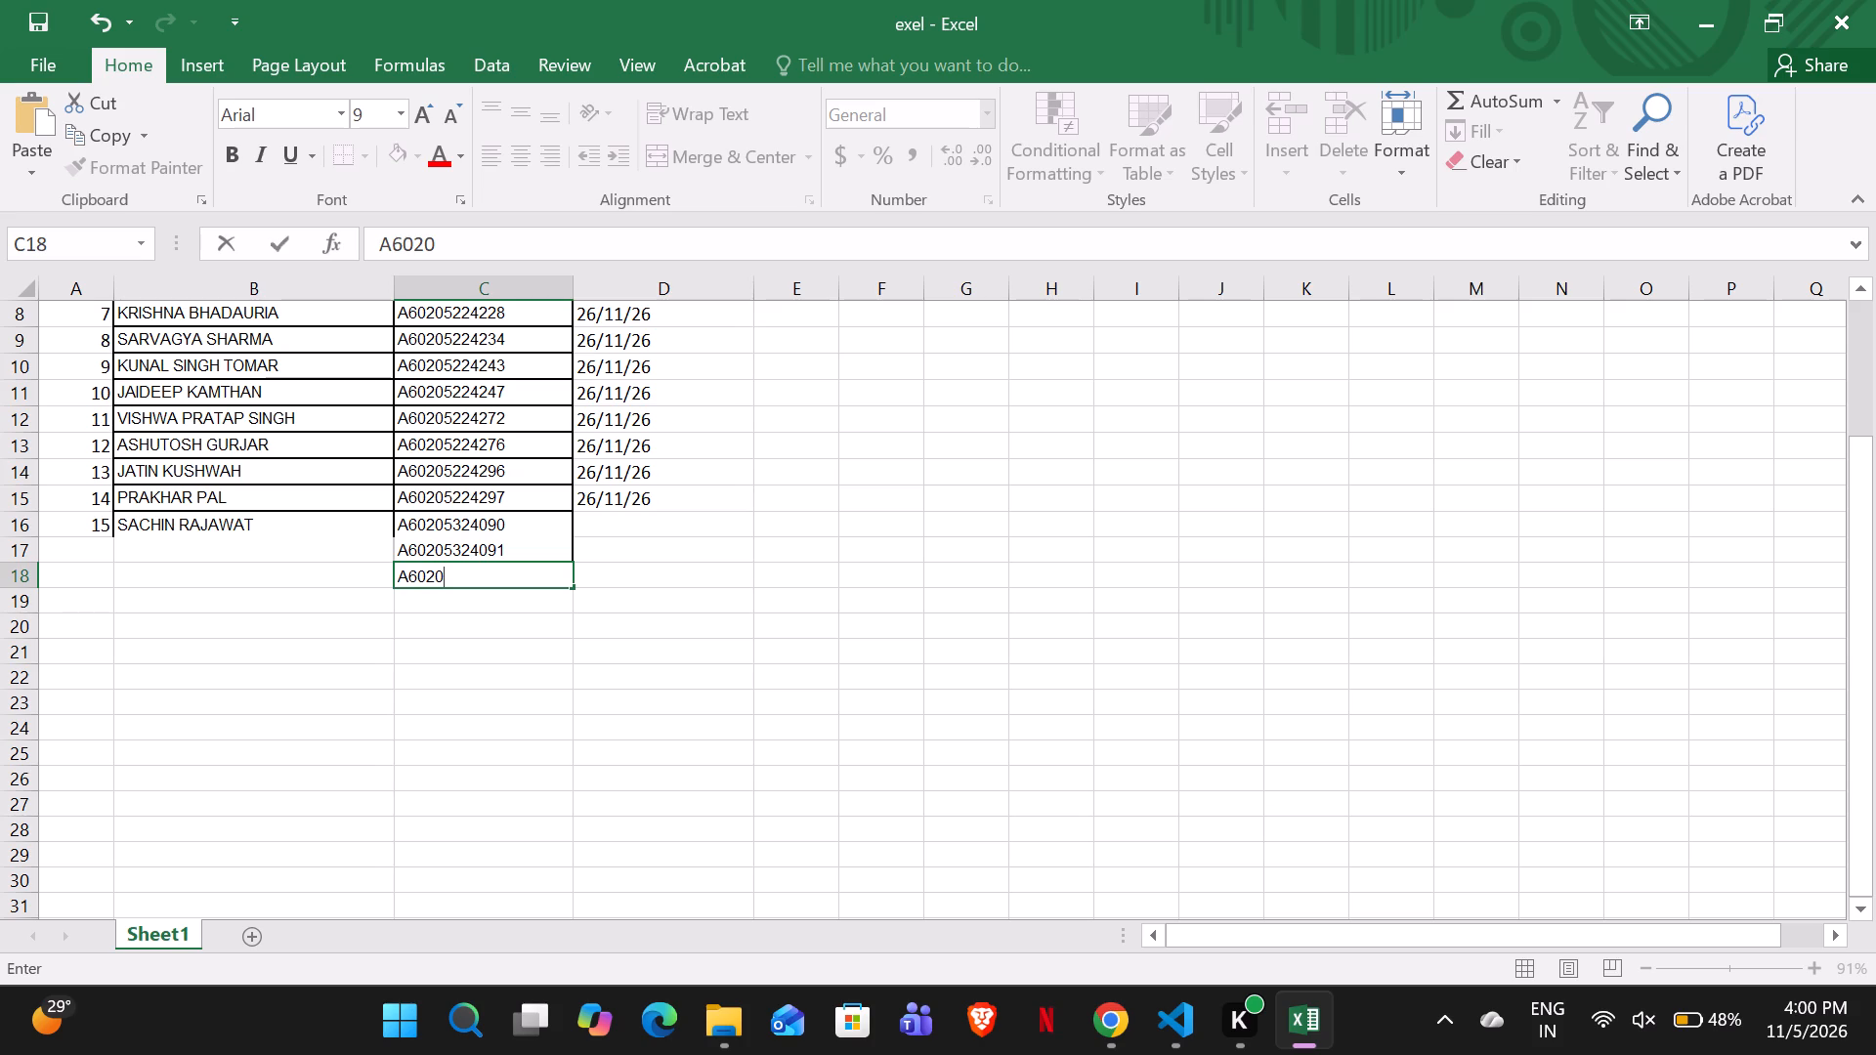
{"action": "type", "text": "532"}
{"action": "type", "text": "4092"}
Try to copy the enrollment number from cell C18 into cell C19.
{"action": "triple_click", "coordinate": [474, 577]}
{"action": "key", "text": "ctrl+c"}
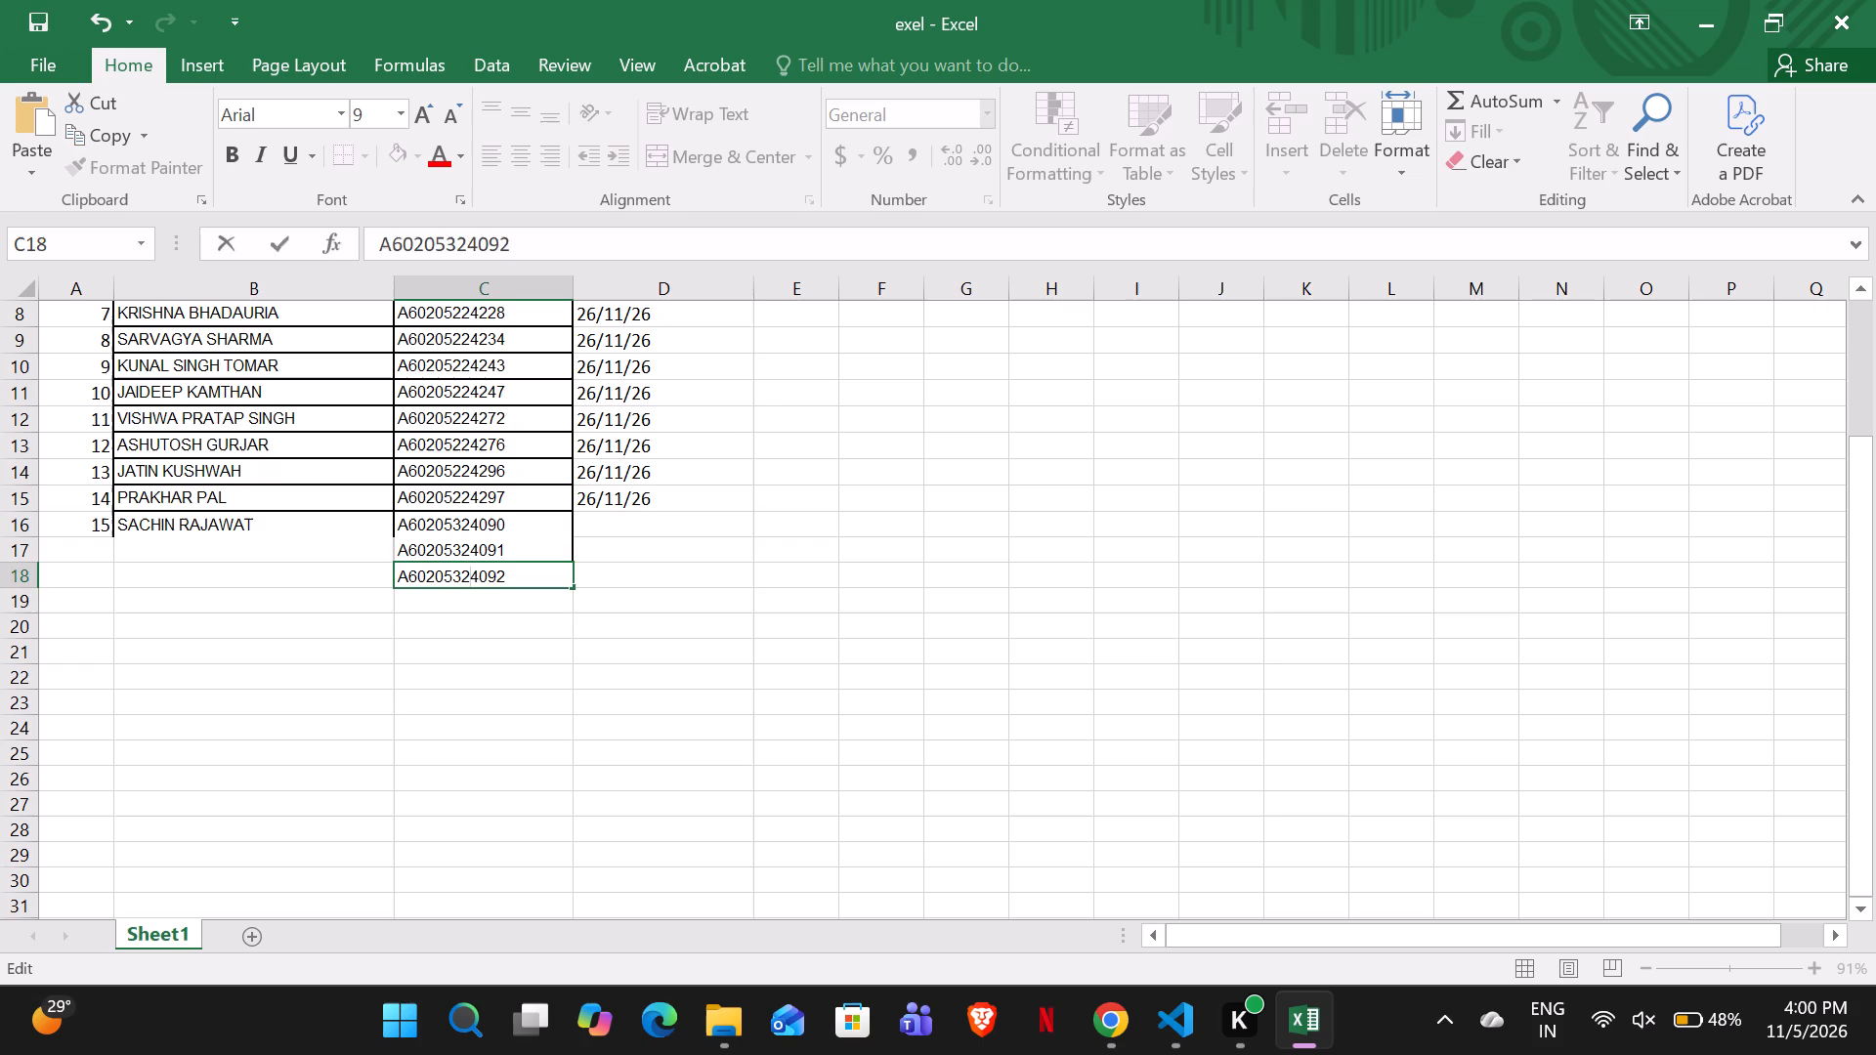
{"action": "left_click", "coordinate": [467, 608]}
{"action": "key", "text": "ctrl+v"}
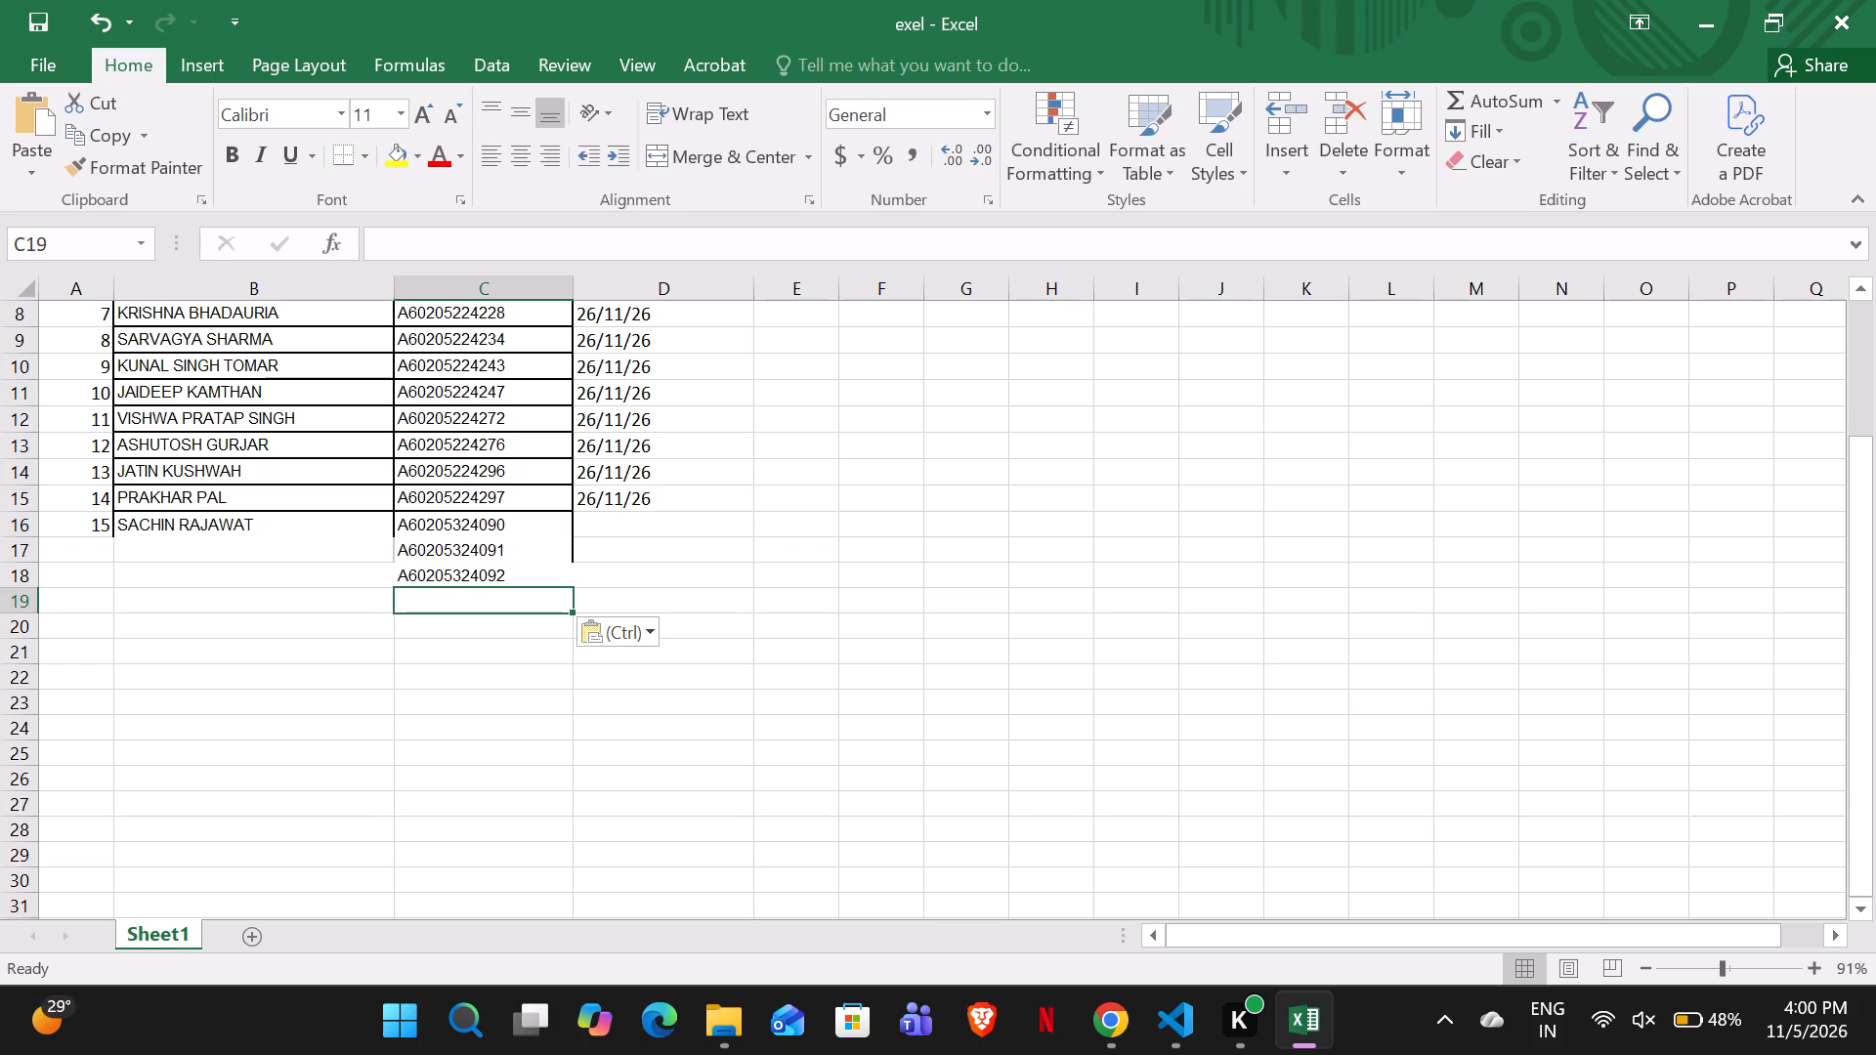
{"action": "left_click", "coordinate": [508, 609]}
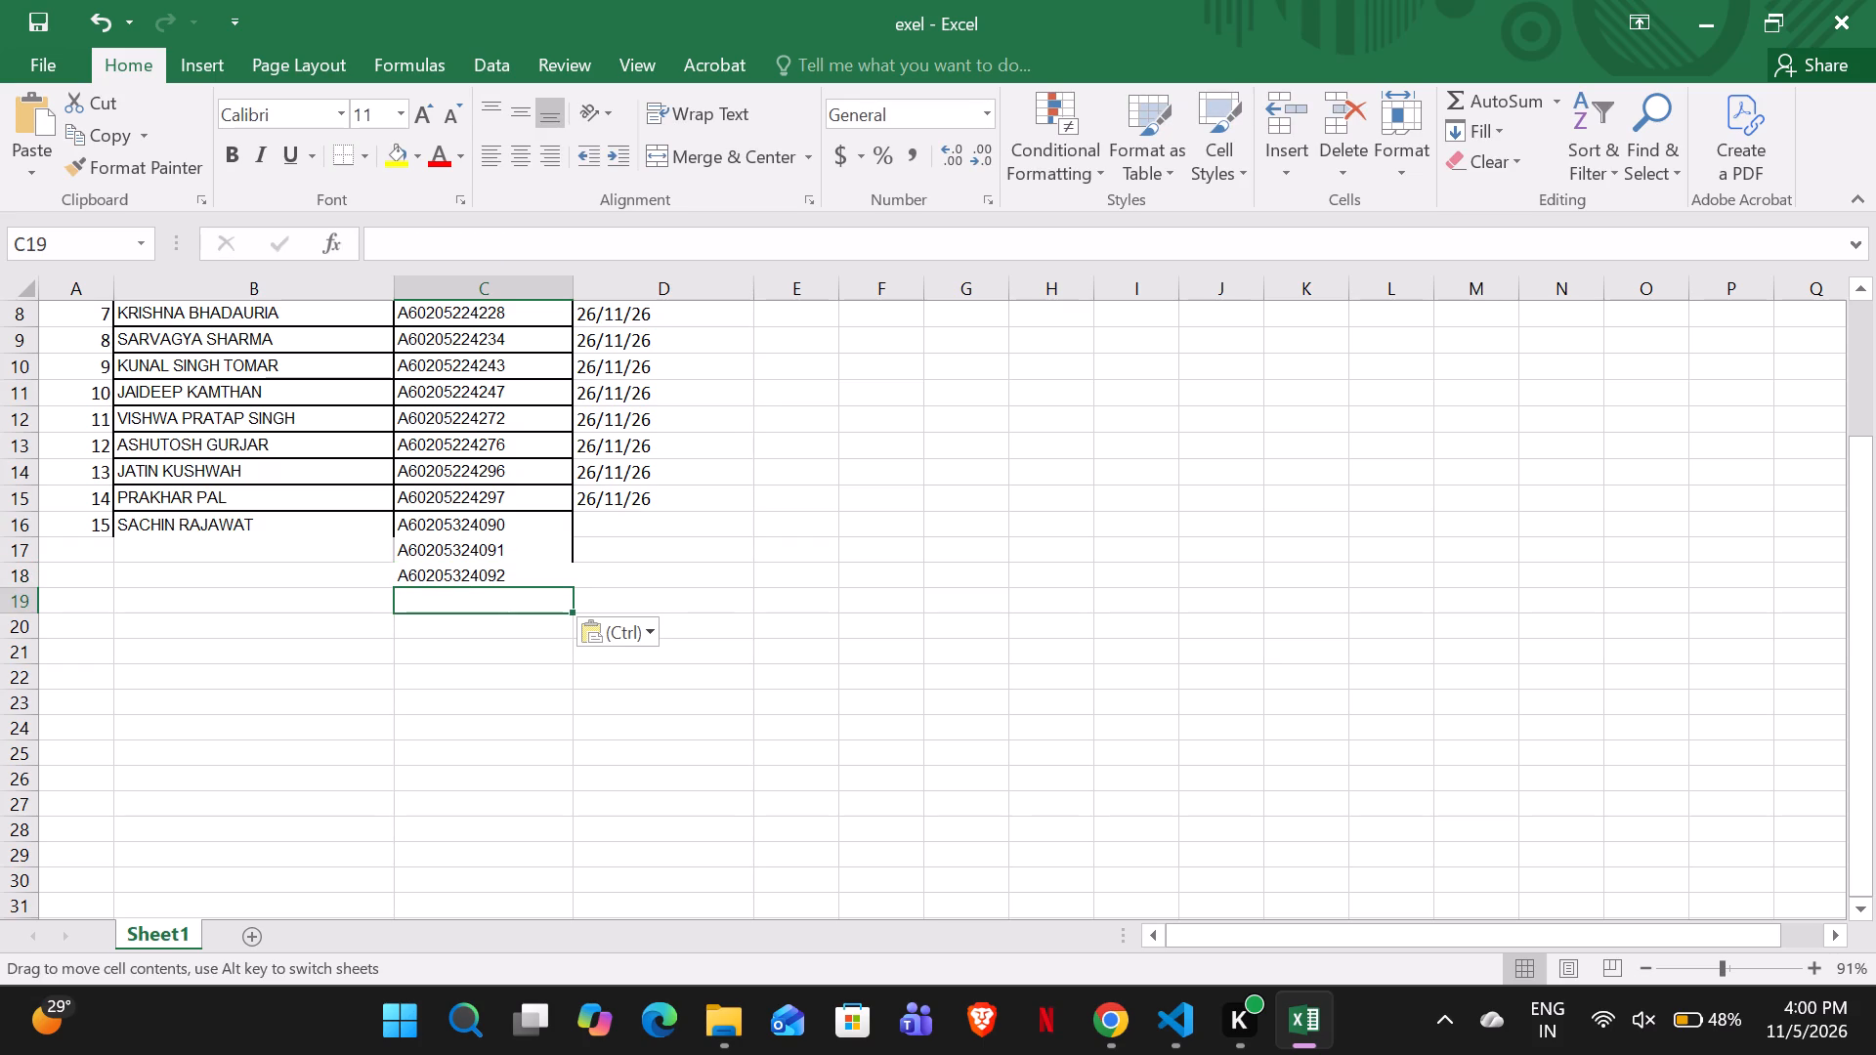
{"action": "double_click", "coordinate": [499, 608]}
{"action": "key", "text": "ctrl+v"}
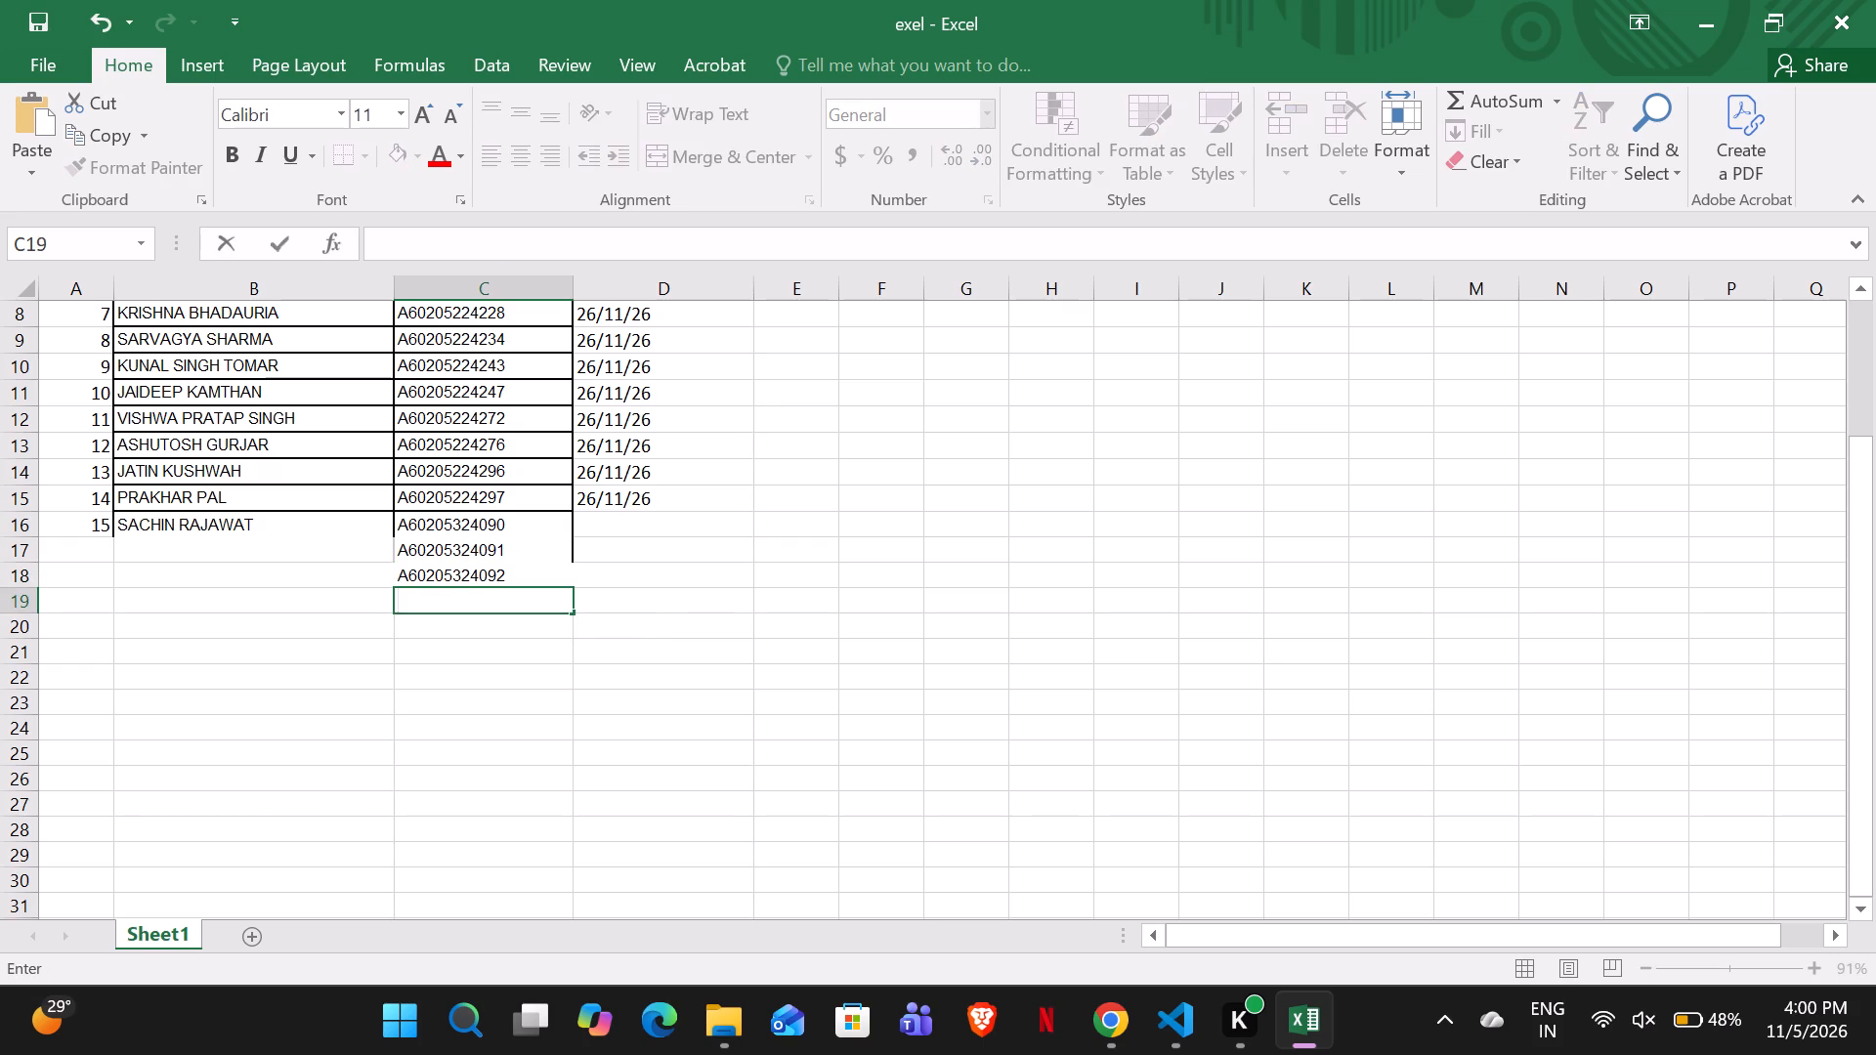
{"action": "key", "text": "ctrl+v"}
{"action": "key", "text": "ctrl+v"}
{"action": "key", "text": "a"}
Copy the enrollment number text from cell C18 into cell C19, replacing its content, and change the last digit to 9.
{"action": "left_click", "coordinate": [480, 575]}
{"action": "triple_click", "coordinate": [480, 575]}
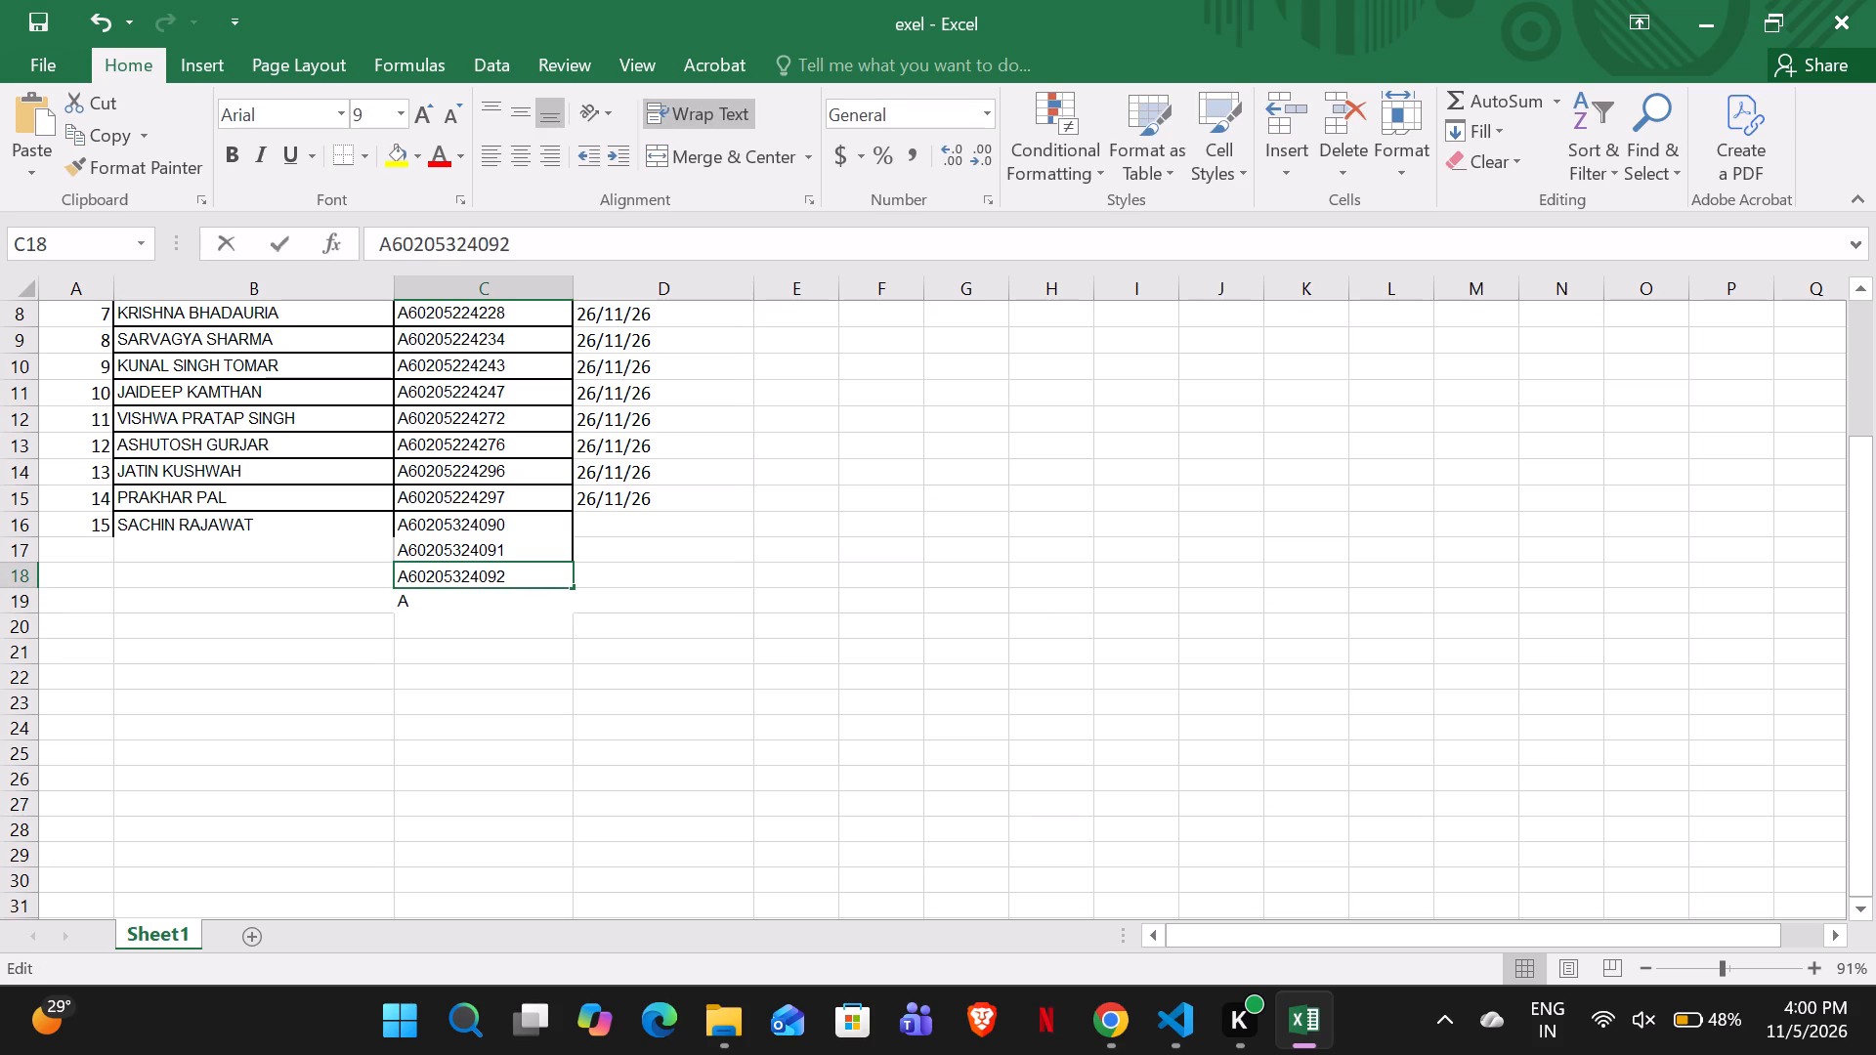
{"action": "double_click", "coordinate": [480, 575]}
{"action": "double_click", "coordinate": [480, 575]}
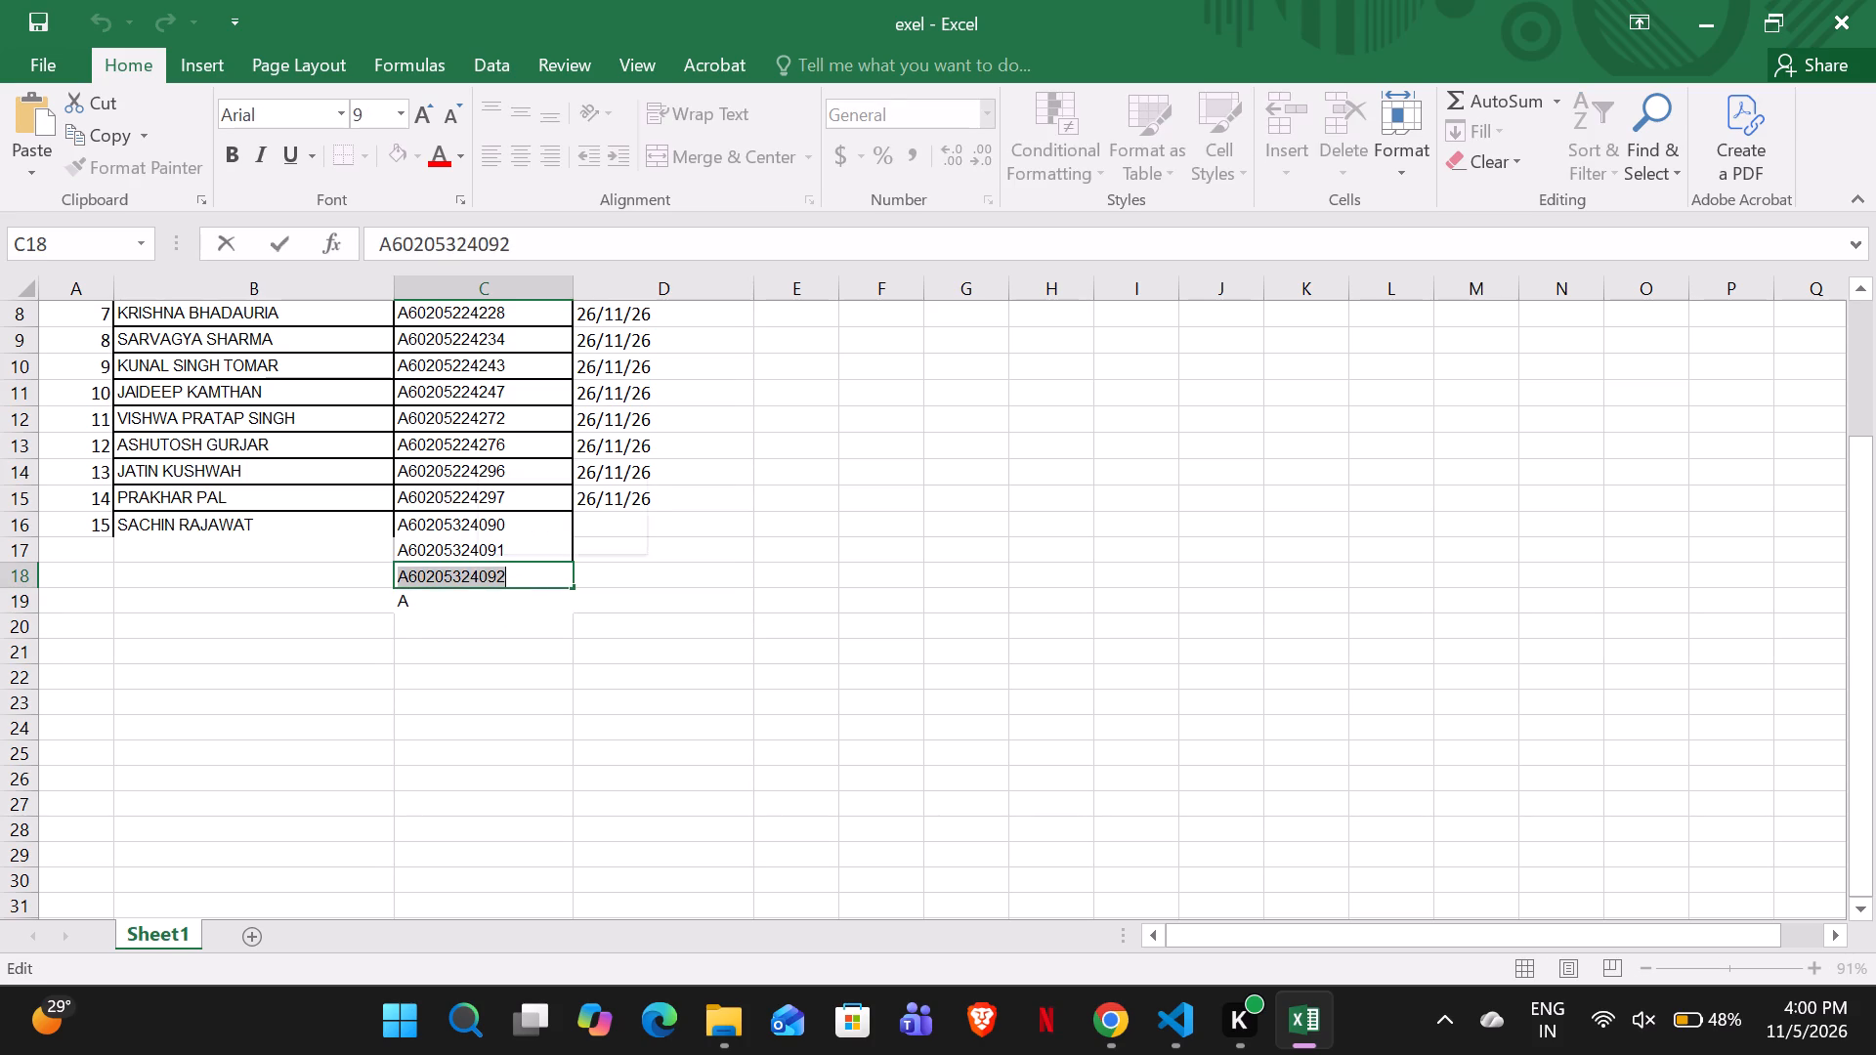
{"action": "key", "text": "ctrl+c"}
{"action": "left_click", "coordinate": [476, 607]}
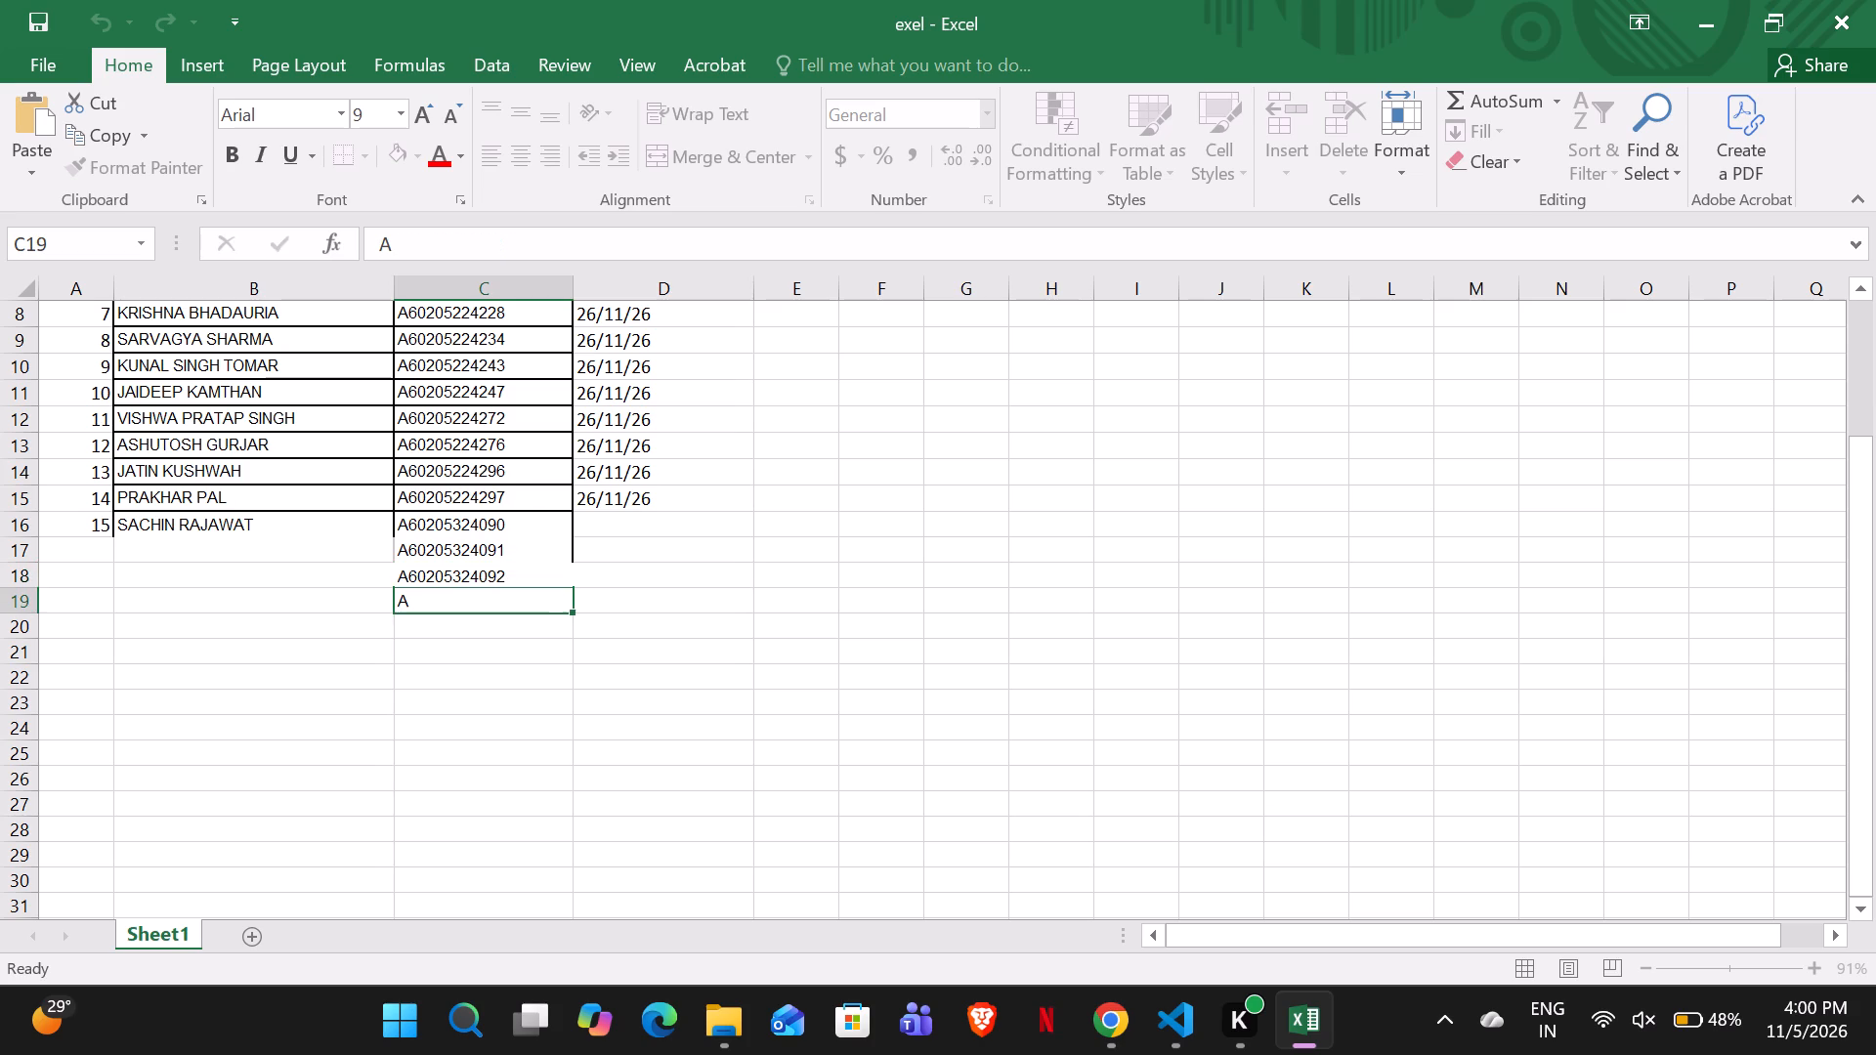
{"action": "triple_click", "coordinate": [476, 607]}
{"action": "key", "text": "BackSpace"}
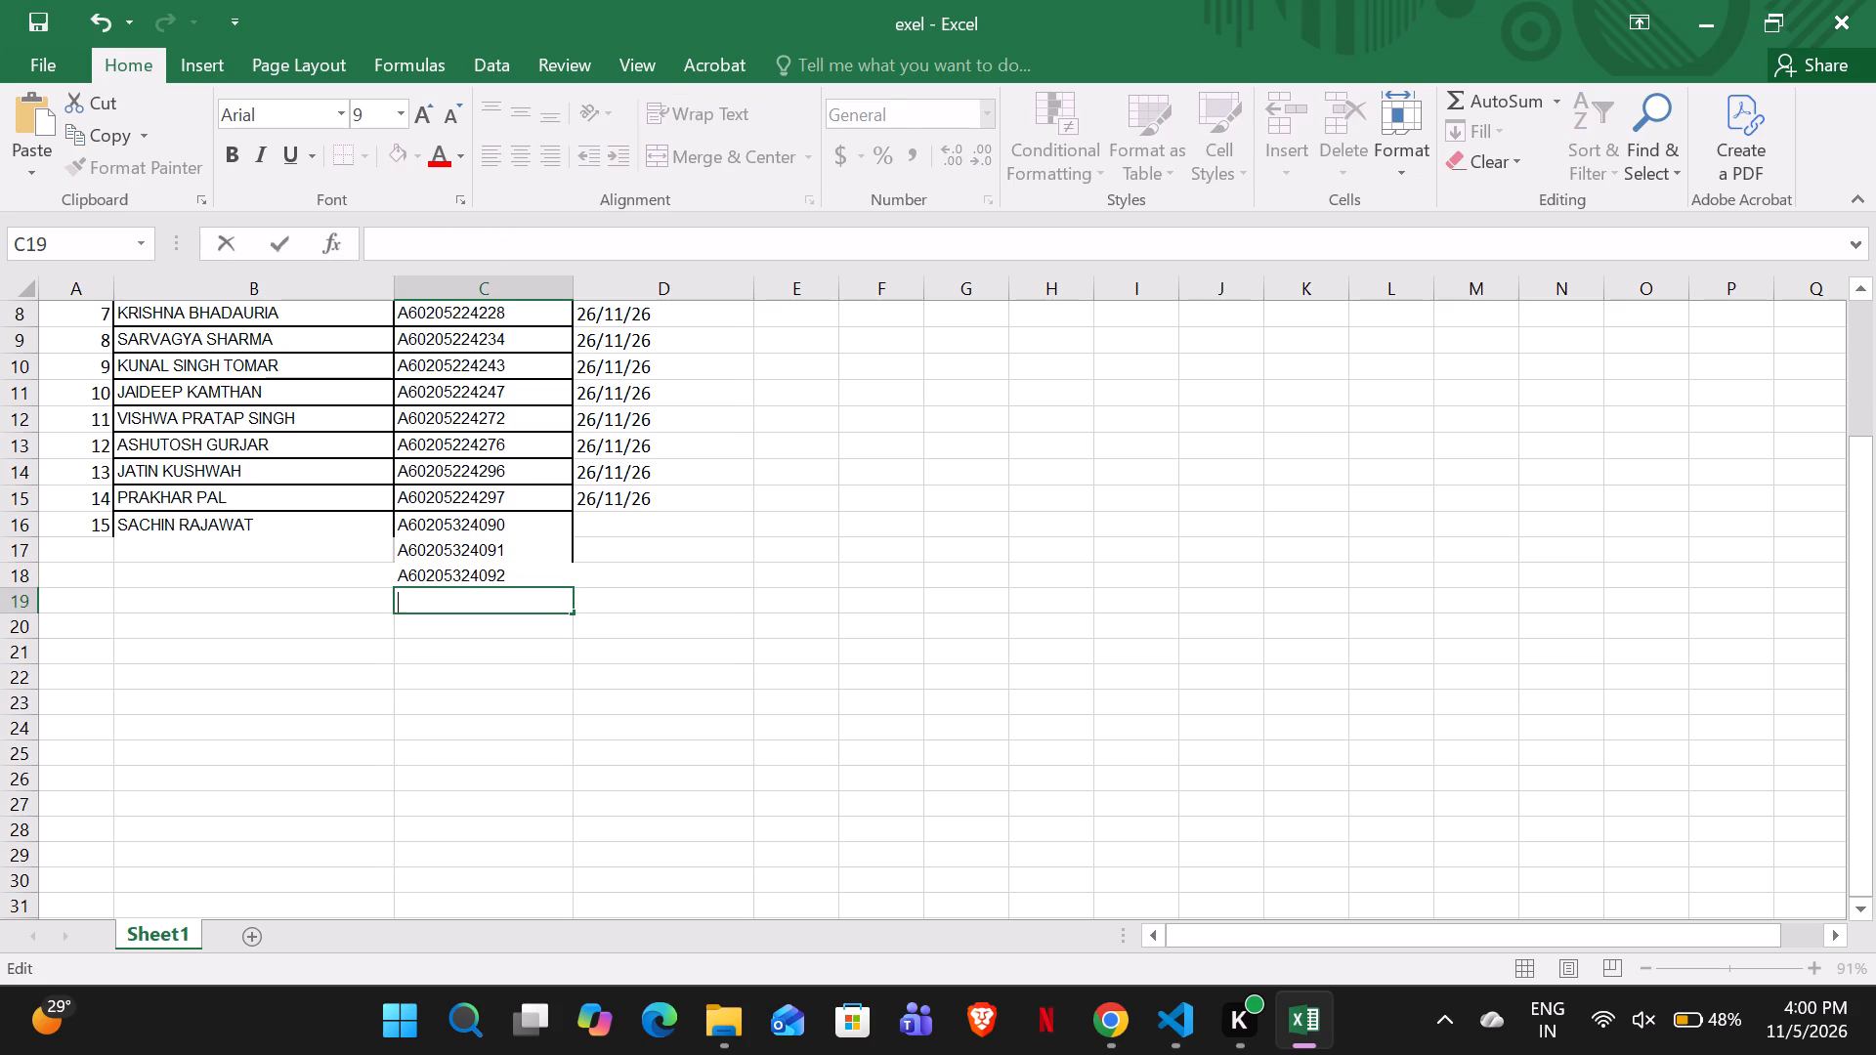
{"action": "key", "text": "ctrl+v"}
{"action": "key", "text": "BackSpace"}
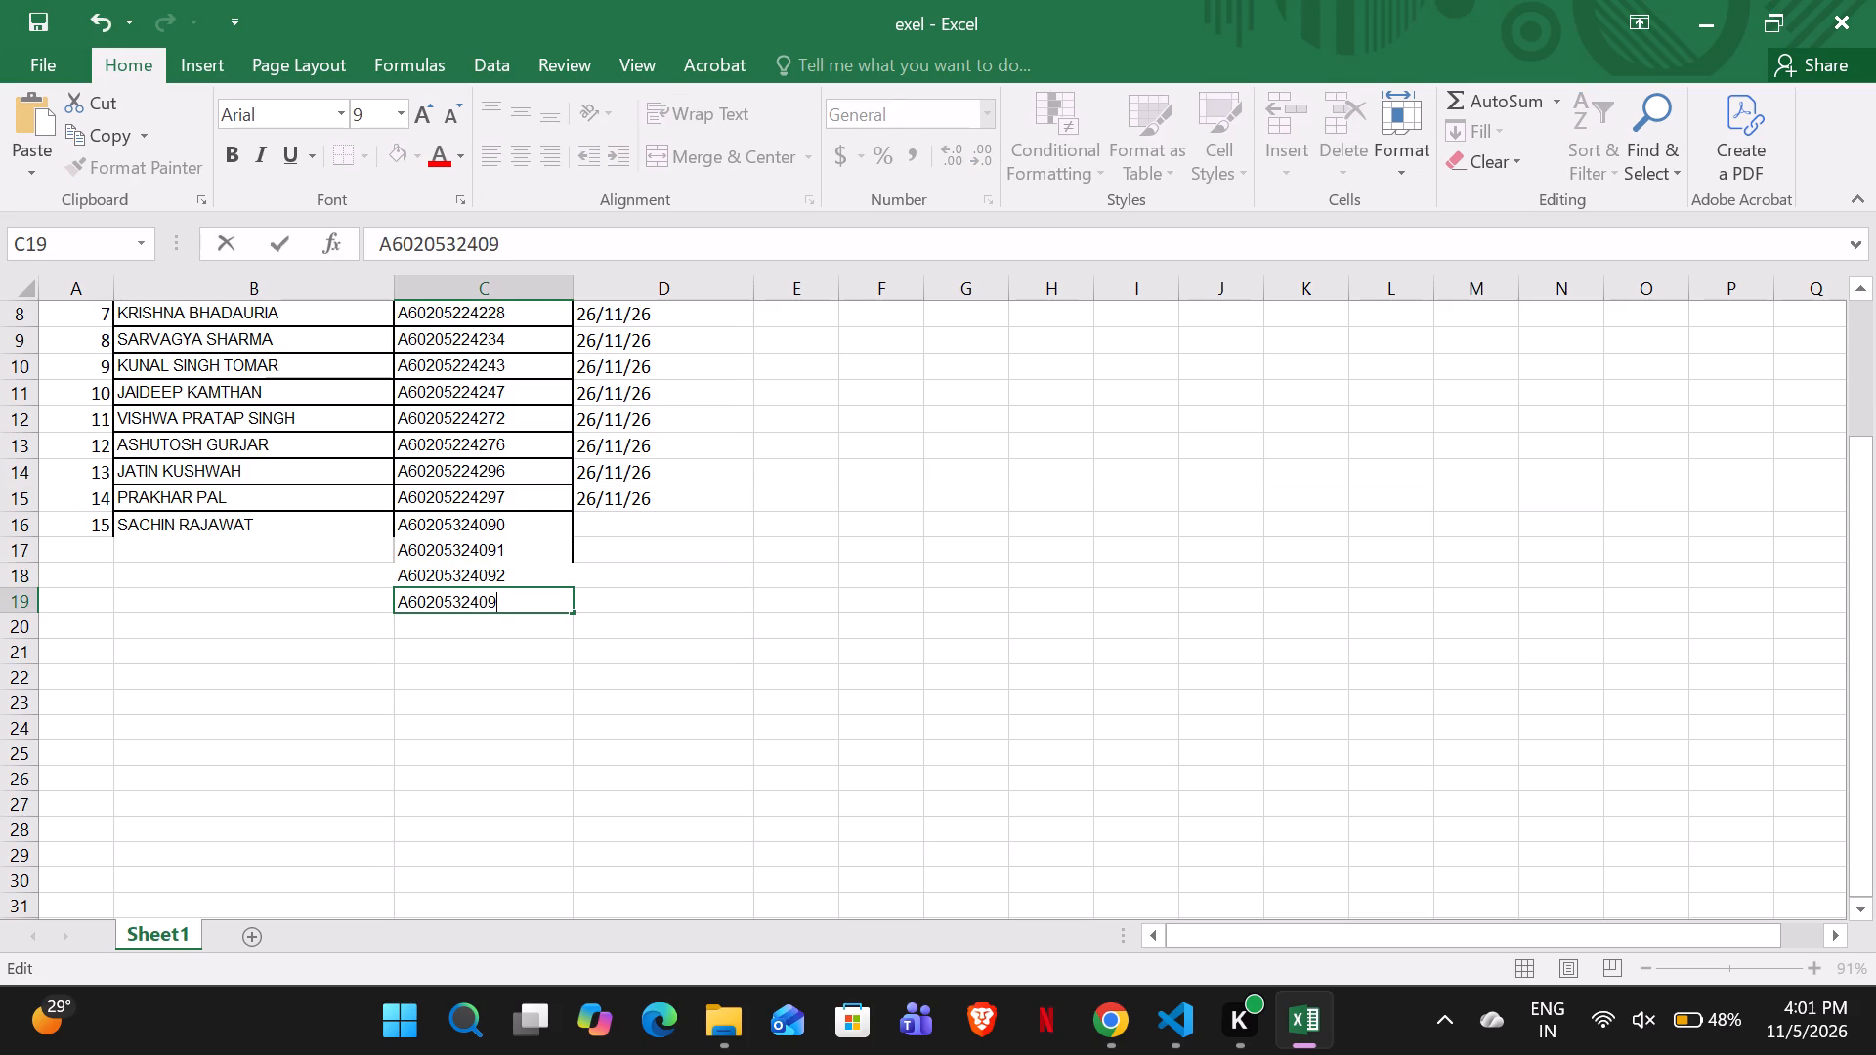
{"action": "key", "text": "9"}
{"action": "key", "text": "Down"}
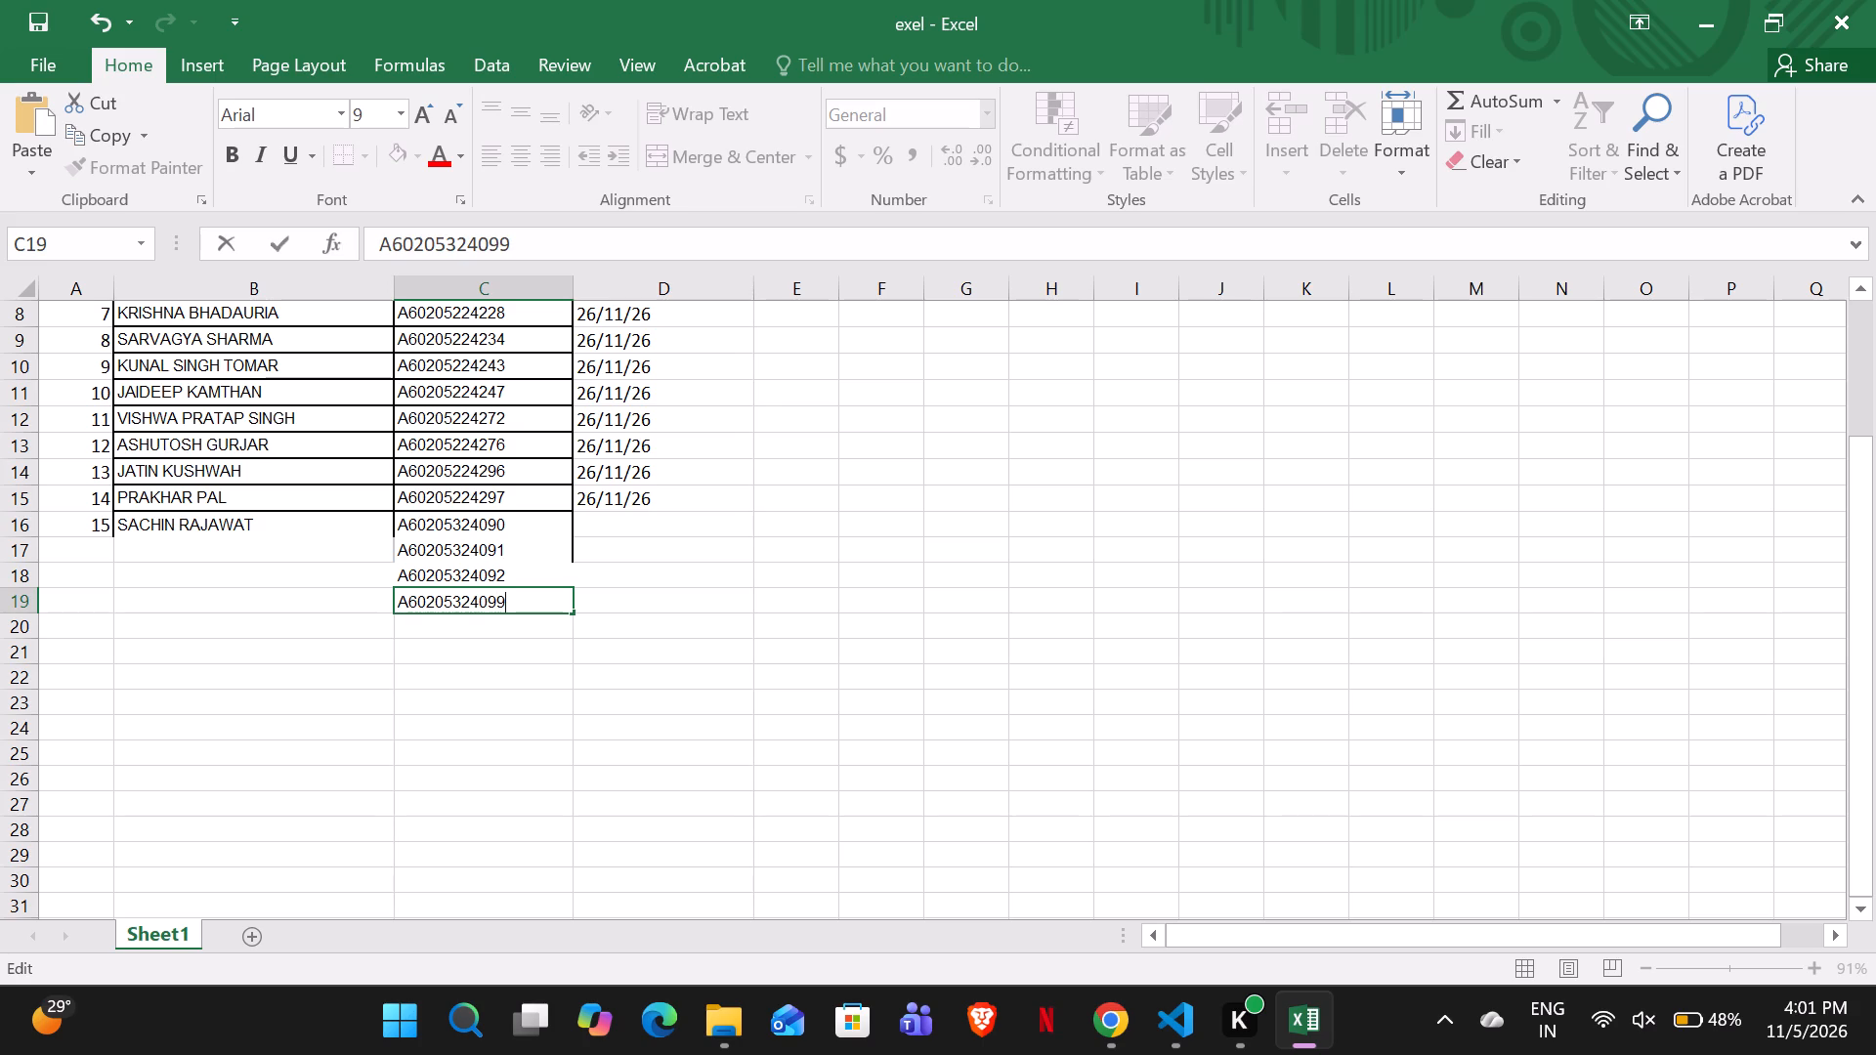
{"action": "key", "text": "Down"}
Paste the copied enrollment number into cell C20 and change its last three digits to 100.
{"action": "left_click", "coordinate": [476, 623]}
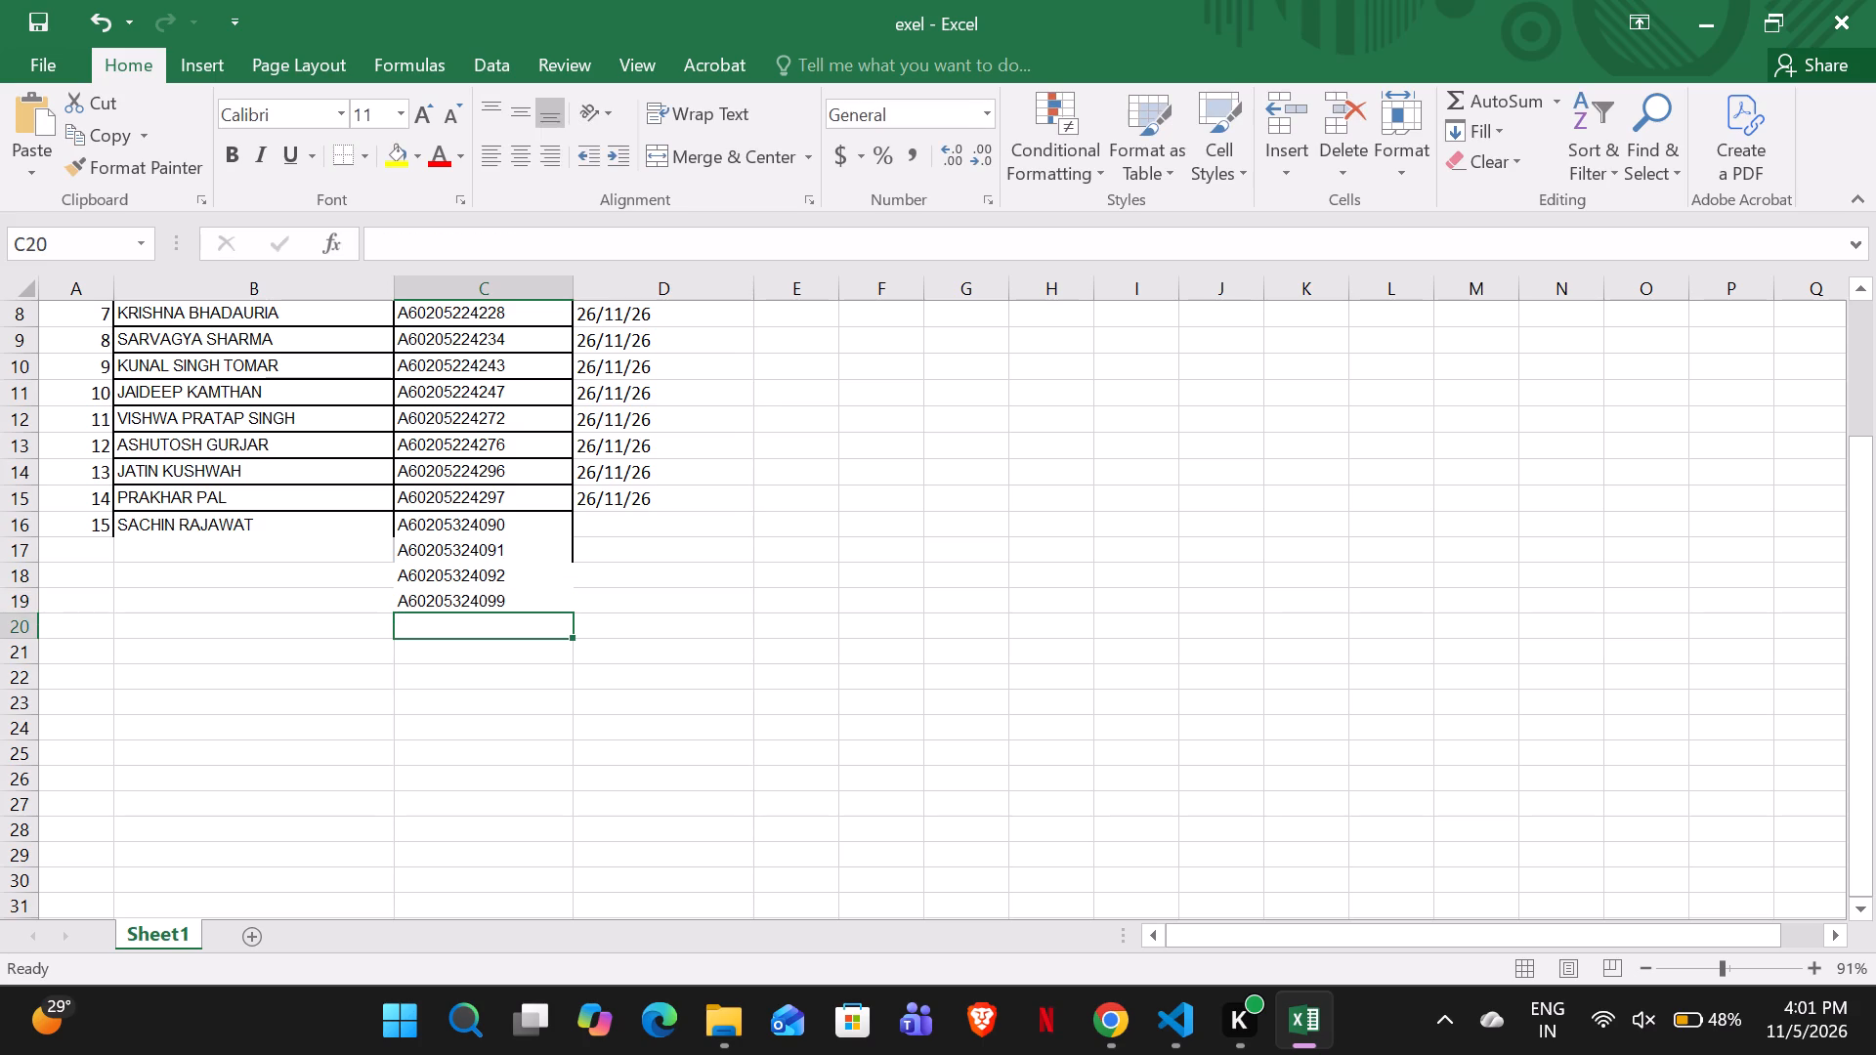
{"action": "double_click", "coordinate": [476, 623]}
{"action": "key", "text": "ctrl+v"}
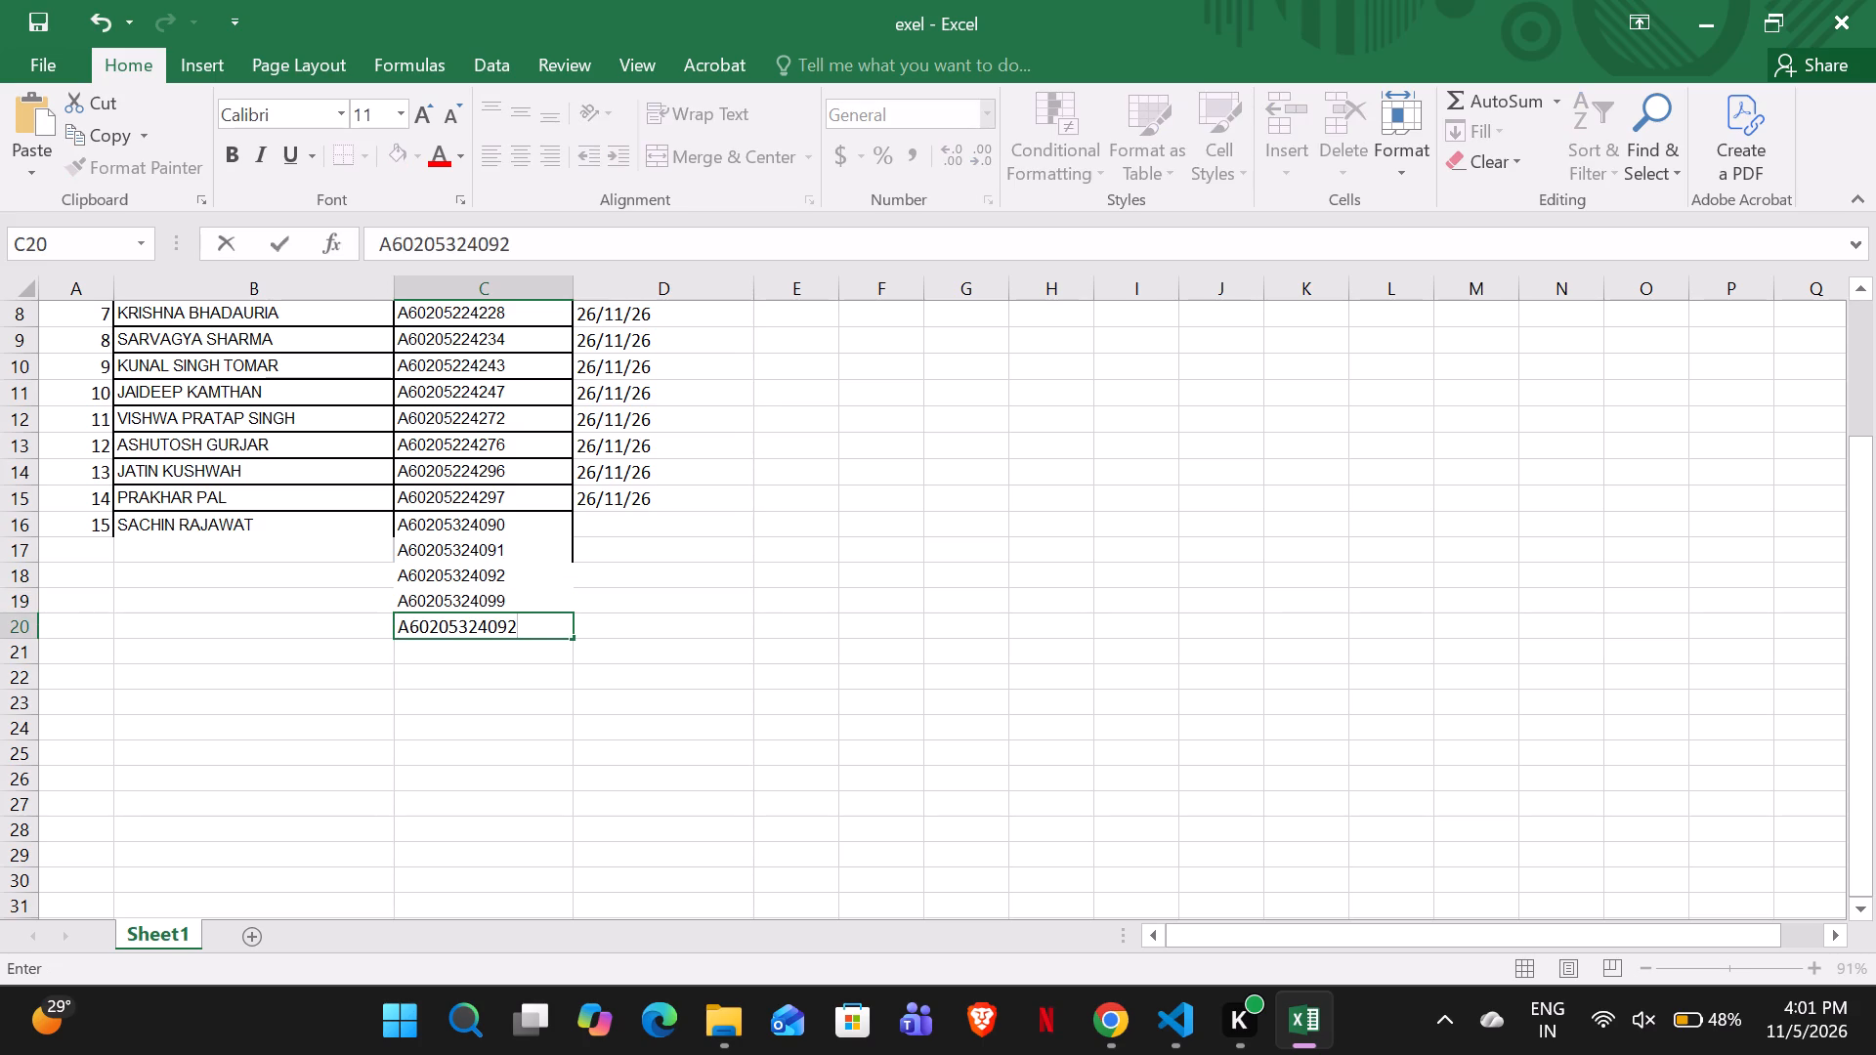
{"action": "key", "text": "BackSpace"}
{"action": "key", "text": "BackSpace"}
{"action": "key", "text": "BackSpace"}
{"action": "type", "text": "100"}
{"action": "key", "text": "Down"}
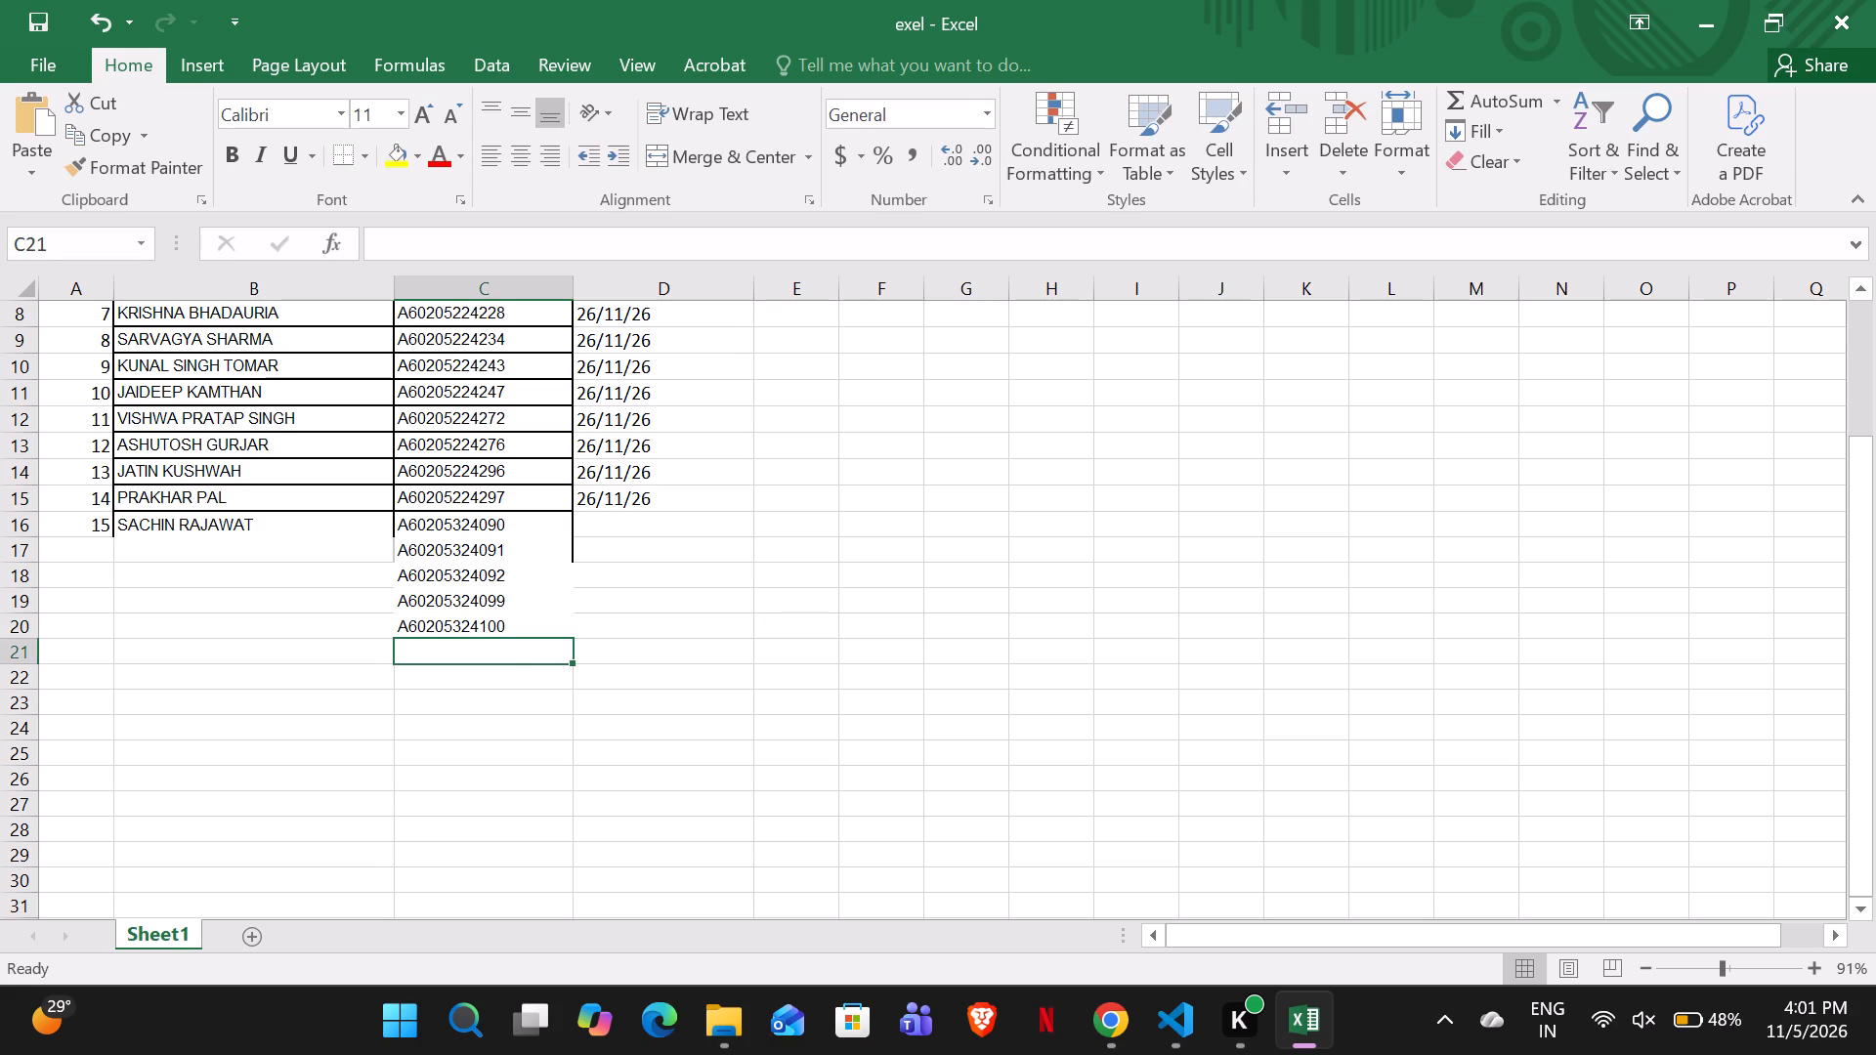
Paste the copied enrollment number into cell C21 and change its last three digits to 103.
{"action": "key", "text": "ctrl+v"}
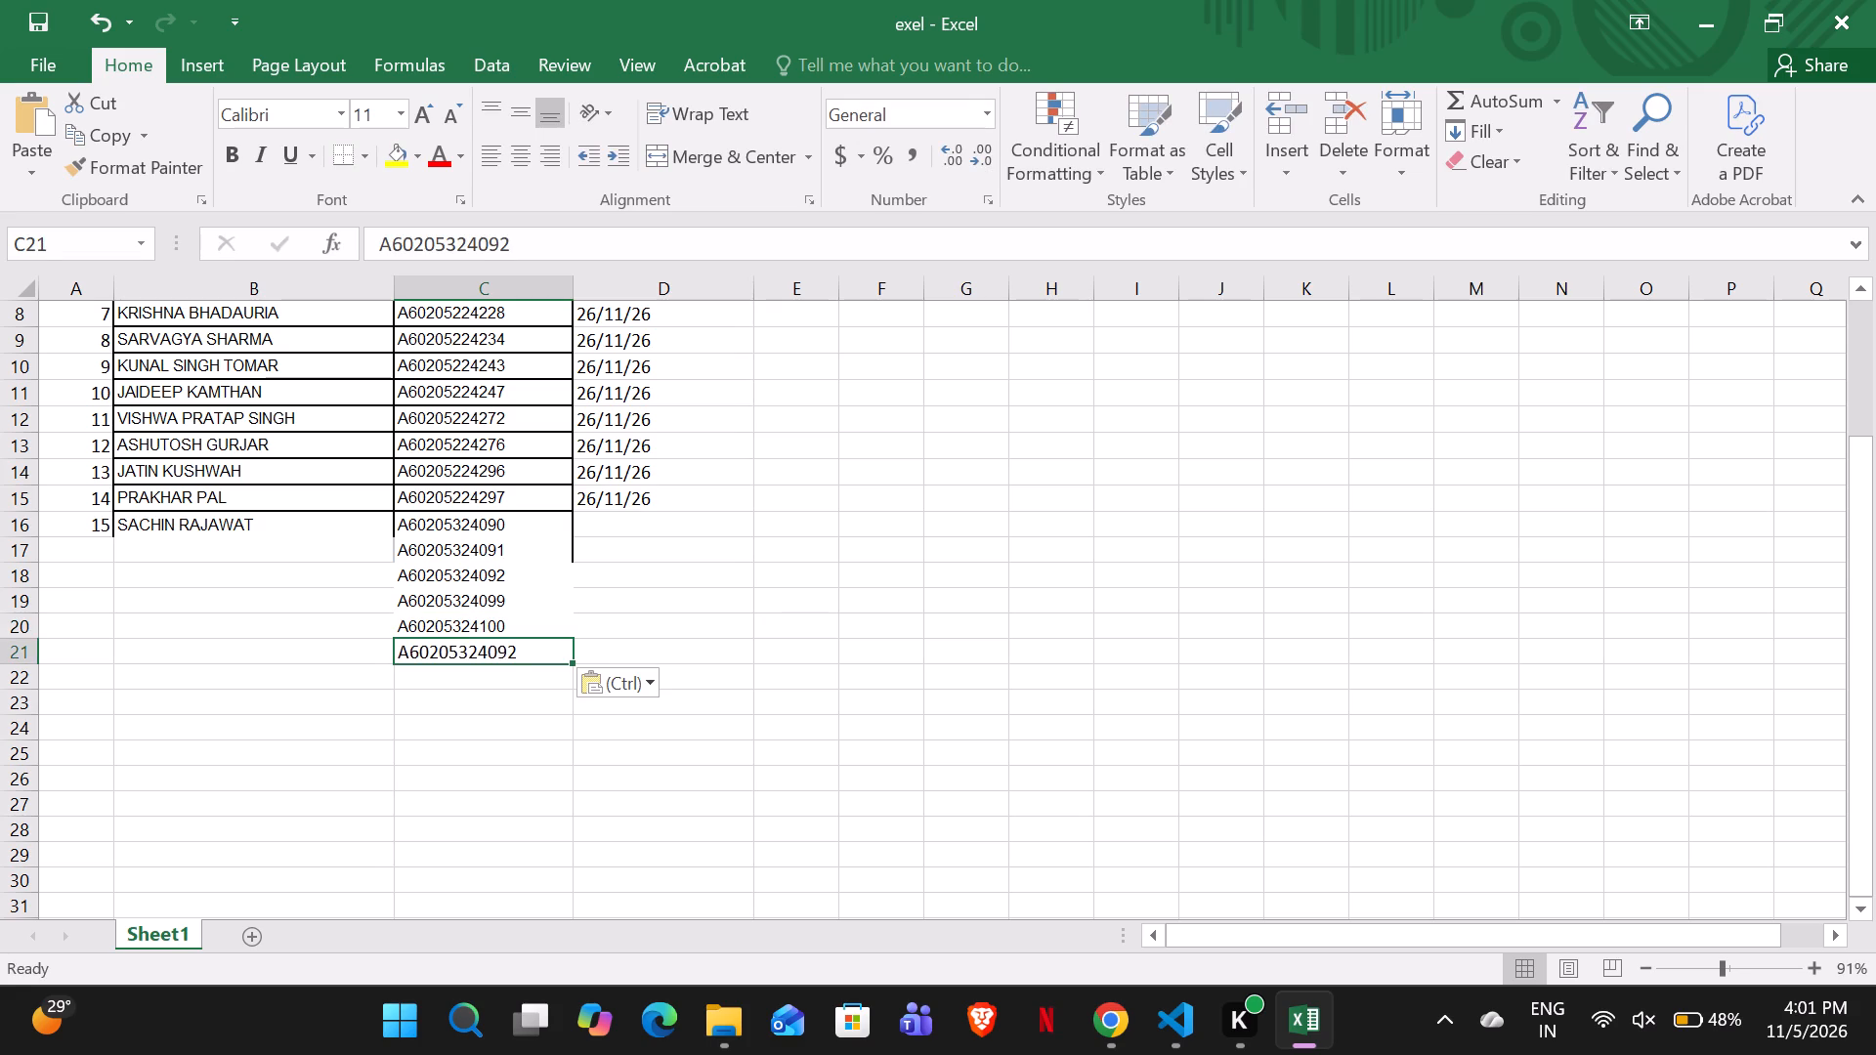
{"action": "double_click", "coordinate": [529, 654]}
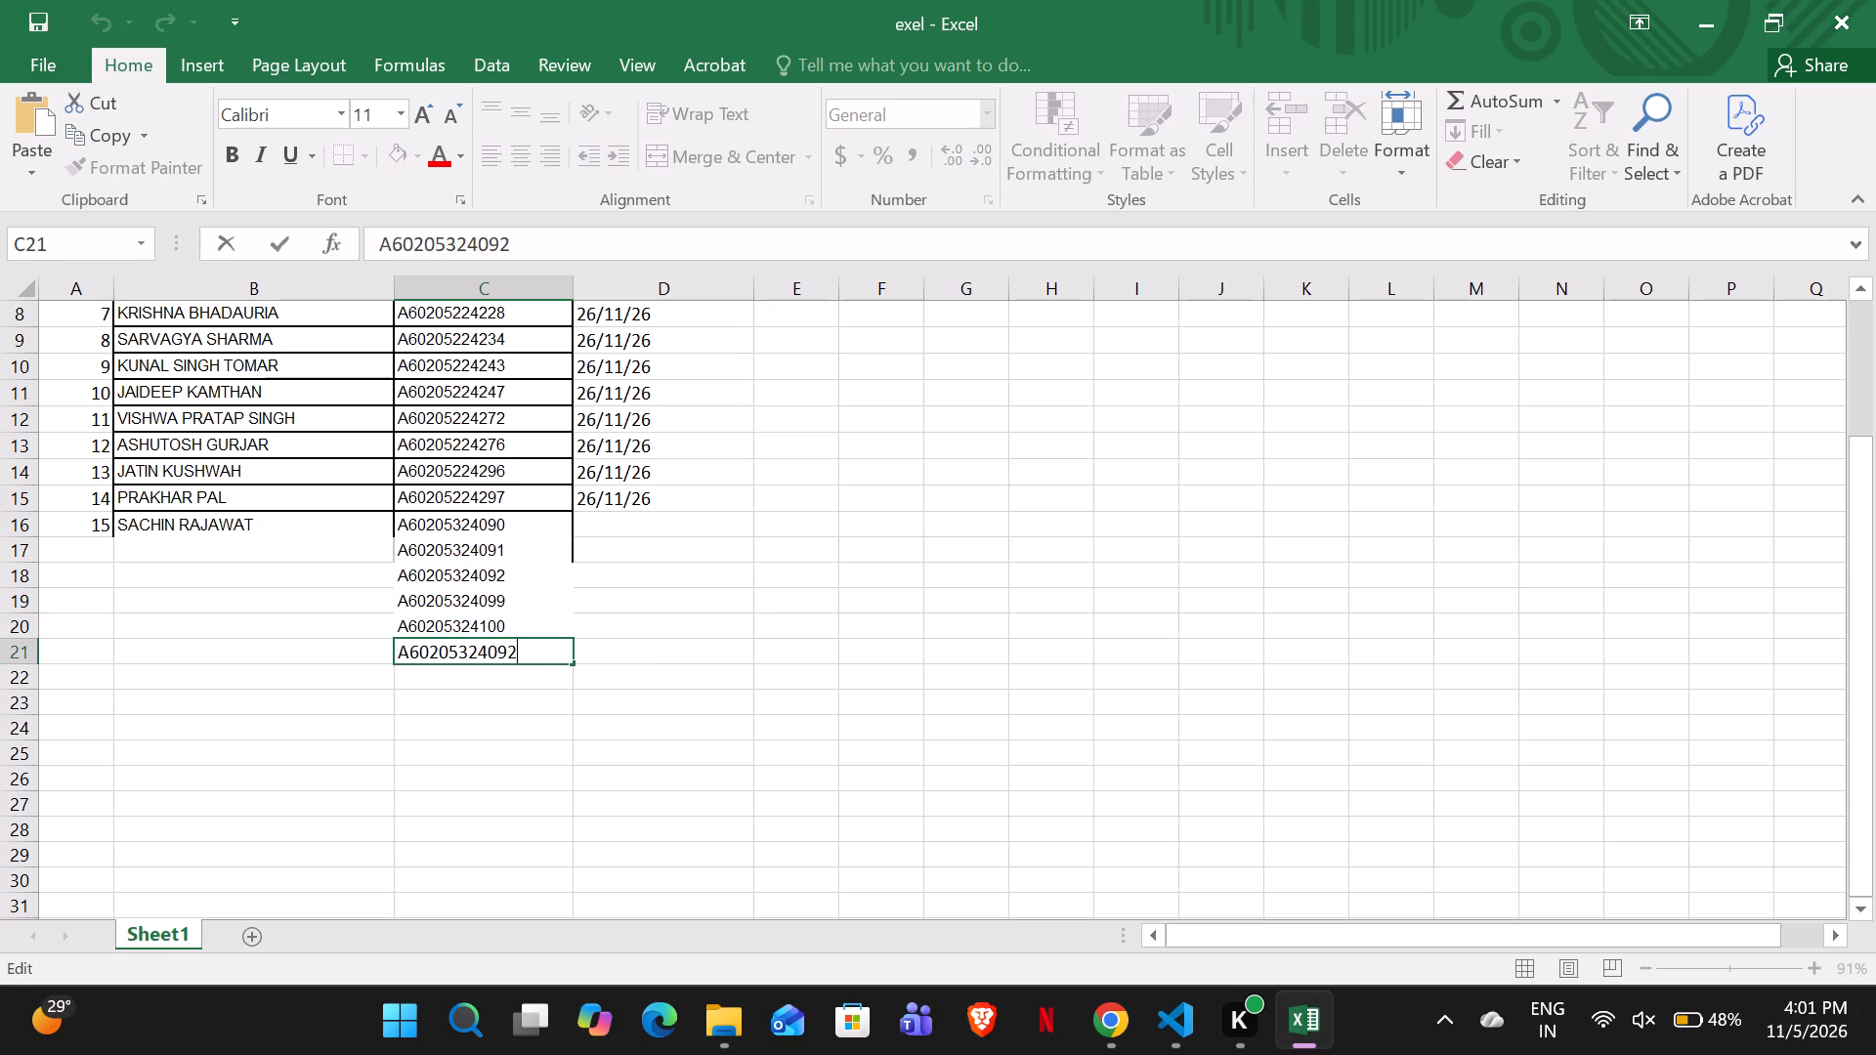
{"action": "key", "text": "BackSpace"}
{"action": "key", "text": "BackSpace"}
{"action": "key", "text": "BackSpace"}
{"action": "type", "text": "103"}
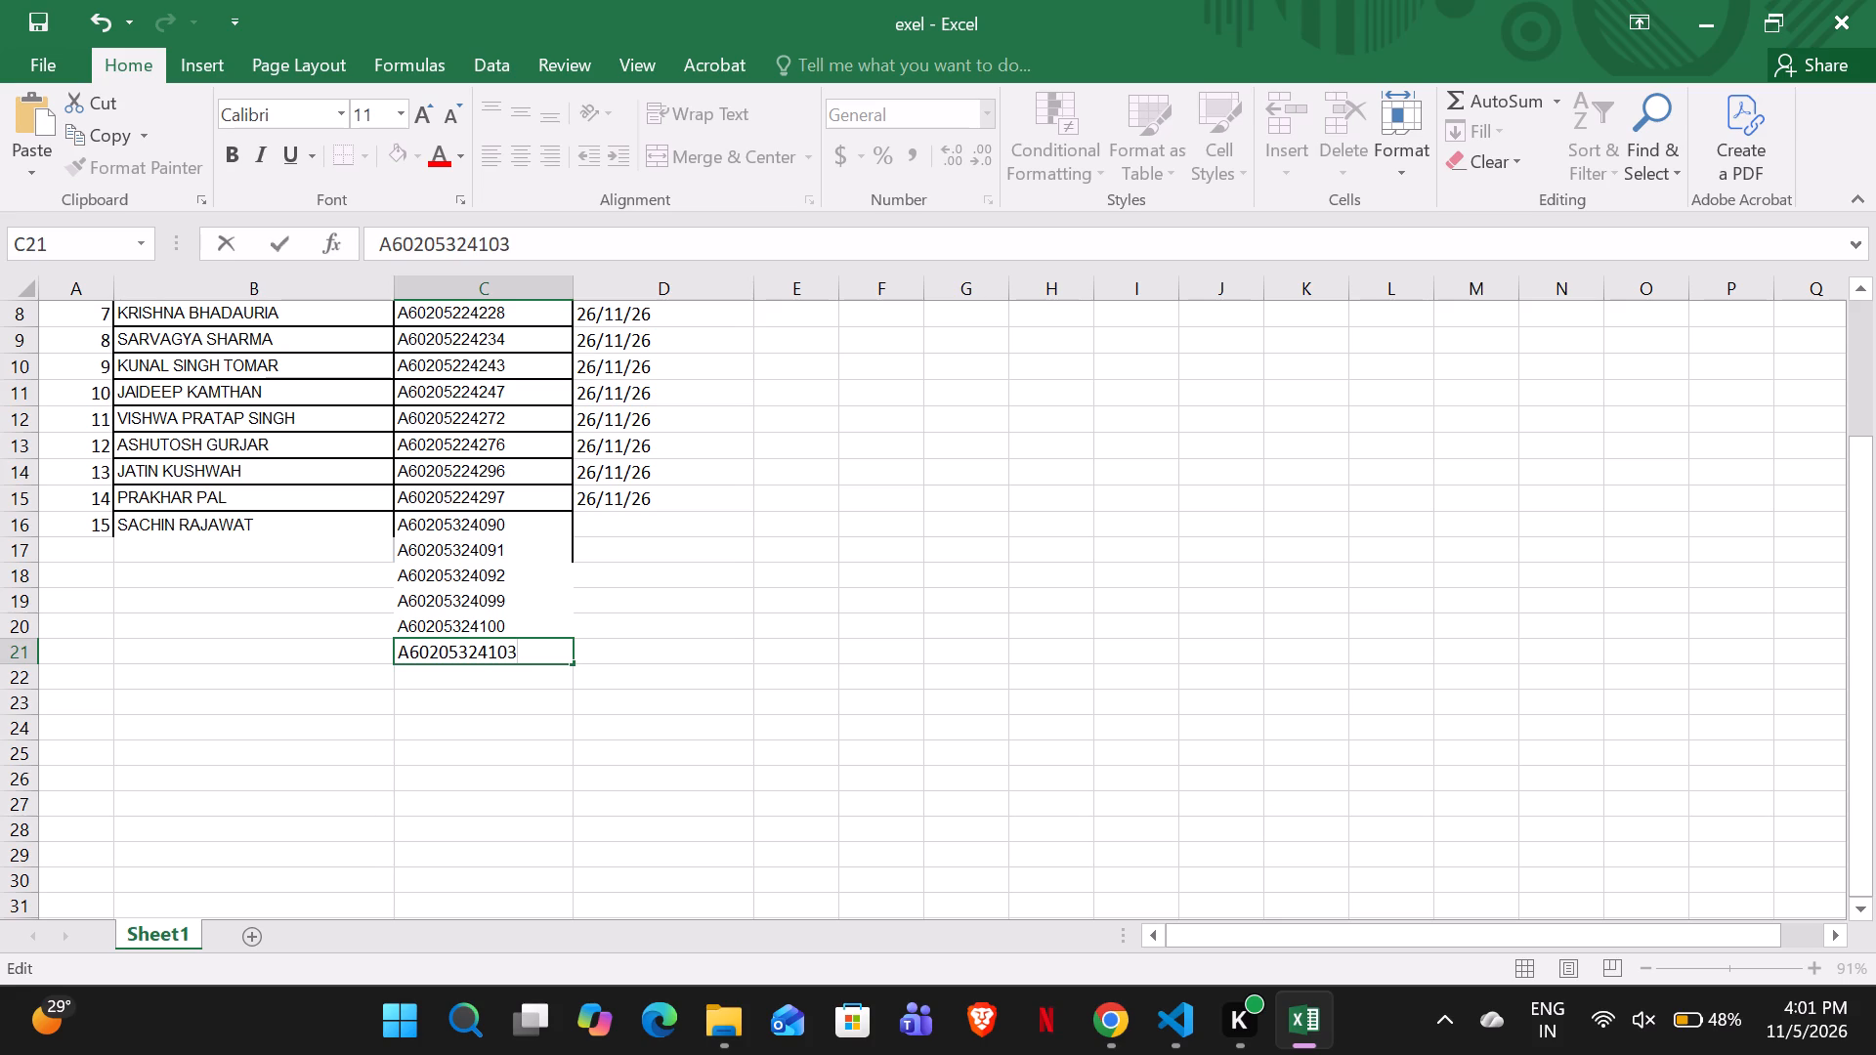
Enter the student's full name in capital letters in cell B17.
{"action": "left_click", "coordinate": [159, 545]}
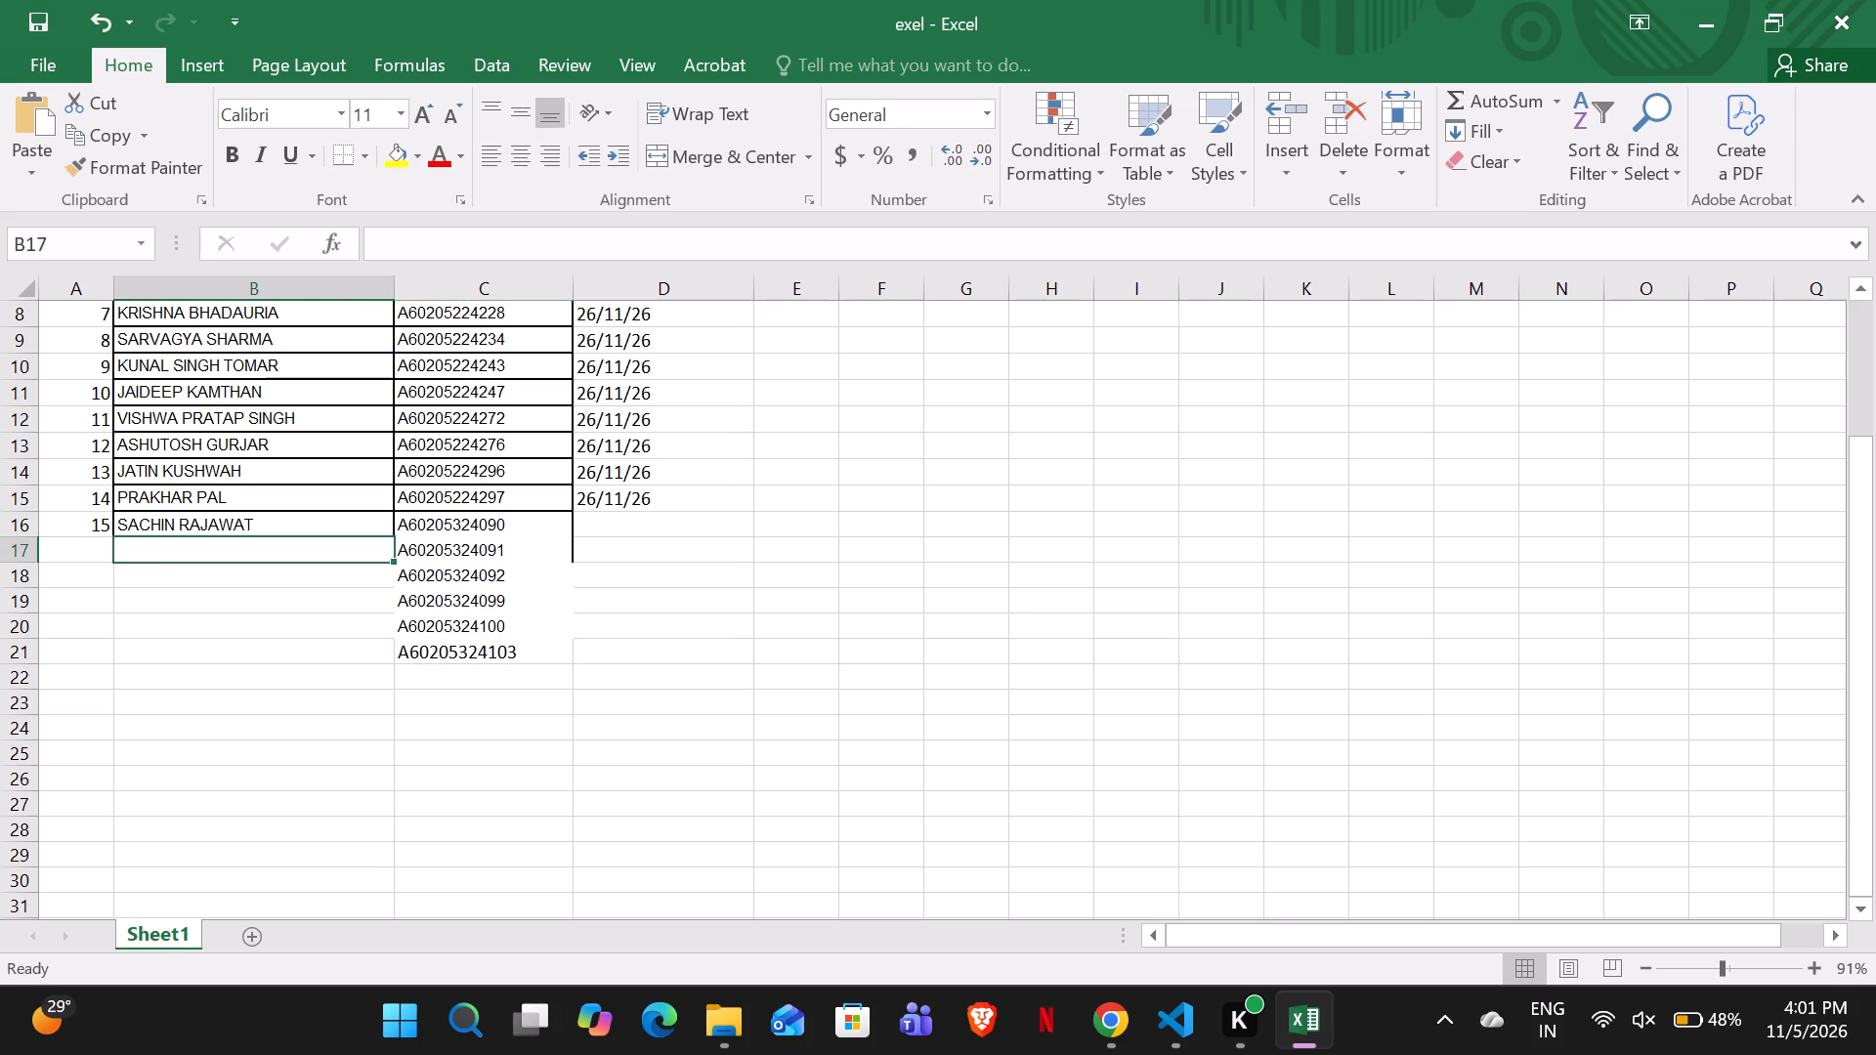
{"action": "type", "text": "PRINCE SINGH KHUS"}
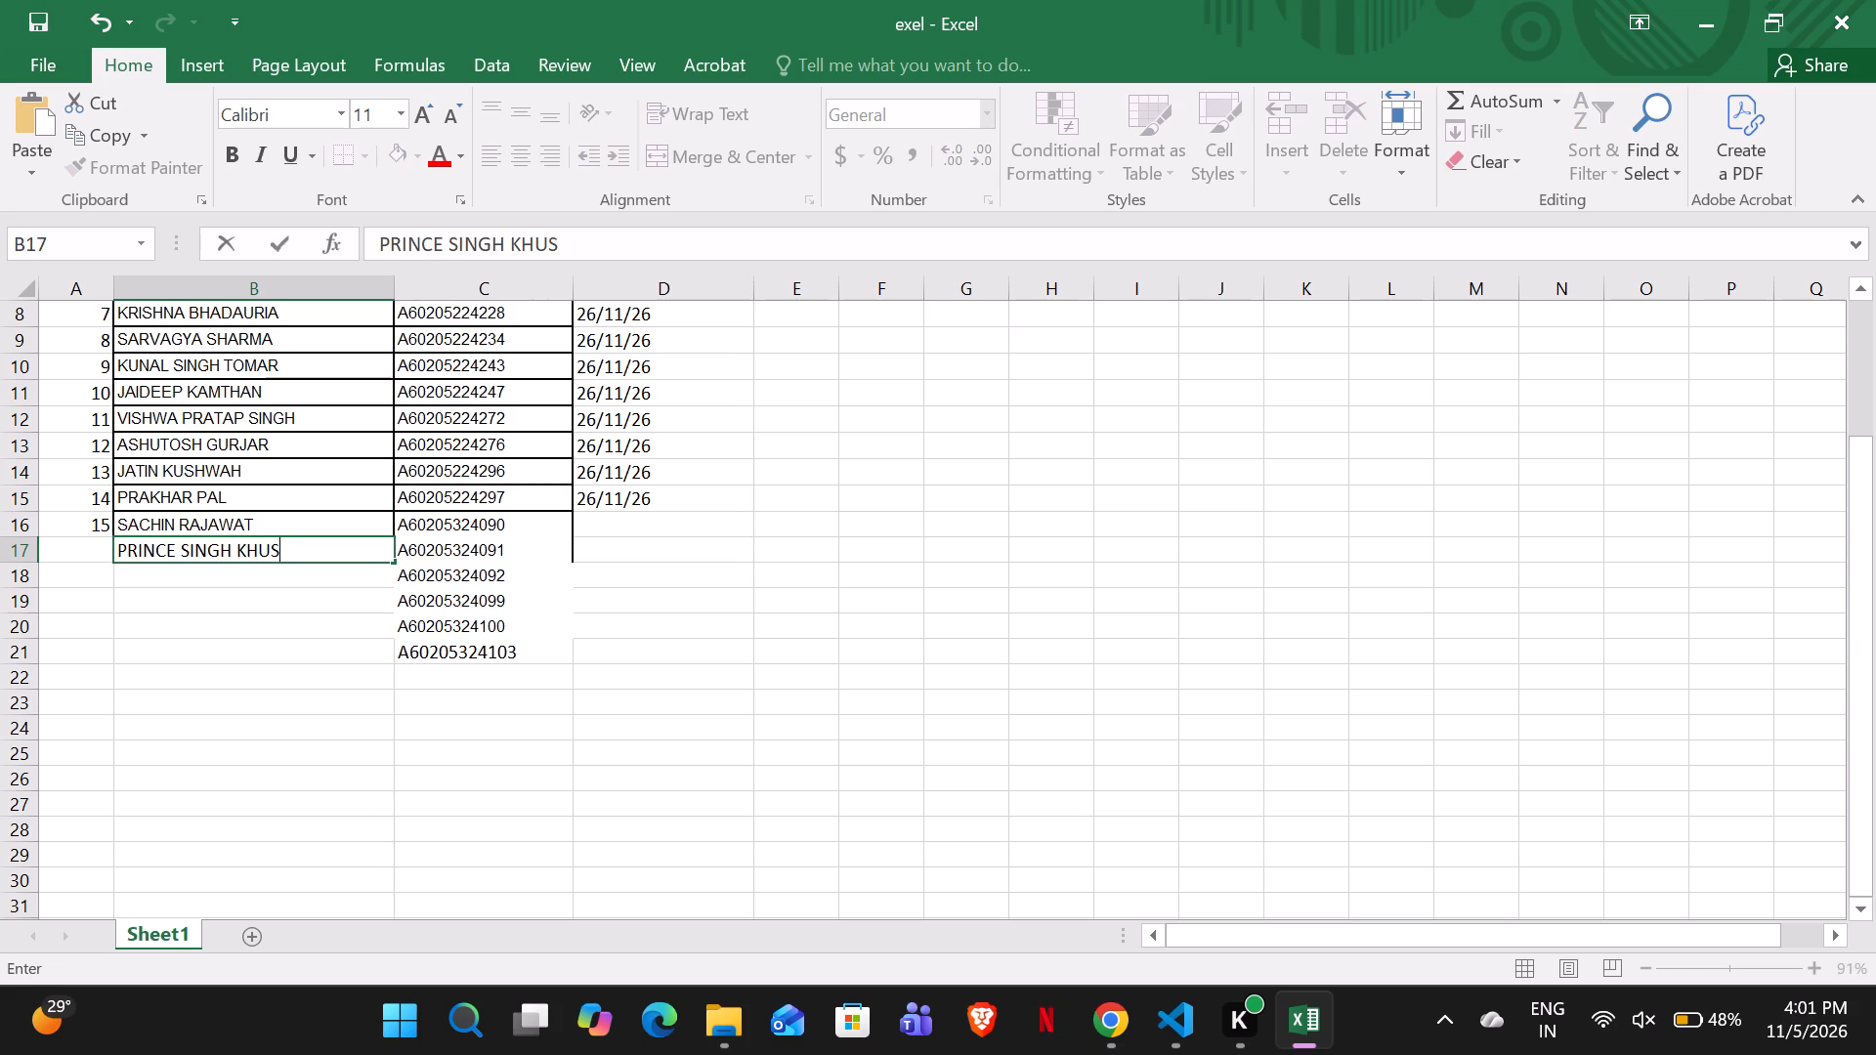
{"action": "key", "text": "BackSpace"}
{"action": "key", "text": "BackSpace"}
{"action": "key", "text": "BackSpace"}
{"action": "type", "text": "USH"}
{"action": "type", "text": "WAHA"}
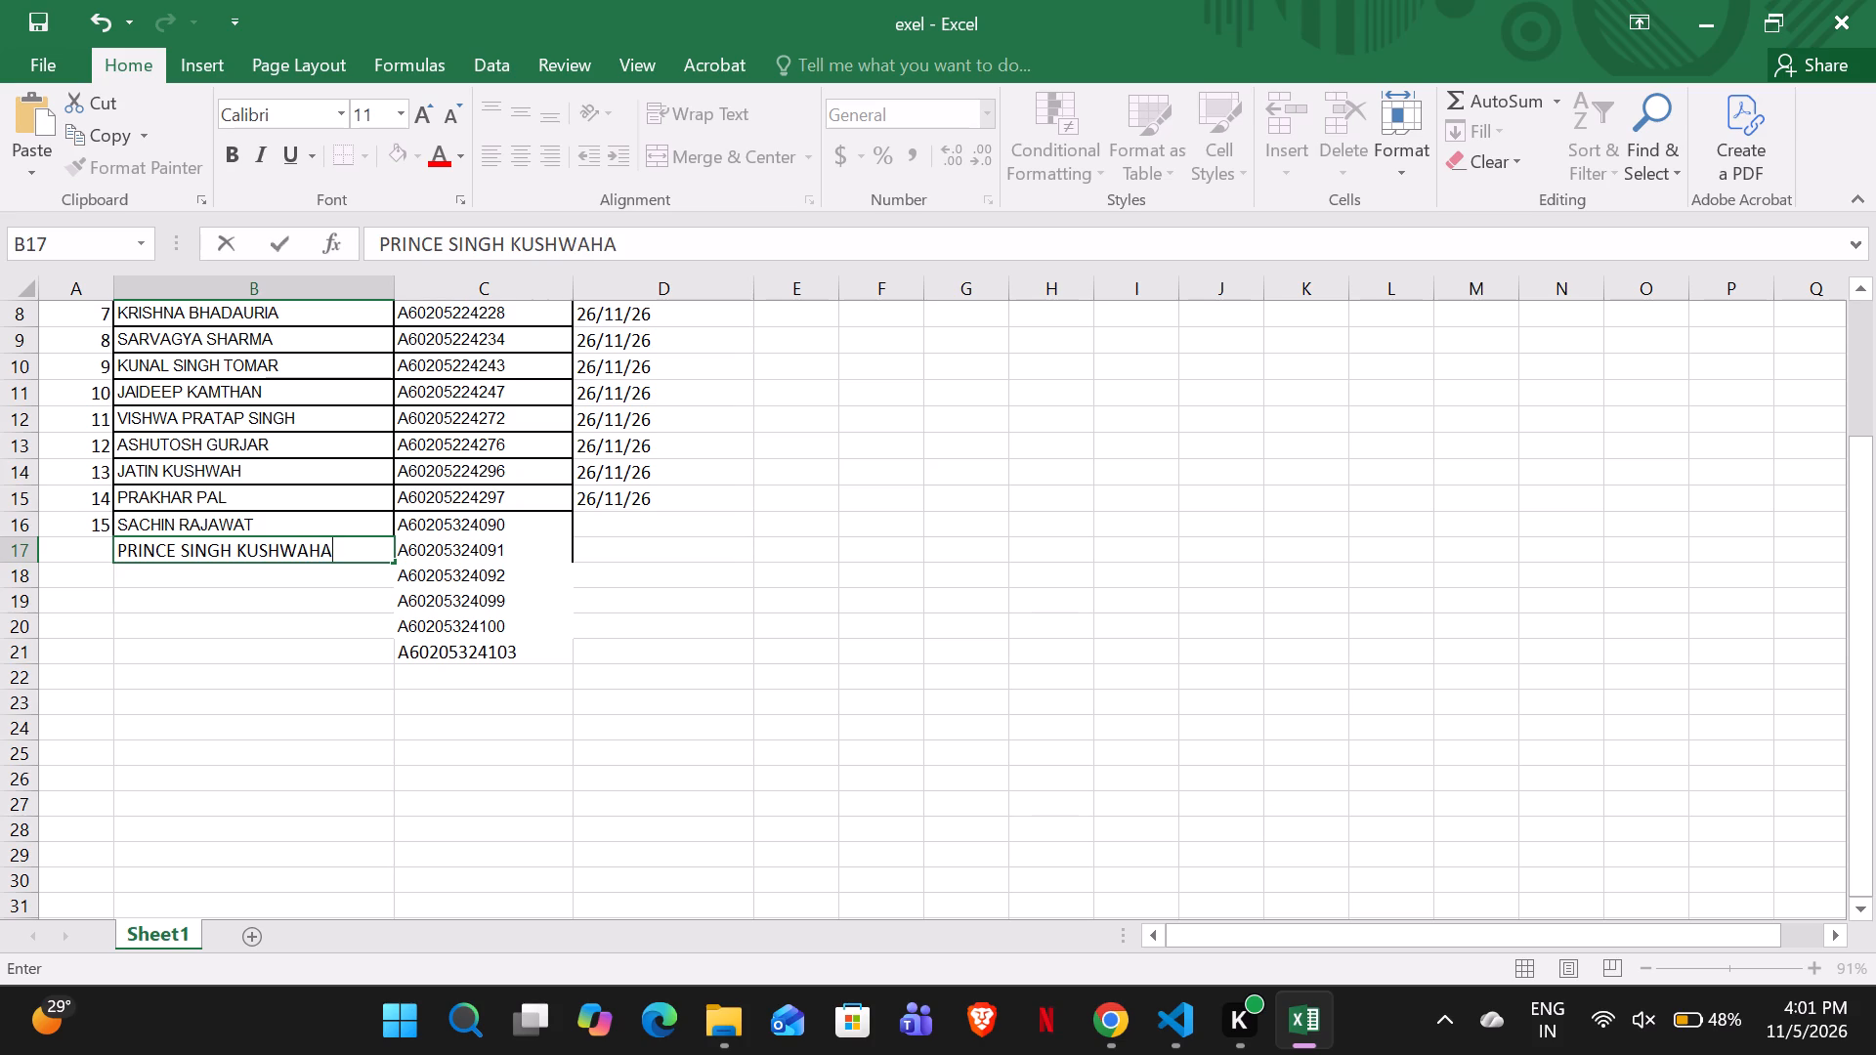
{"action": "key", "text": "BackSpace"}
Enter the following student's name in capital letters in cell B18.
{"action": "left_click", "coordinate": [294, 585]}
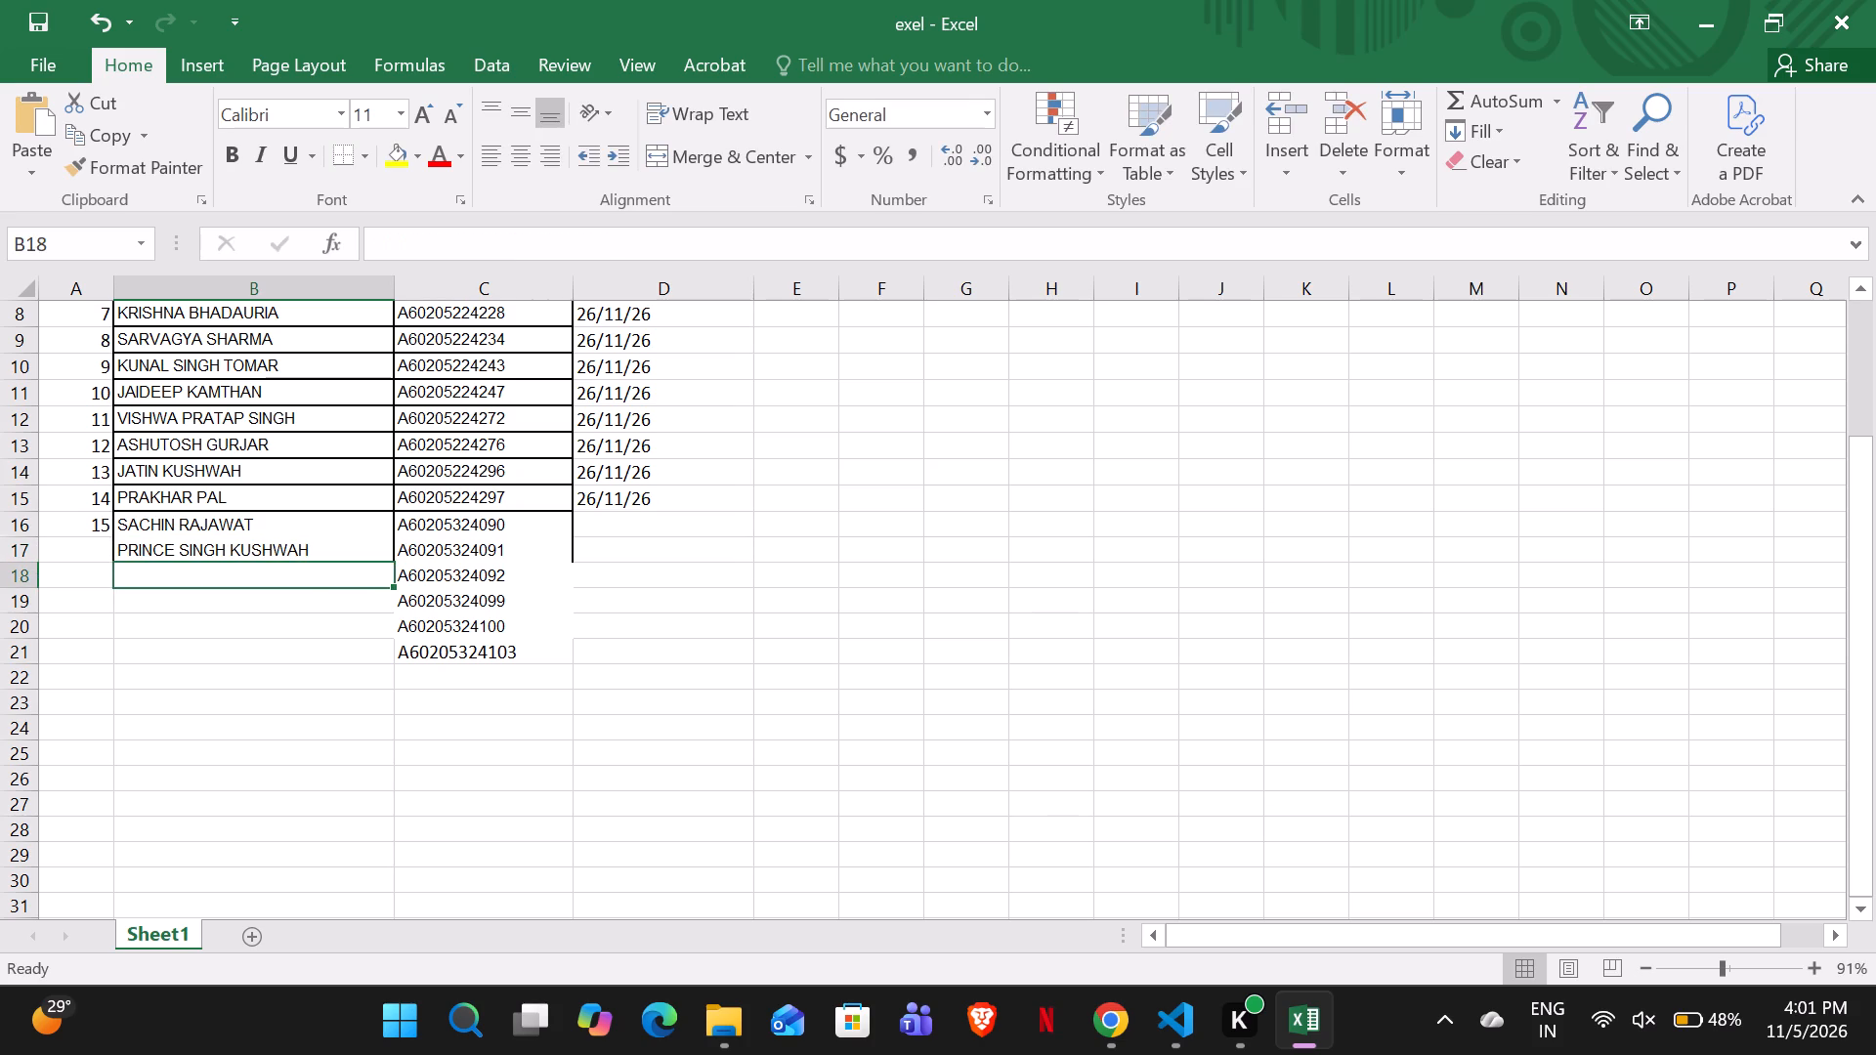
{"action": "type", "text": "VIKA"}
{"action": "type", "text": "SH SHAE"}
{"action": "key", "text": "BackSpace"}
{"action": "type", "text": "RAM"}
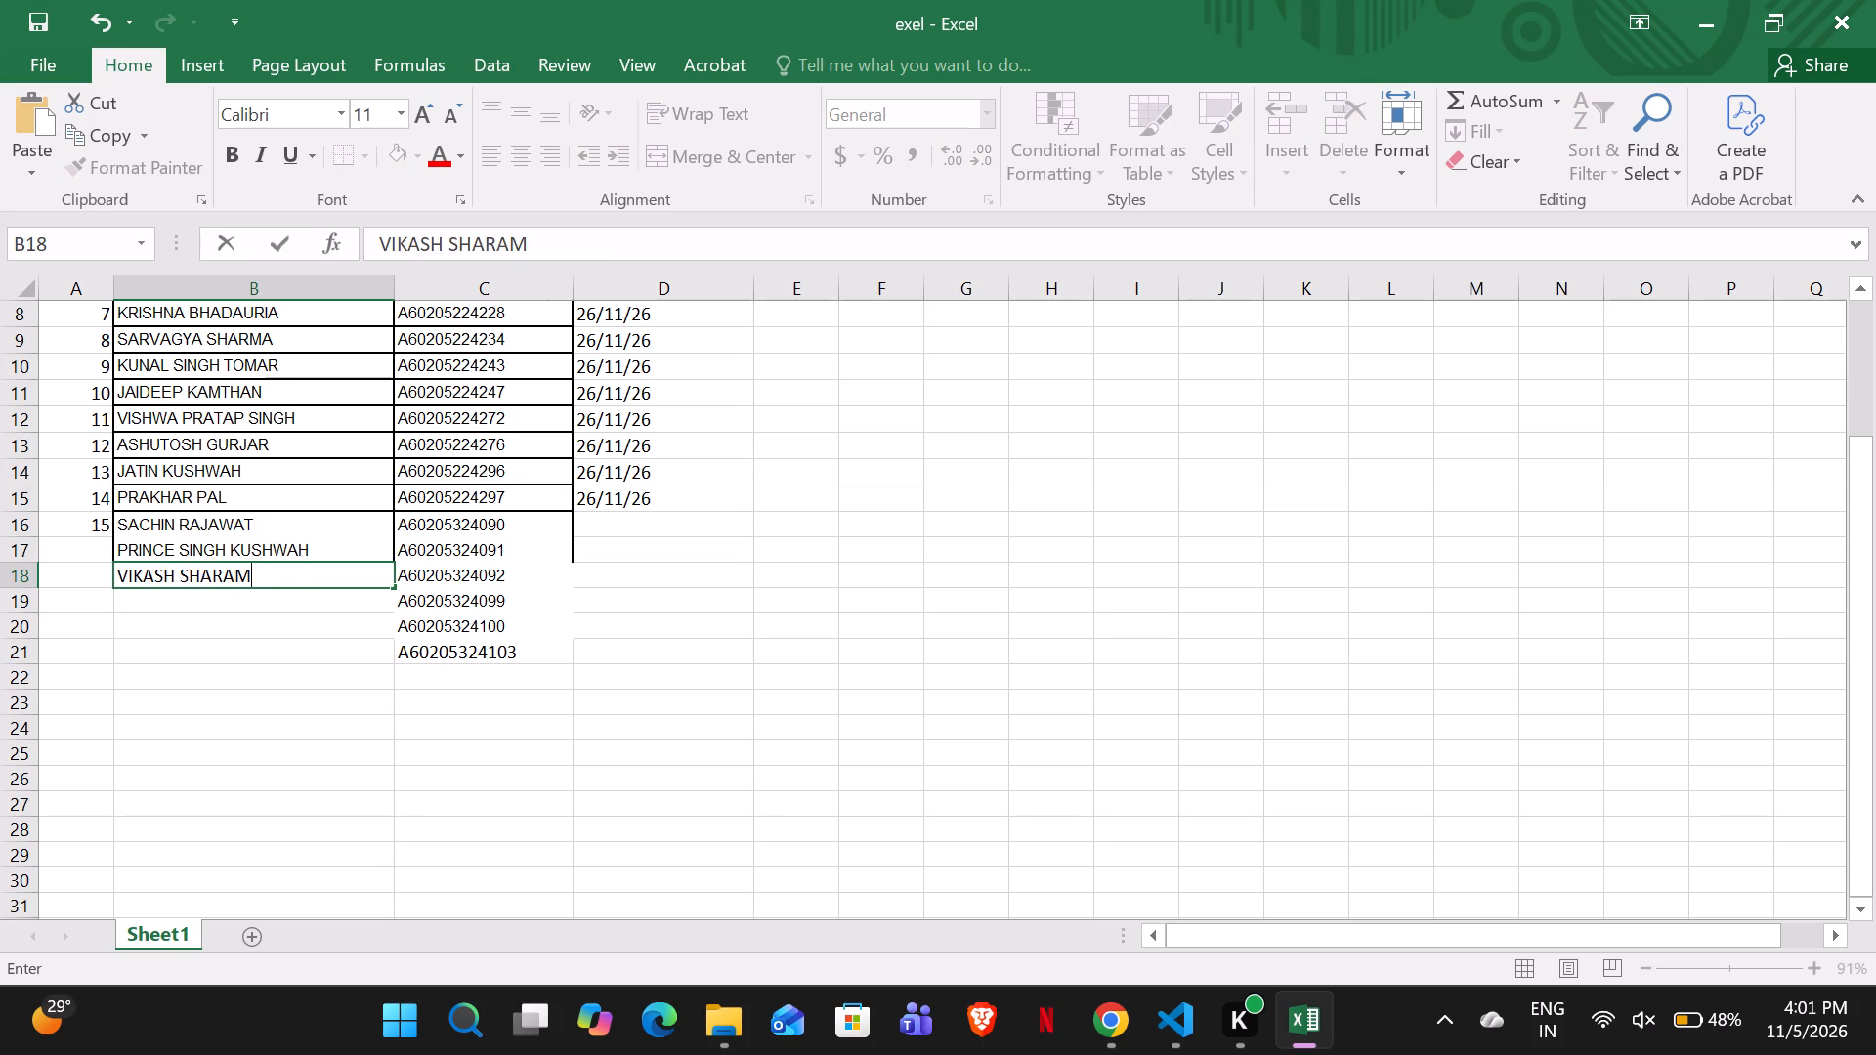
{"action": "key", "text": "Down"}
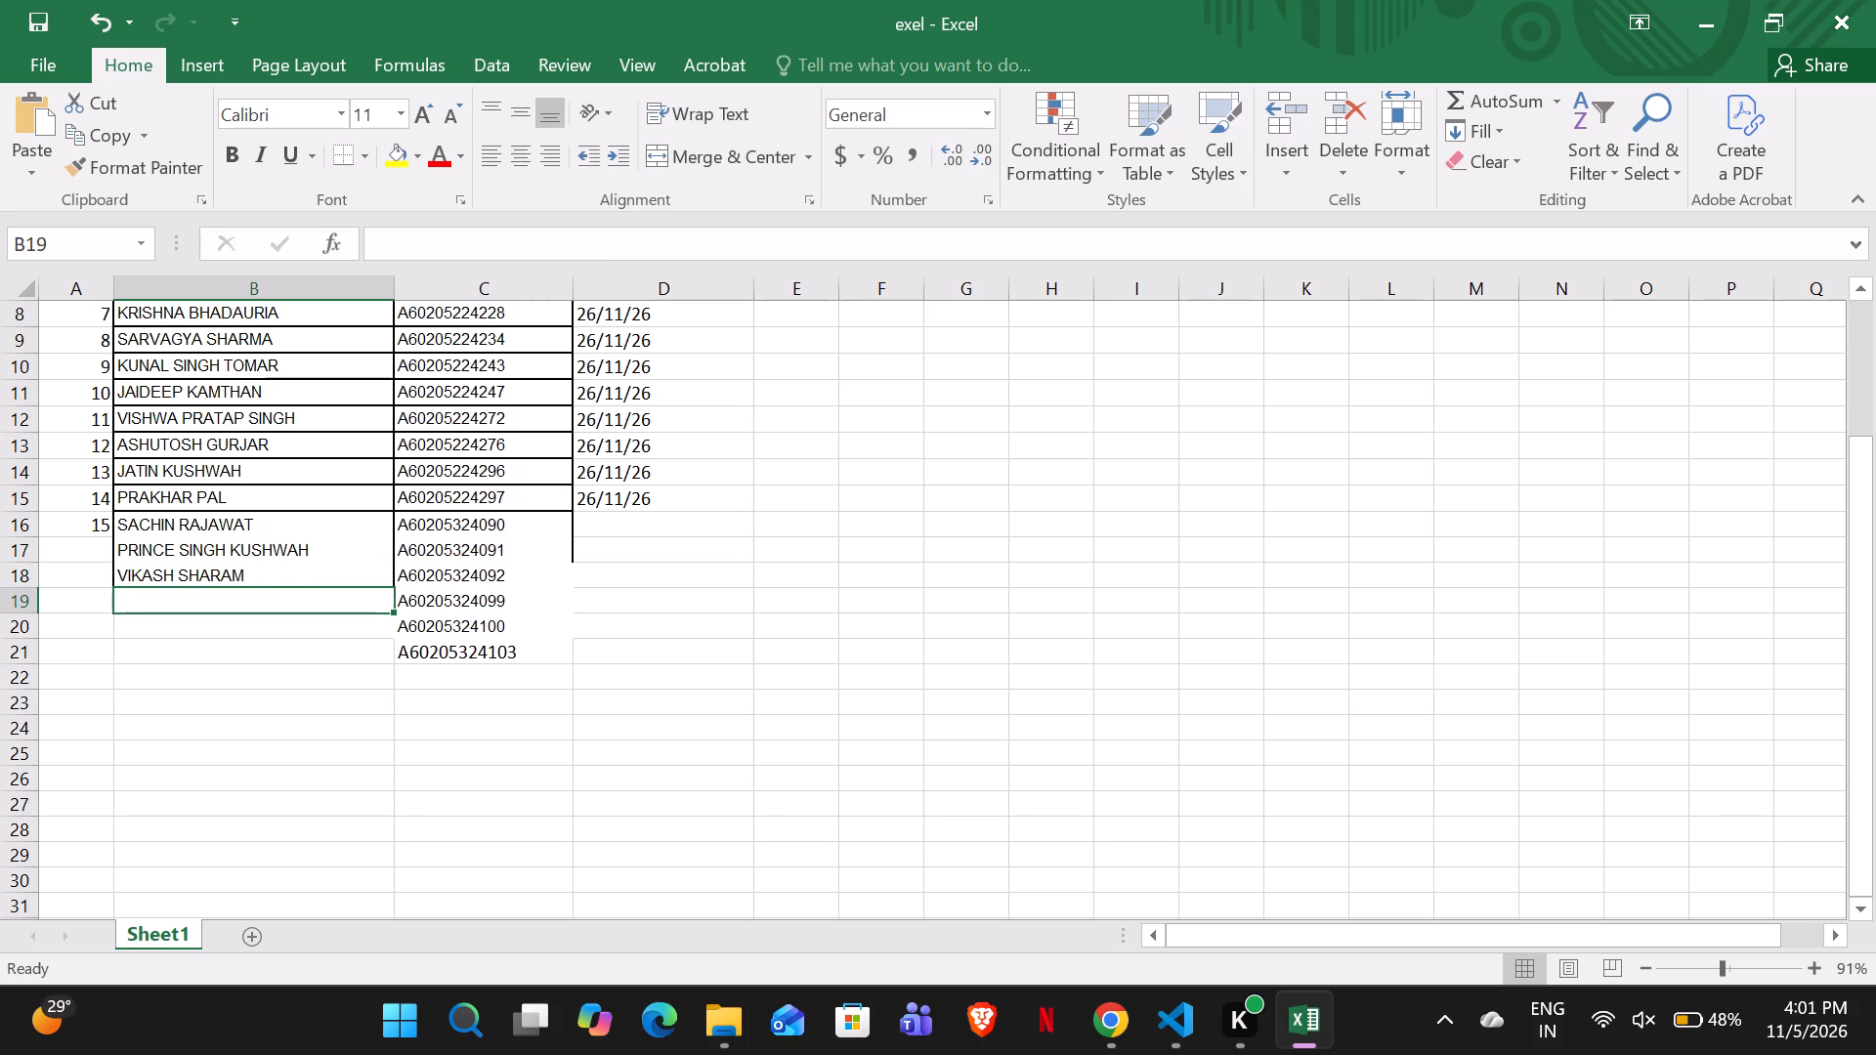
Enter the student's full name in capital letters in cell B19.
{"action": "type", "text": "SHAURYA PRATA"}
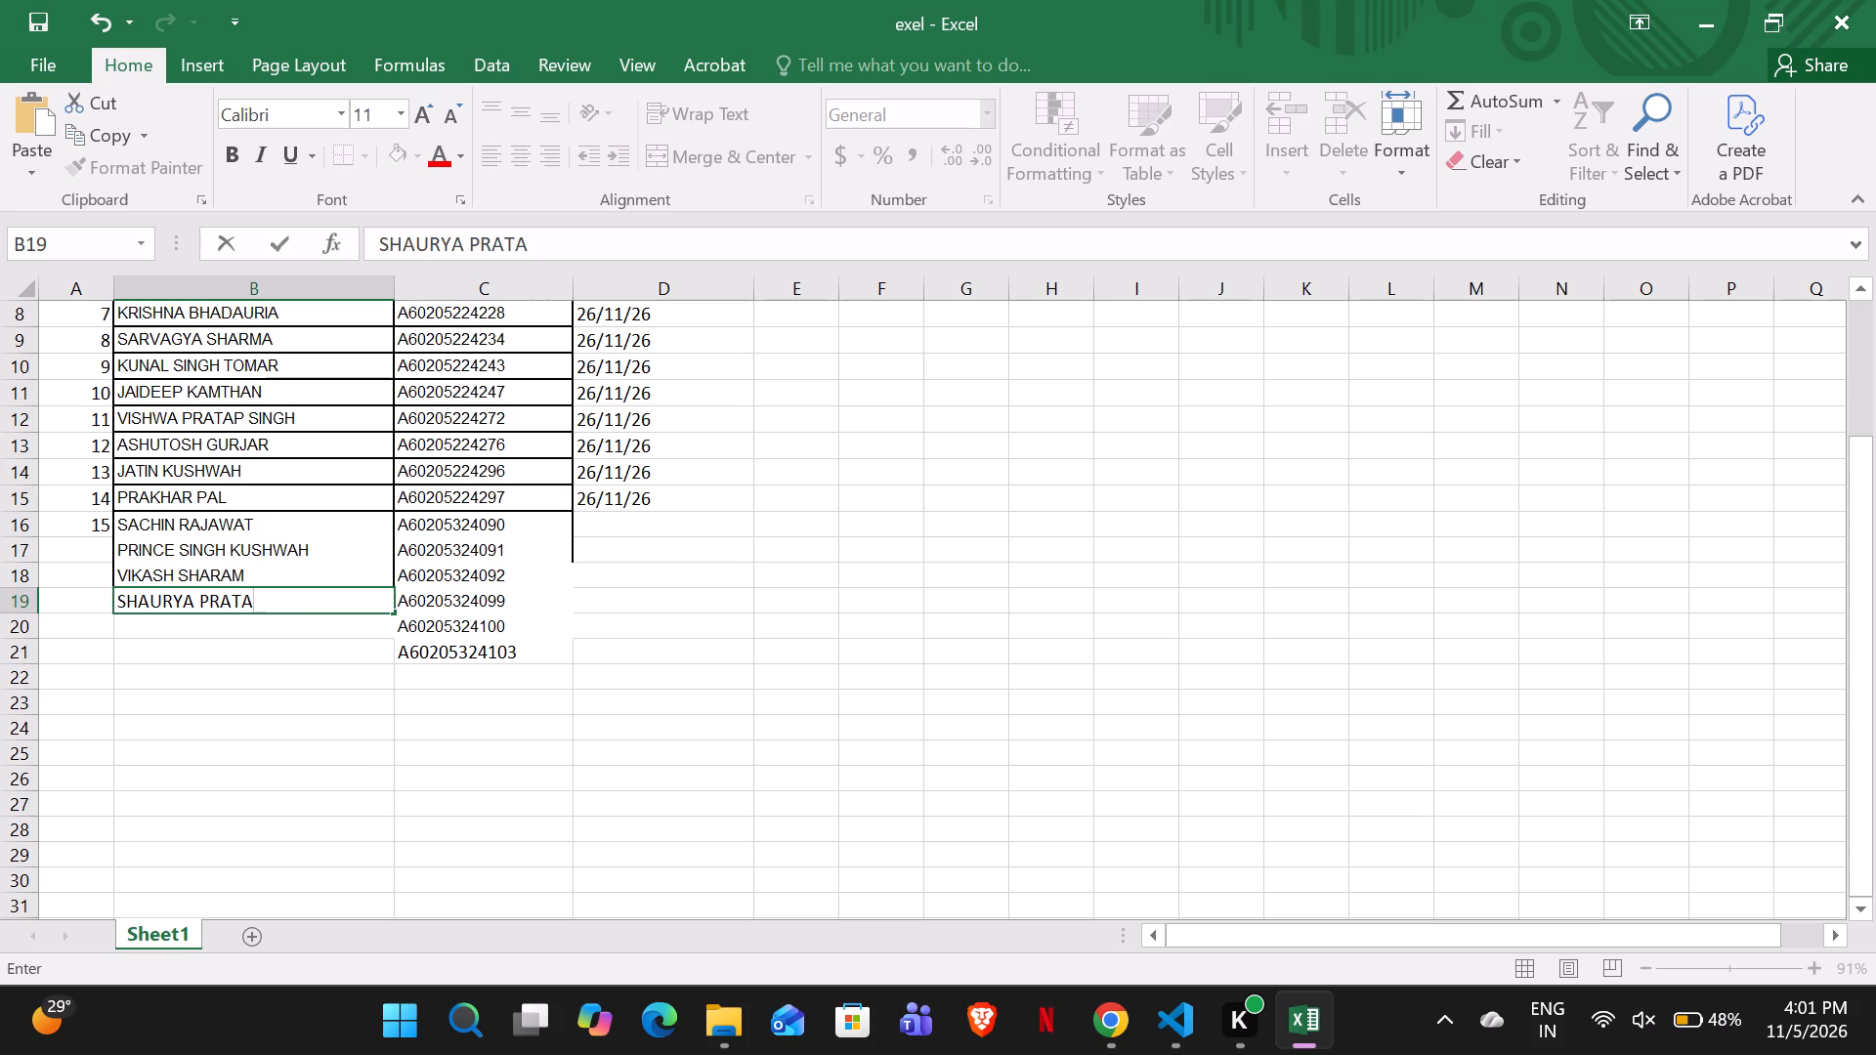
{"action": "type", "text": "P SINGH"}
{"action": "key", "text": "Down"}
Enter the following student's name in capital letters in cell B20.
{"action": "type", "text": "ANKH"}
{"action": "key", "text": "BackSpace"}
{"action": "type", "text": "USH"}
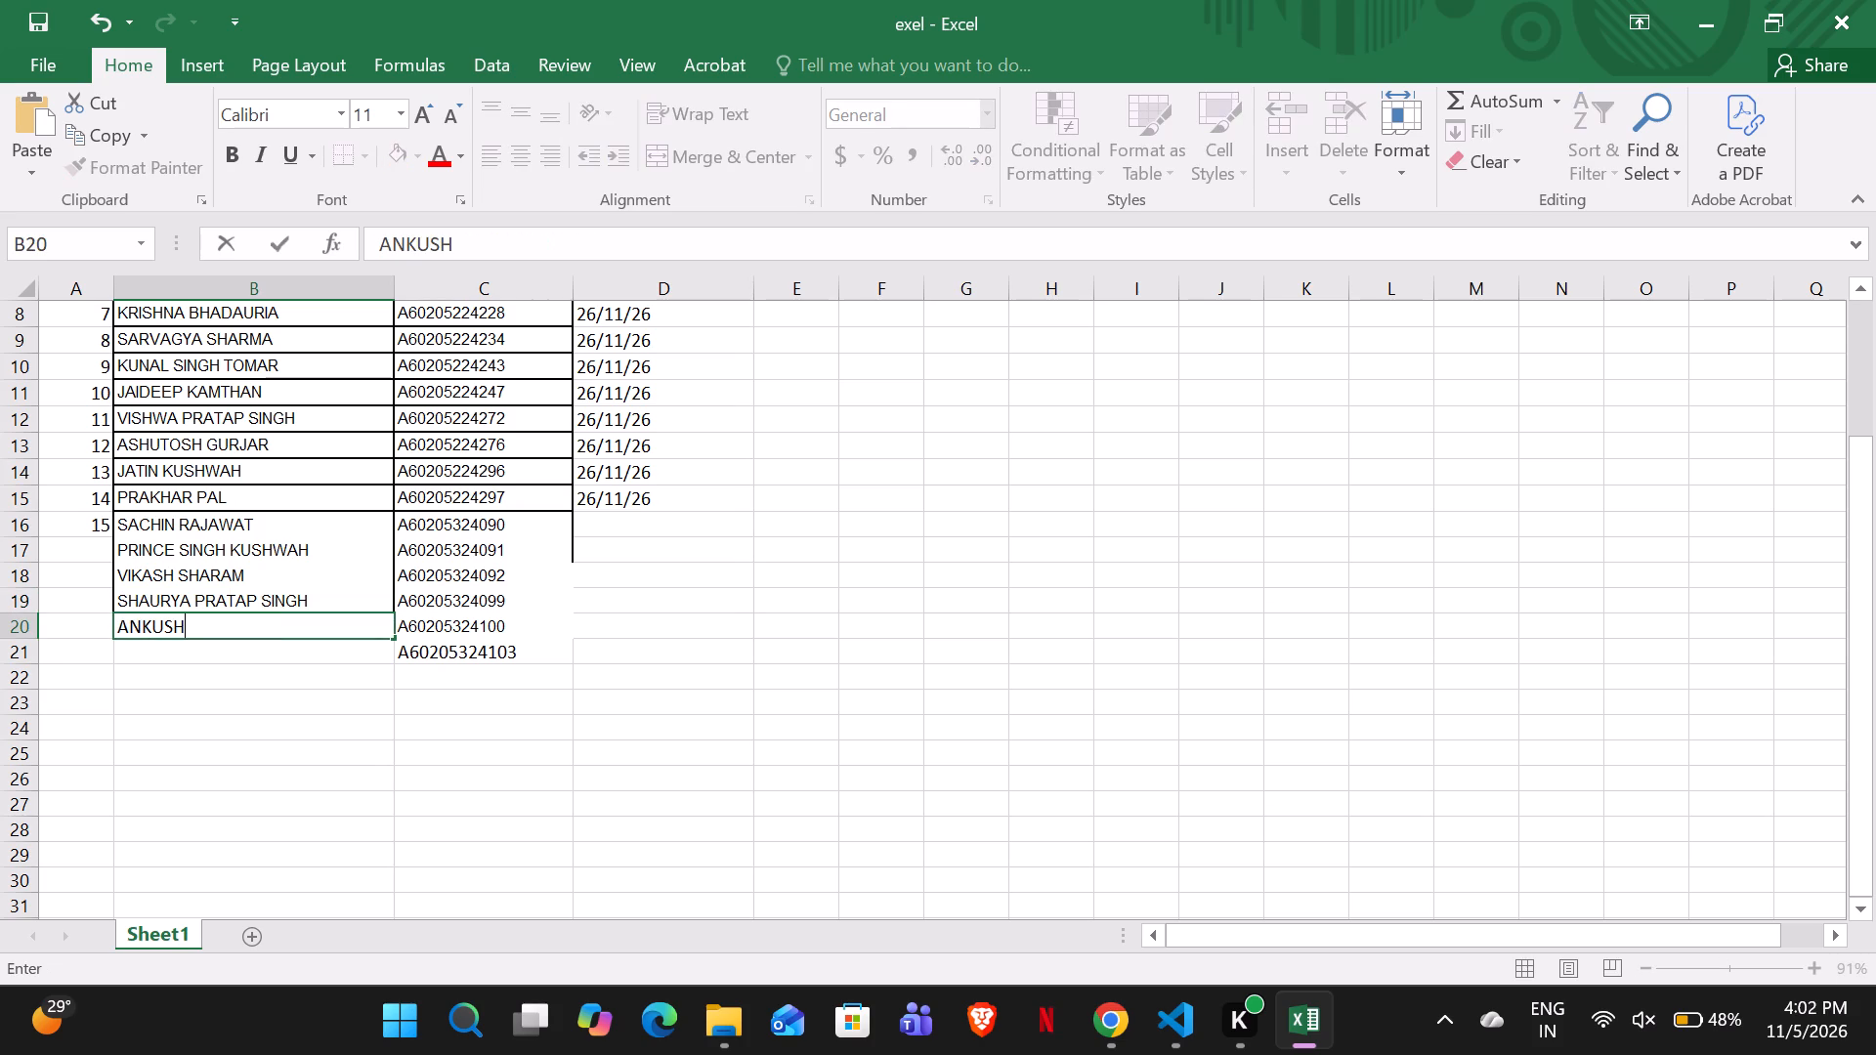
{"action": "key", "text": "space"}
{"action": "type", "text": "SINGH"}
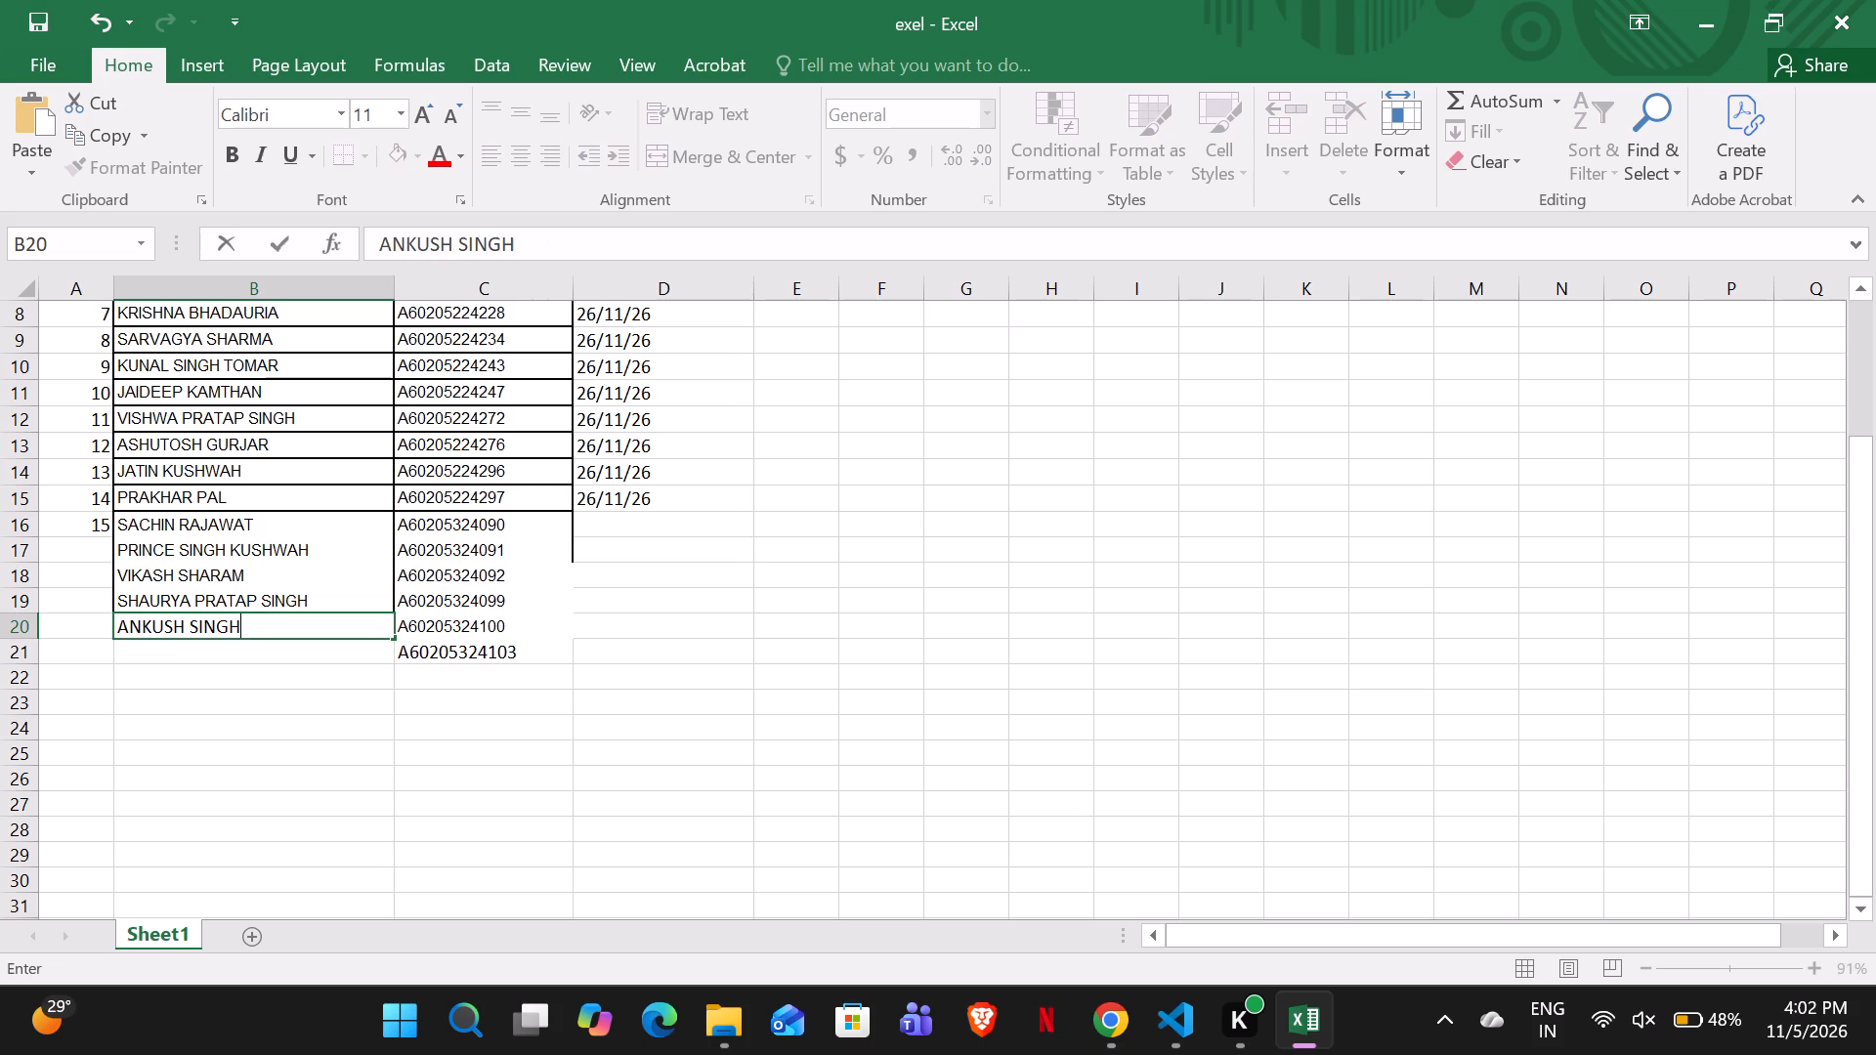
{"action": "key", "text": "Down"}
Enter the last student's name in capital letters in cell B21.
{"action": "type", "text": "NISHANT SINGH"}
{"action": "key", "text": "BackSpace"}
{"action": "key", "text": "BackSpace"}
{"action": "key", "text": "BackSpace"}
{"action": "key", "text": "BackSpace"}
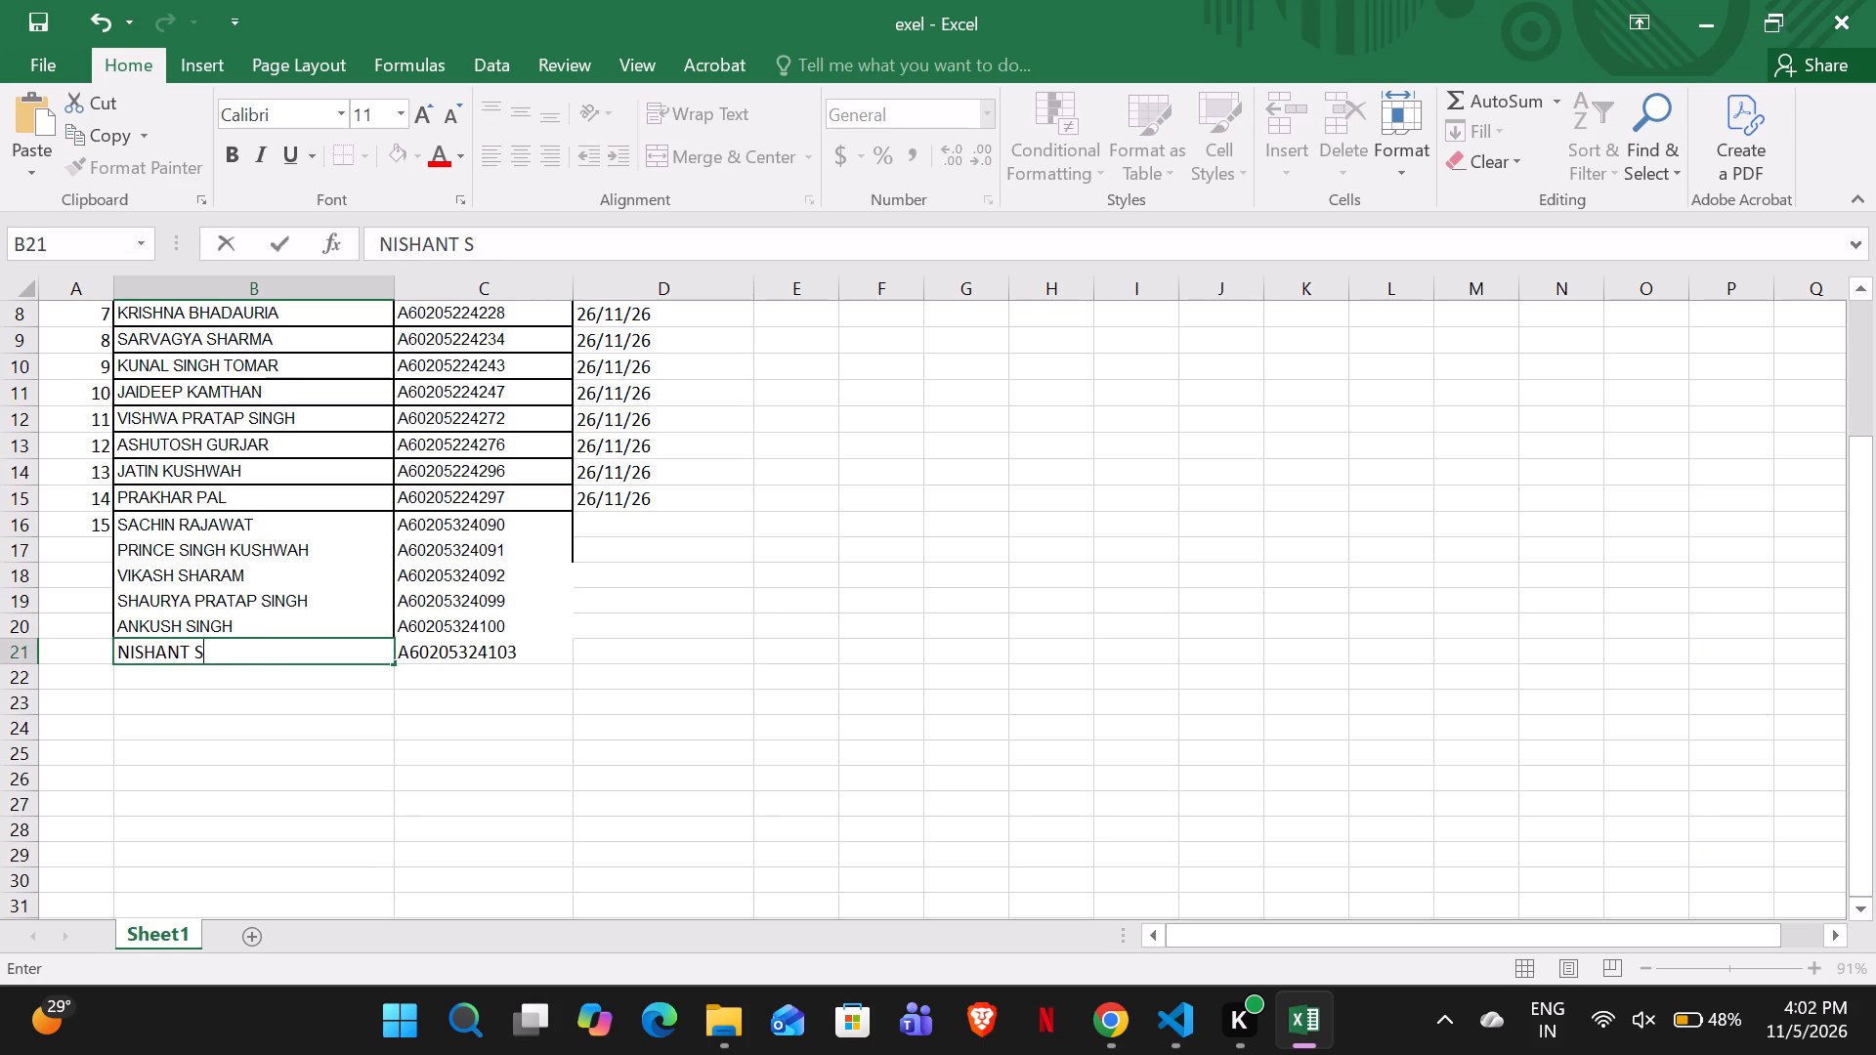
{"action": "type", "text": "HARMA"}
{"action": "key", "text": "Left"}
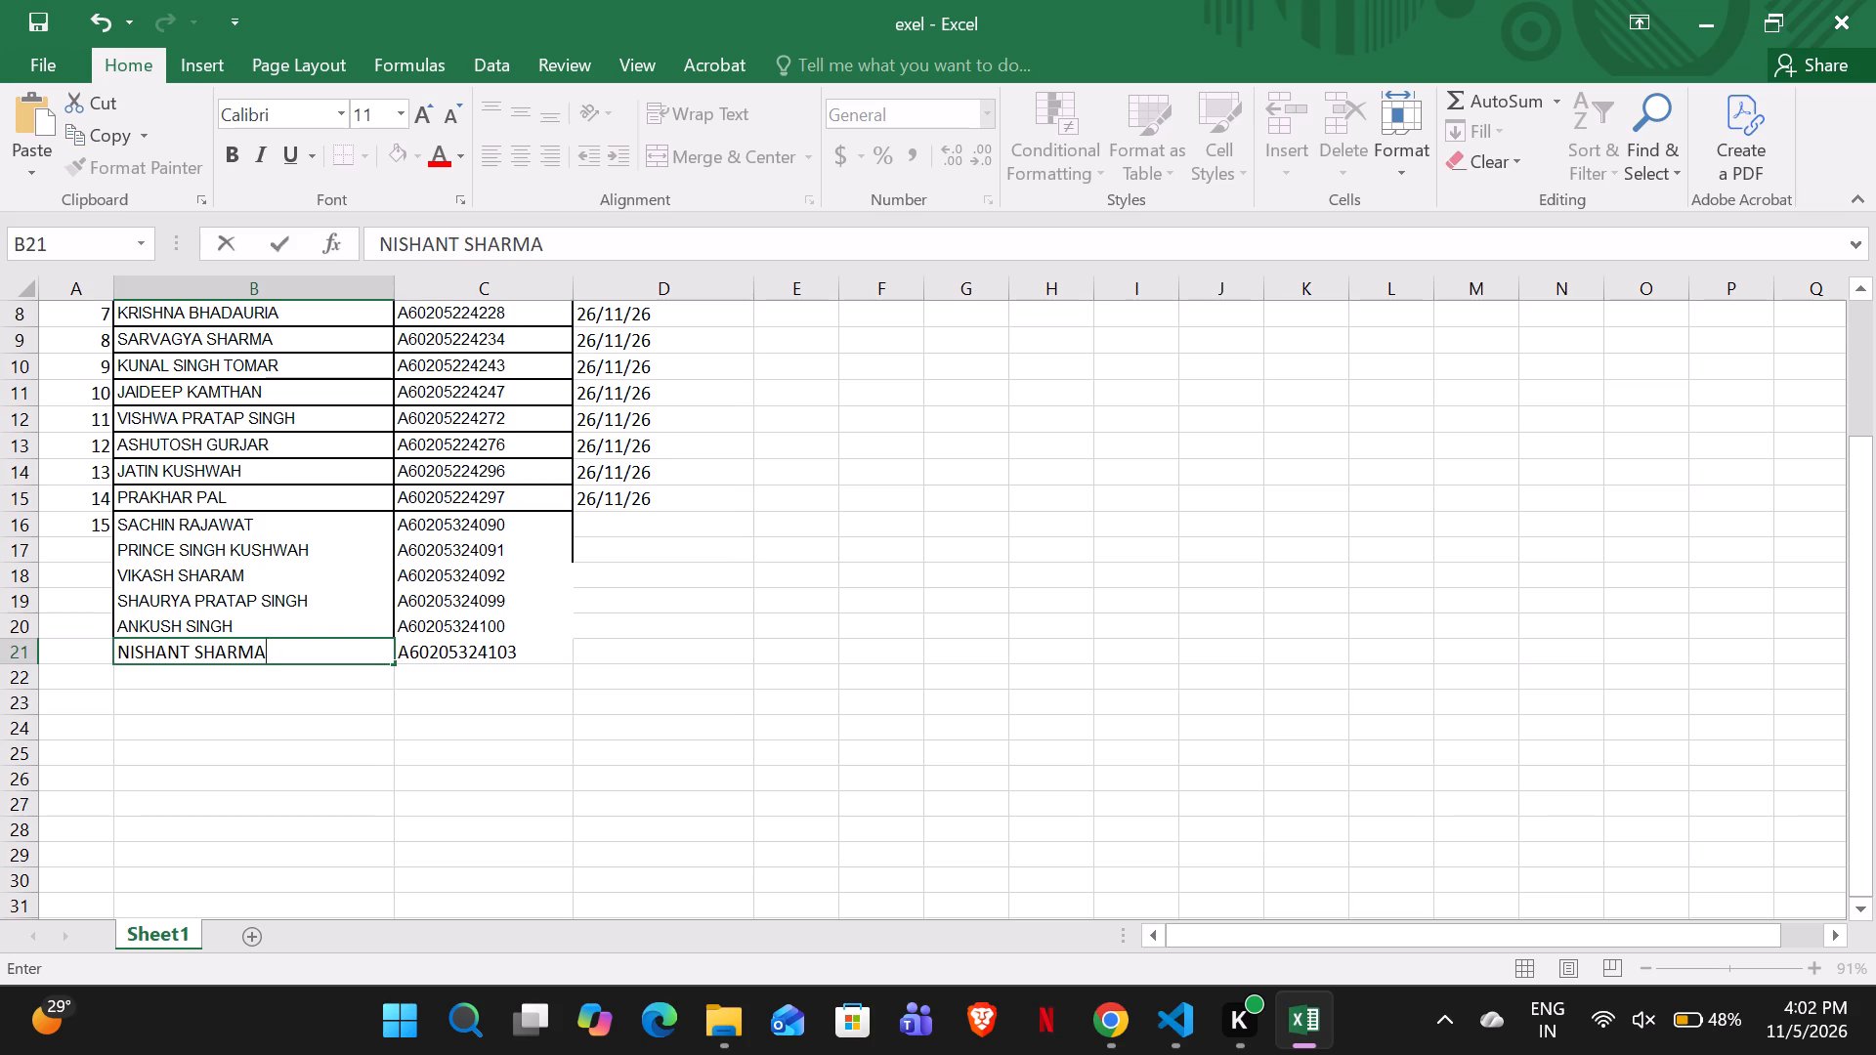
Number the new students in the s.no. column, entering 16 to 20 in cells A17 to A21.
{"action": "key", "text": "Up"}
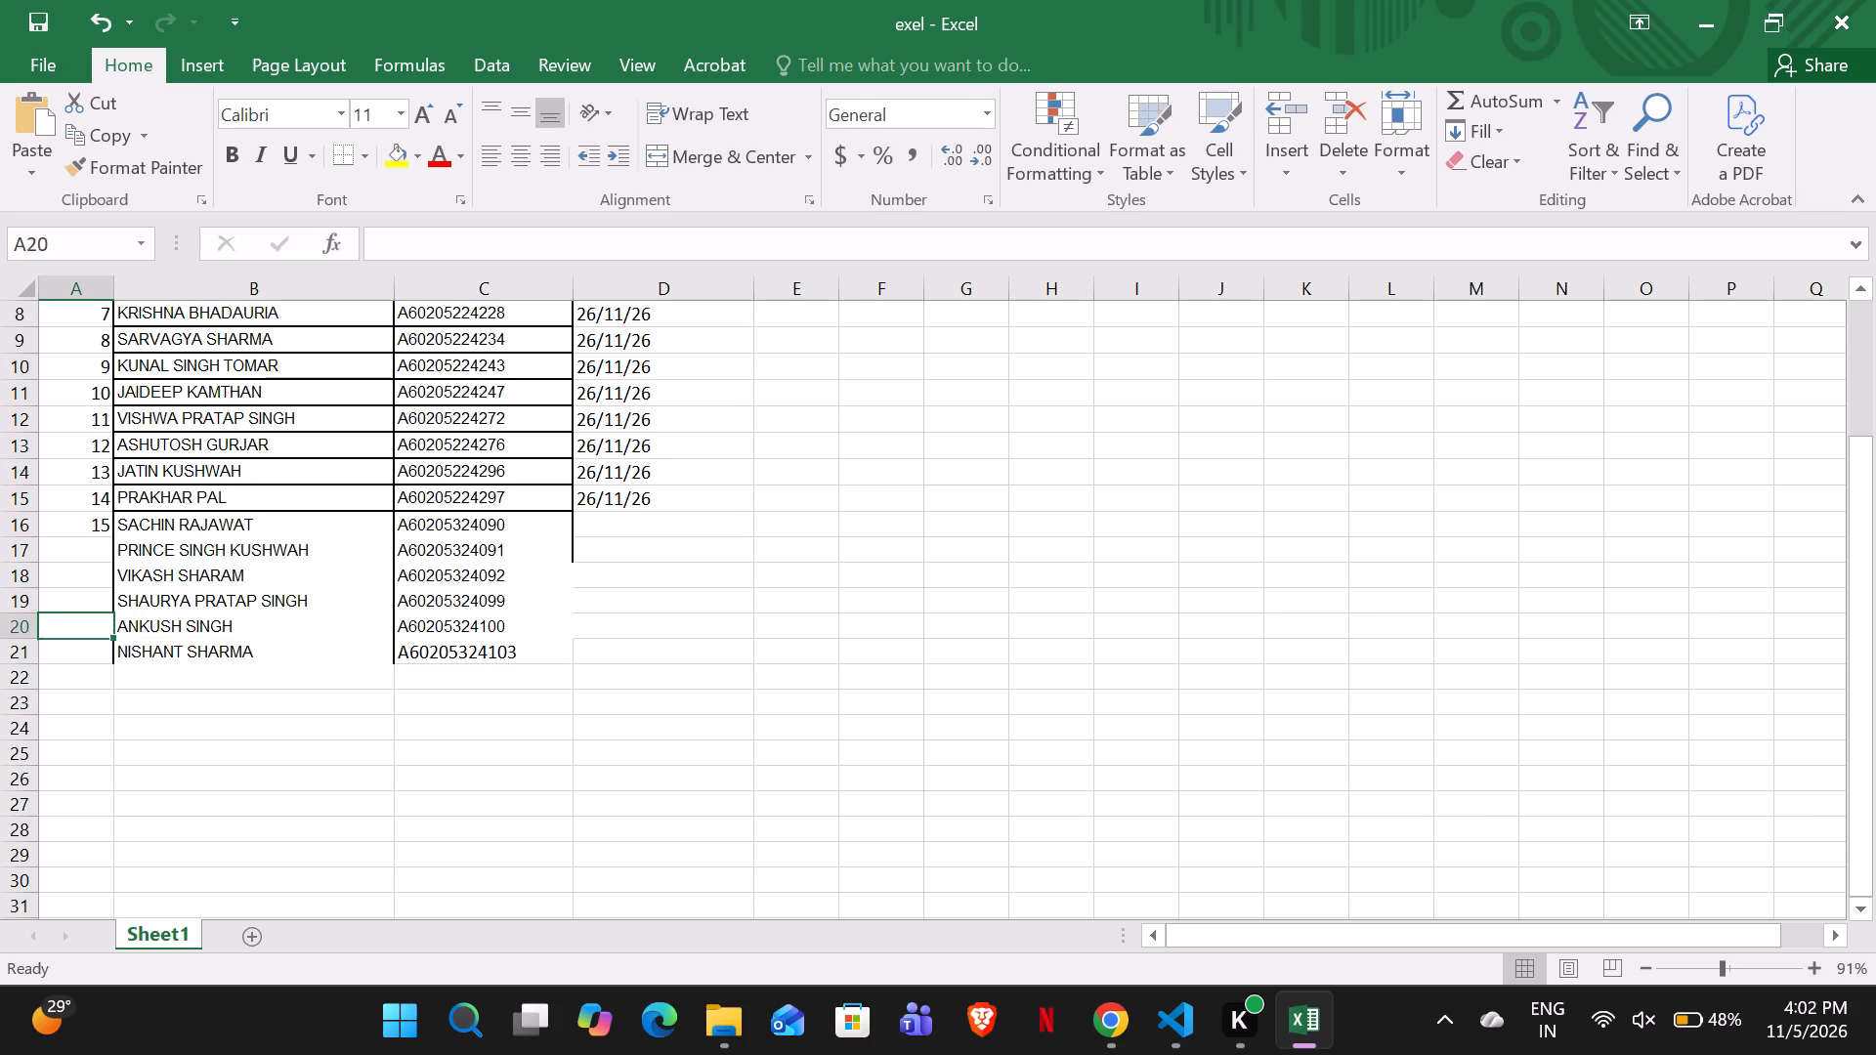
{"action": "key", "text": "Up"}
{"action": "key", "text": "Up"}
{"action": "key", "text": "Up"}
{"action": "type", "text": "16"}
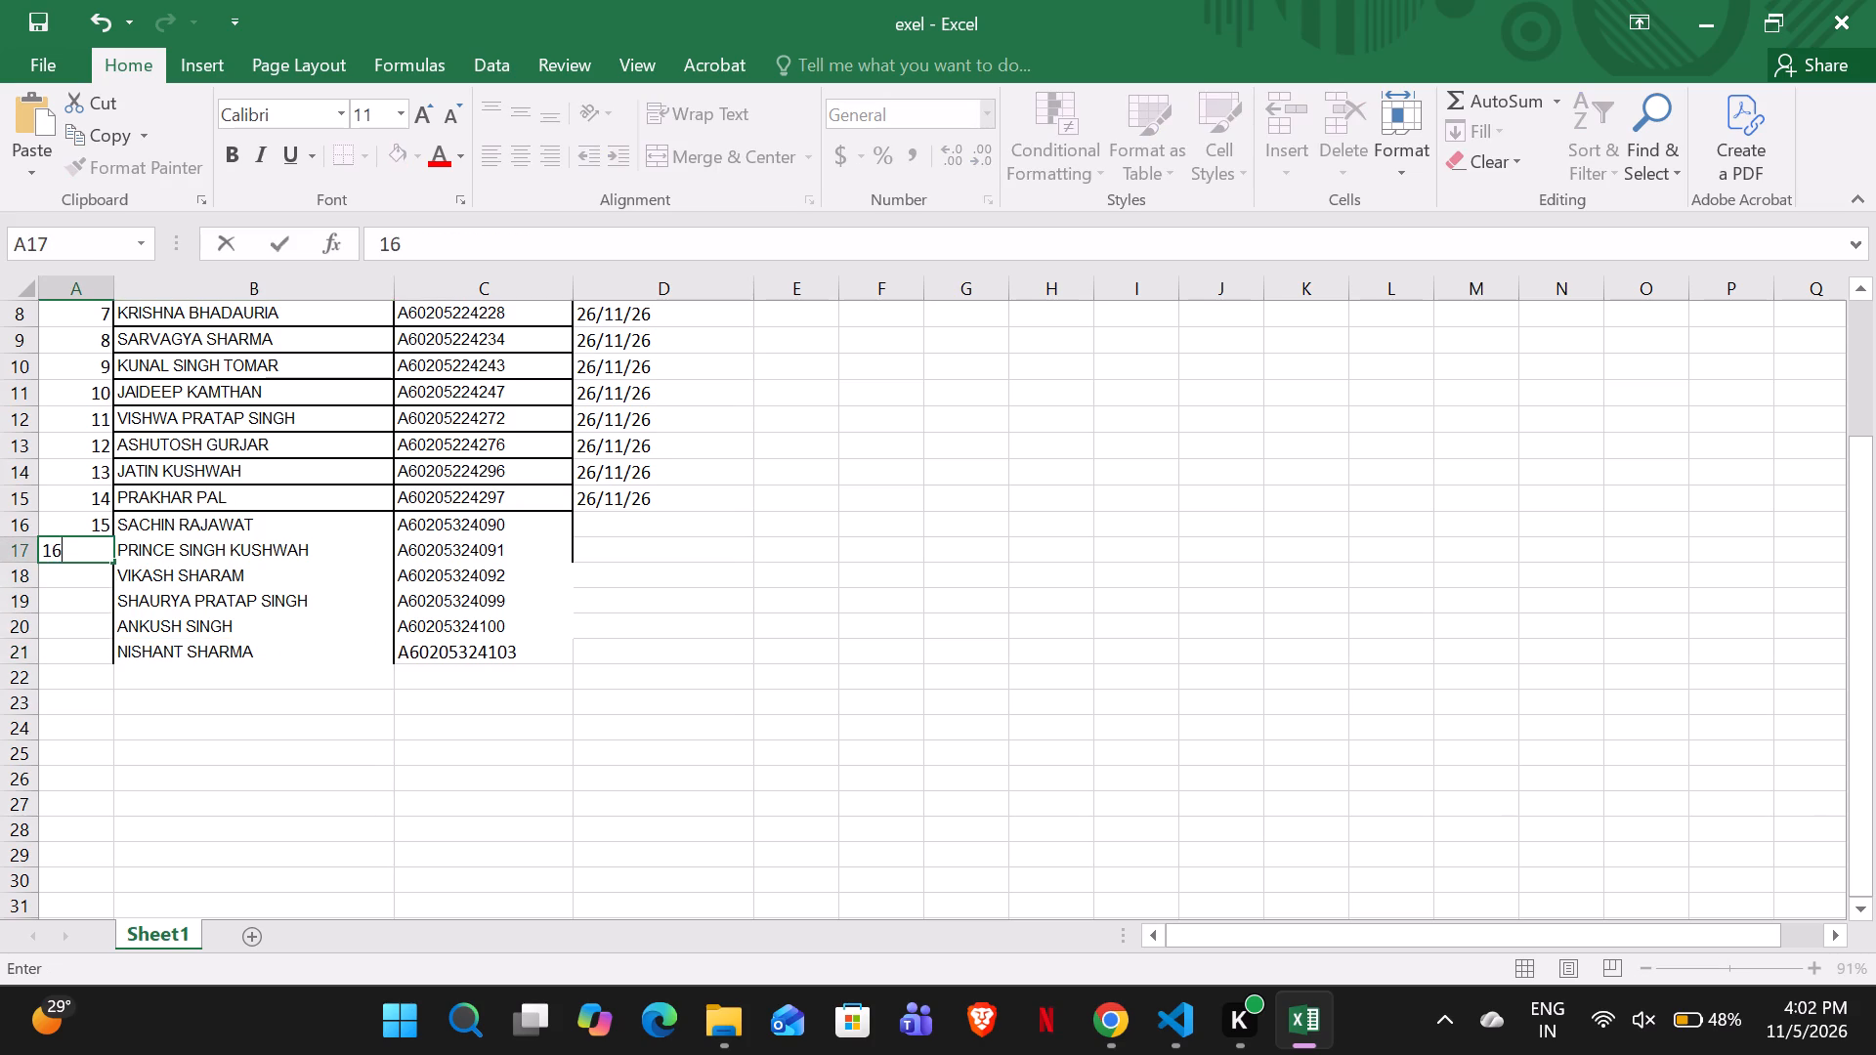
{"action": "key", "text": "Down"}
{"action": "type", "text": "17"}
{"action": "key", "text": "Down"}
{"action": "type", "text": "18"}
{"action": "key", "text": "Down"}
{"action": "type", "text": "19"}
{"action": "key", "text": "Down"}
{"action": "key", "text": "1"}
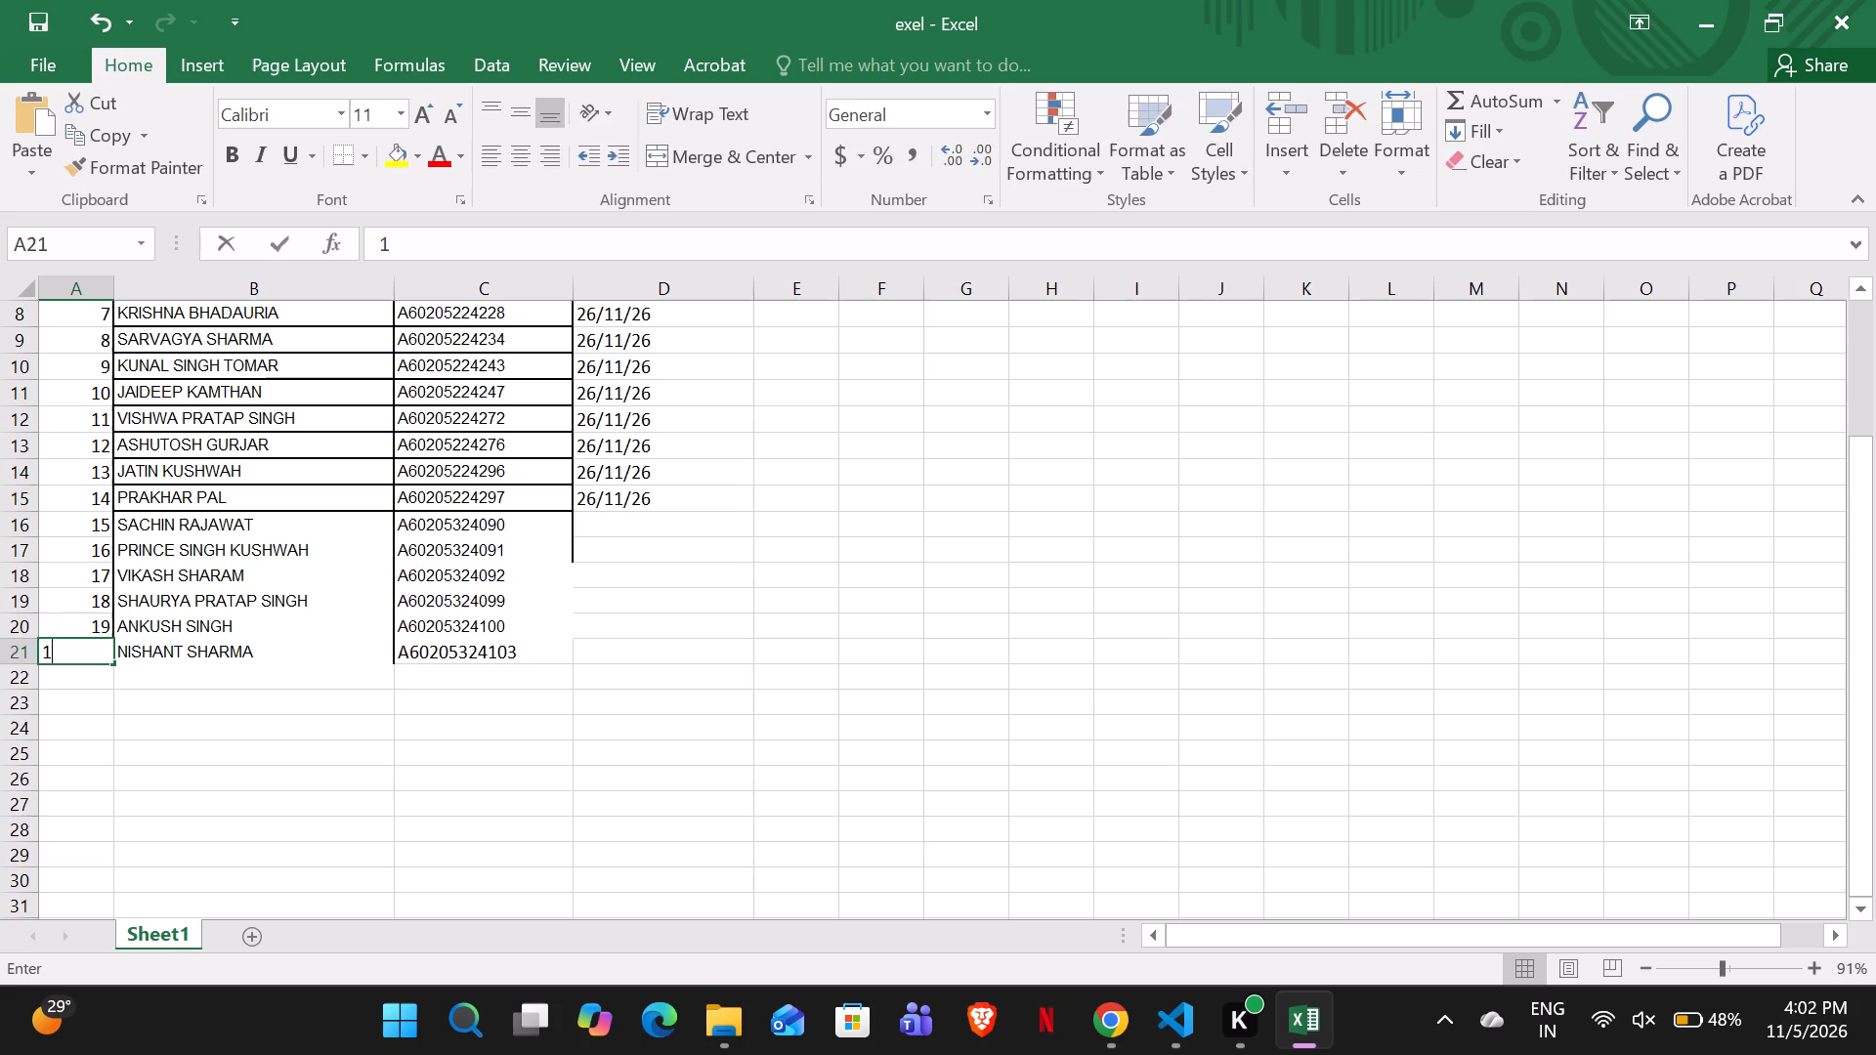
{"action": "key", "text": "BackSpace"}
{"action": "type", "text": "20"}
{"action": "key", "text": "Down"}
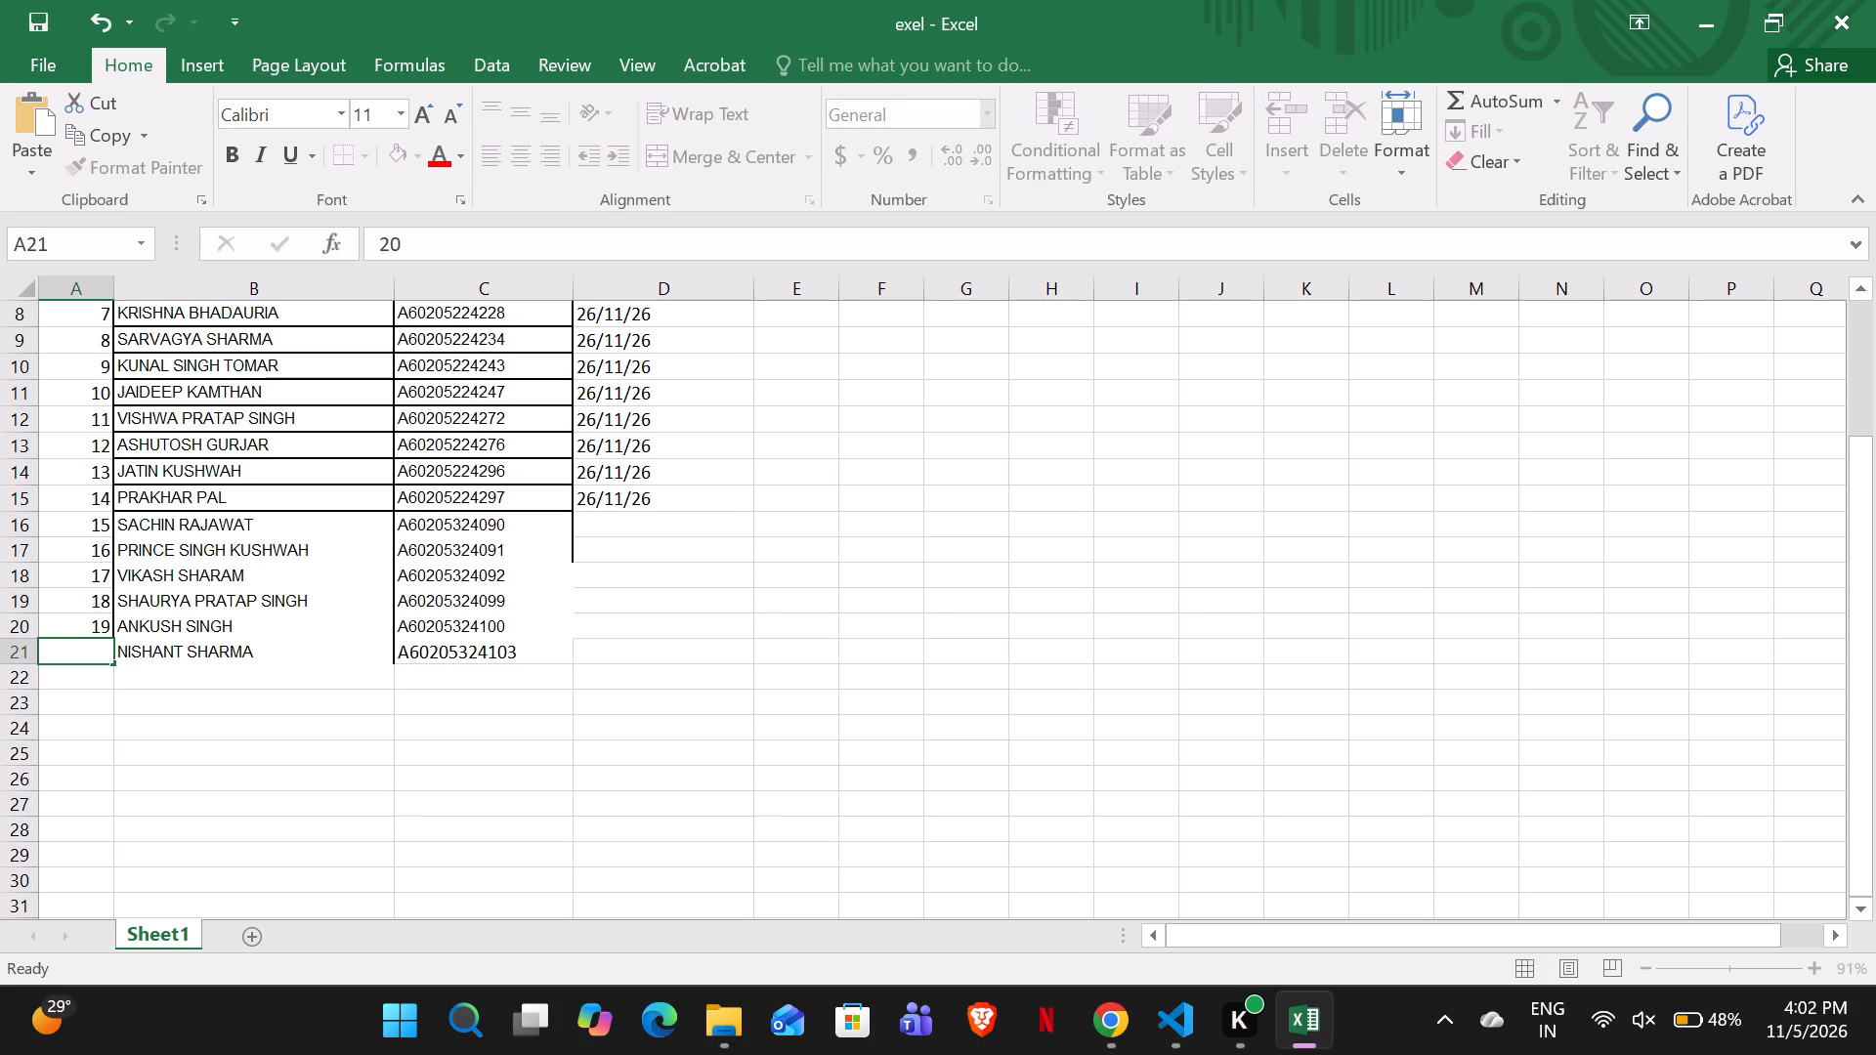
Copy the viva date 26/11/26 from cell D15 and paste it into each of the cells D16 to D21.
{"action": "left_click", "coordinate": [619, 506]}
{"action": "triple_click", "coordinate": [619, 506]}
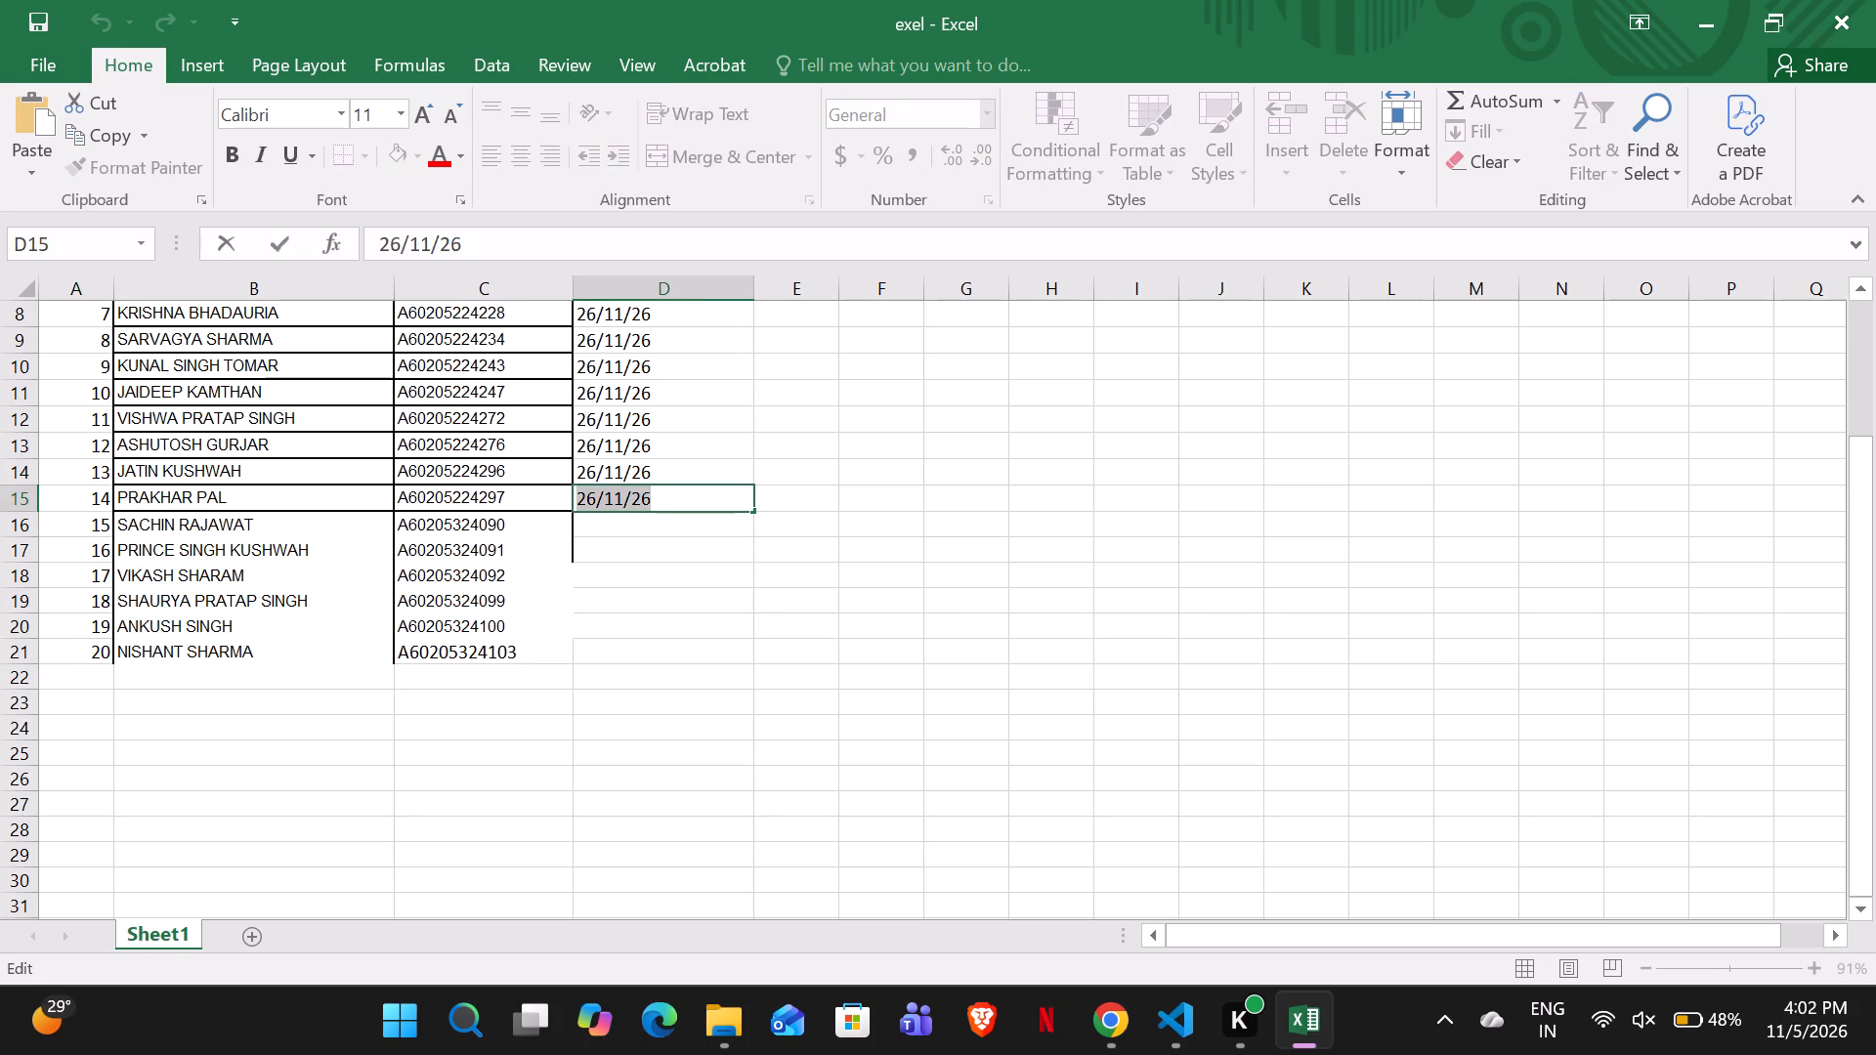
{"action": "key", "text": "ctrl+c"}
{"action": "left_click", "coordinate": [627, 534]}
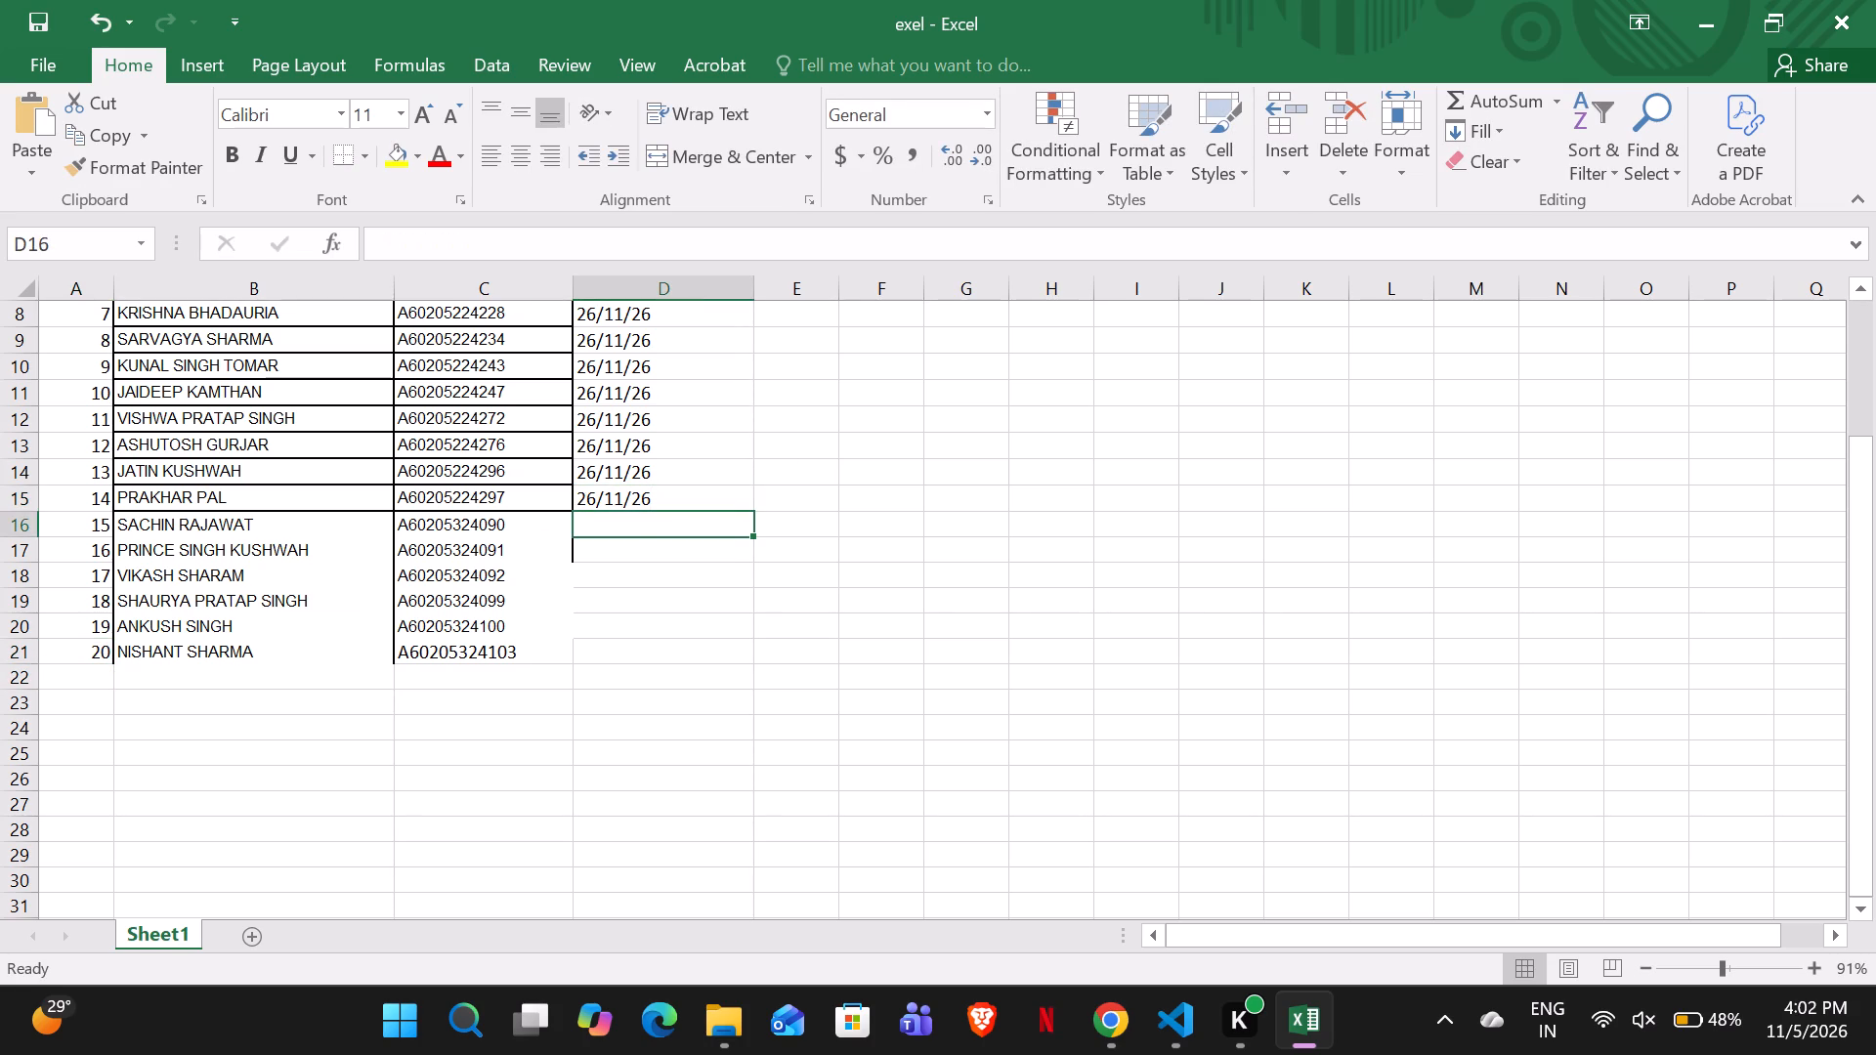
{"action": "key", "text": "ctrl+v"}
{"action": "key", "text": "Down"}
{"action": "key", "text": "ctrl+v"}
{"action": "key", "text": "Down"}
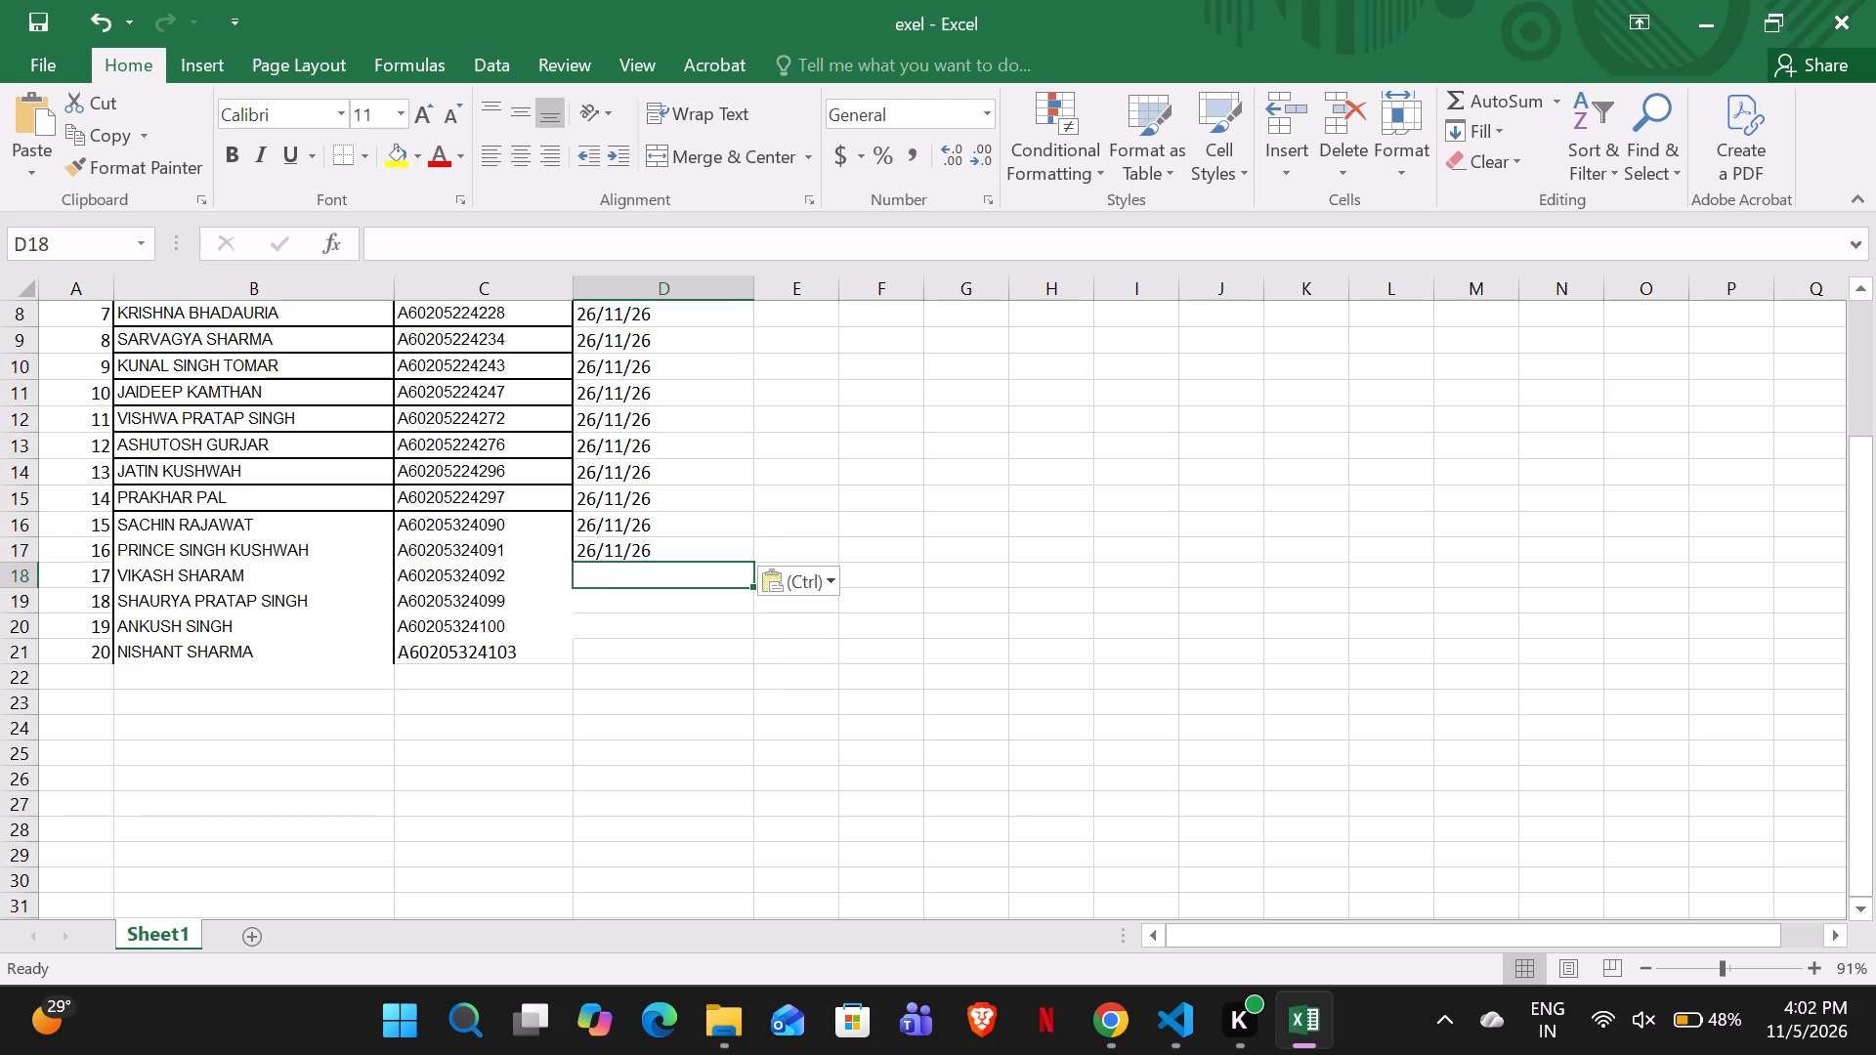
{"action": "key", "text": "ctrl+v"}
{"action": "key", "text": "Down"}
{"action": "key", "text": "ctrl+v"}
{"action": "key", "text": "Down"}
{"action": "key", "text": "ctrl+v"}
{"action": "key", "text": "Down"}
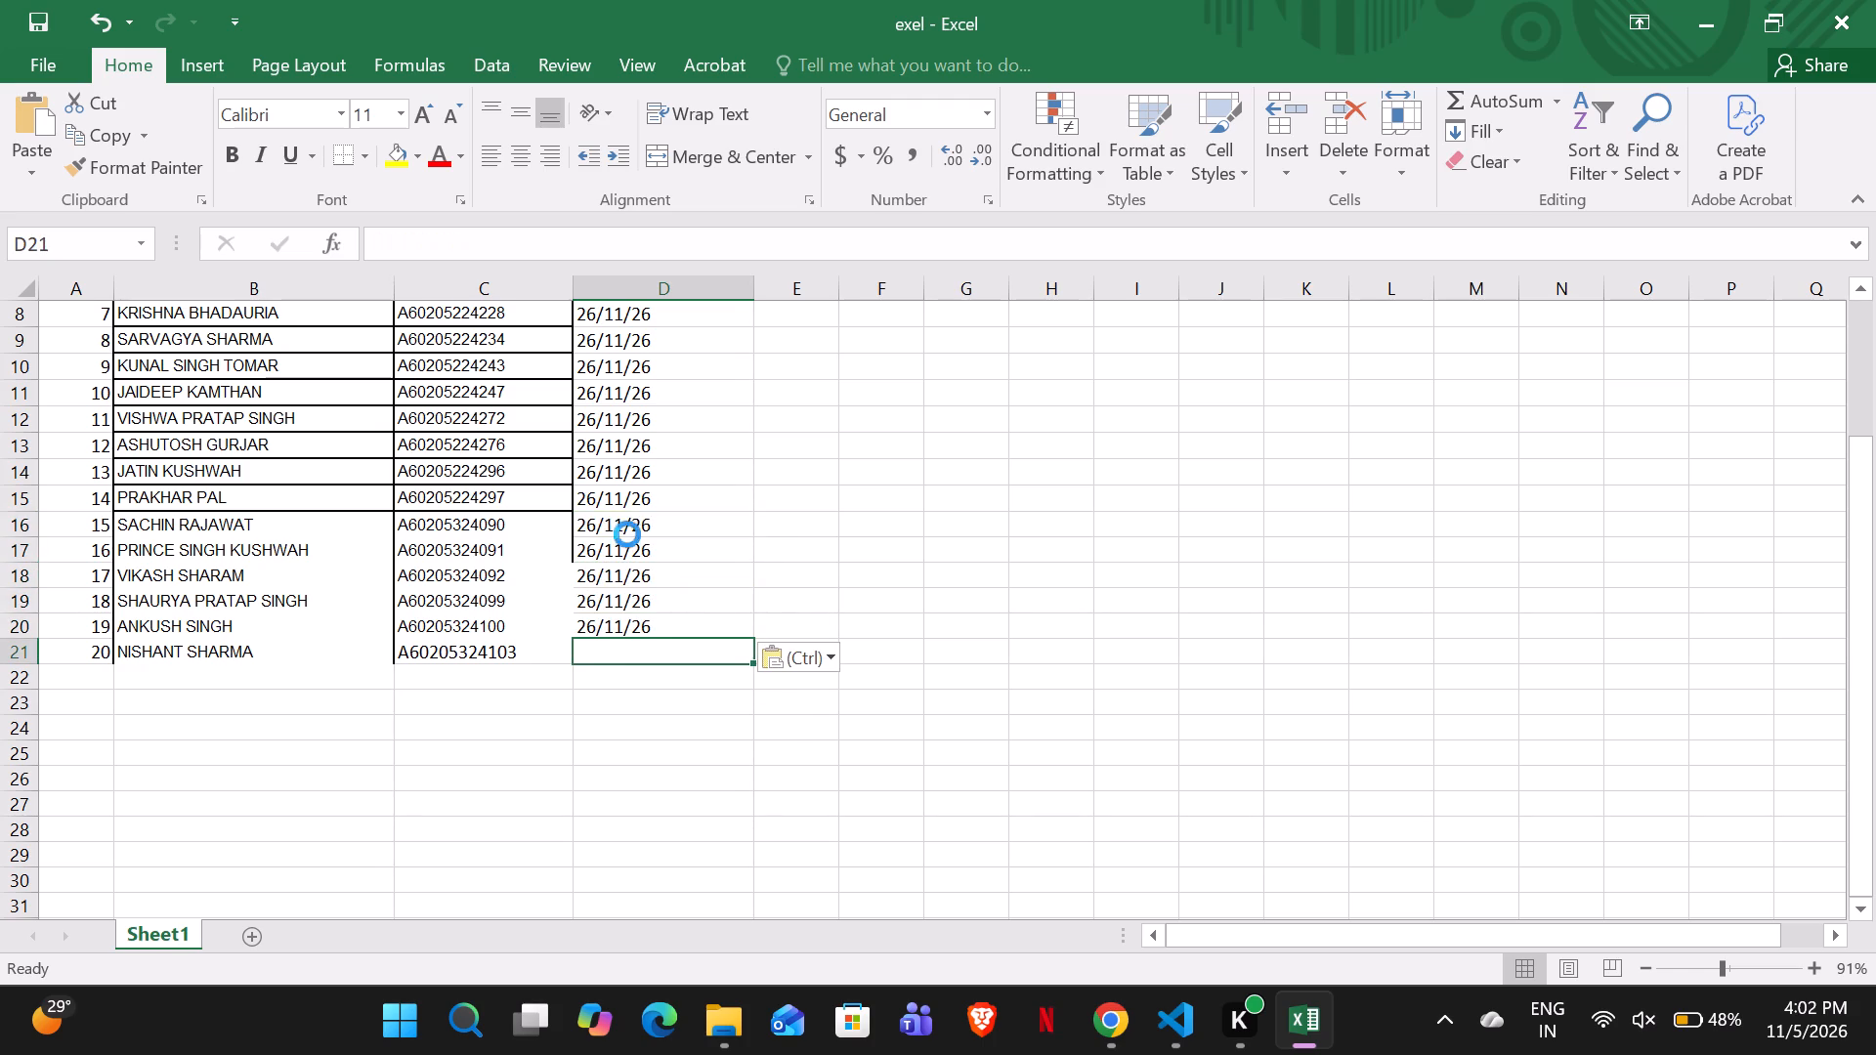
{"action": "key", "text": "ctrl+v"}
Save the workbook with the completed student records.
{"action": "scroll", "coordinate": [631, 566], "scroll_direction": "up", "scroll_amount": 3}
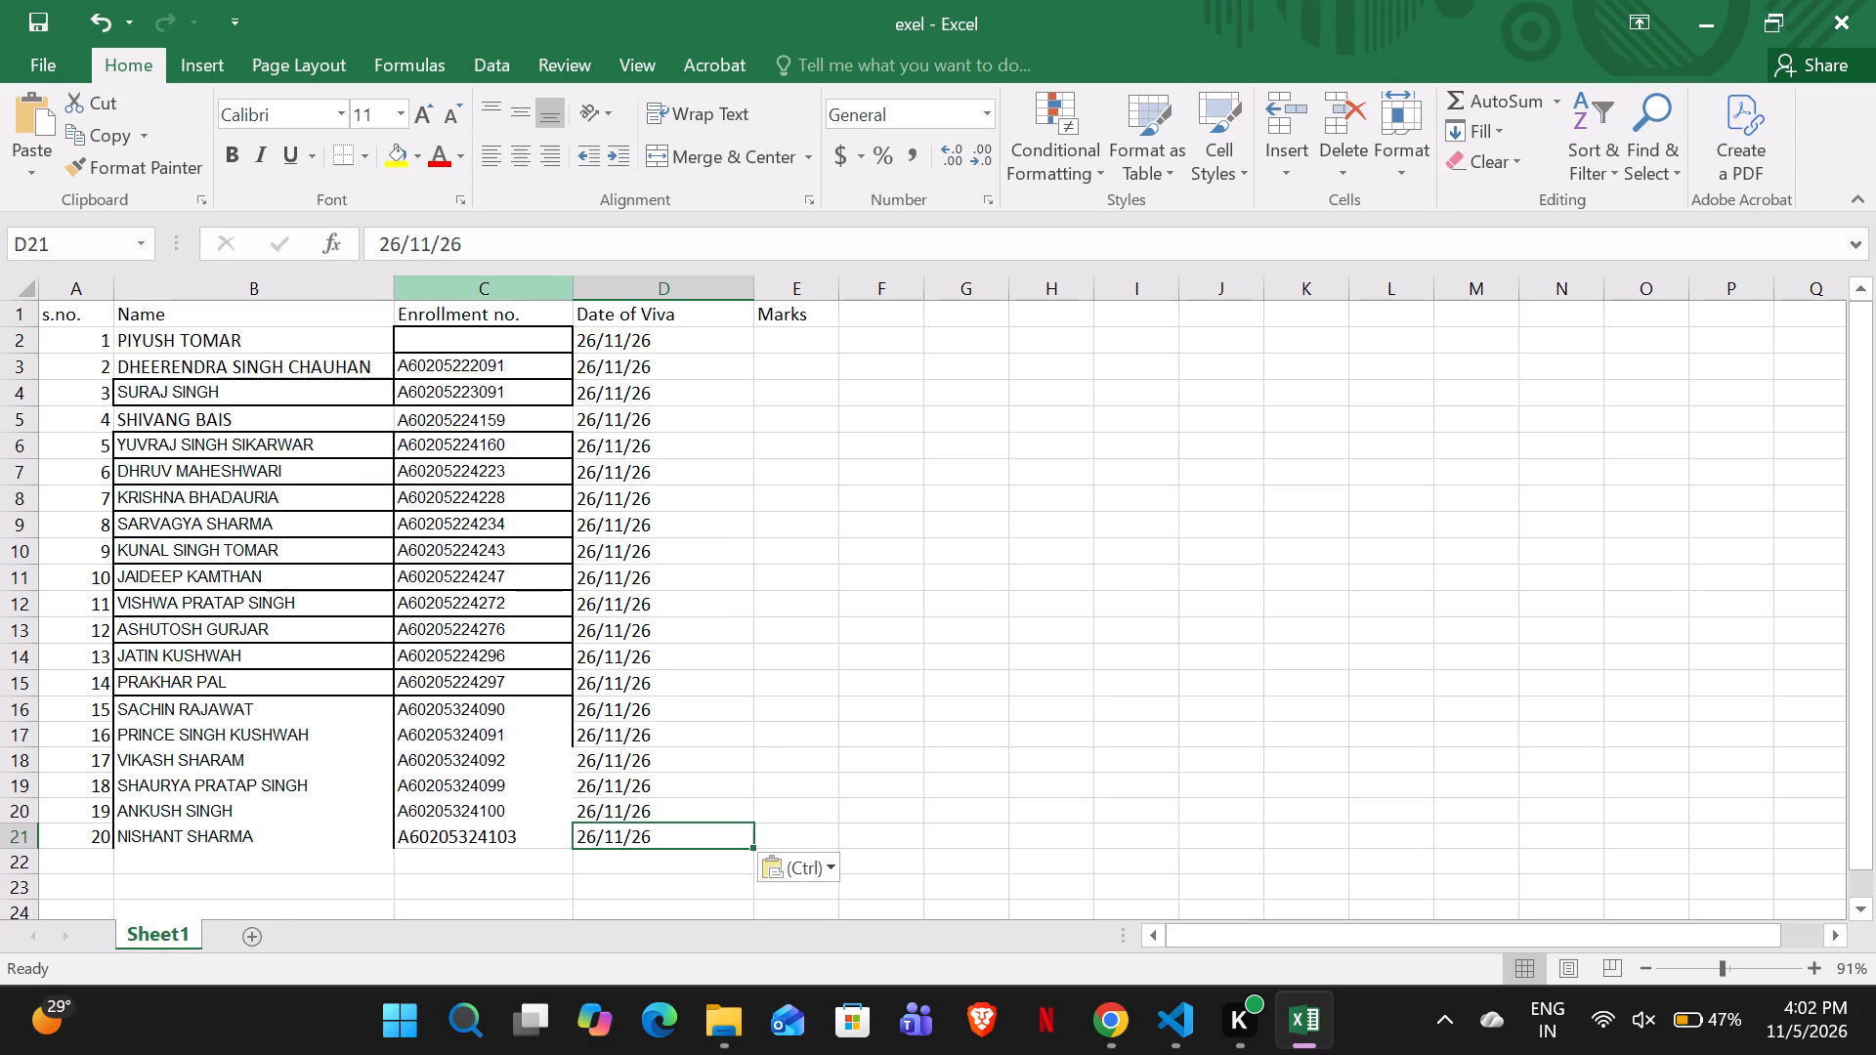
{"action": "key", "text": "ctrl+s"}
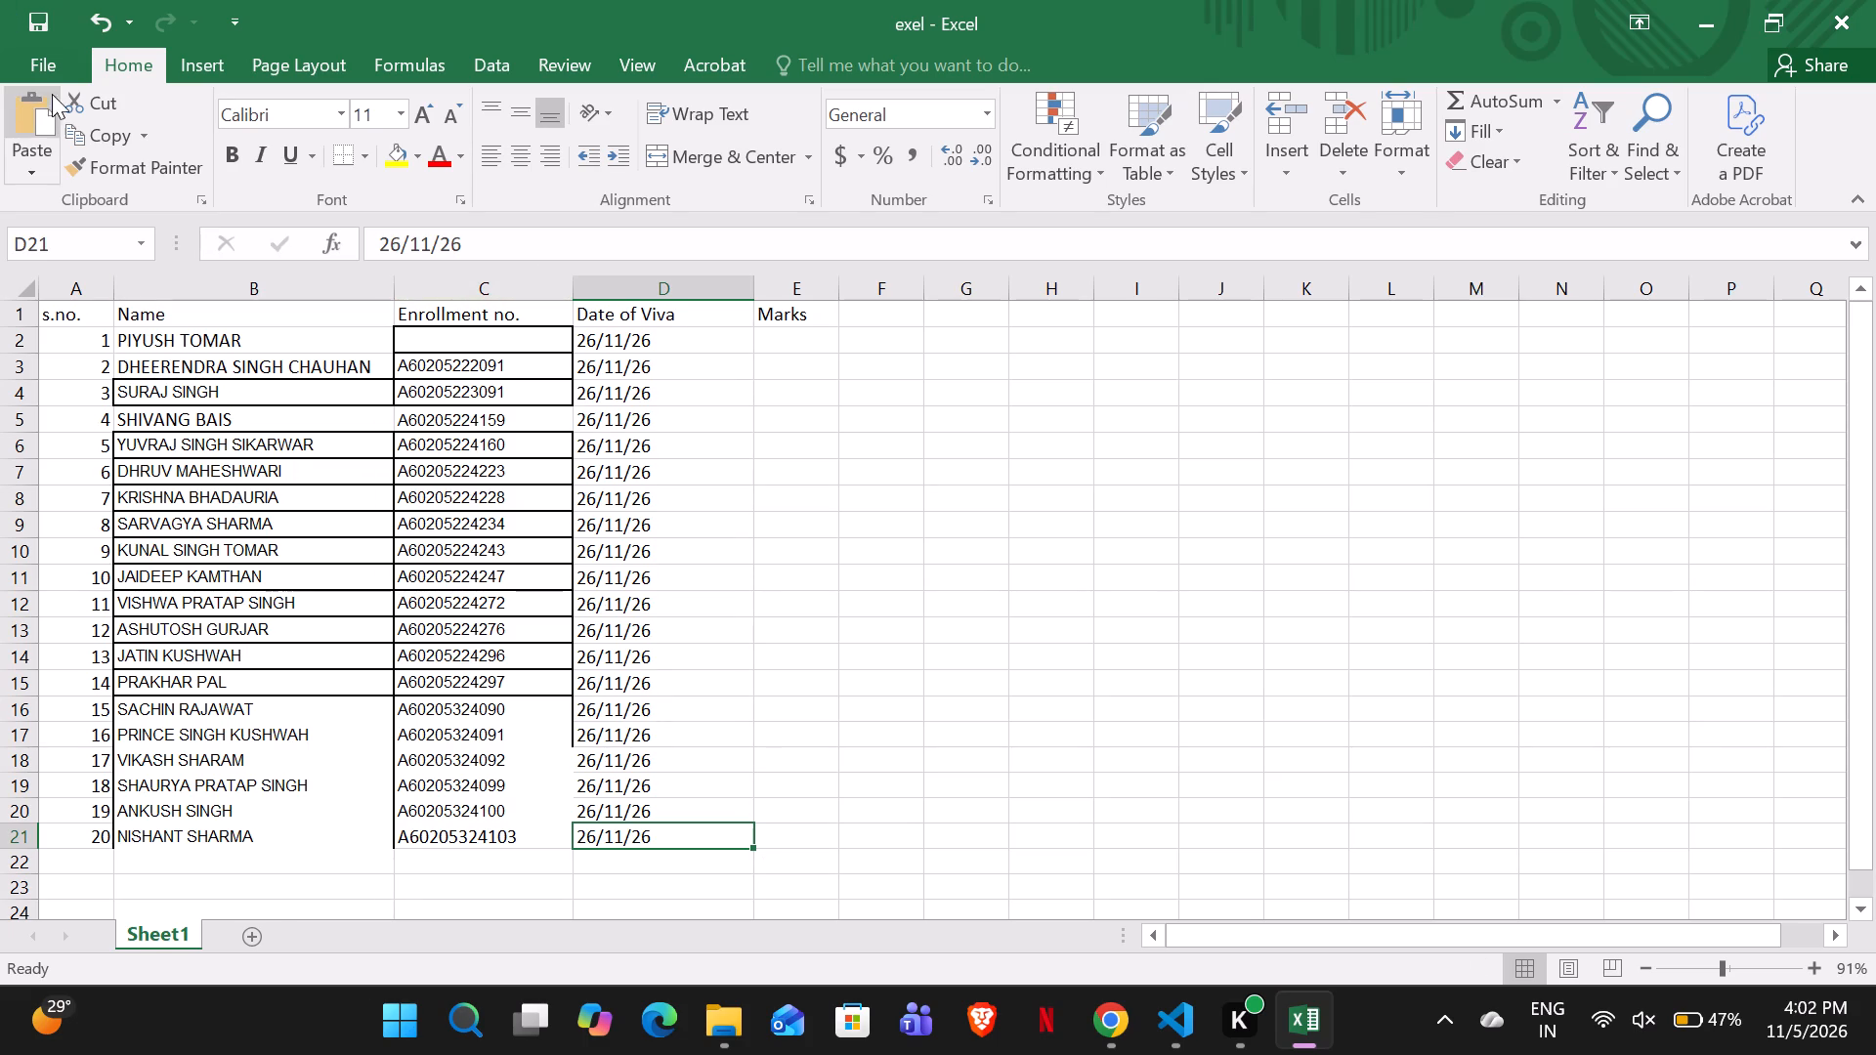
{"action": "left_click", "coordinate": [49, 21]}
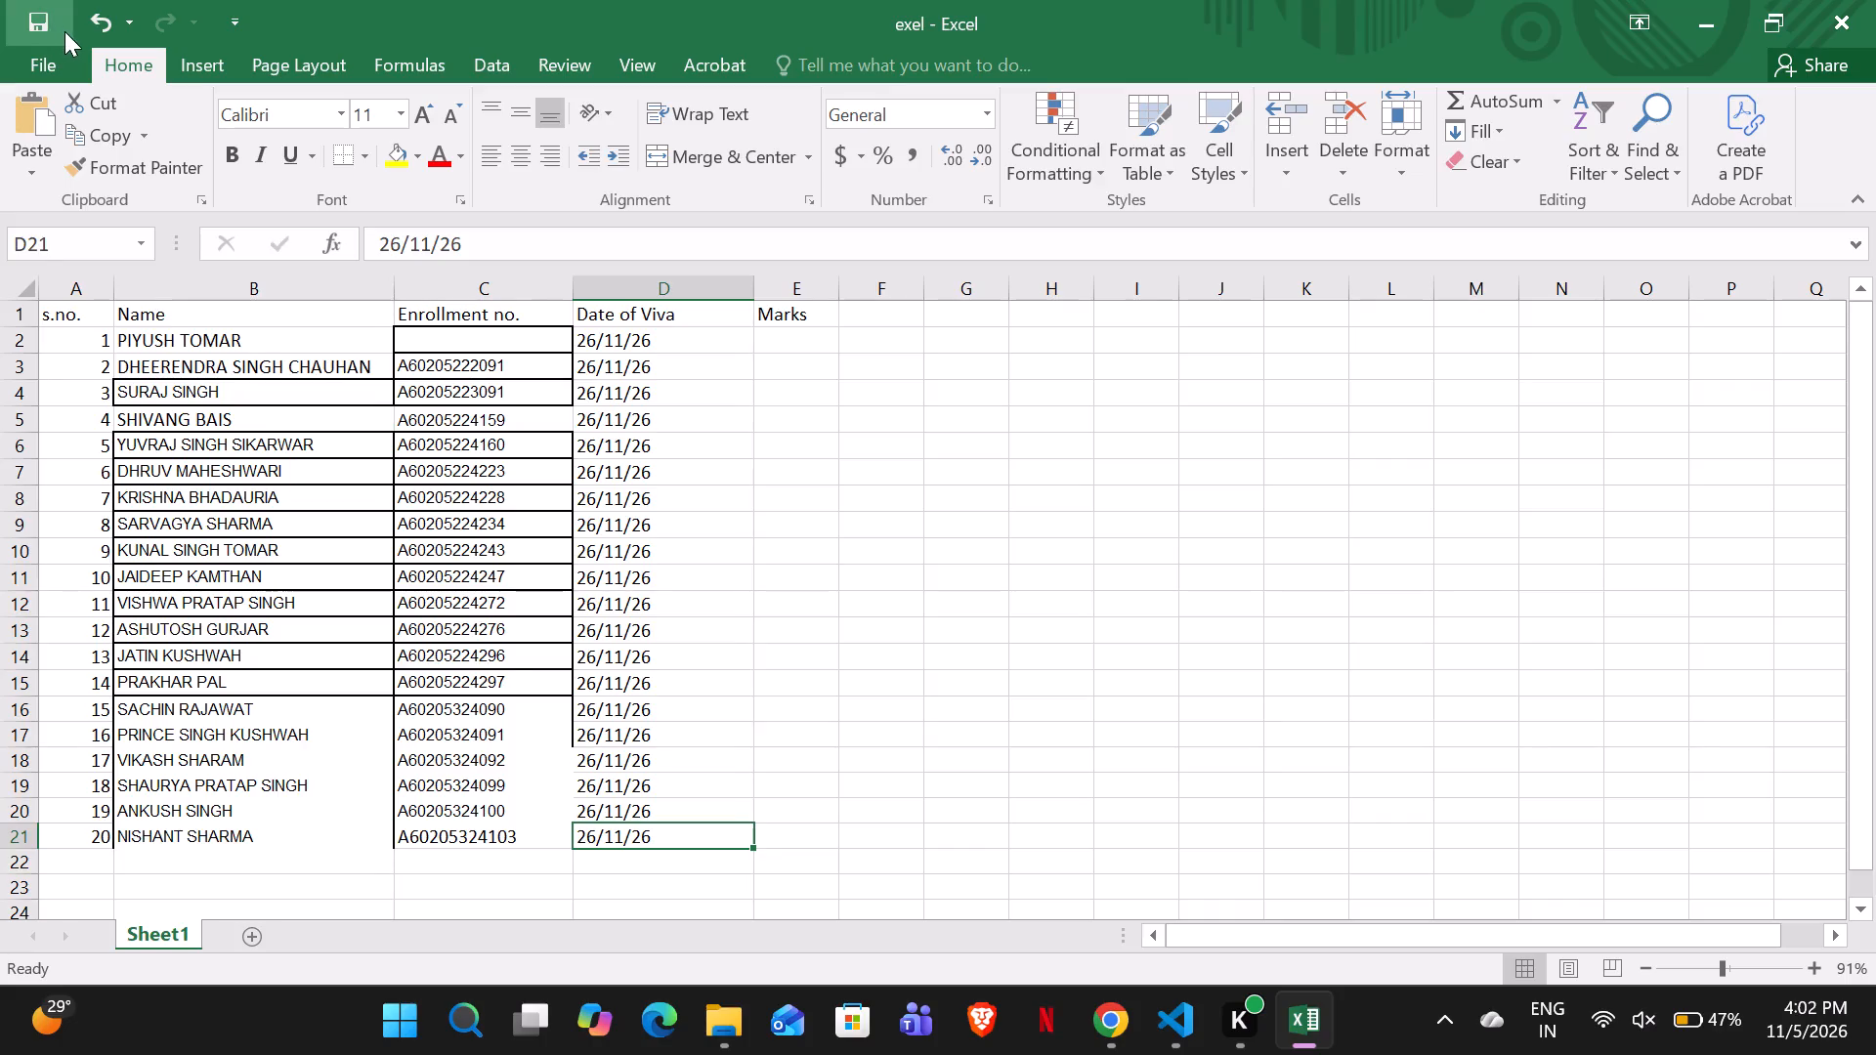
{"action": "key", "text": "ctrl+s"}
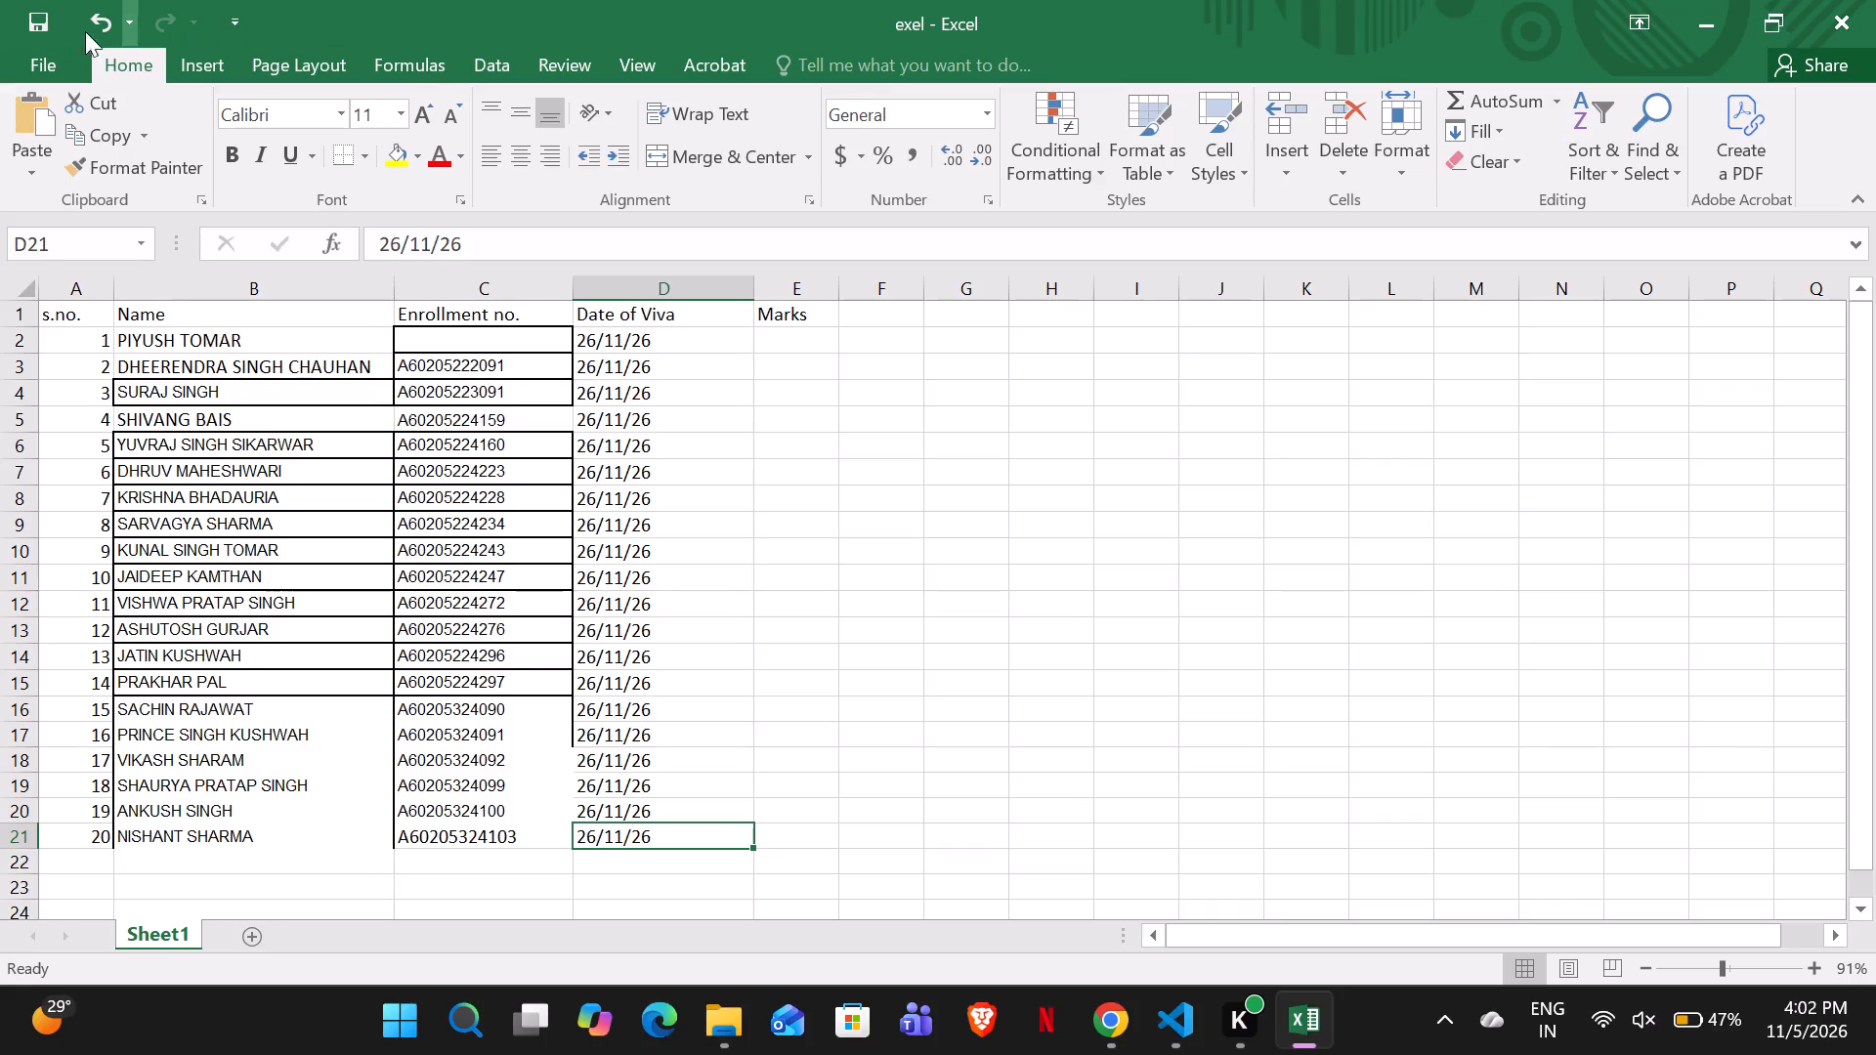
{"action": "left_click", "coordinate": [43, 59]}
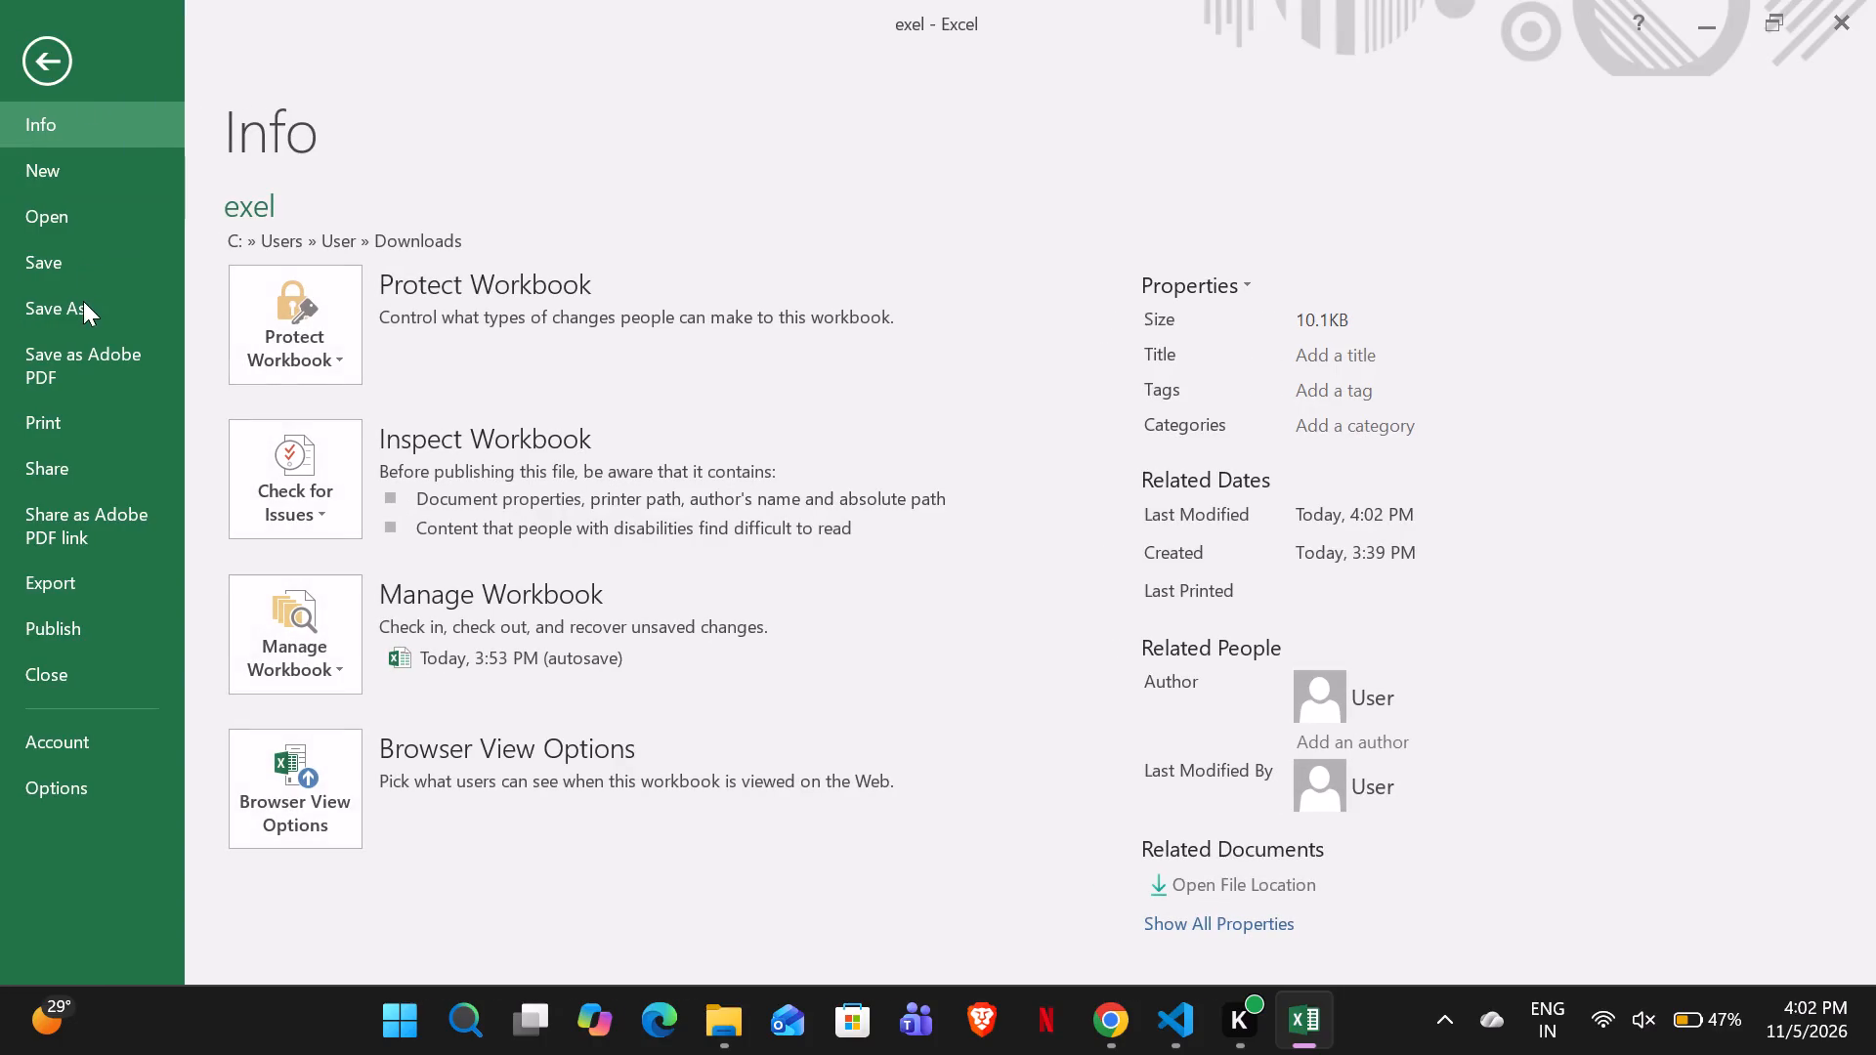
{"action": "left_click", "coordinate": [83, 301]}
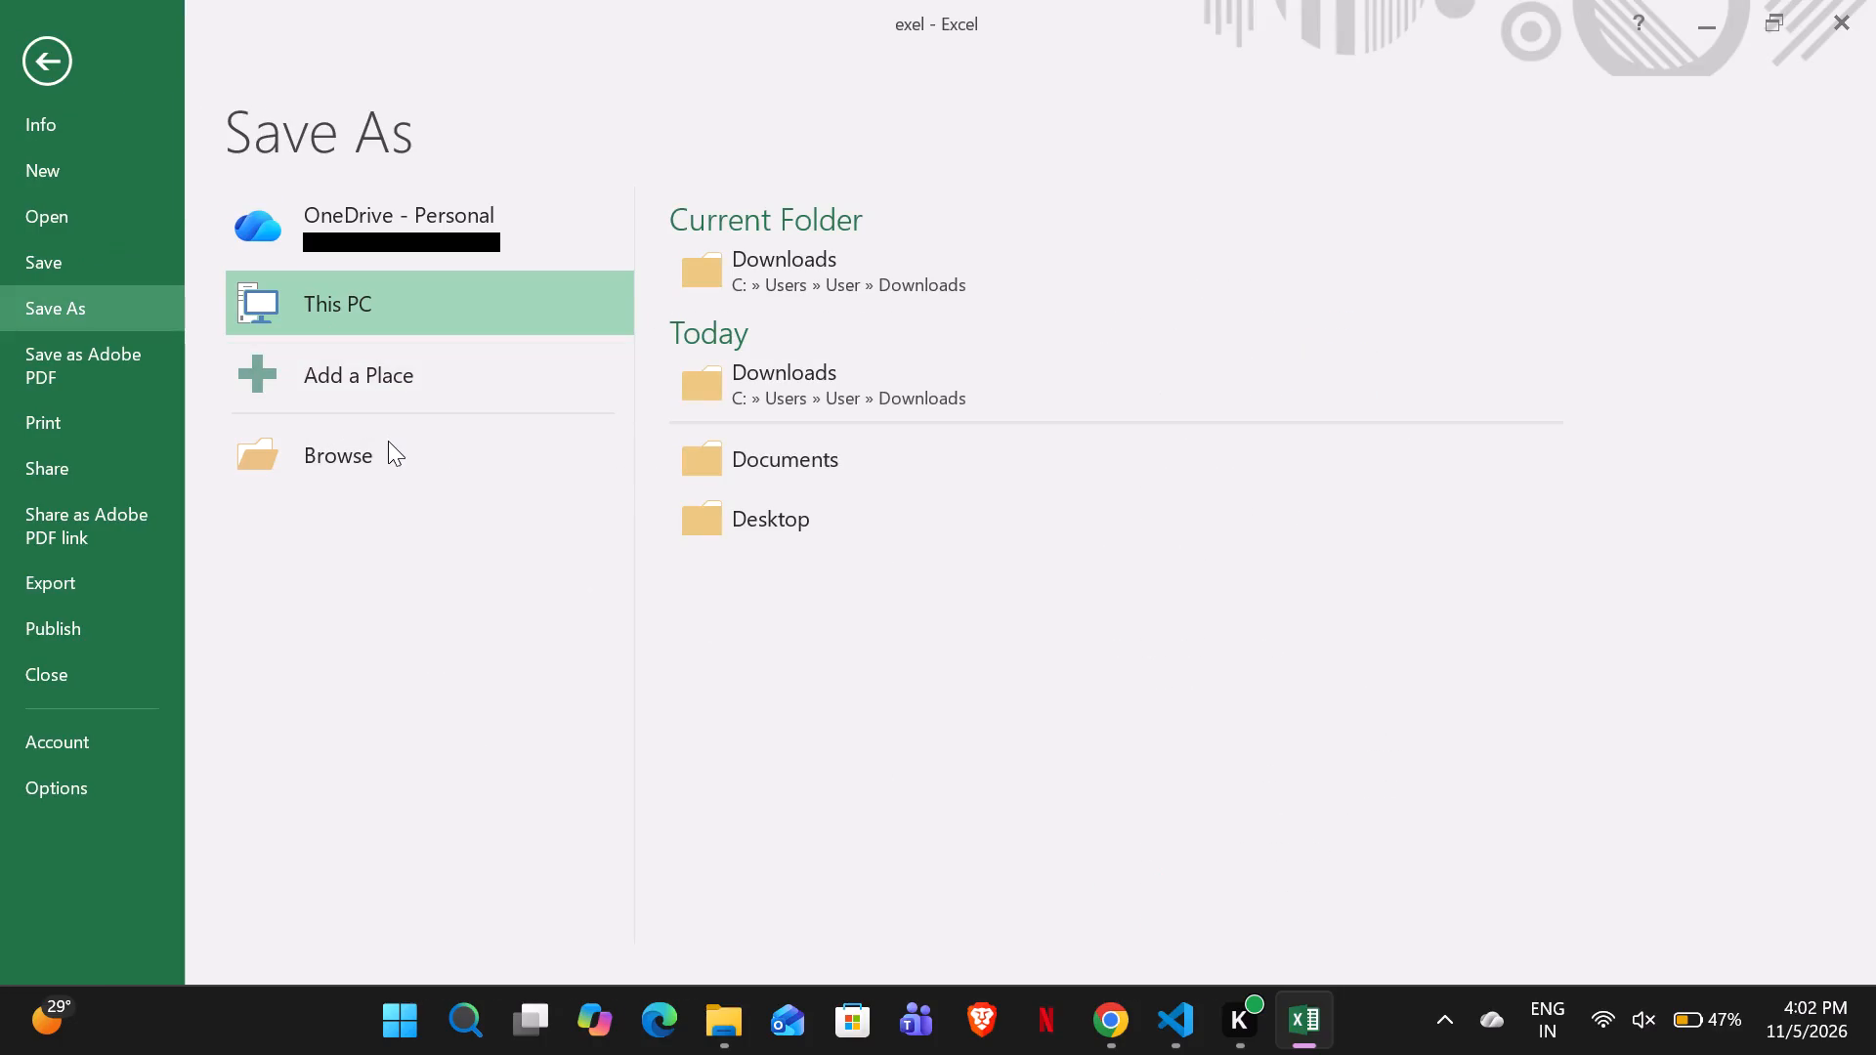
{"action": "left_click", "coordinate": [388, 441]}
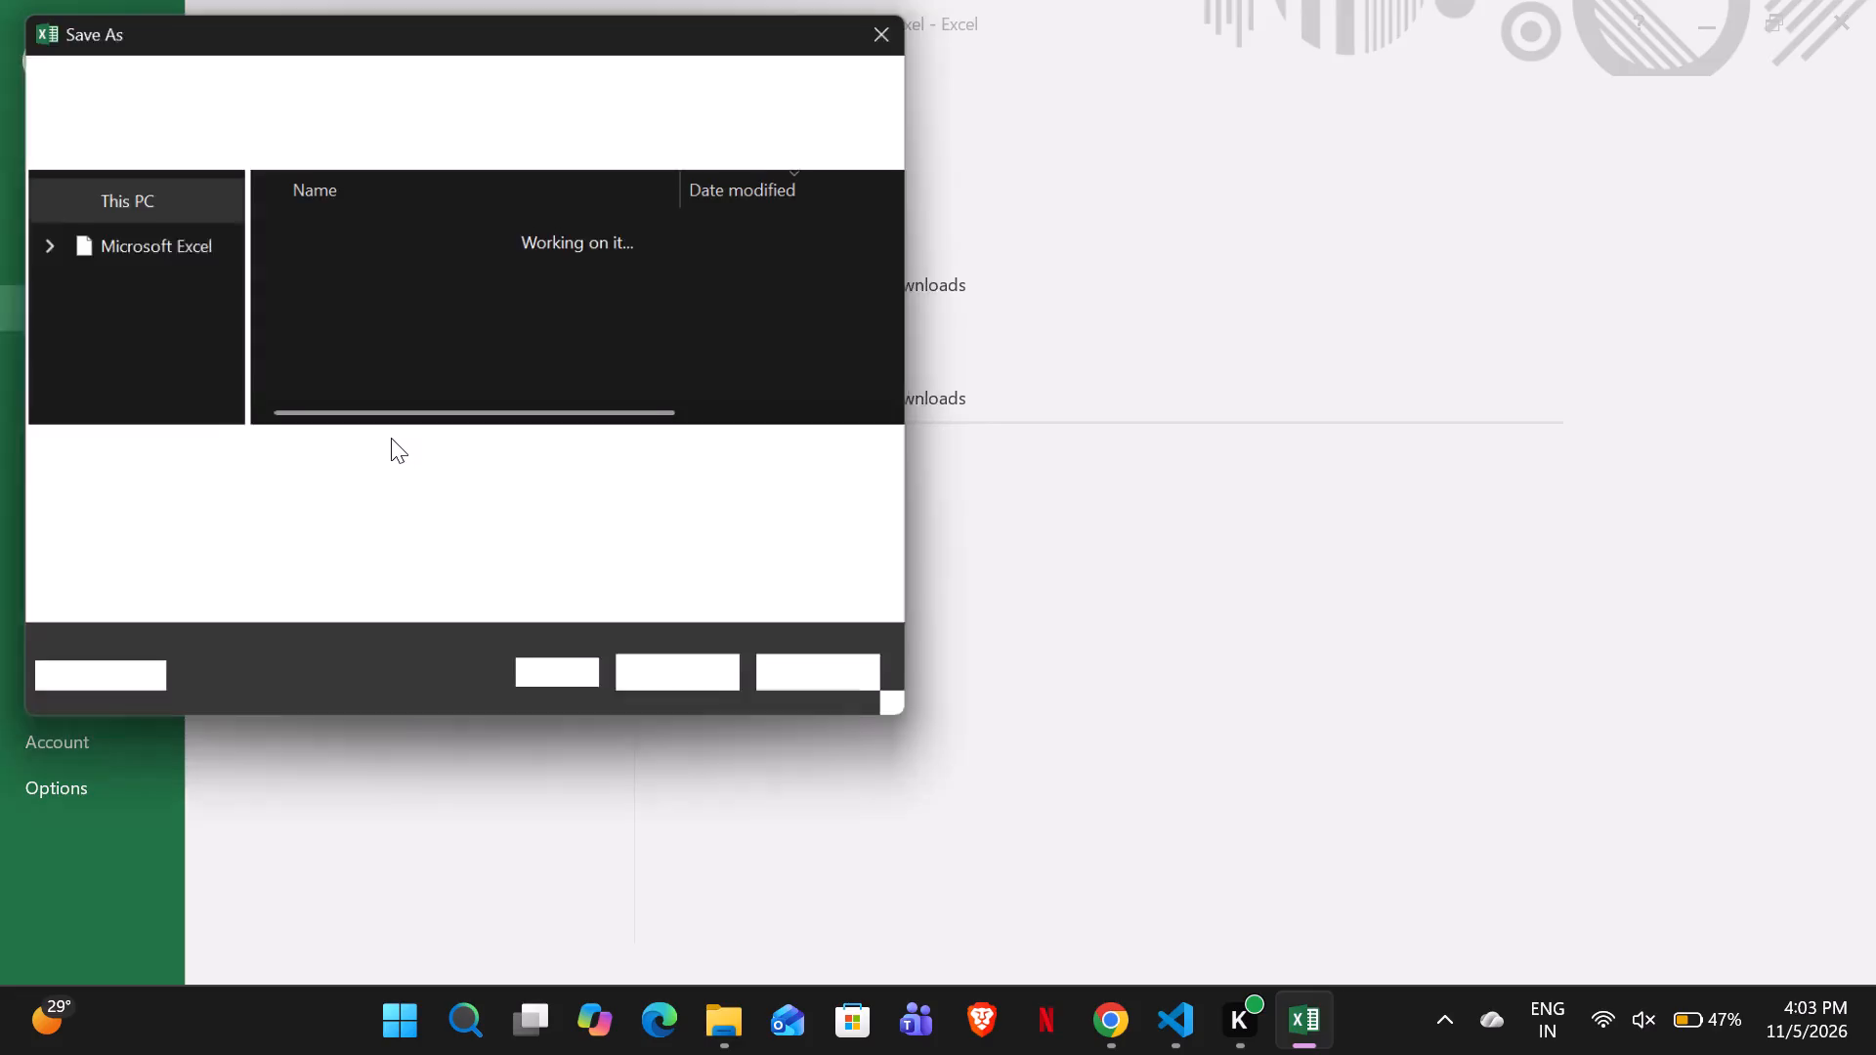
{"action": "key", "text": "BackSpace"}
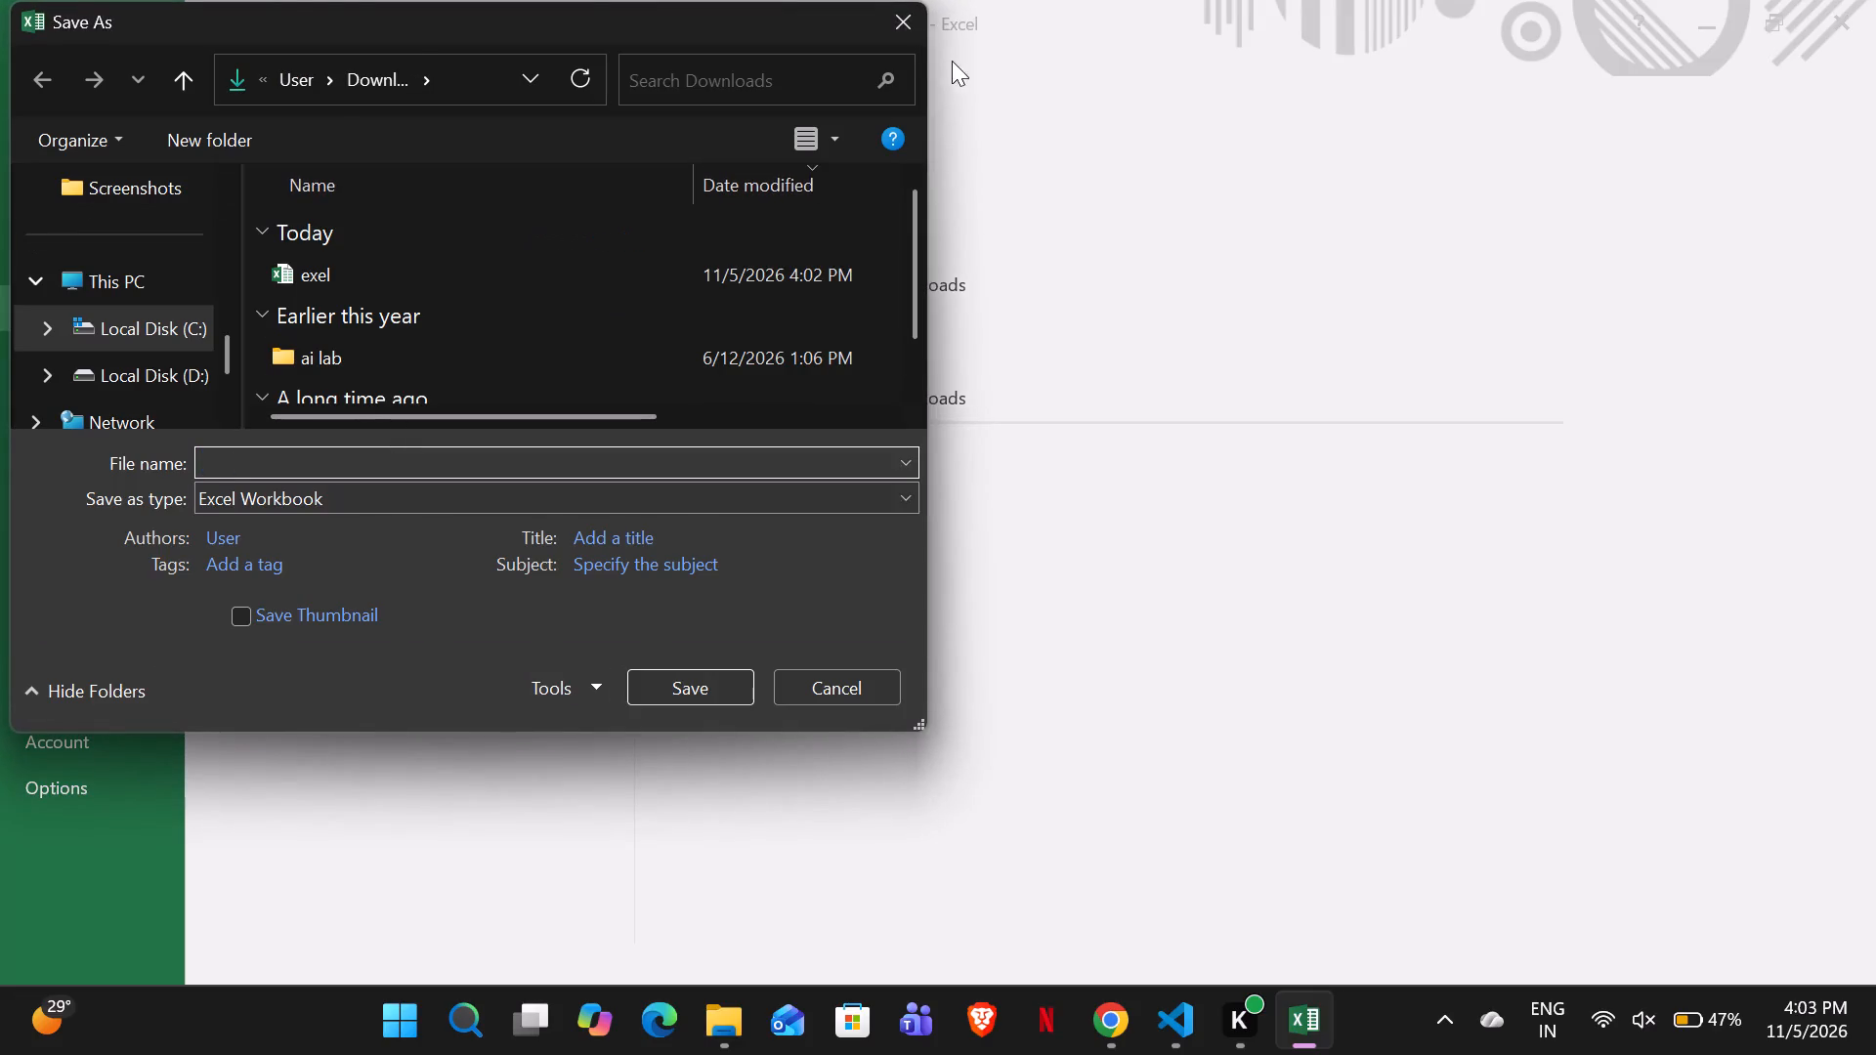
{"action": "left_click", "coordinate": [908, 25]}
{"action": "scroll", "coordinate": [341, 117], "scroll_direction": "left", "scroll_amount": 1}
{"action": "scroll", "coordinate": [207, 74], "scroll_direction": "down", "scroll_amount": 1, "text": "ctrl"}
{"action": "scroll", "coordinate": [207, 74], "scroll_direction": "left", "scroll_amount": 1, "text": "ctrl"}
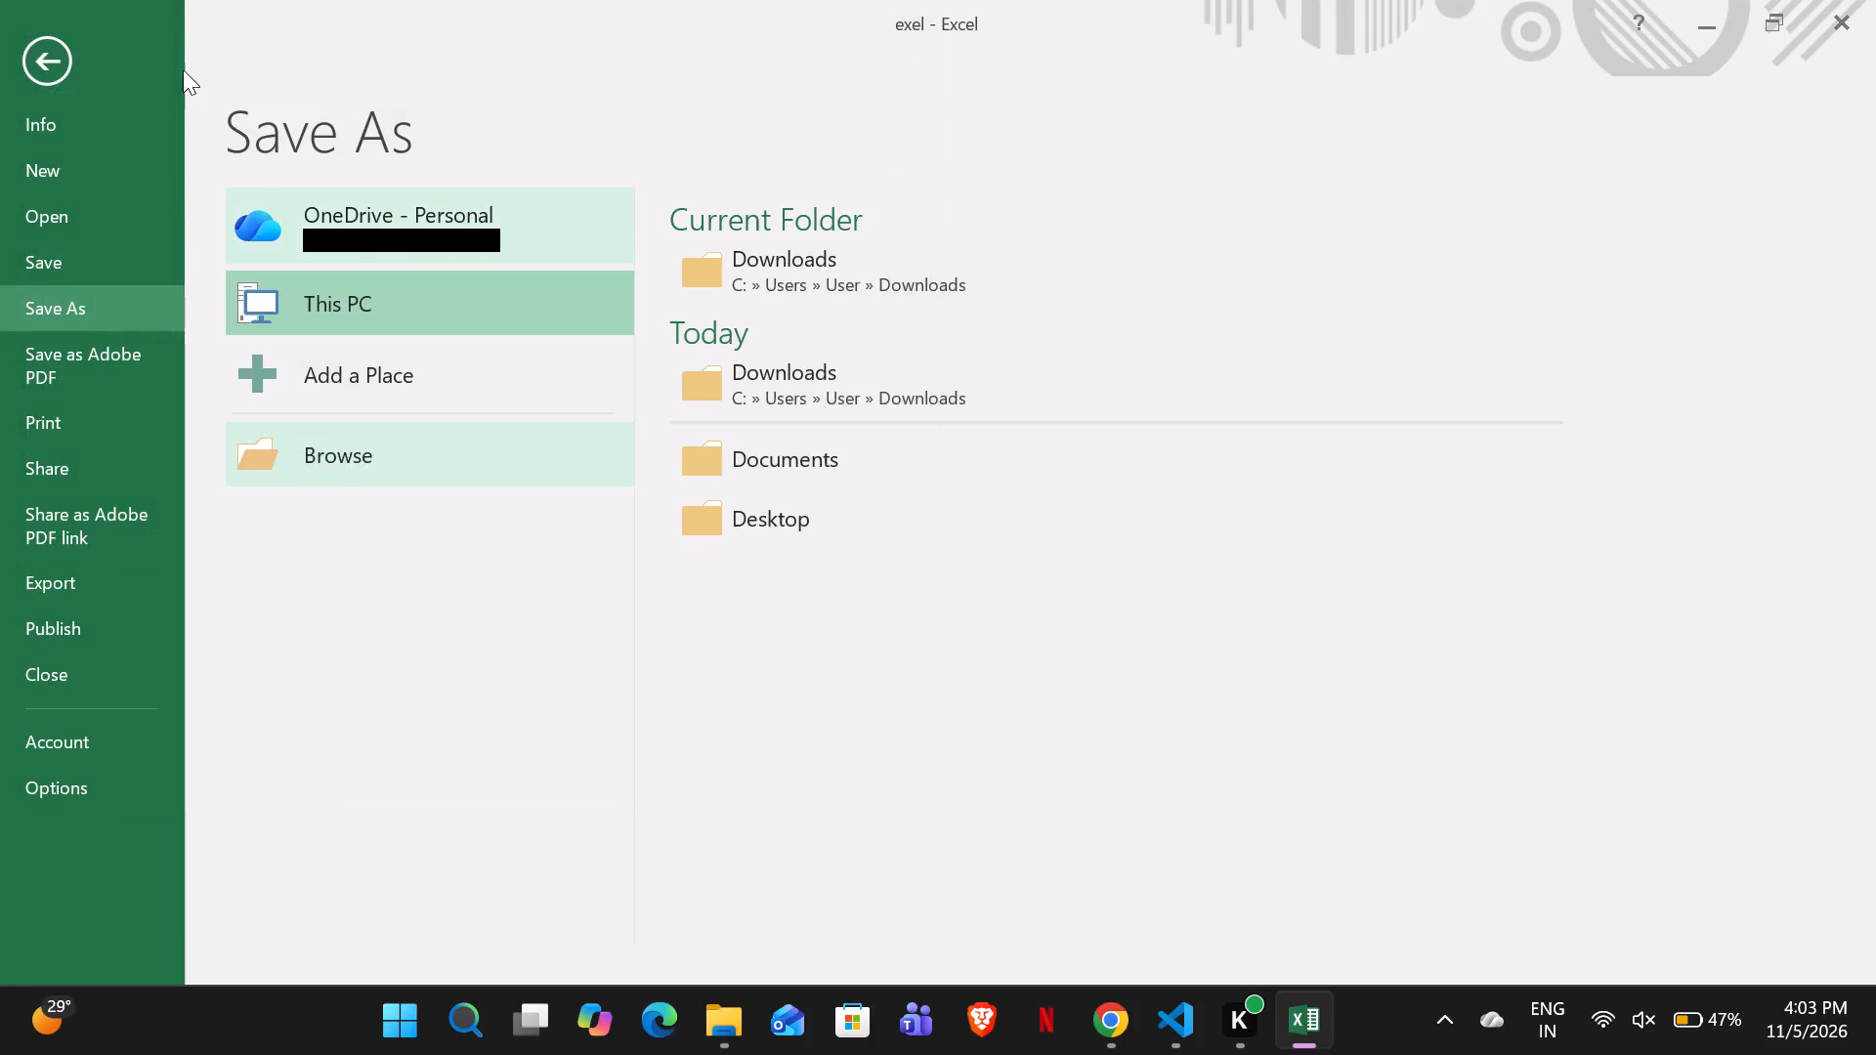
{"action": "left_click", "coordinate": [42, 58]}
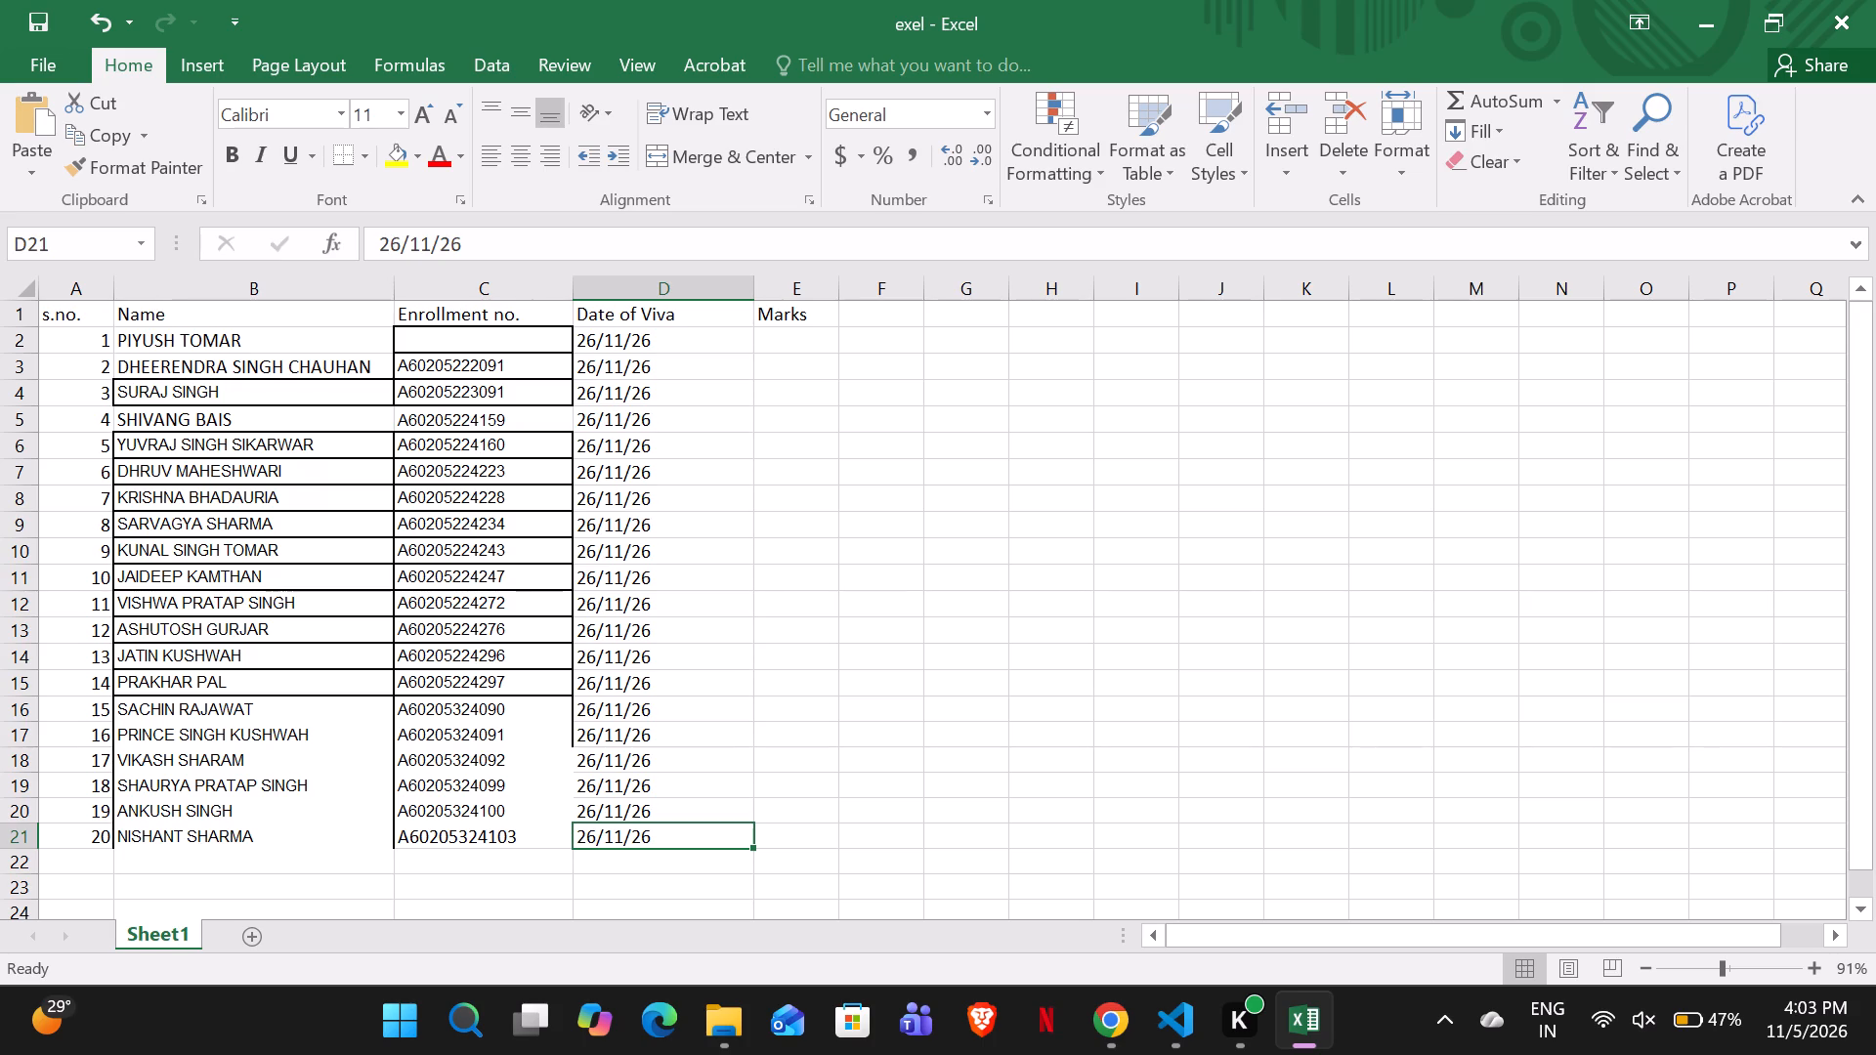
Undo the last date paste in cell D21 and save the workbook.
{"action": "key", "text": "ctrl+s"}
{"action": "left_click", "coordinate": [91, 16]}
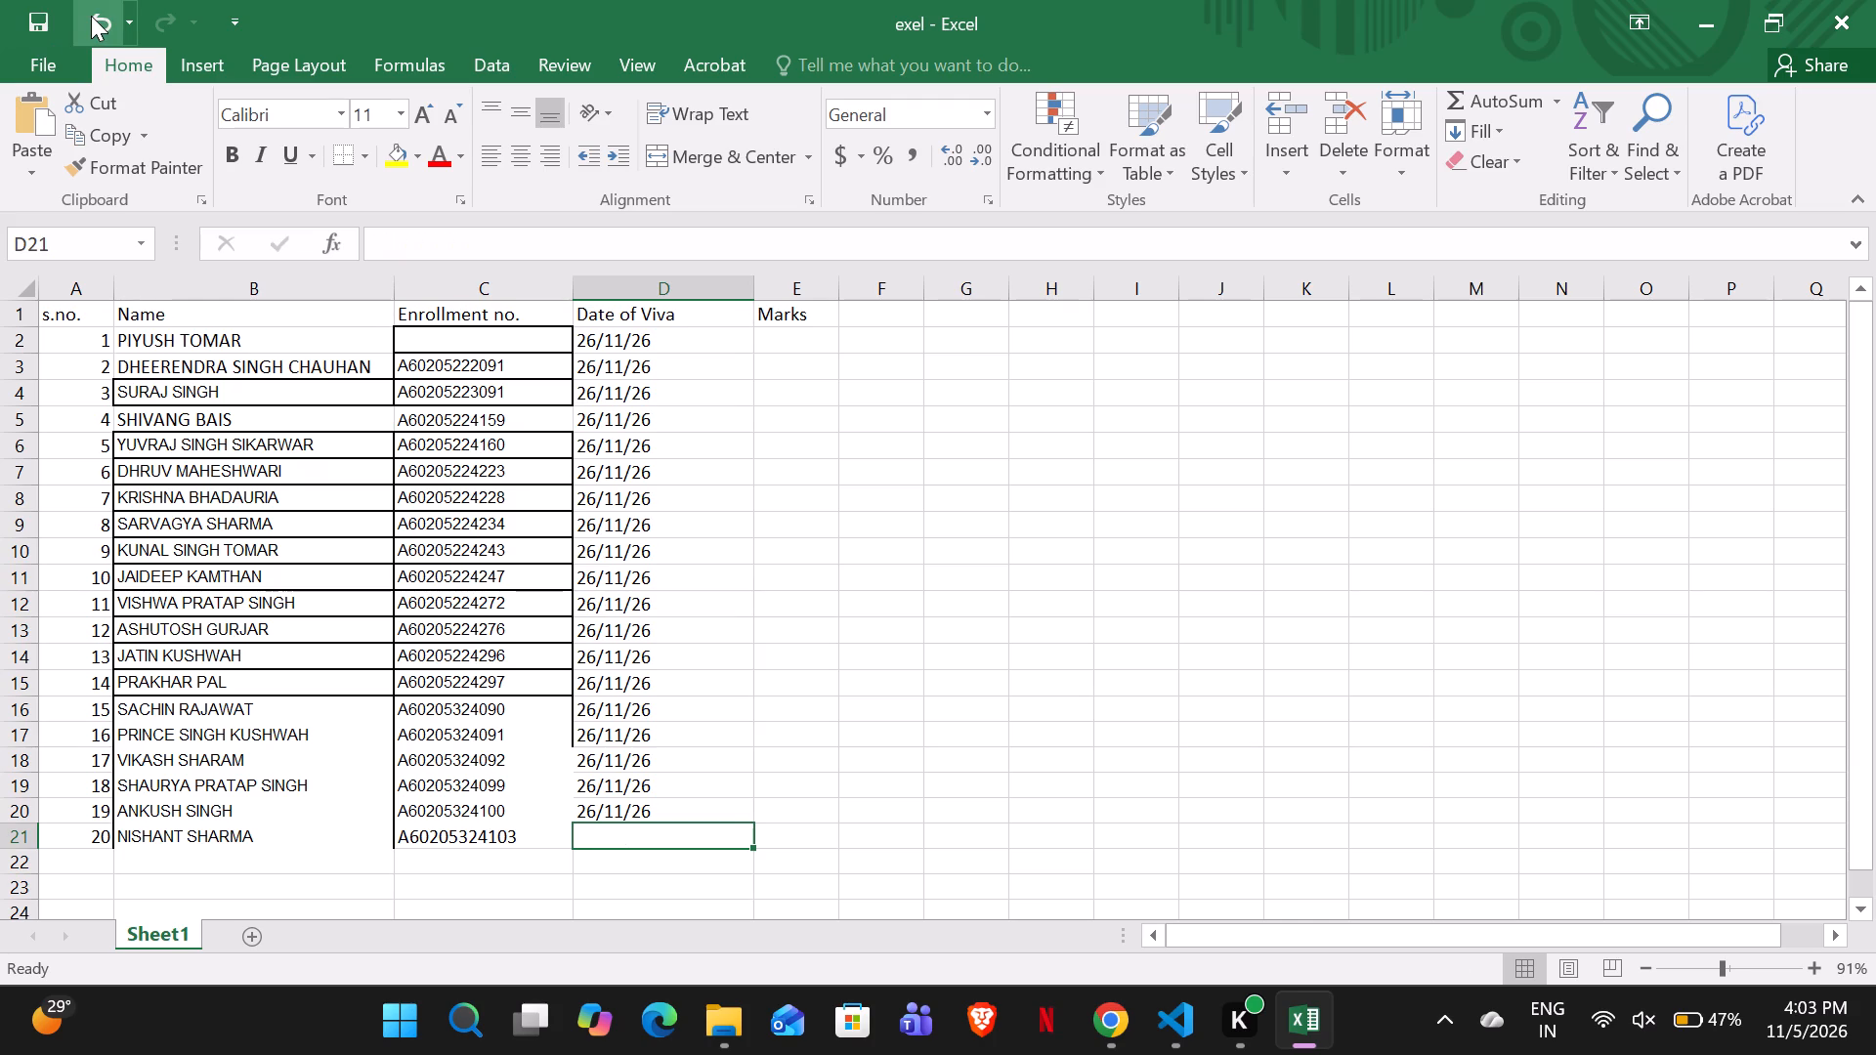
{"action": "left_click", "coordinate": [35, 19]}
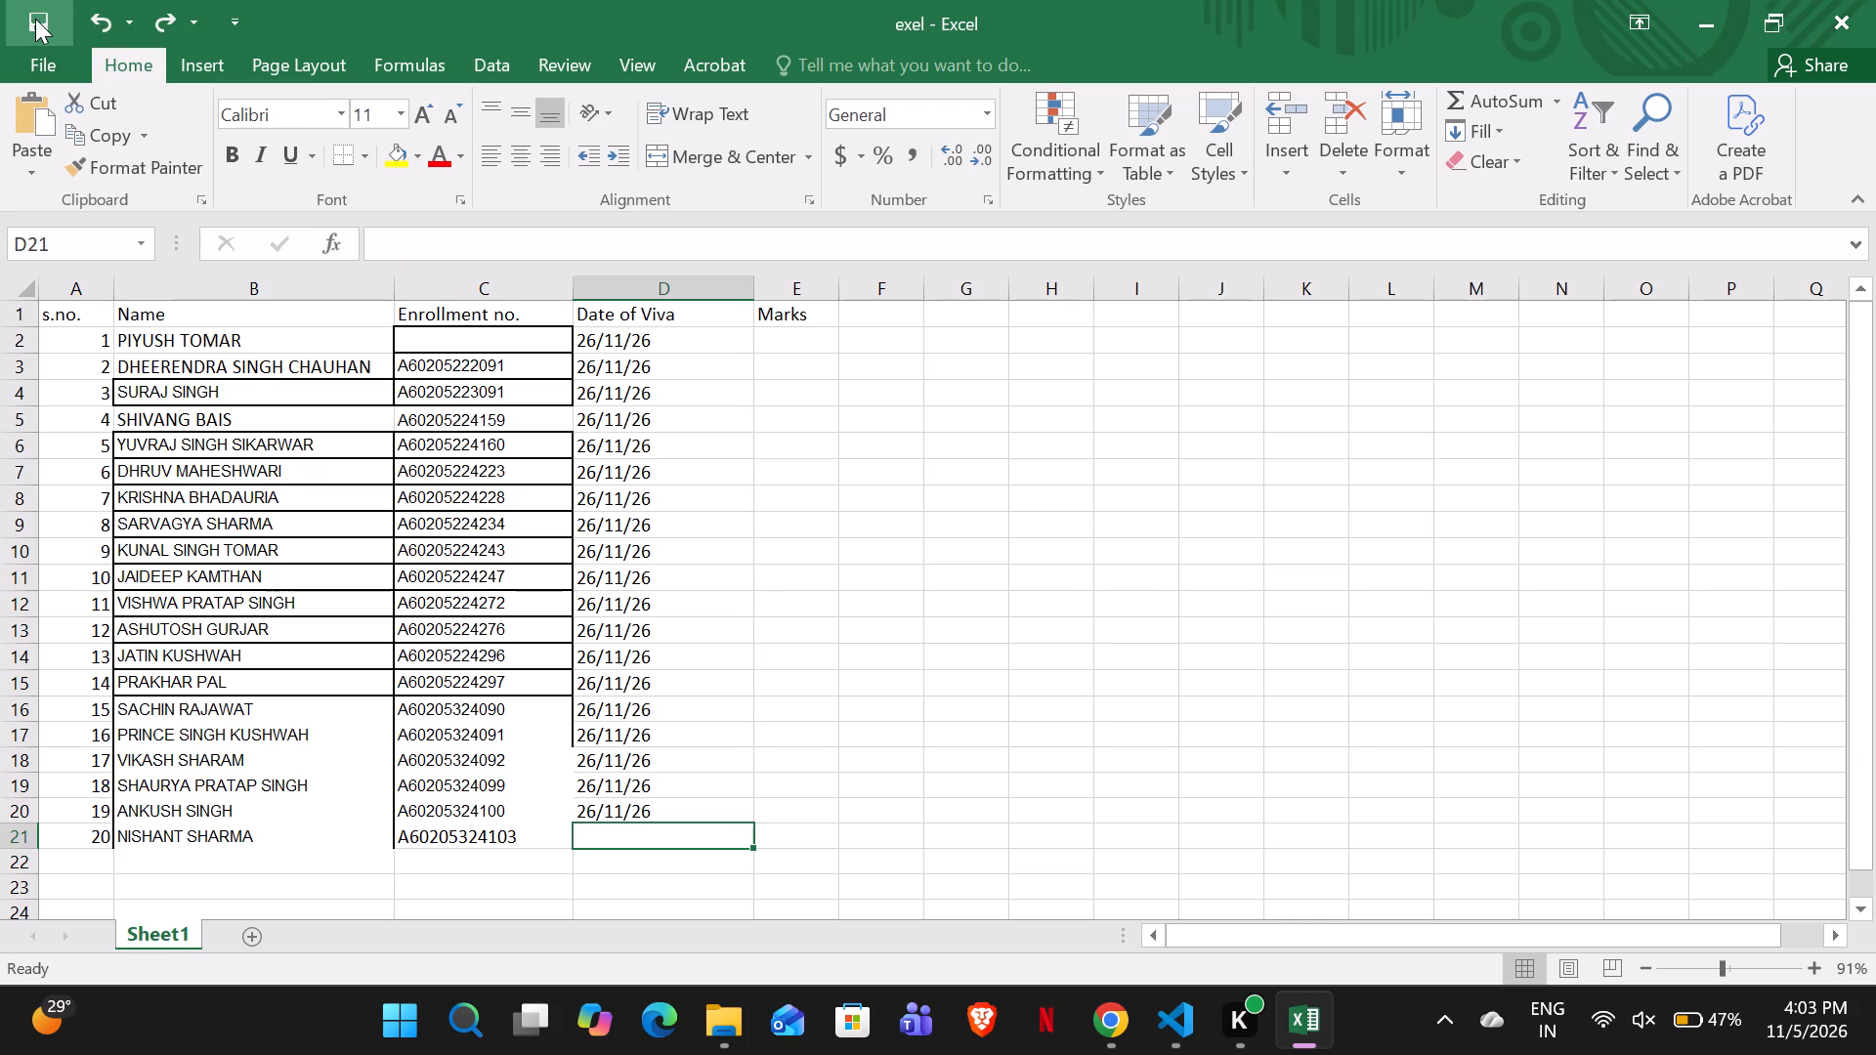
Save the workbook through Save As in the Downloads folder with the file name exel.
{"action": "left_click", "coordinate": [35, 70]}
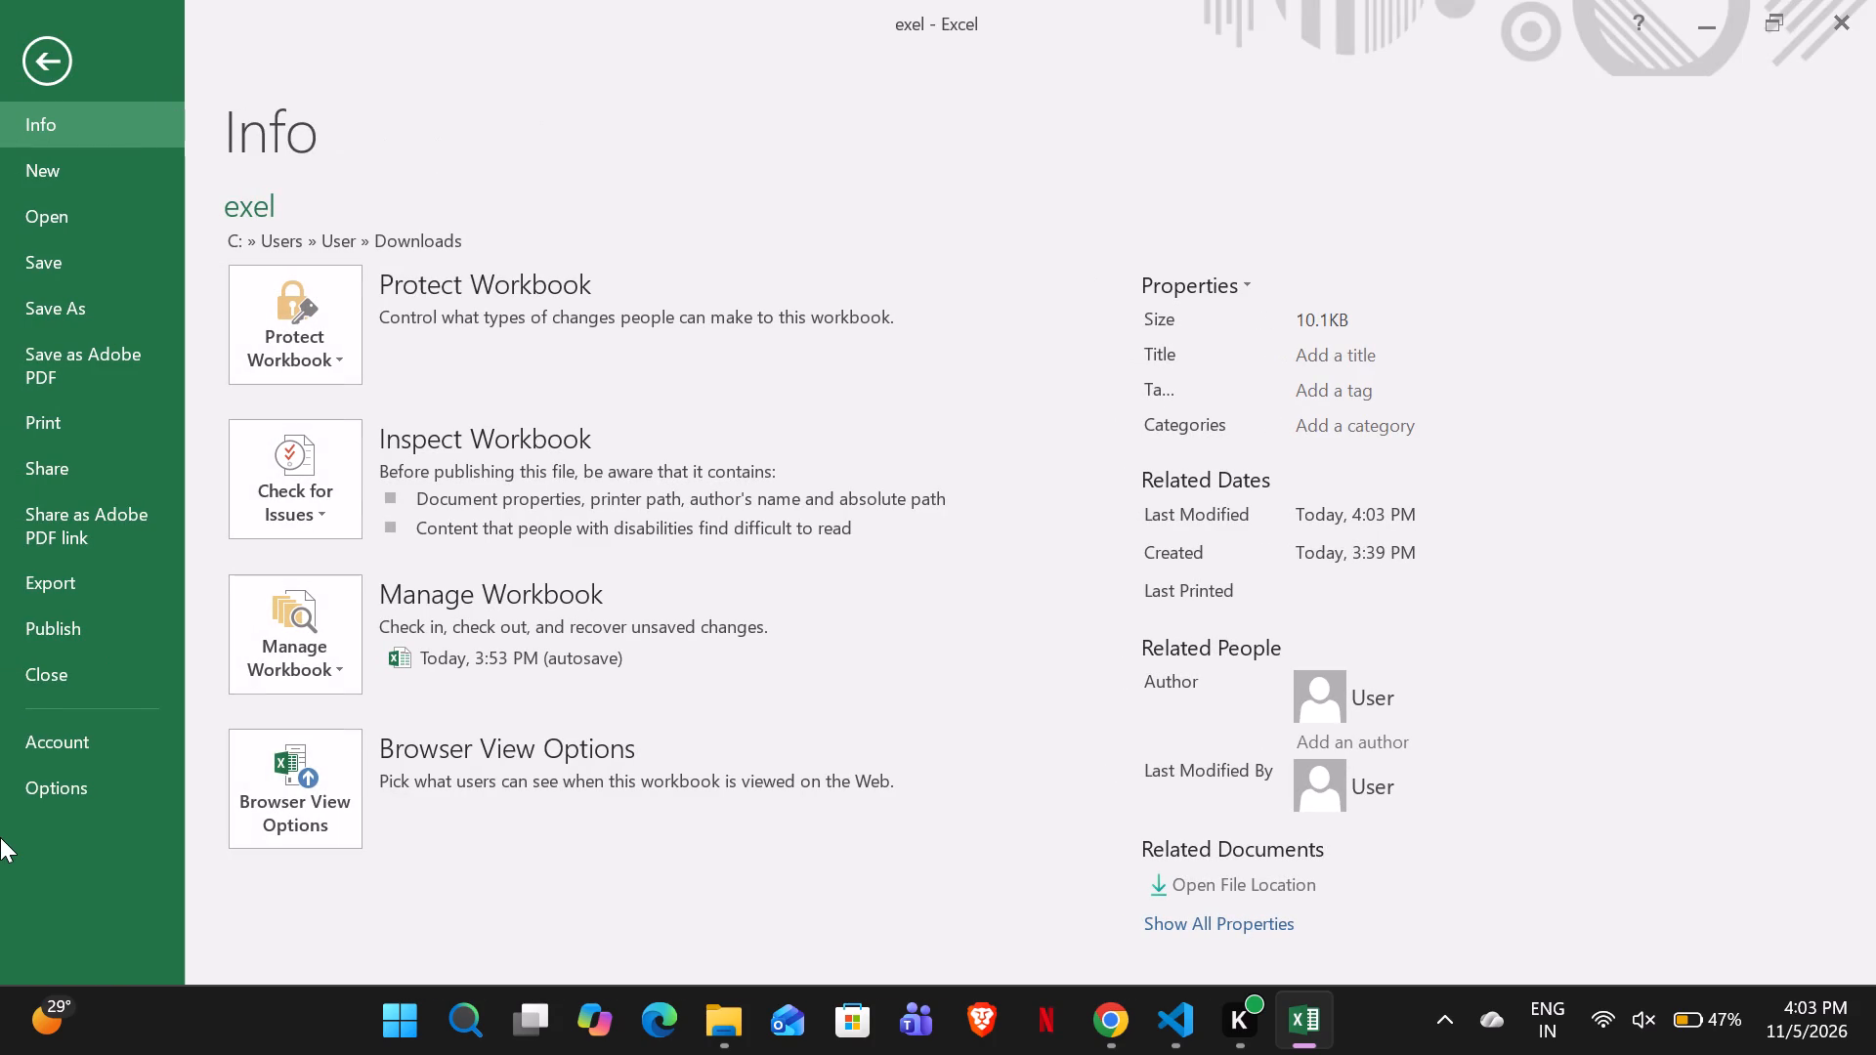
{"action": "left_click", "coordinate": [67, 316]}
{"action": "left_click_drag", "start_coordinate": [363, 499], "coordinate": [373, 473]}
{"action": "left_click", "coordinate": [391, 443]}
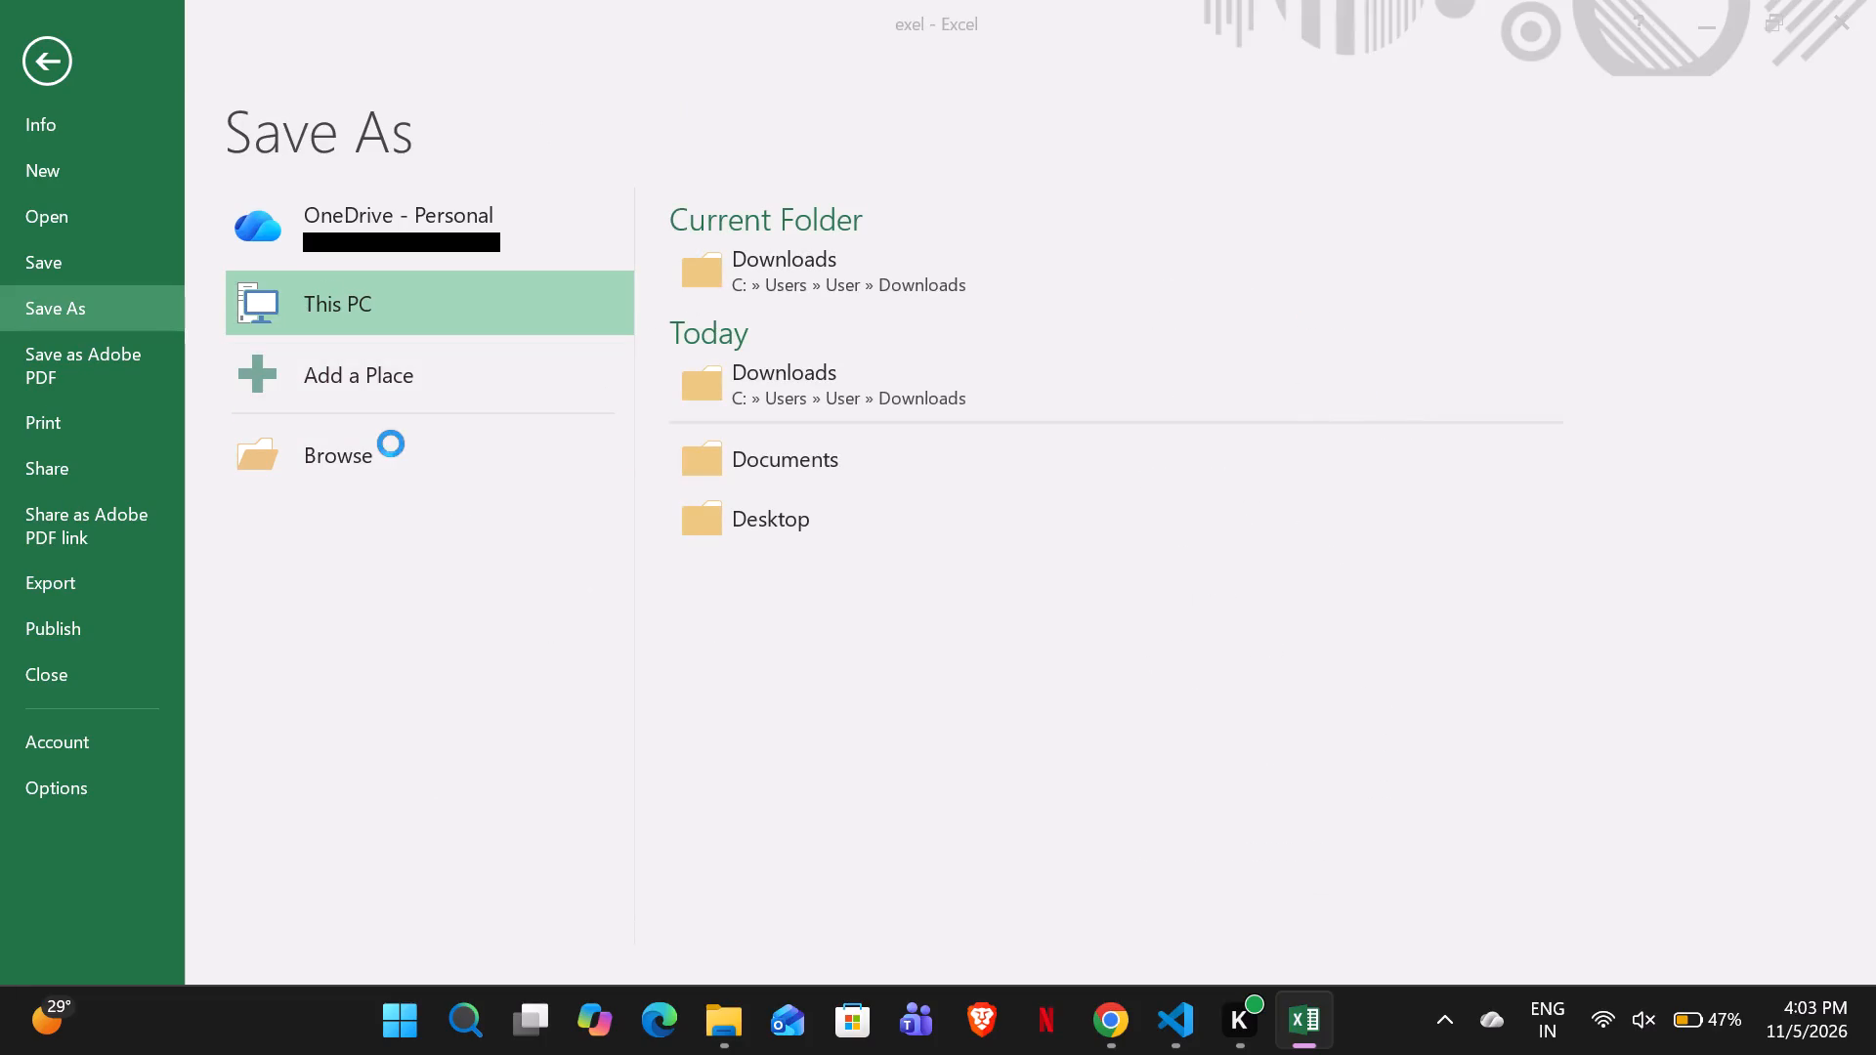
{"action": "key", "text": "BackSpace"}
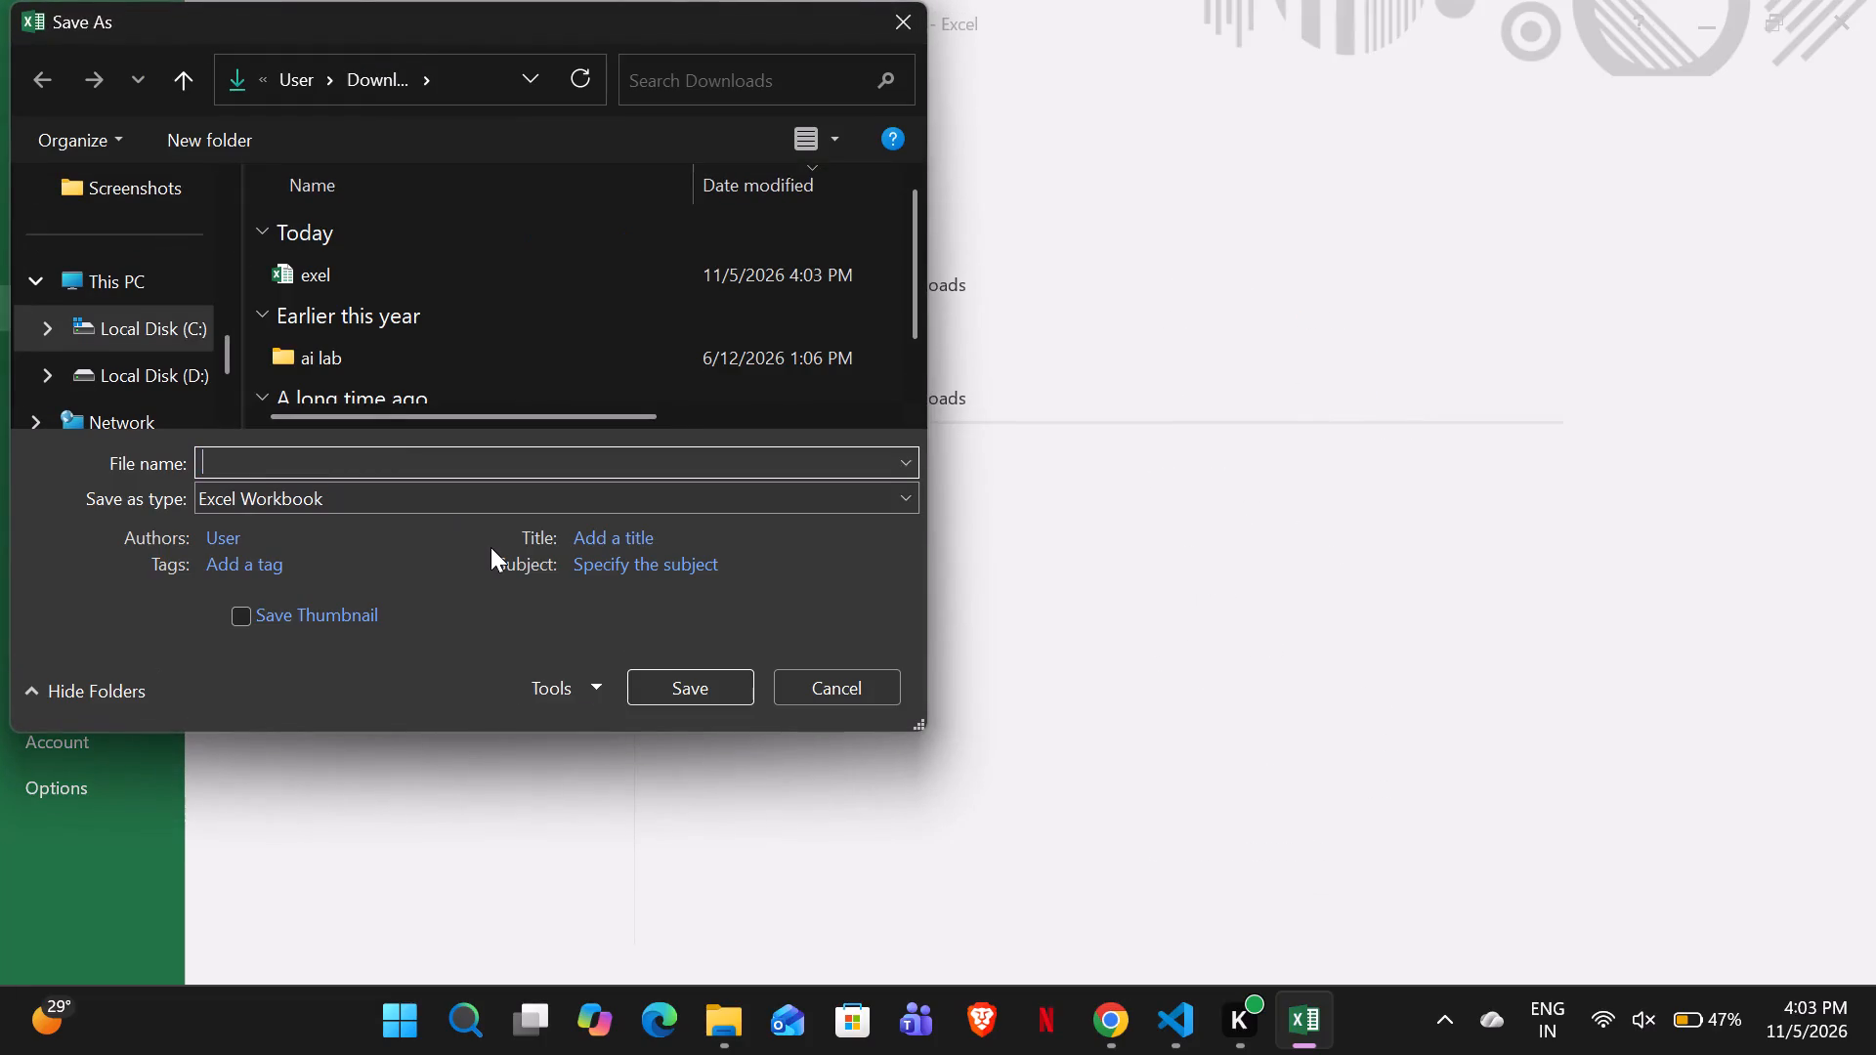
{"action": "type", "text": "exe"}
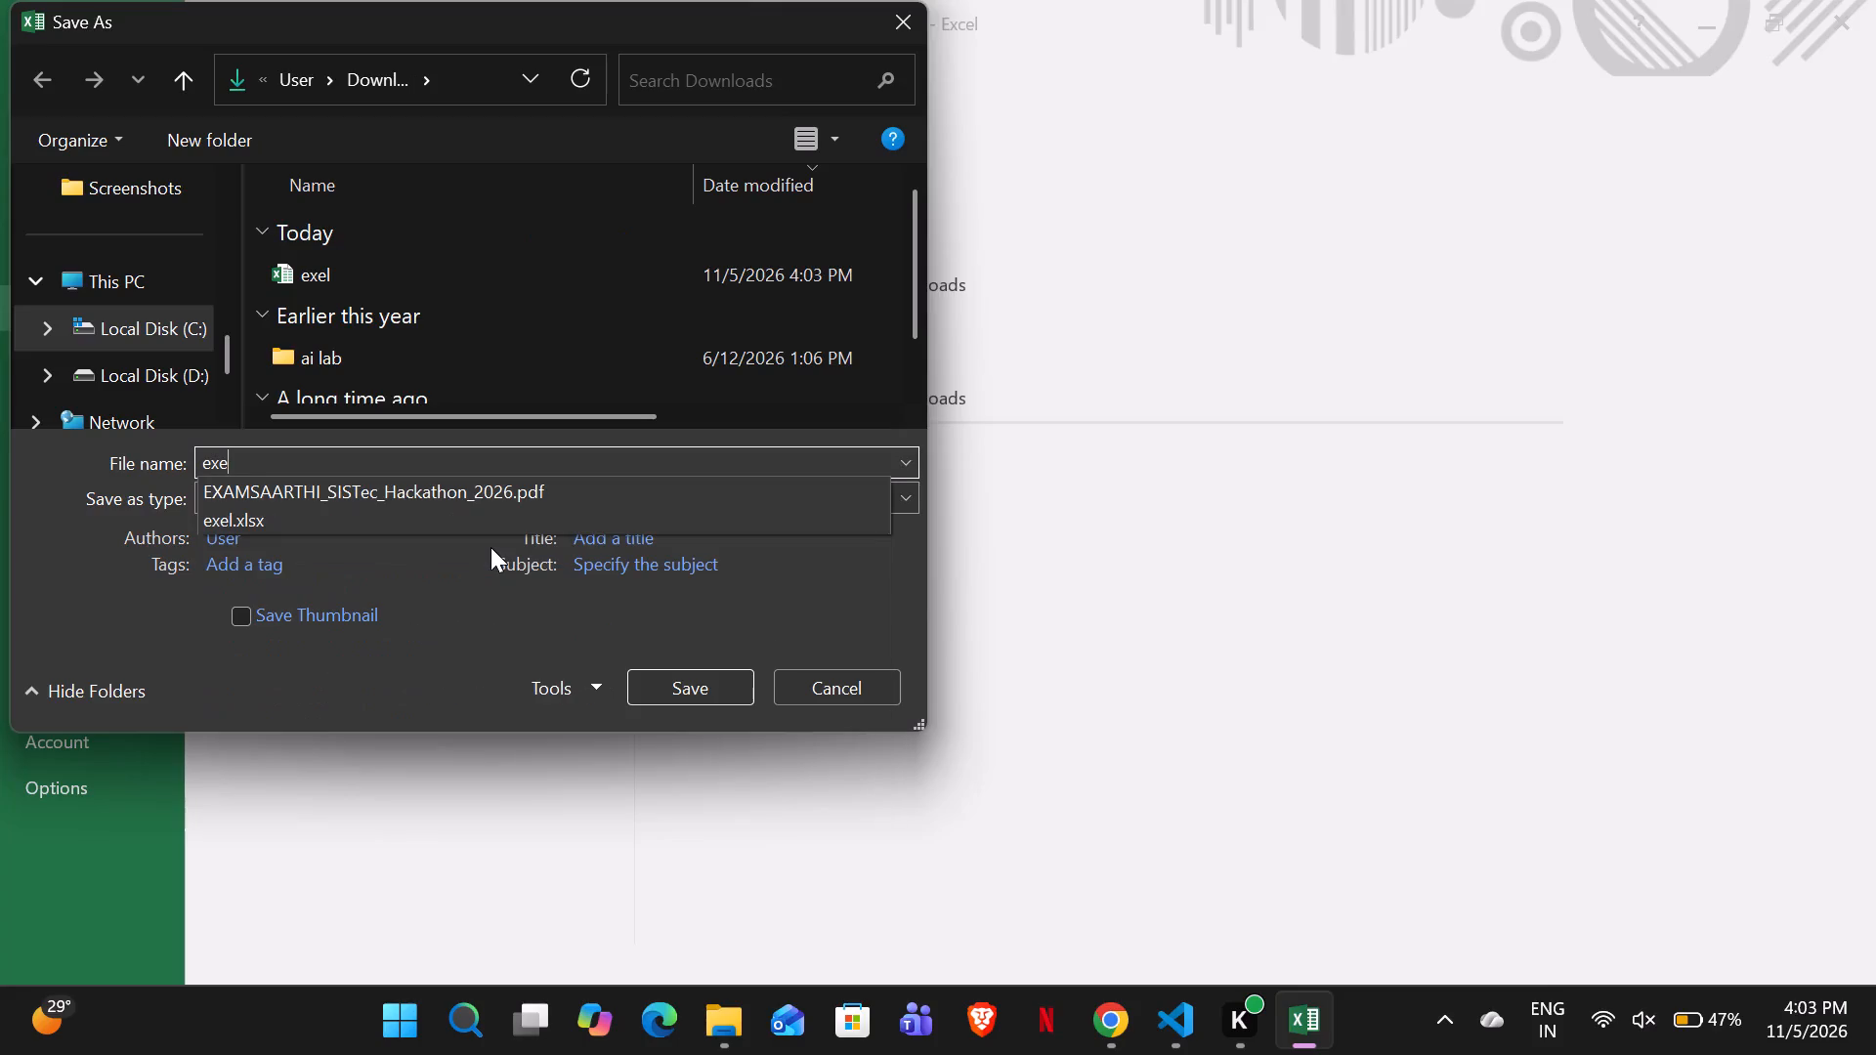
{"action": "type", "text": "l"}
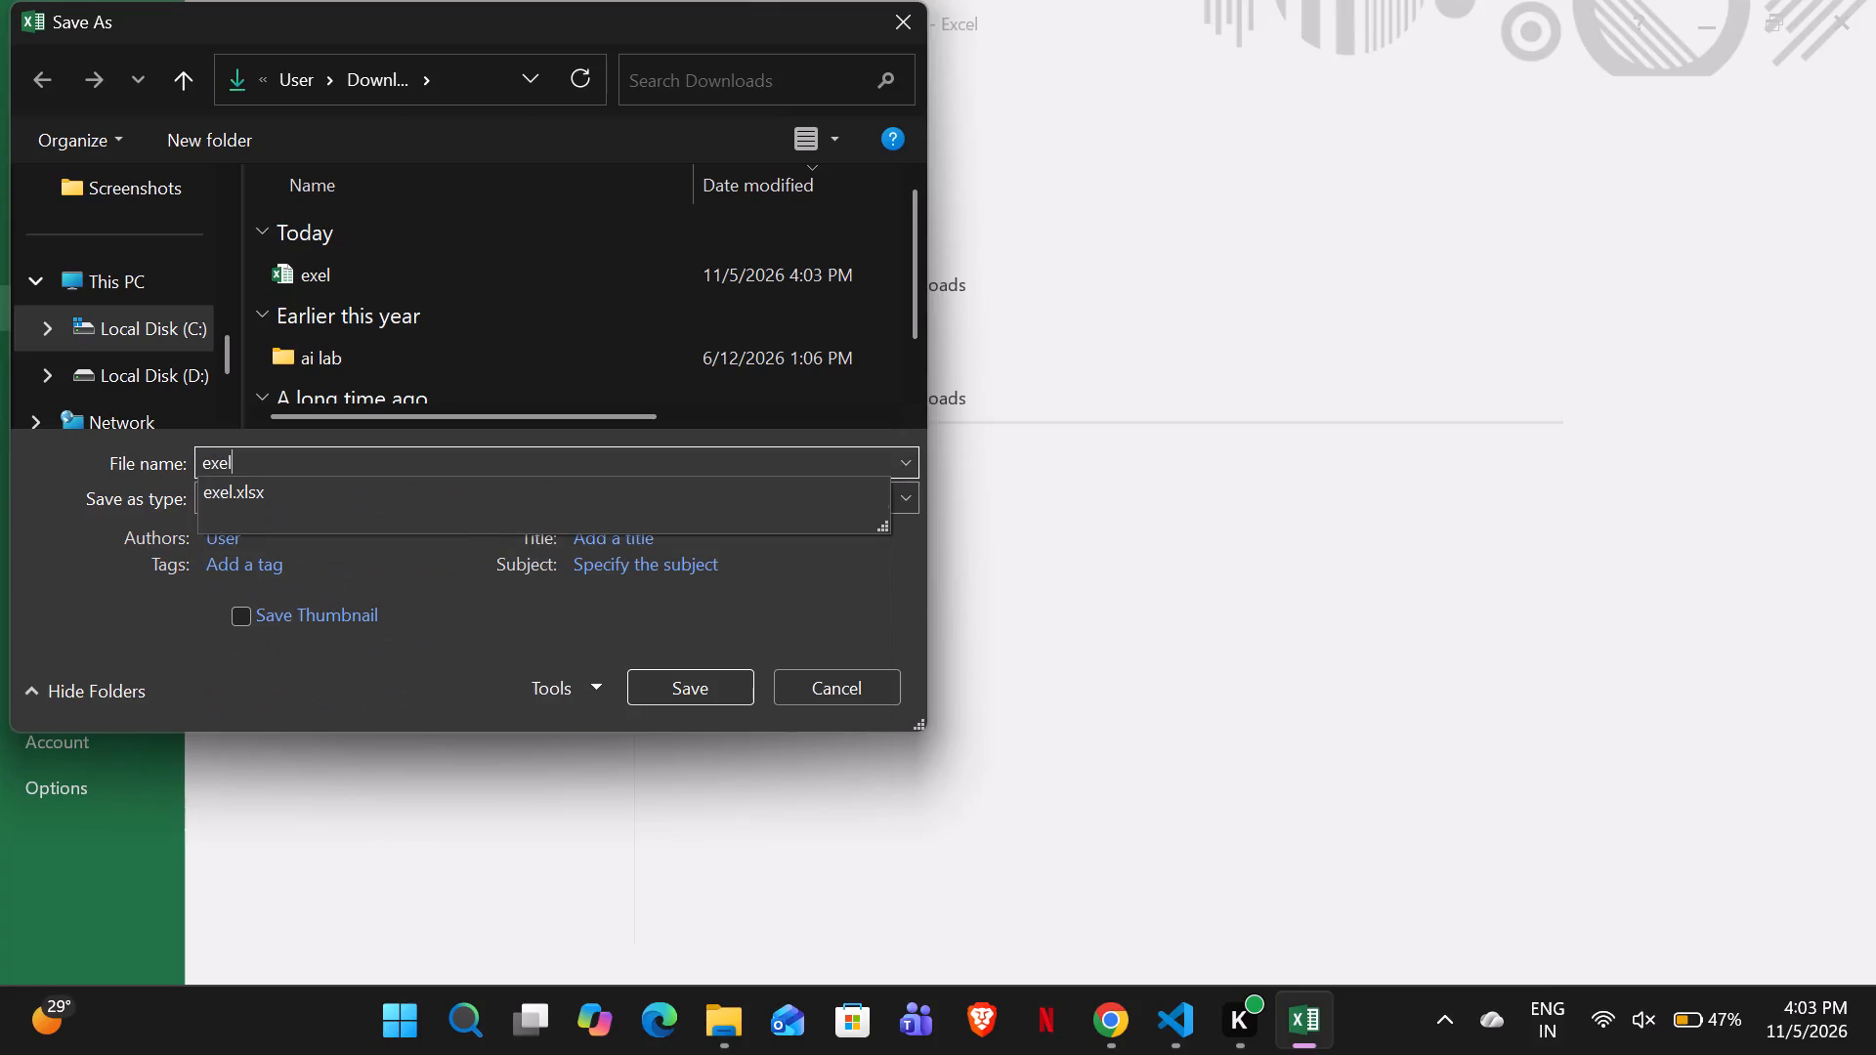